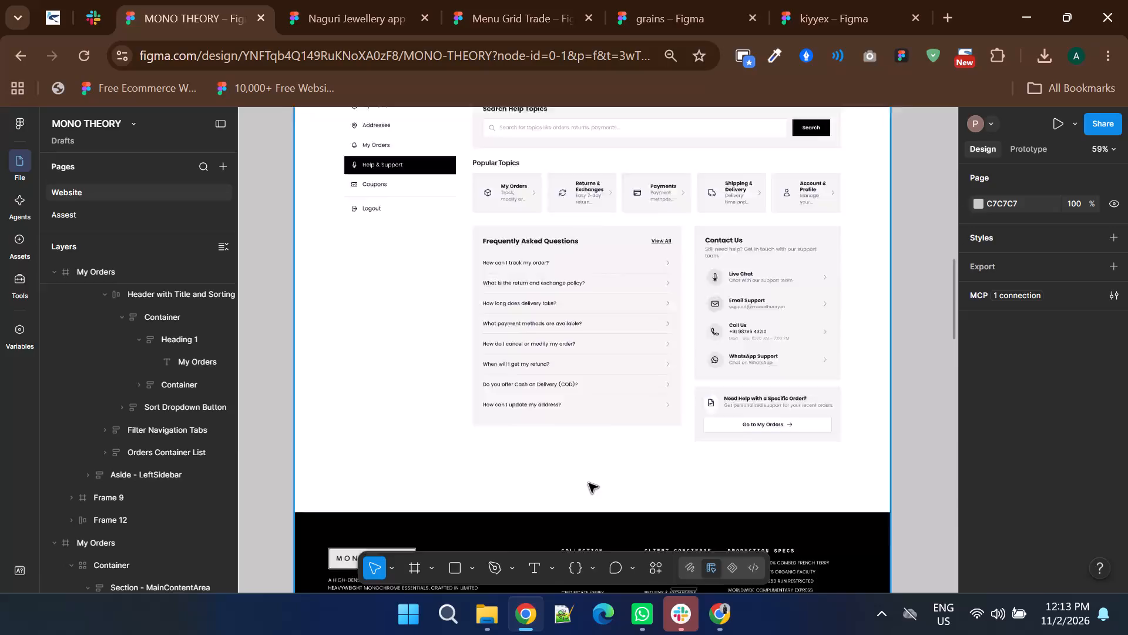
Examine the layouts of the Help and Support, Order, and Return and Exchange page frames.
scroll(589, 483, "down", 1)
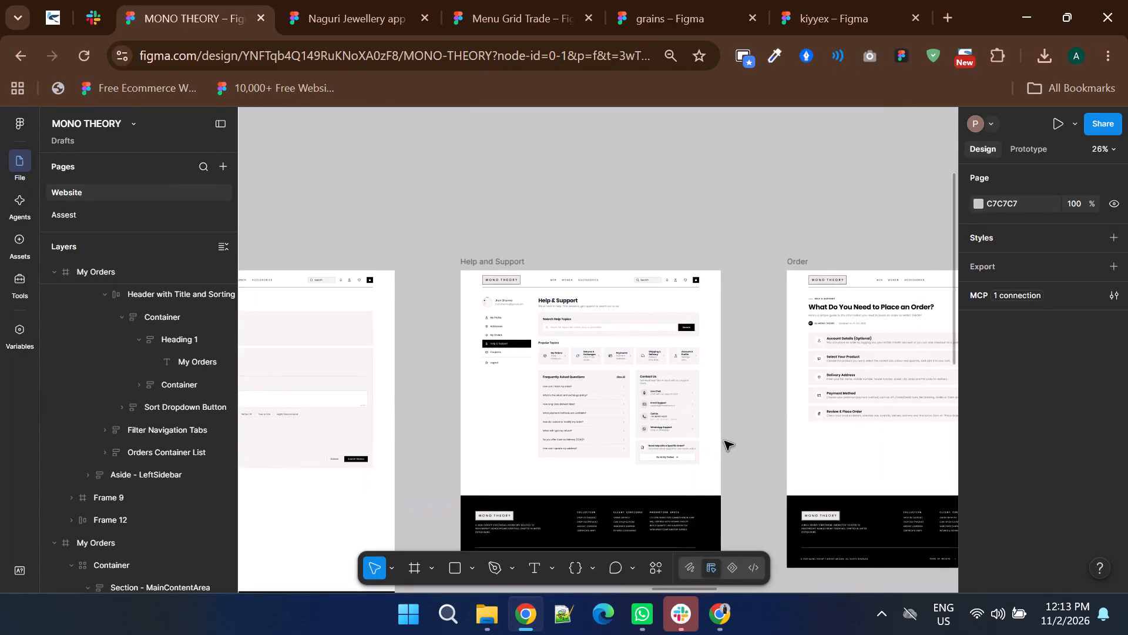
scroll(723, 419, "up", 1, "ctrl")
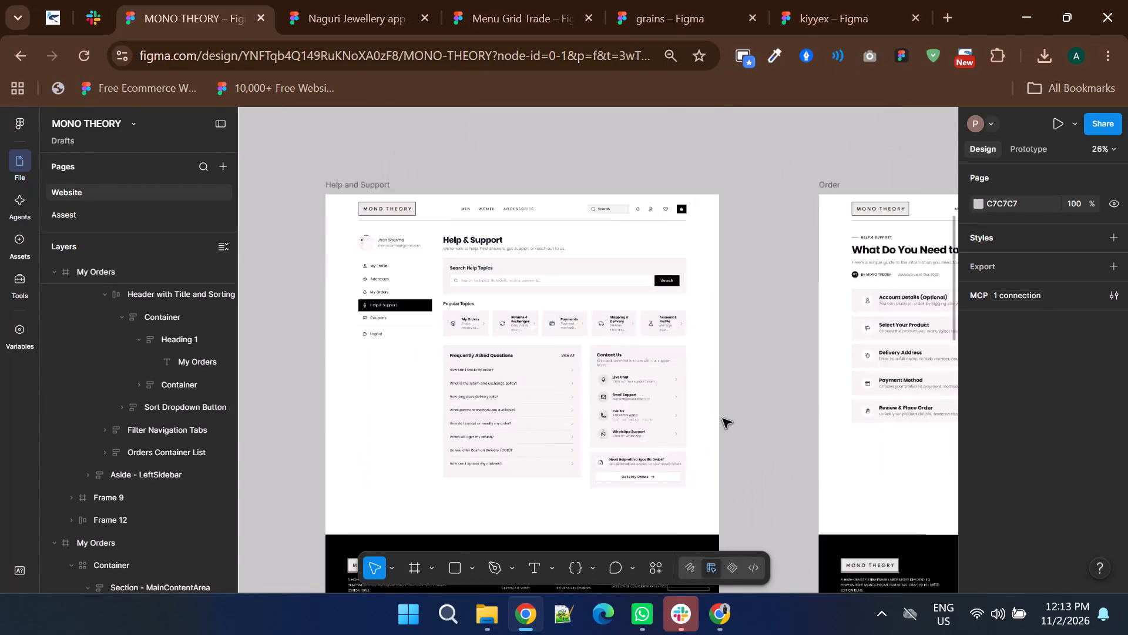
scroll(723, 419, "up", 1, "ctrl")
scroll(723, 419, "down", 3, "shift")
scroll(582, 494, "down", 2, "ctrl")
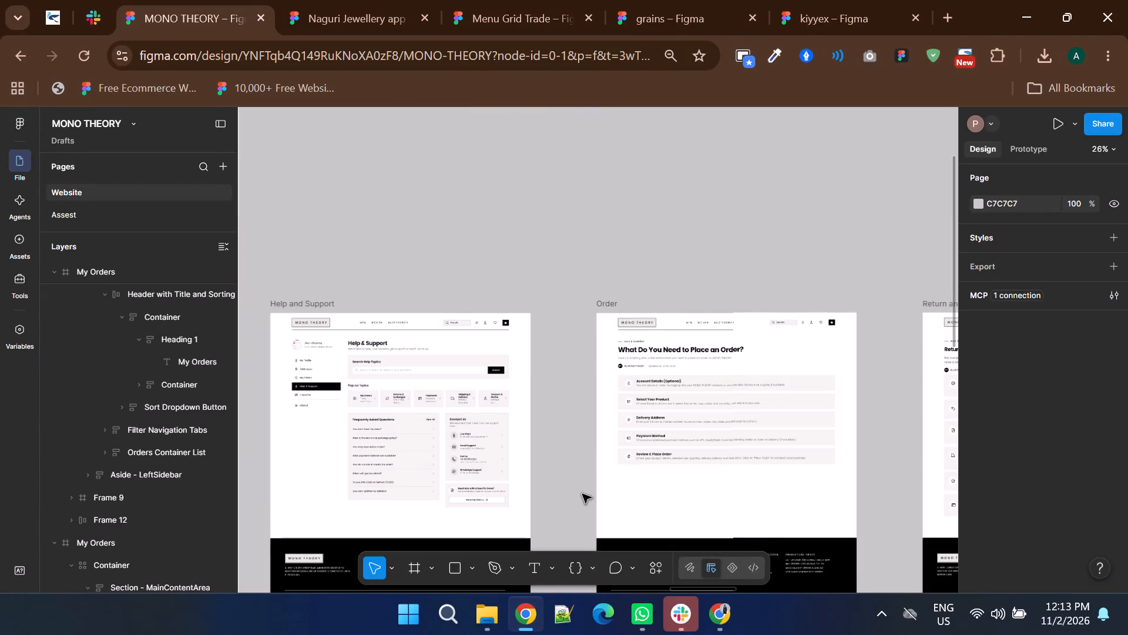
scroll(582, 494, "down", 3, "shift")
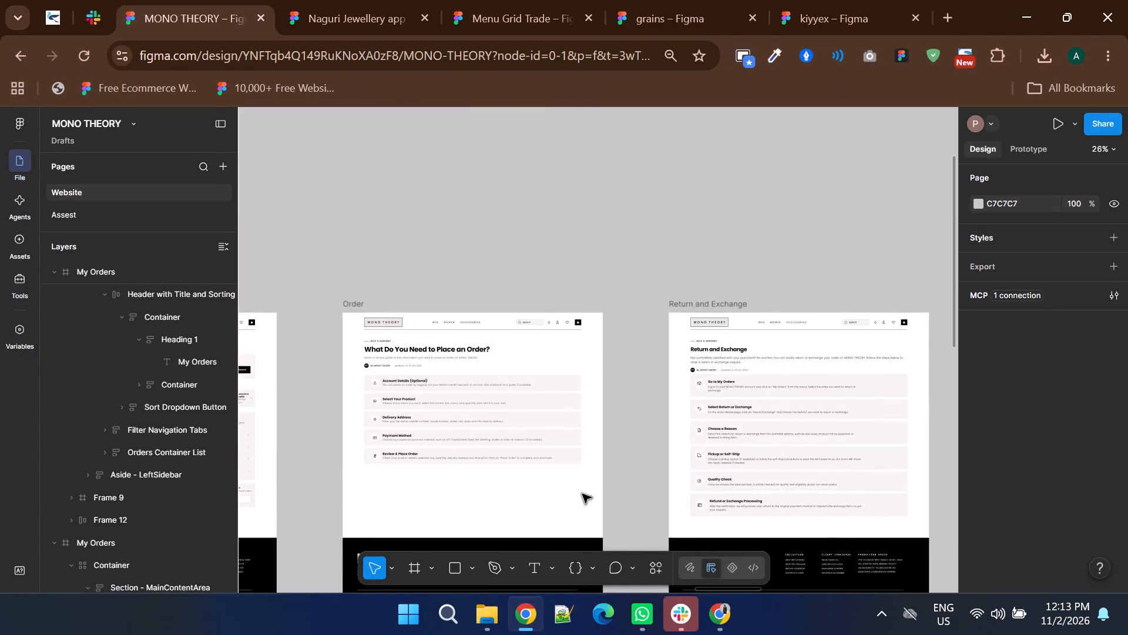
scroll(582, 494, "up", 4, "shift")
scroll(435, 392, "up", 5, "ctrl")
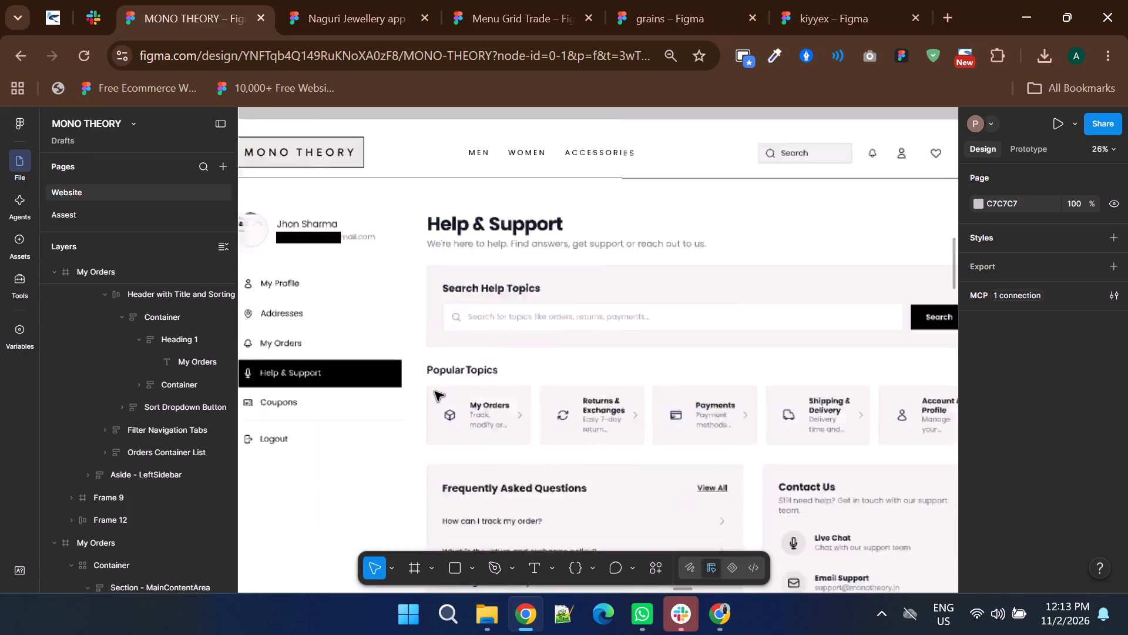
scroll(435, 392, "down", 3, "ctrl")
scroll(435, 392, "down", 9, "shift")
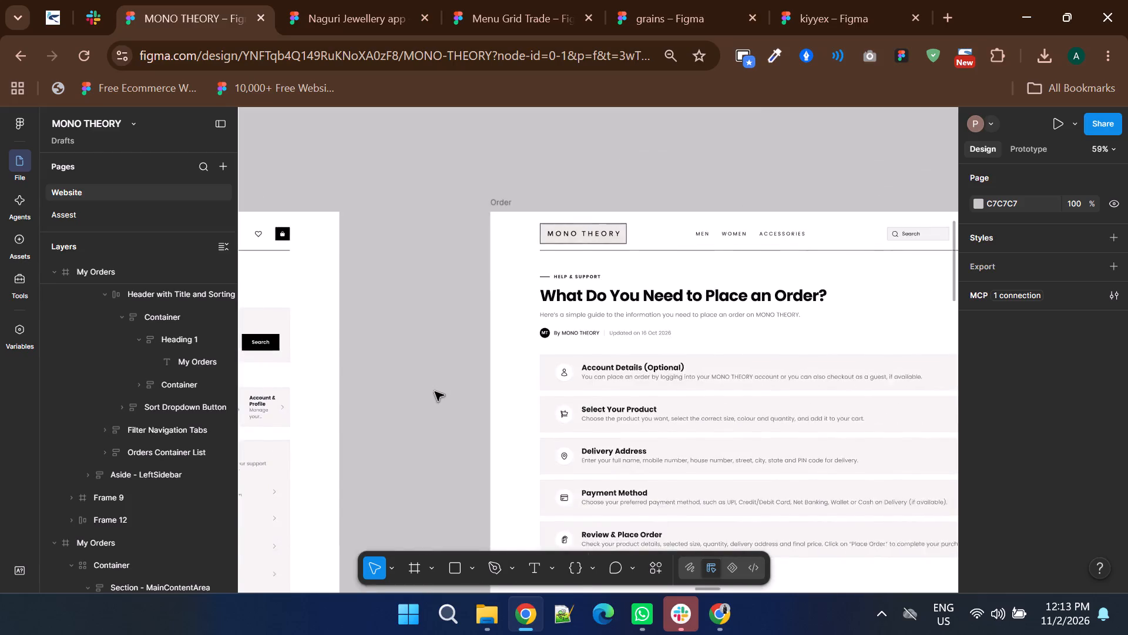
scroll(435, 392, "down", 7, "shift")
scroll(435, 392, "up", 5)
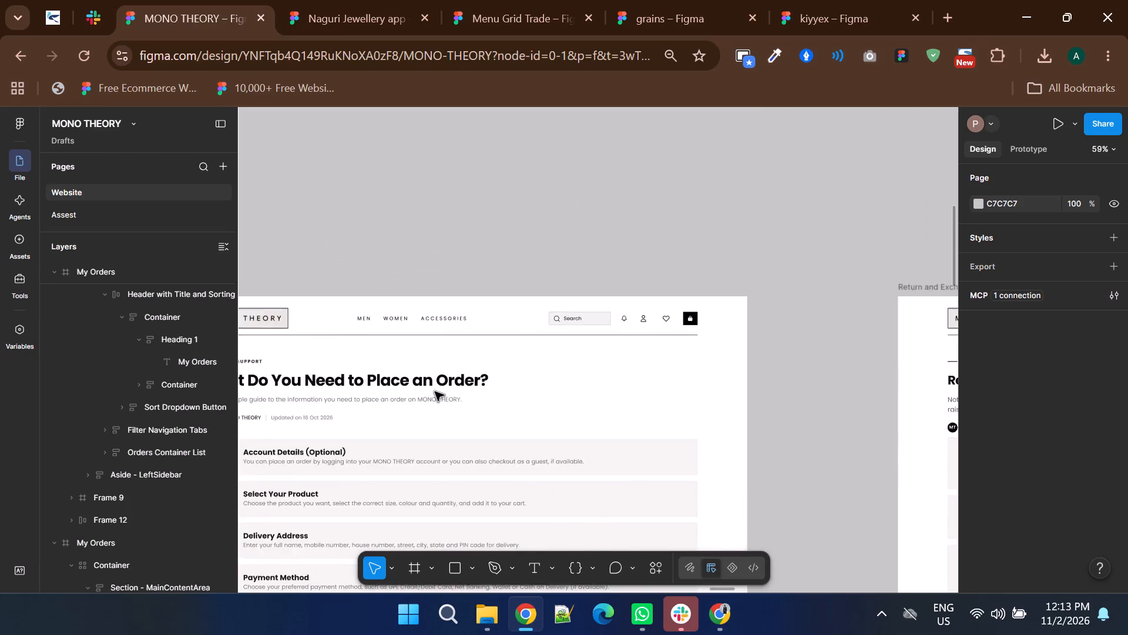
scroll(435, 392, "up", 2)
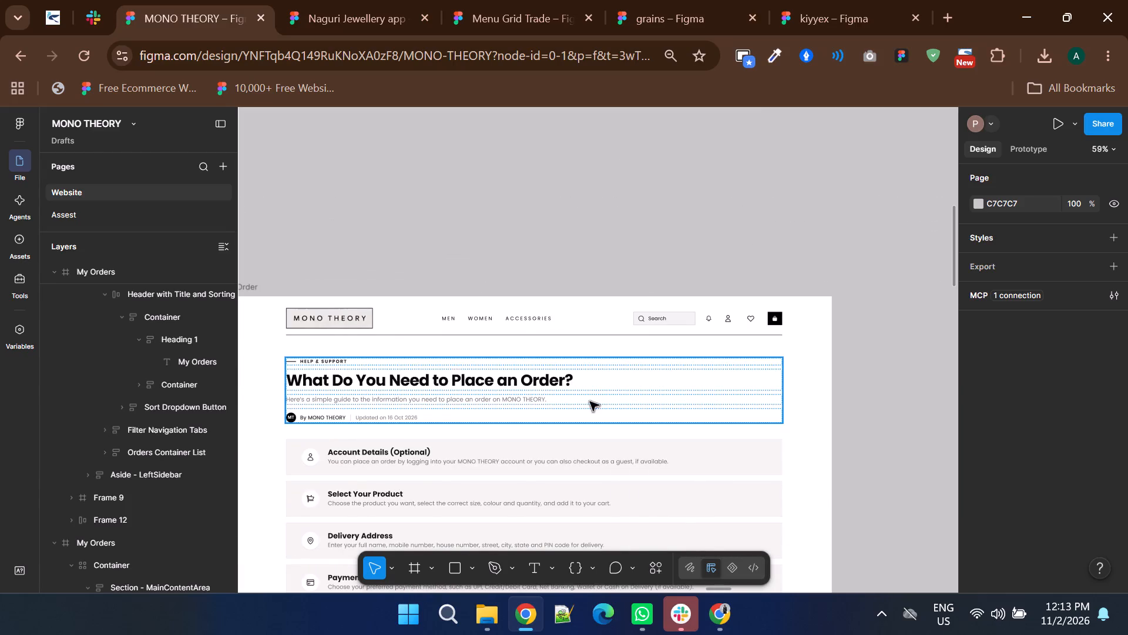
Nudge the step cards list in the Return and Exchange frame down to Y 358, below the page header section.
scroll(591, 401, "down", 2, "ctrl")
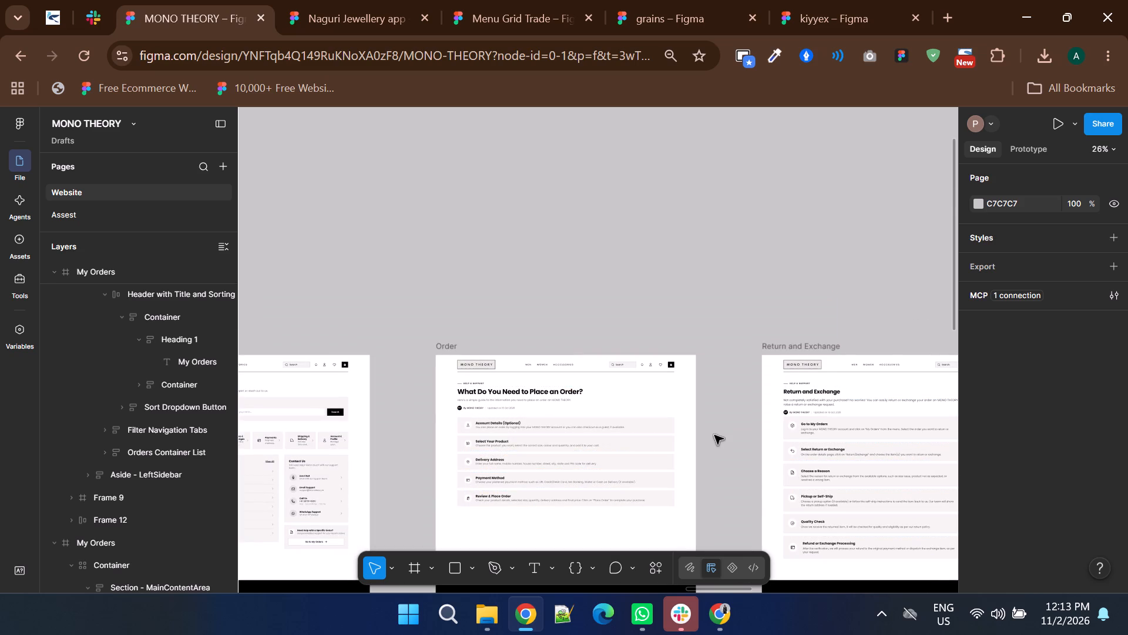
left_click(844, 469)
key("Down")
key("Down")
key("Down")
key("Down")
key("Down")
key("Down")
key("Down")
key("Down")
key("Down")
key("Down")
key("Down")
key("Down")
key("Down")
key("Down")
key("Down")
key("Down")
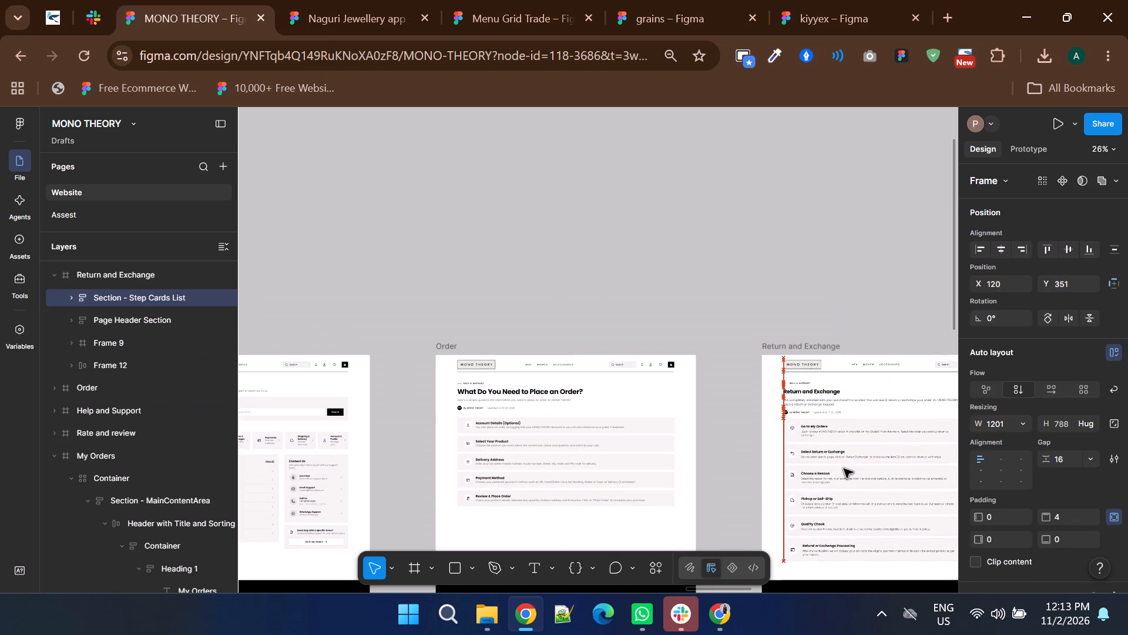
key("Down")
key("Down")
key("Down")
key("Down")
key("Down")
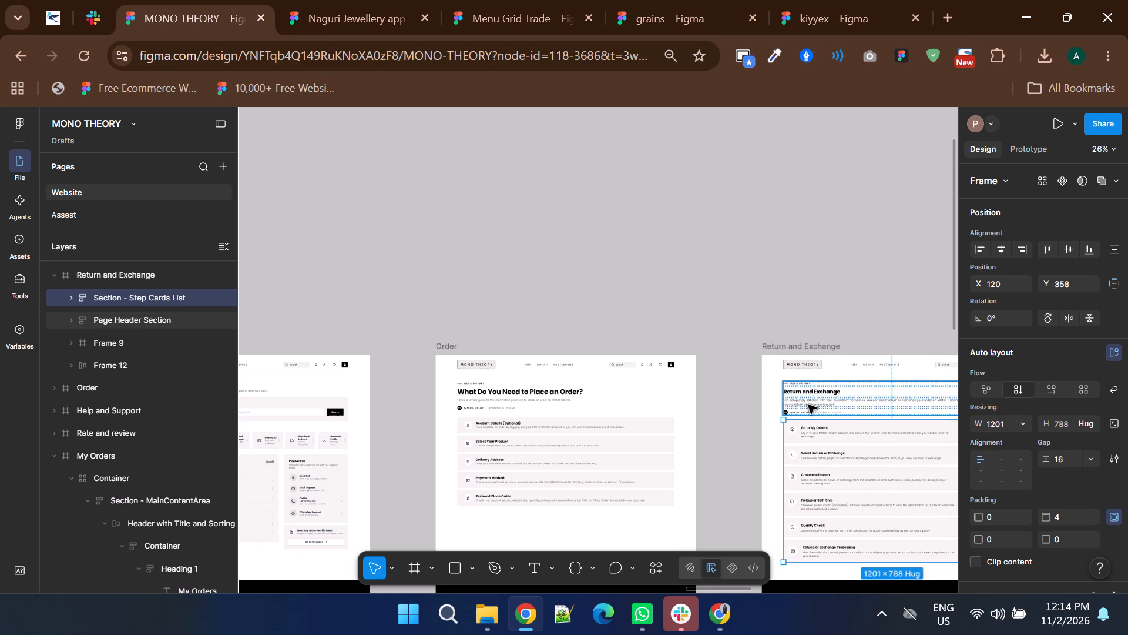
left_click(719, 394)
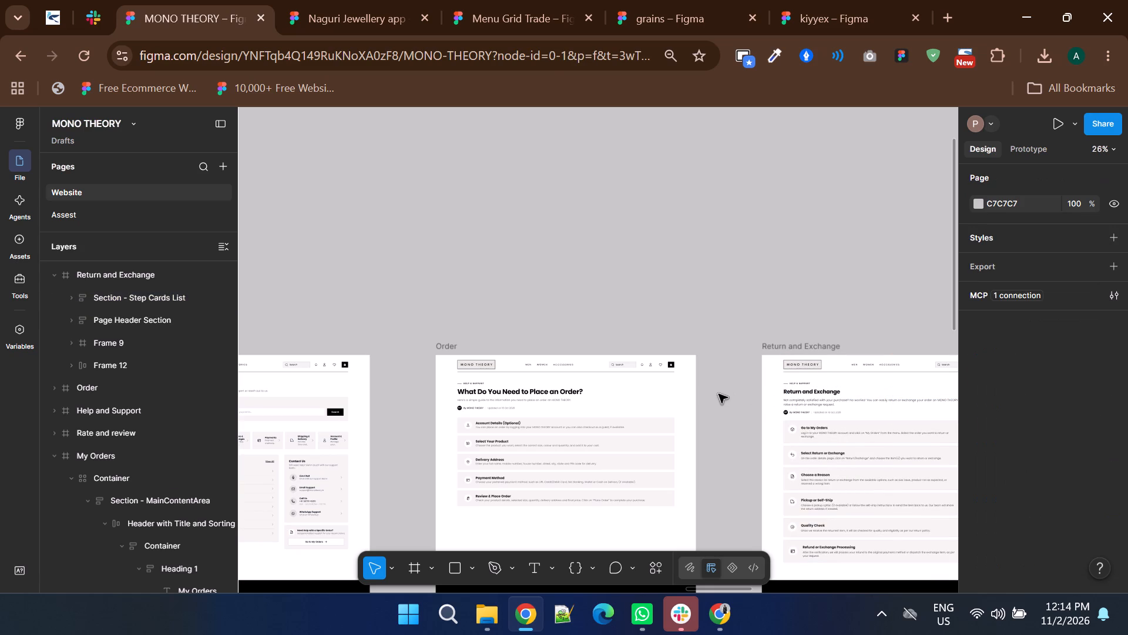
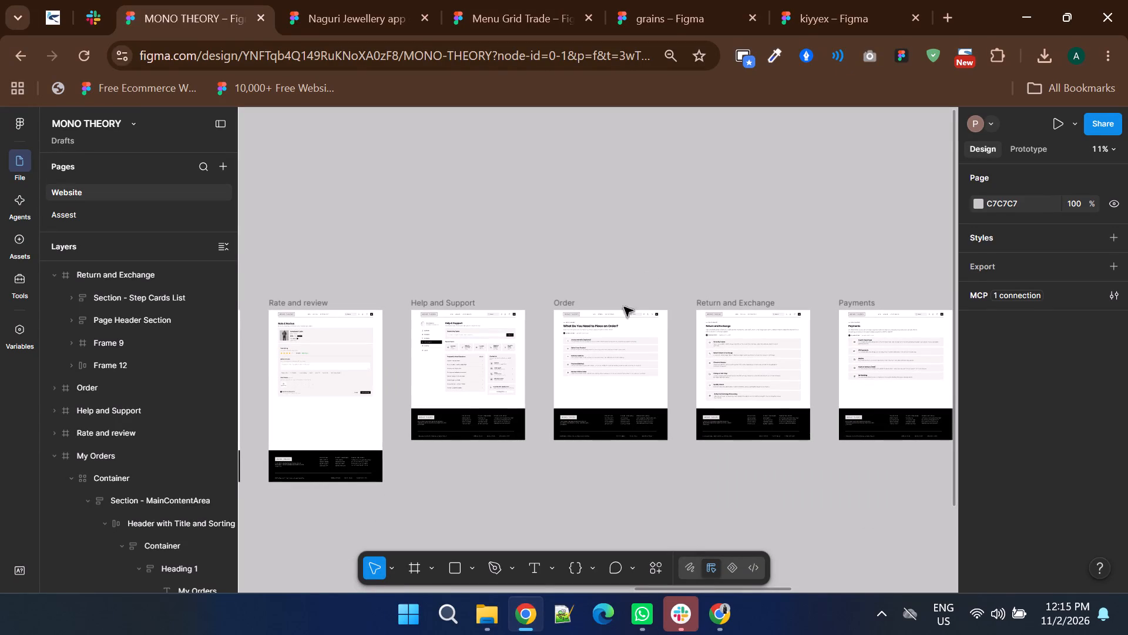
Examine the Wishlist frame's overall layout and product cards, including the Cargo Pants title's text properties.
left_click(664, 484)
scroll(613, 424, "down", 14, "shift")
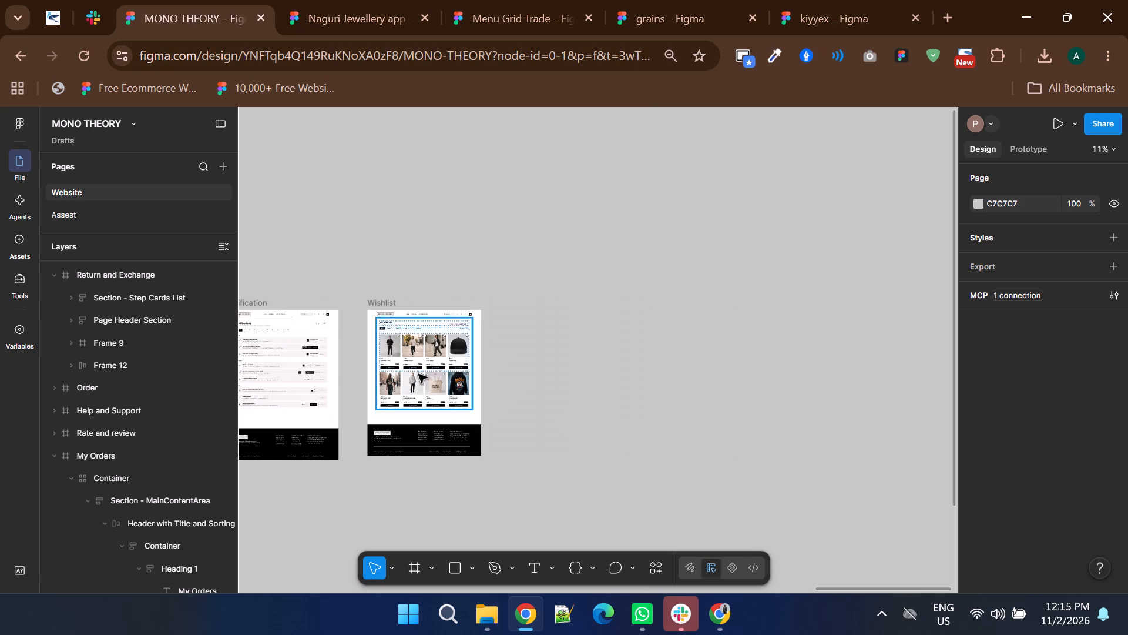
scroll(414, 370, "up", 5, "ctrl")
scroll(541, 392, "up", 2, "ctrl")
scroll(605, 406, "up", 4)
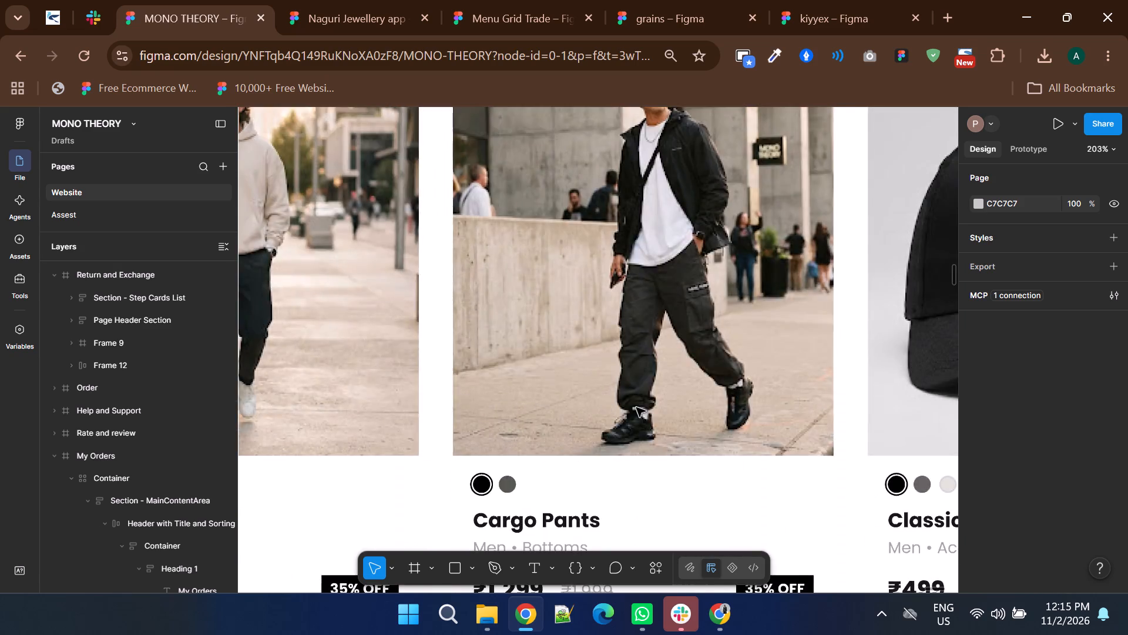
scroll(637, 407, "down", 3, "ctrl")
scroll(608, 449, "up", 4, "ctrl")
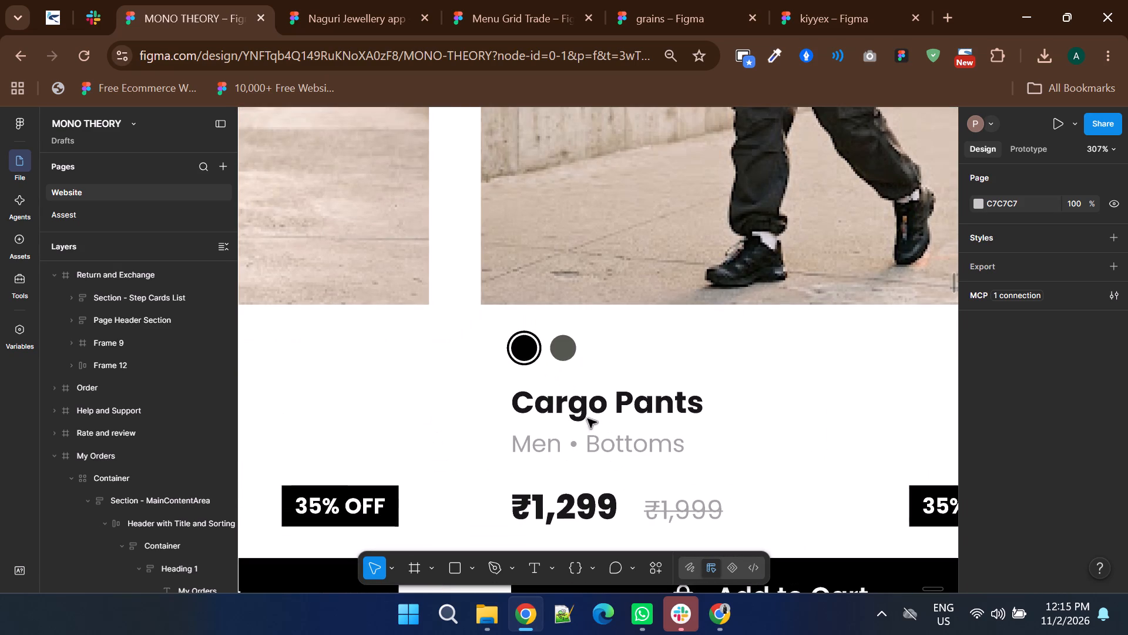
left_click(580, 409, "ctrl")
scroll(580, 409, "down", 1, "ctrl")
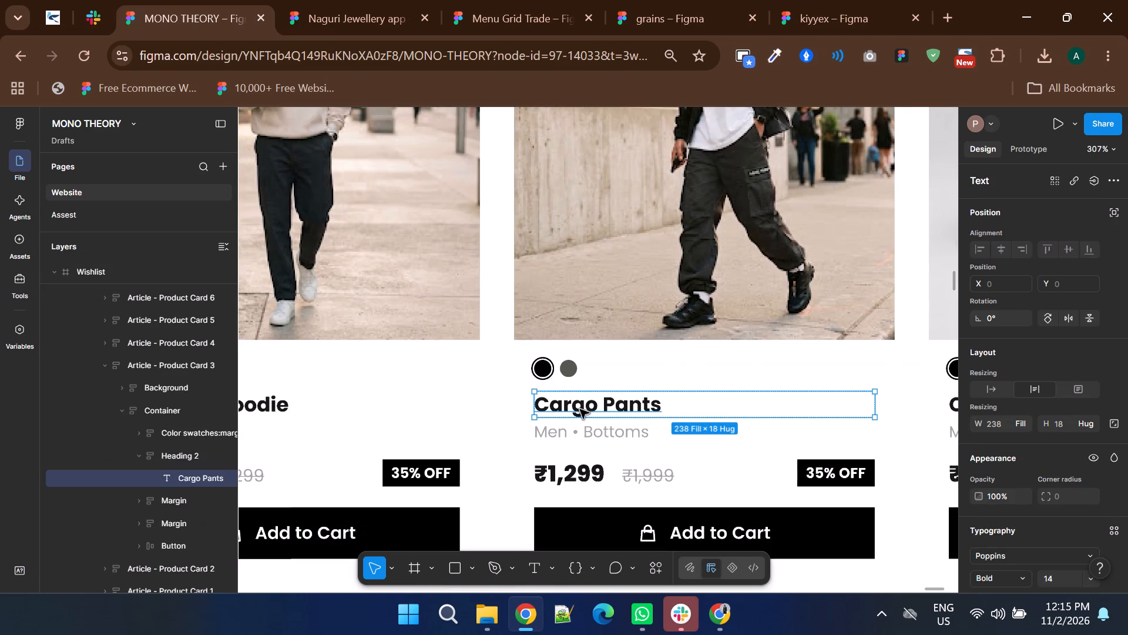
scroll(580, 409, "down", 1, "ctrl")
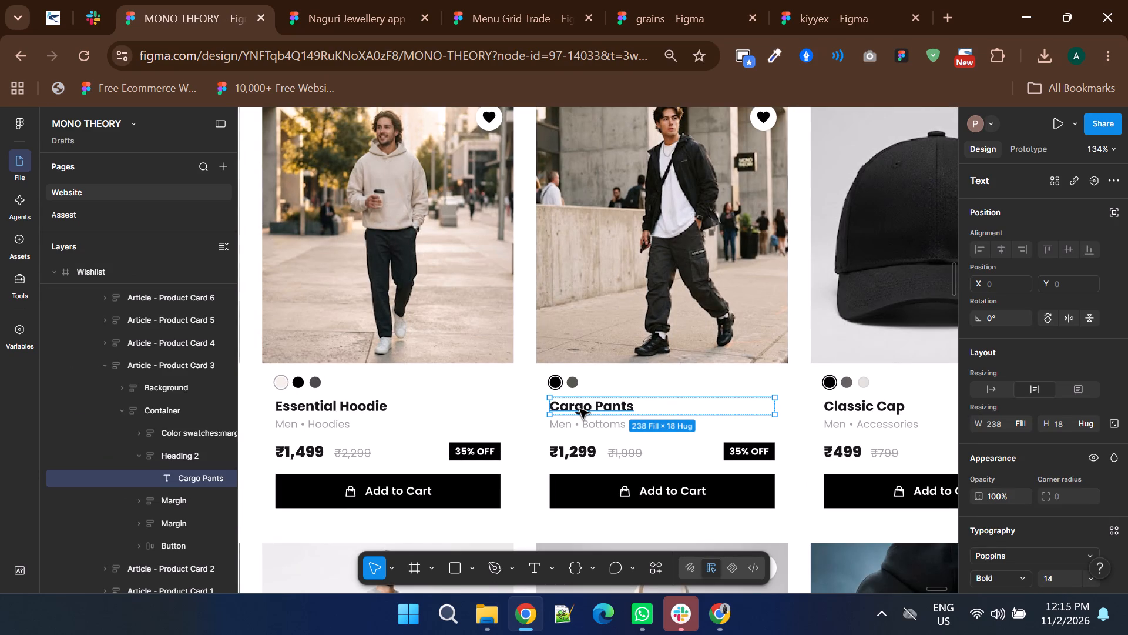
scroll(580, 409, "down", 2, "ctrl")
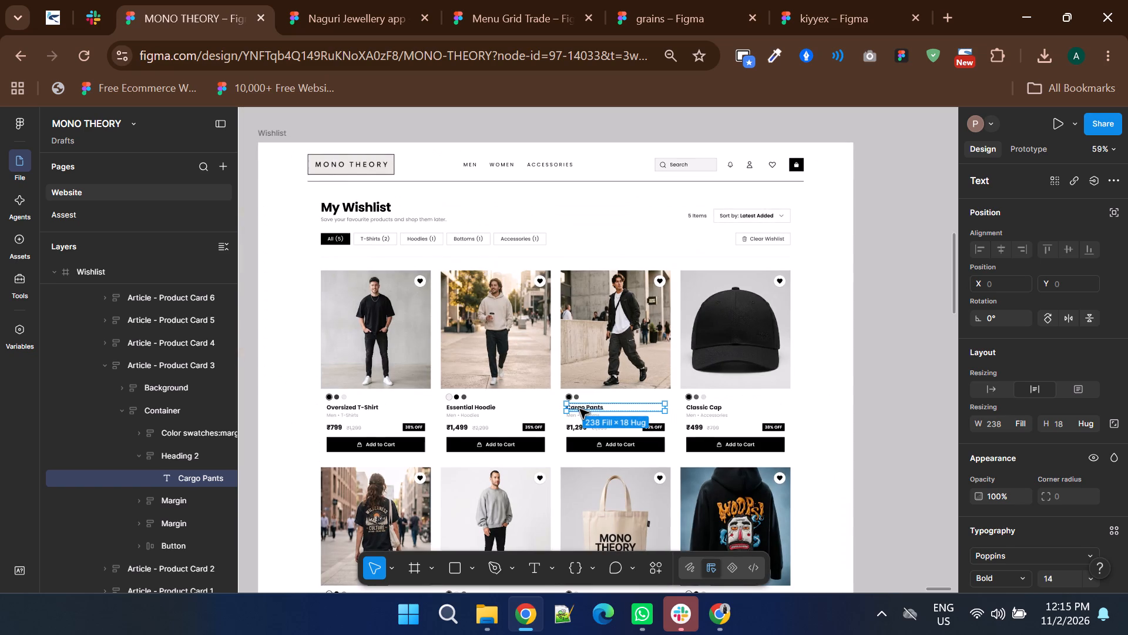
scroll(563, 410, "down", 1, "ctrl")
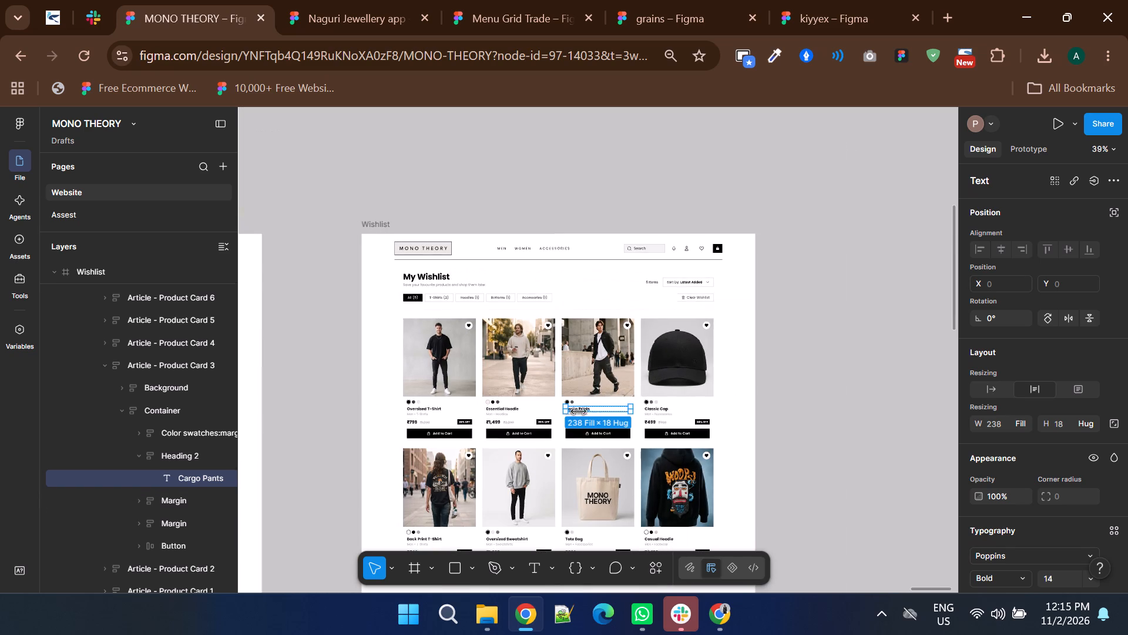
left_click(823, 370)
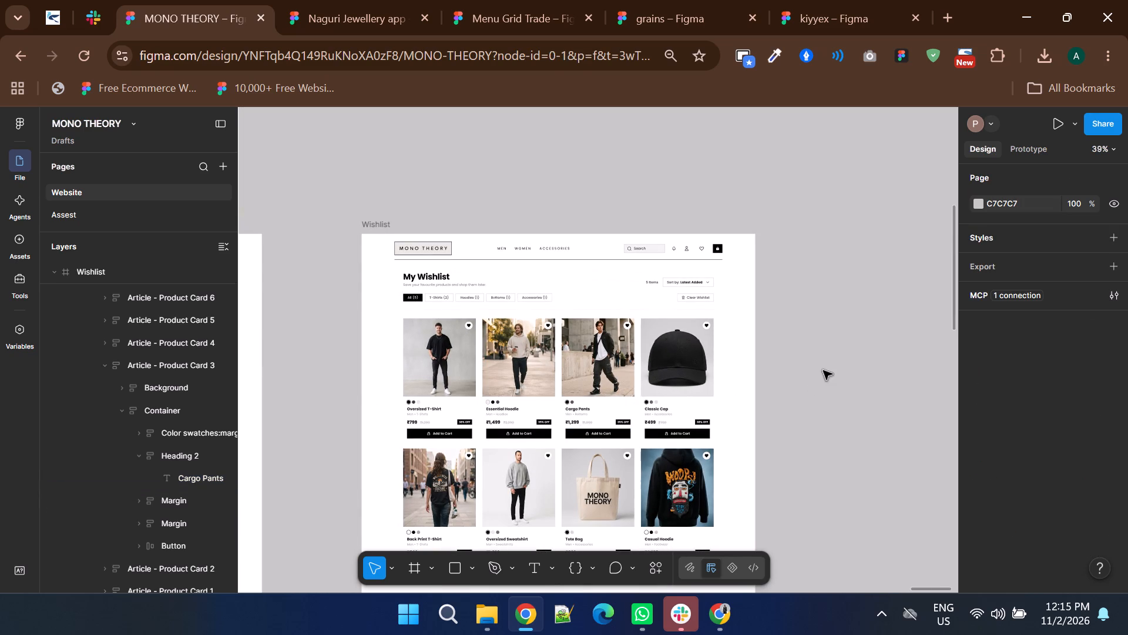
scroll(823, 370, "down", 2, "shift")
scroll(804, 339, "down", 2, "ctrl")
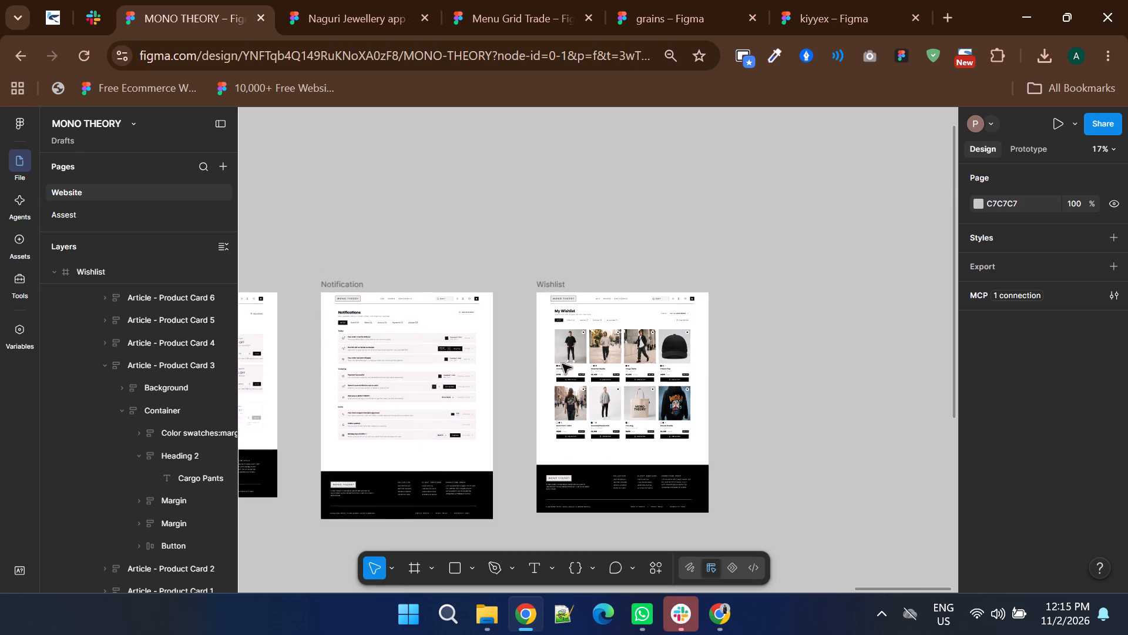
scroll(590, 364, "up", 4, "ctrl")
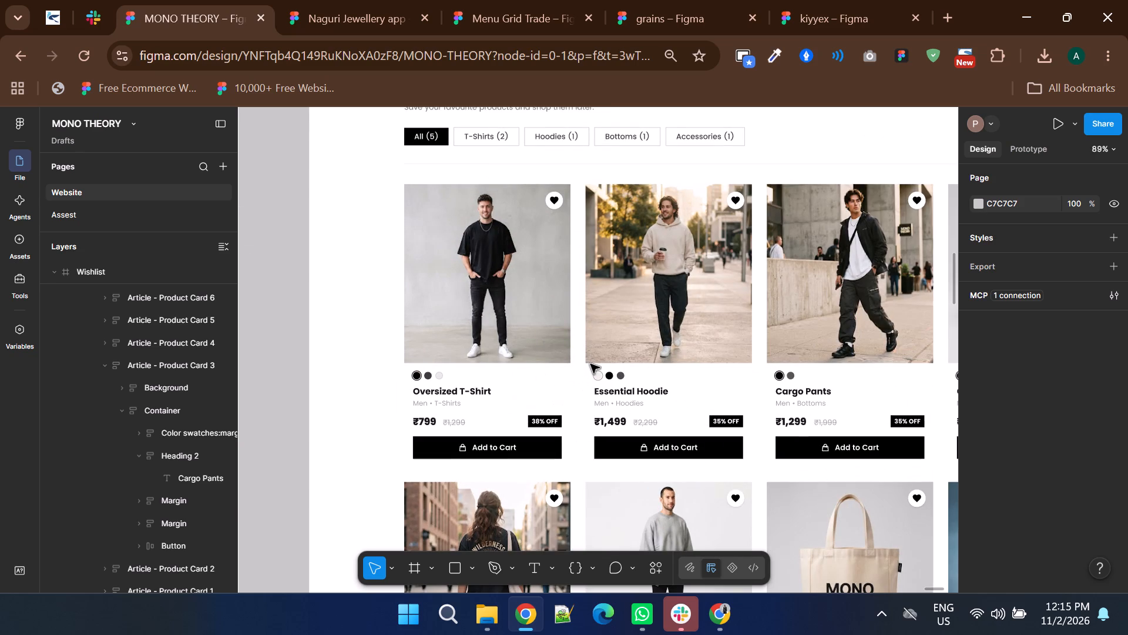
scroll(504, 335, "down", 1, "ctrl")
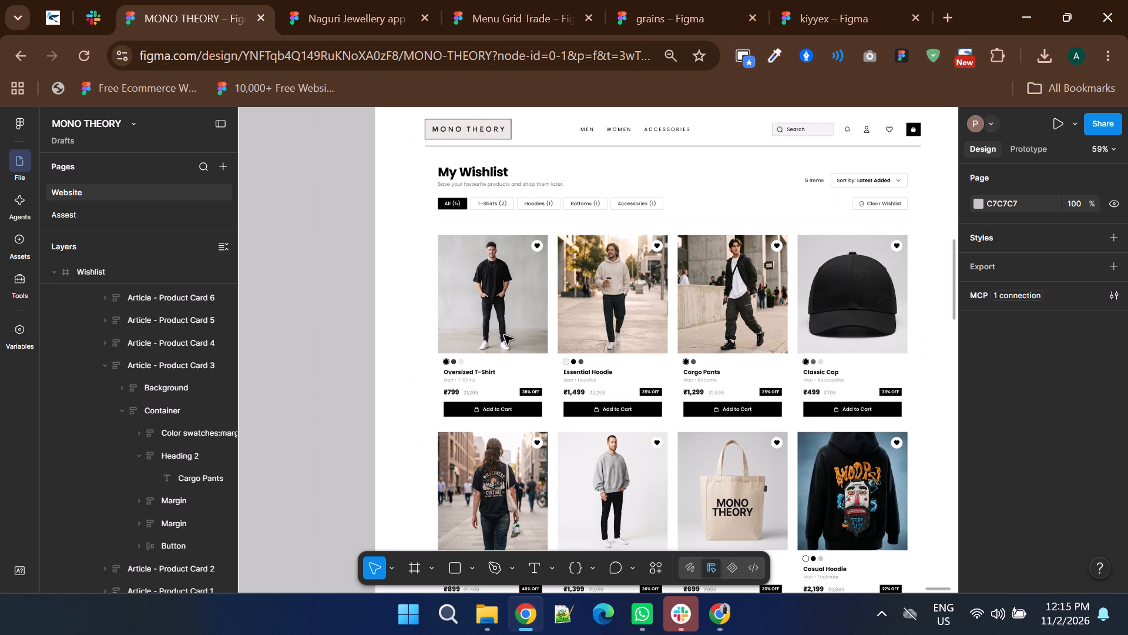
scroll(504, 335, "down", 2, "ctrl")
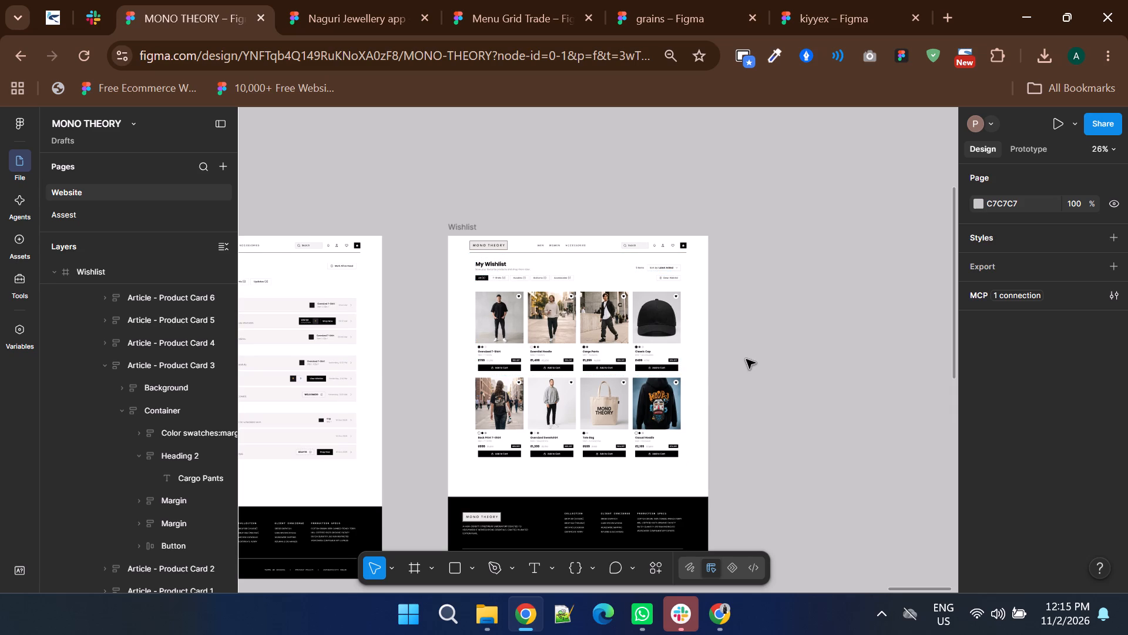
Inspect the heading and description text properties of the Create an Account and Log In to Your Account cards in the Account and Profile frame.
scroll(746, 359, "up", 4, "shift")
scroll(696, 367, "up", 5, "shift")
scroll(647, 380, "up", 3, "shift")
scroll(551, 330, "up", 2, "ctrl")
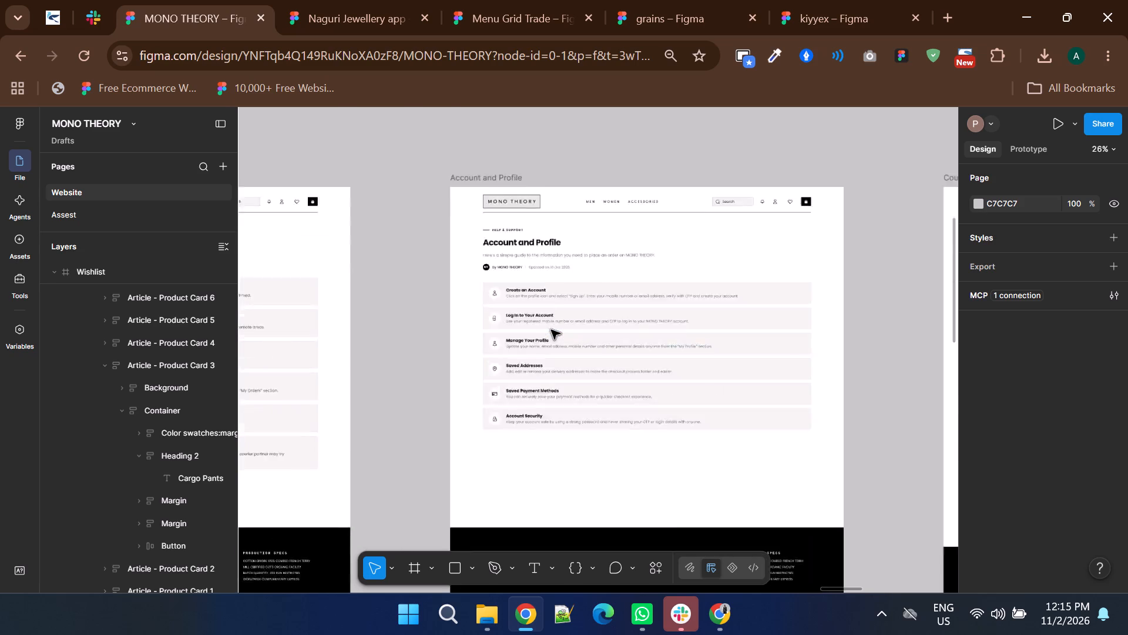
scroll(551, 330, "up", 2, "ctrl")
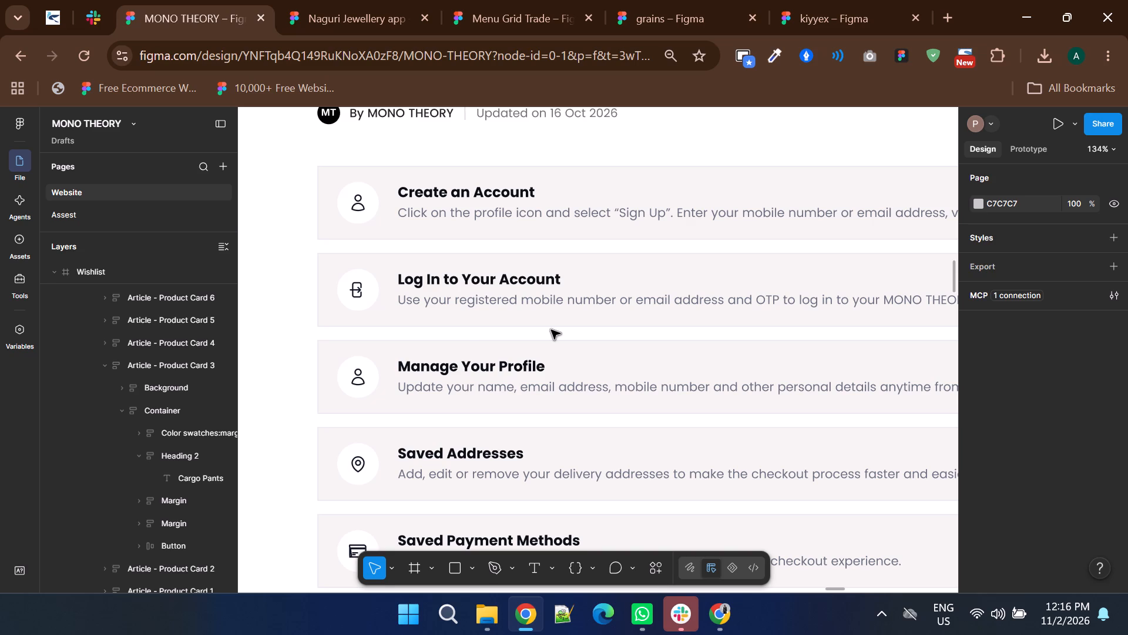
scroll(706, 424, "up", 1)
middle_click_drag(706, 424, 448, 413)
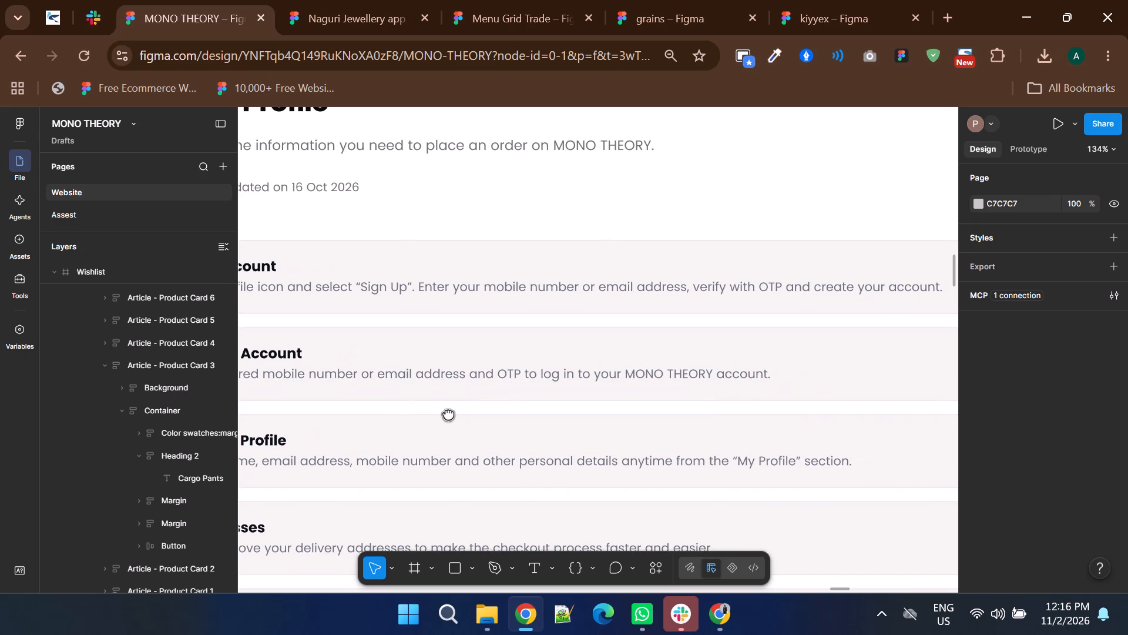
middle_click_drag(448, 413, 671, 422)
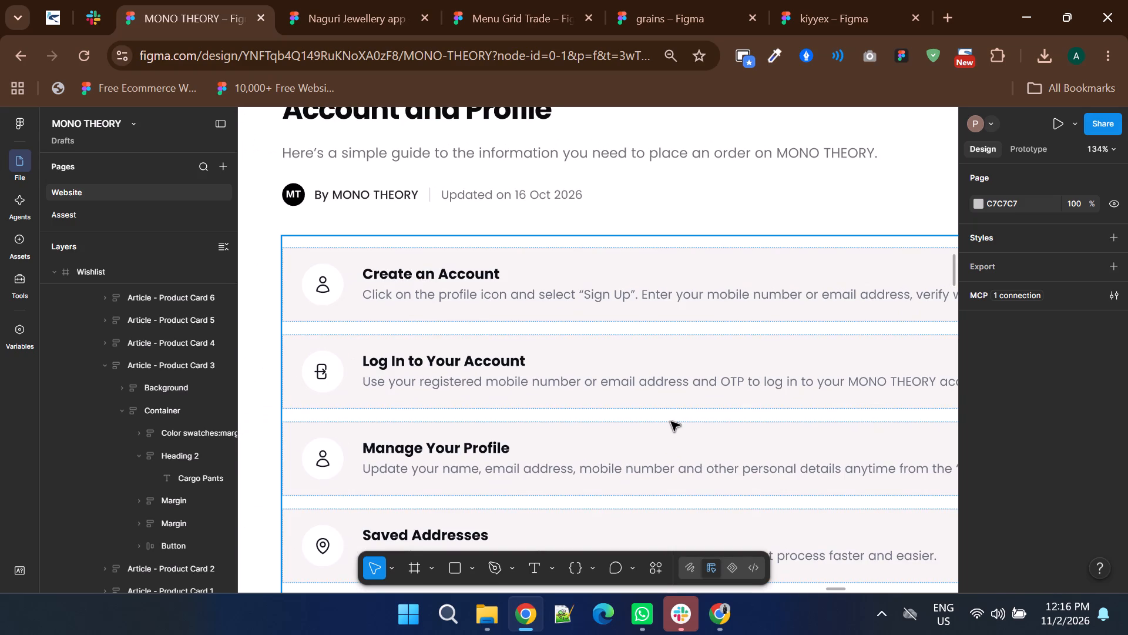
left_click(499, 373, "ctrl")
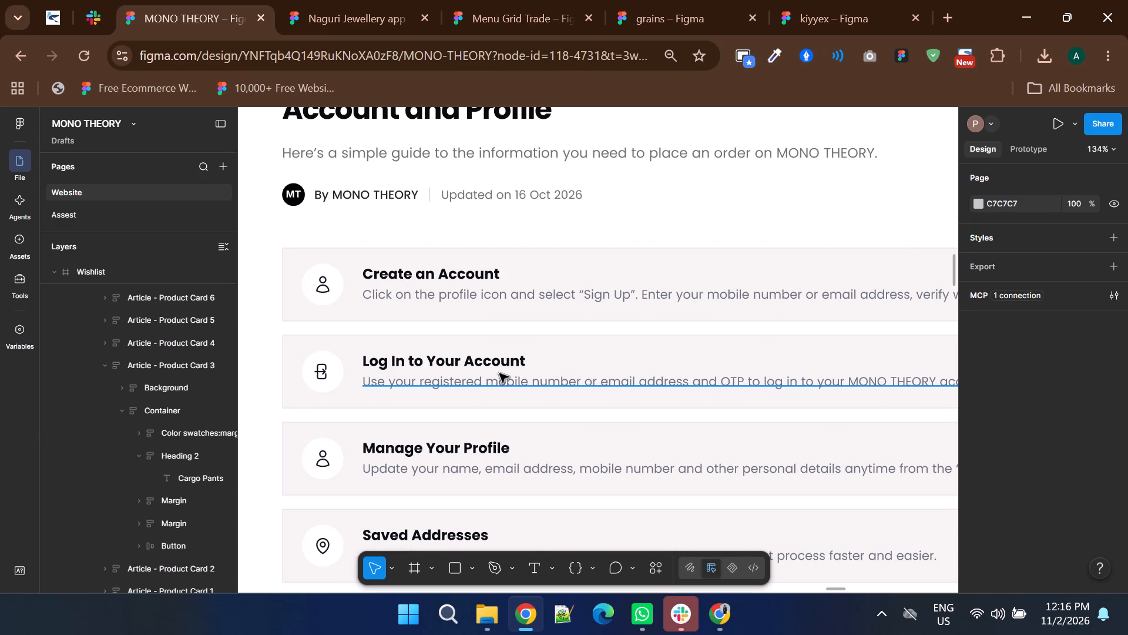
scroll(521, 468, "down", 1, "ctrl")
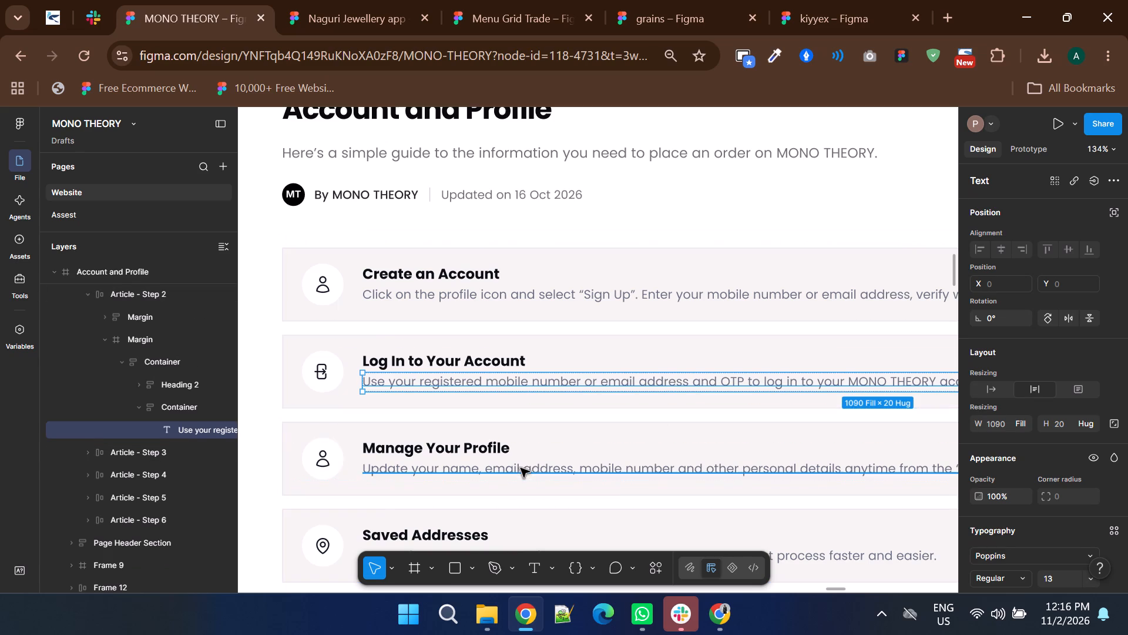
left_click(533, 355, "ctrl")
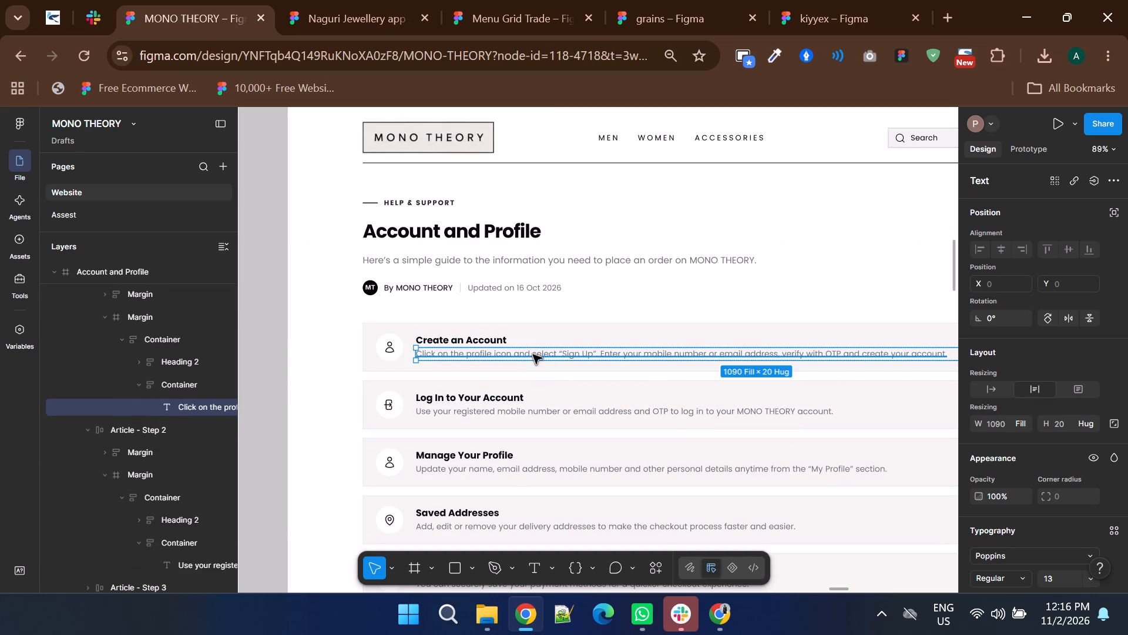
left_click(432, 400, "ctrl")
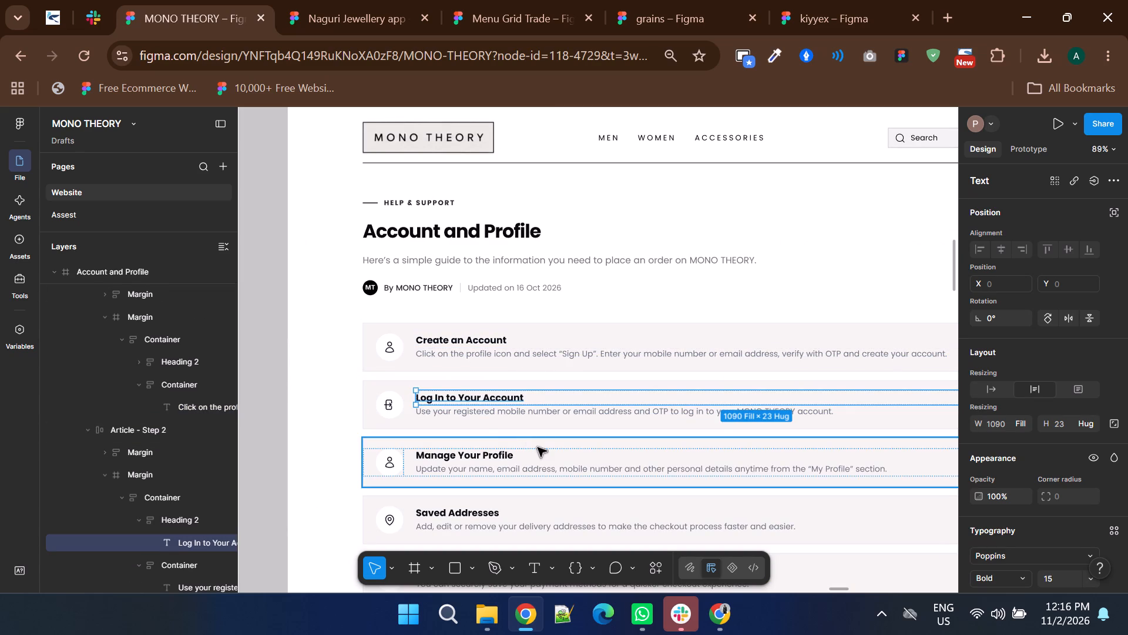
left_click(471, 342, "ctrl")
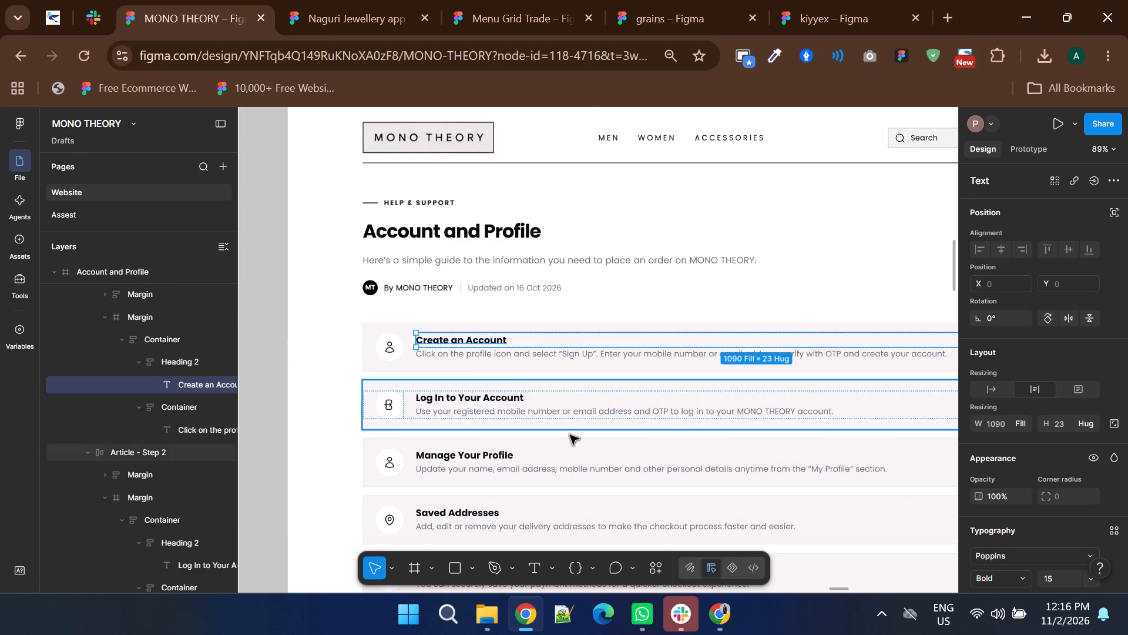
scroll(574, 436, "down", 4, "ctrl")
left_click(505, 447)
Inspect the first card's text in the Shipping and Delivery frame and the Credit / Debit Card text in the Payments frame.
scroll(505, 447, "up", 2, "shift")
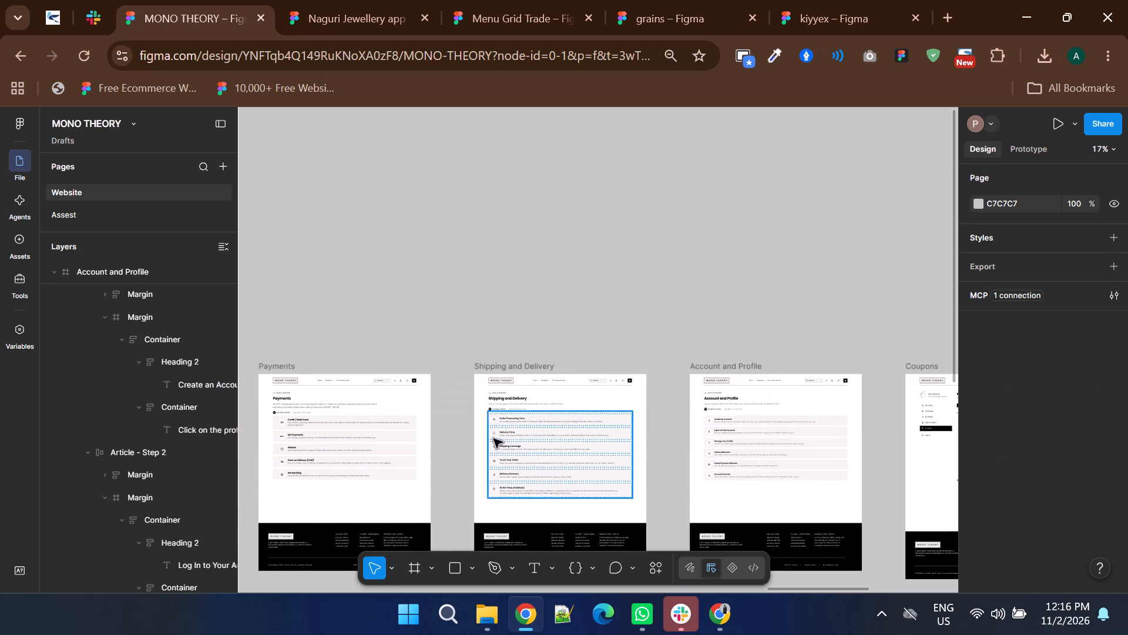
scroll(502, 420, "up", 4, "ctrl")
left_click(512, 416, "ctrl")
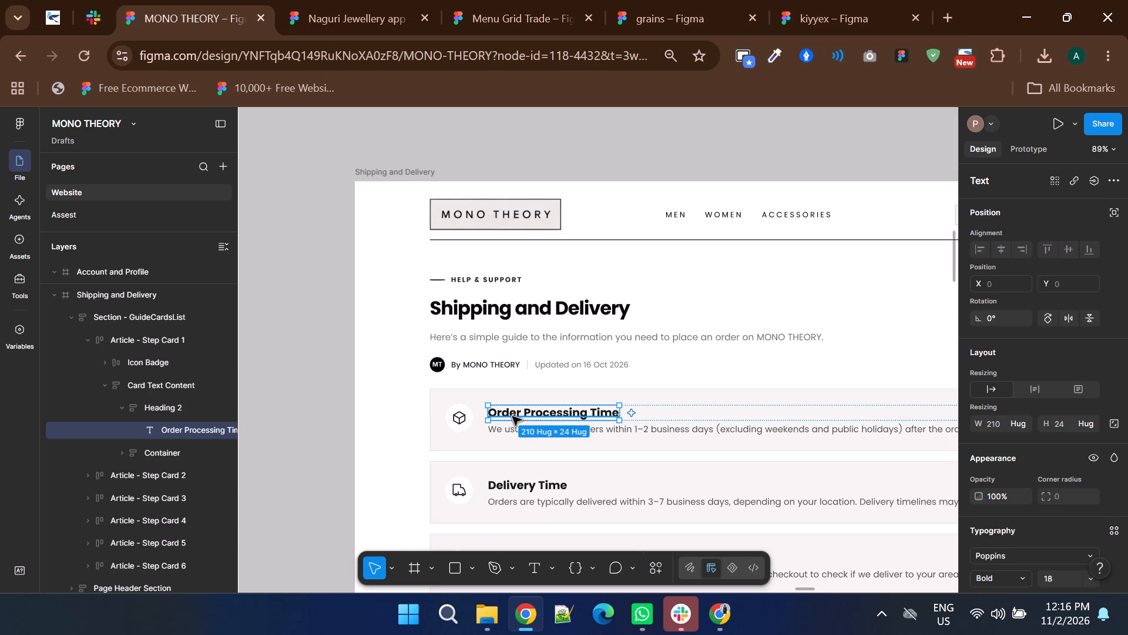
scroll(512, 416, "down", 3, "ctrl")
scroll(512, 416, "down", 2, "shift")
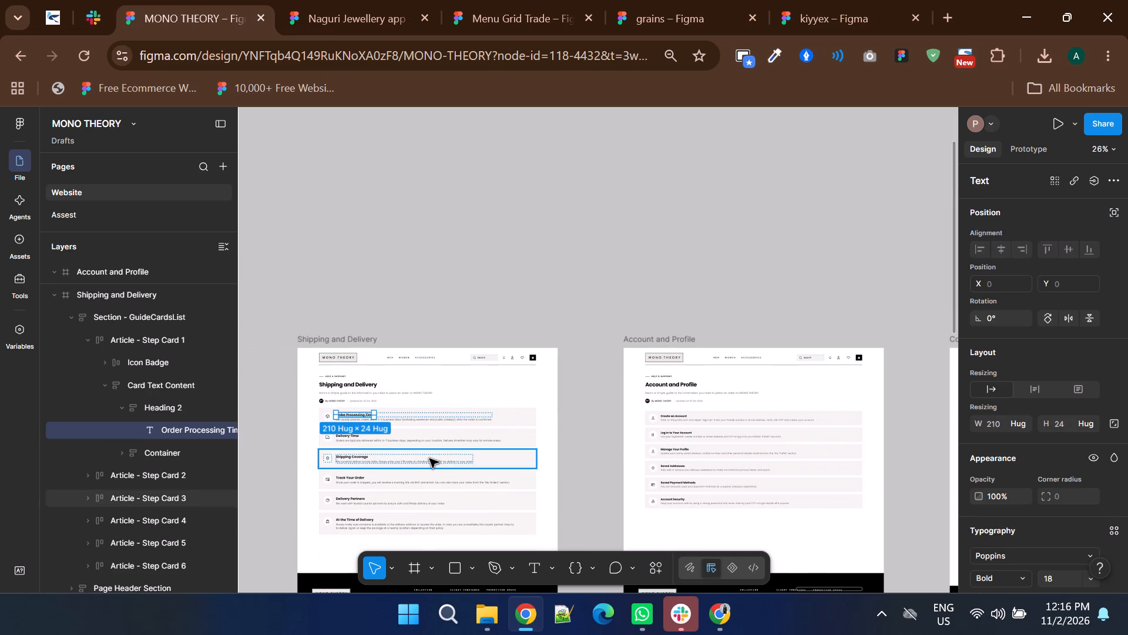
left_click(432, 415, "ctrl")
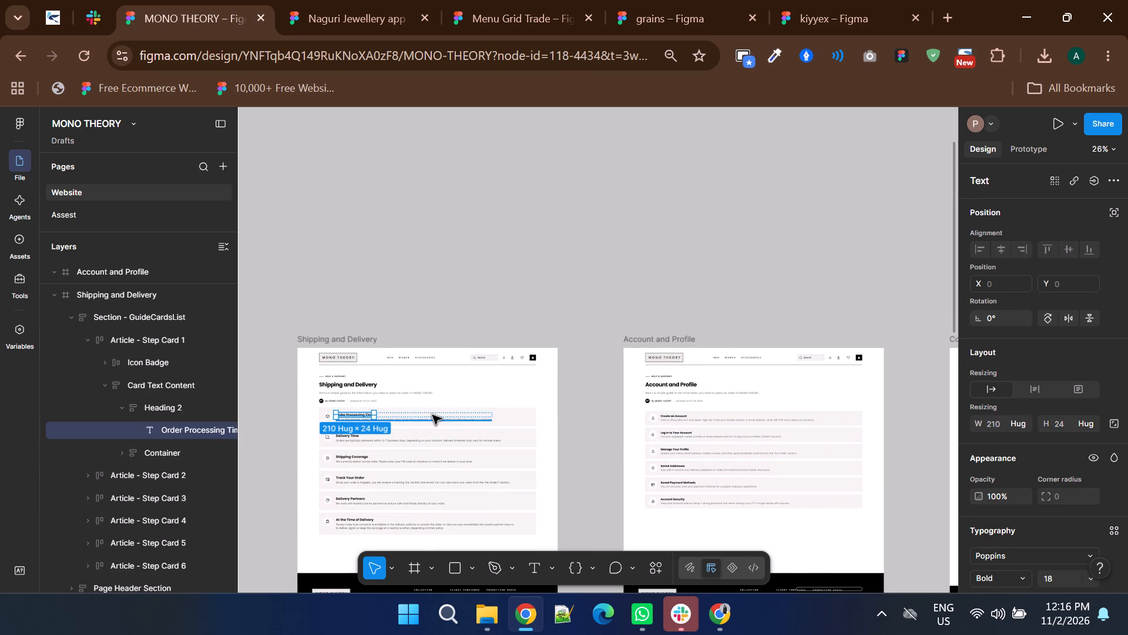
left_click(521, 330)
scroll(521, 330, "up", 2, "shift")
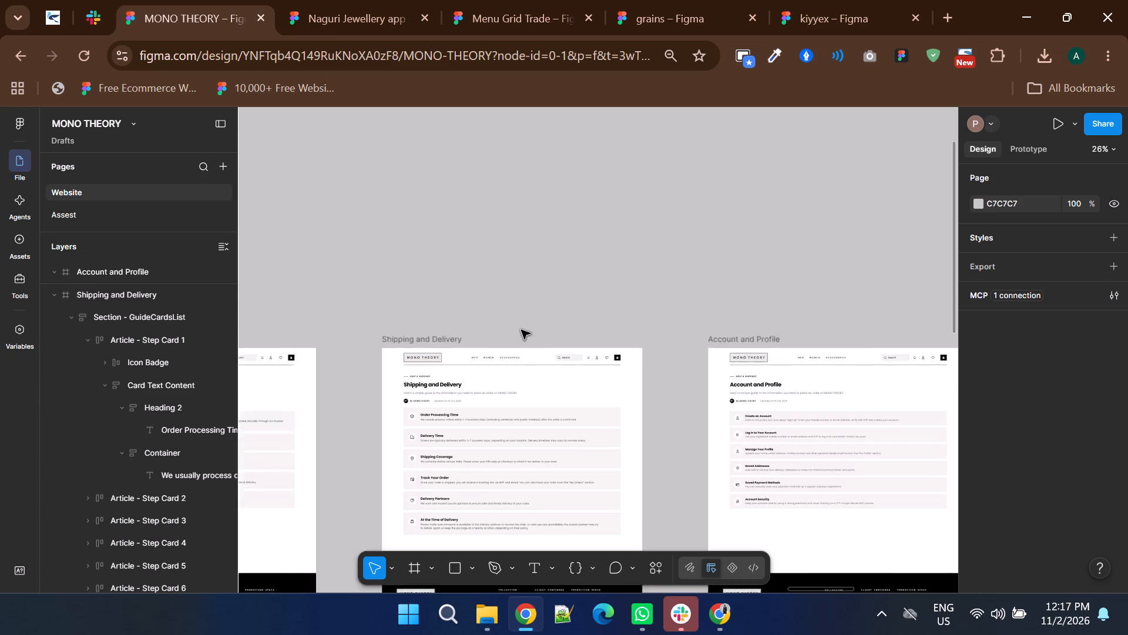
scroll(521, 330, "up", 3, "shift")
left_click(466, 412, "ctrl")
scroll(459, 422, "up", 4, "ctrl")
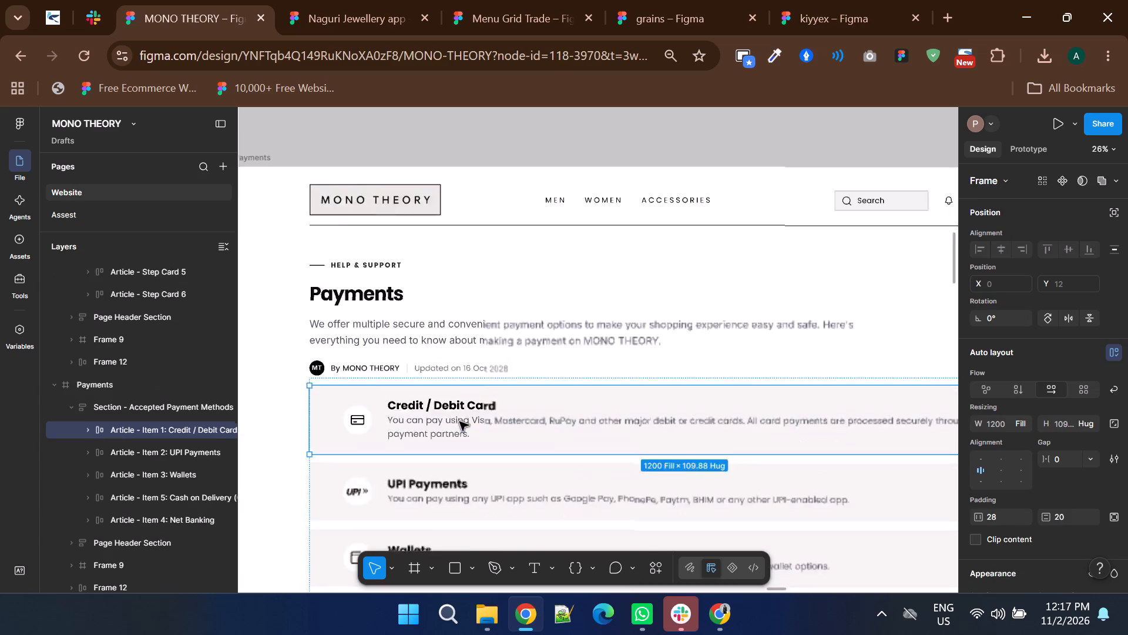
left_click(452, 406, "ctrl")
left_click(451, 392, "ctrl")
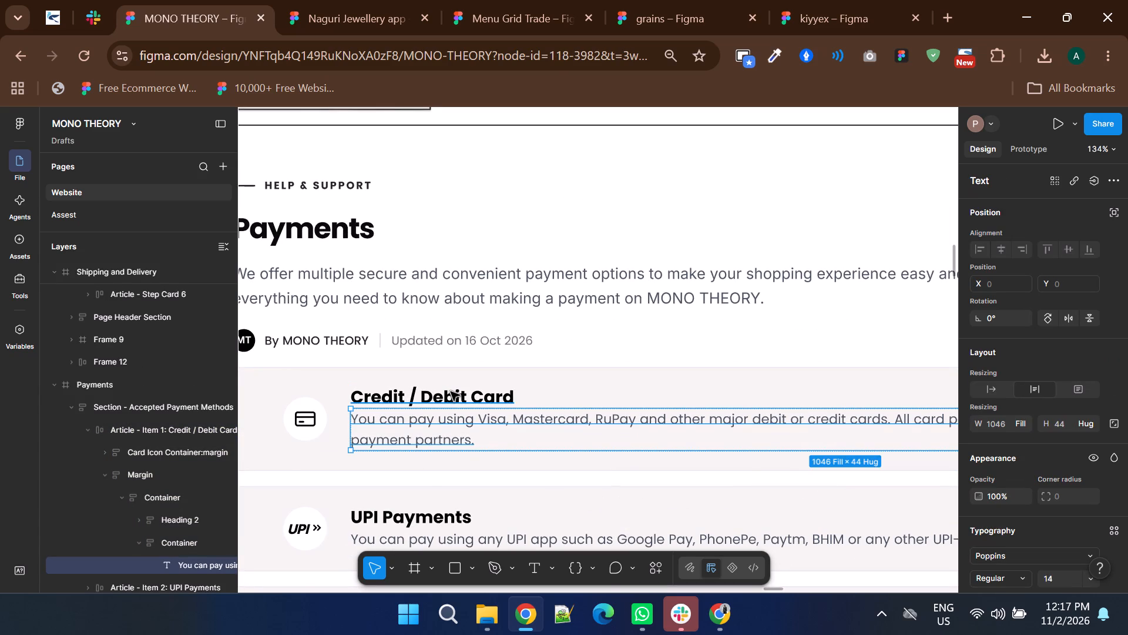
scroll(384, 424, "down", 3, "ctrl")
left_click(475, 279)
Compare the Order Processing Time card's text styling in Shipping and Delivery with the Create an Account heading in Account and Profile.
scroll(476, 278, "down", 6, "shift")
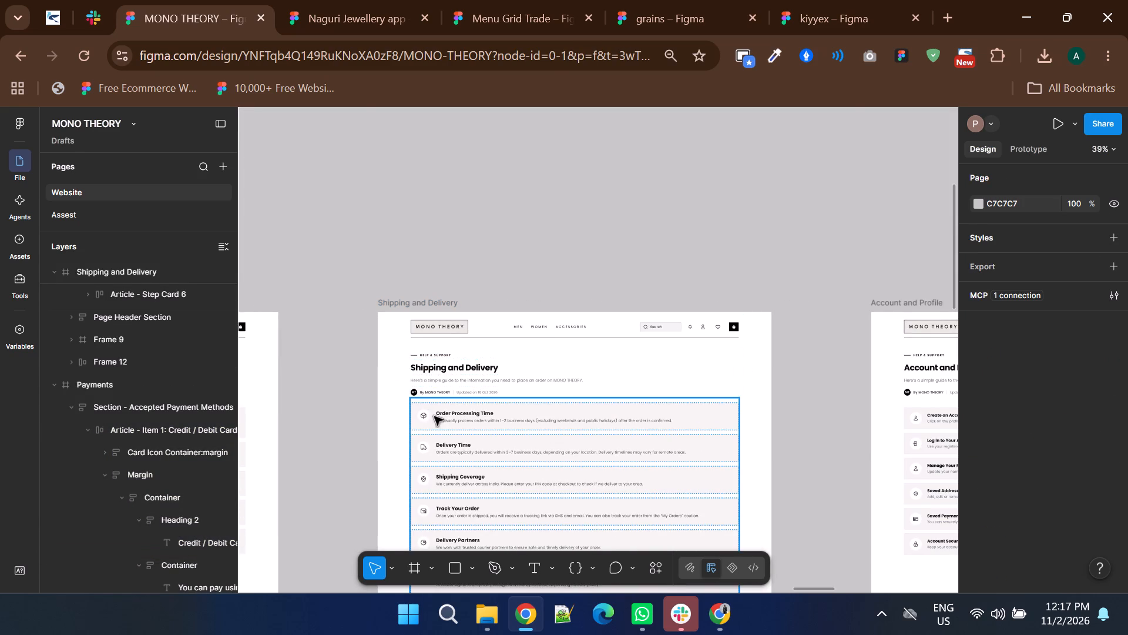
scroll(443, 430, "up", 3, "ctrl")
left_click(481, 378, "ctrl")
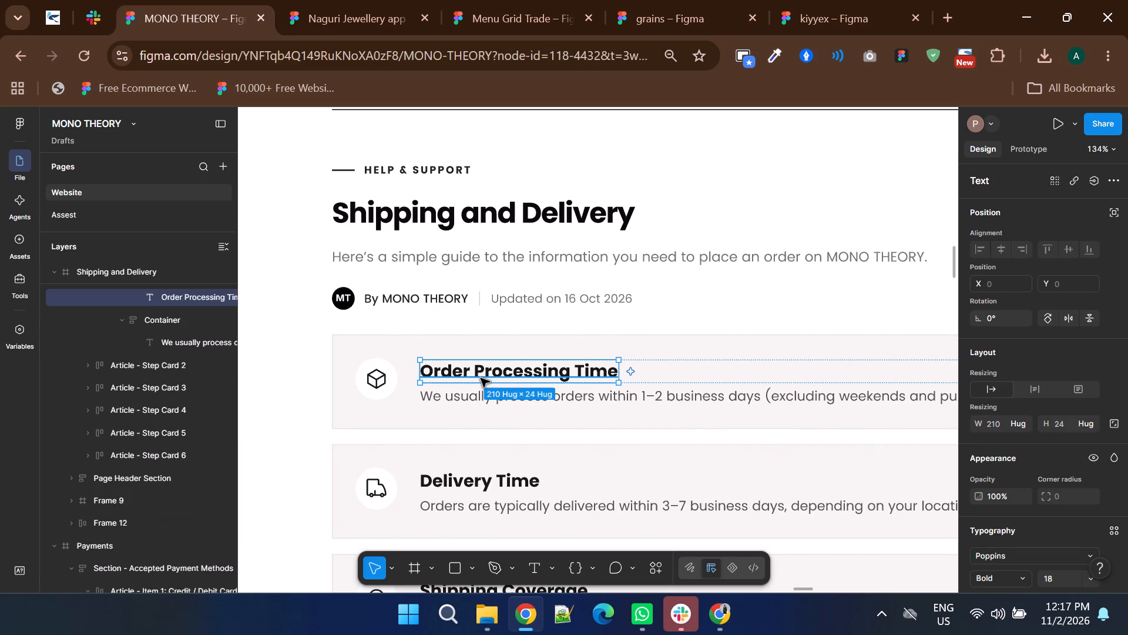
left_click(480, 398, "ctrl")
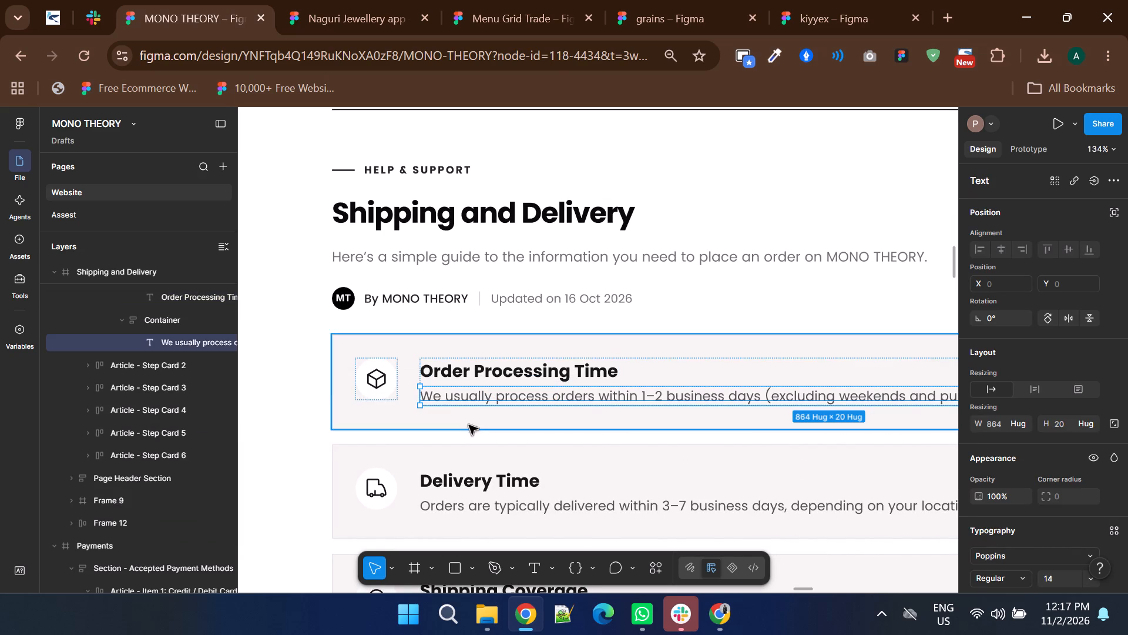
scroll(474, 437, "down", 2, "ctrl")
left_click(532, 232)
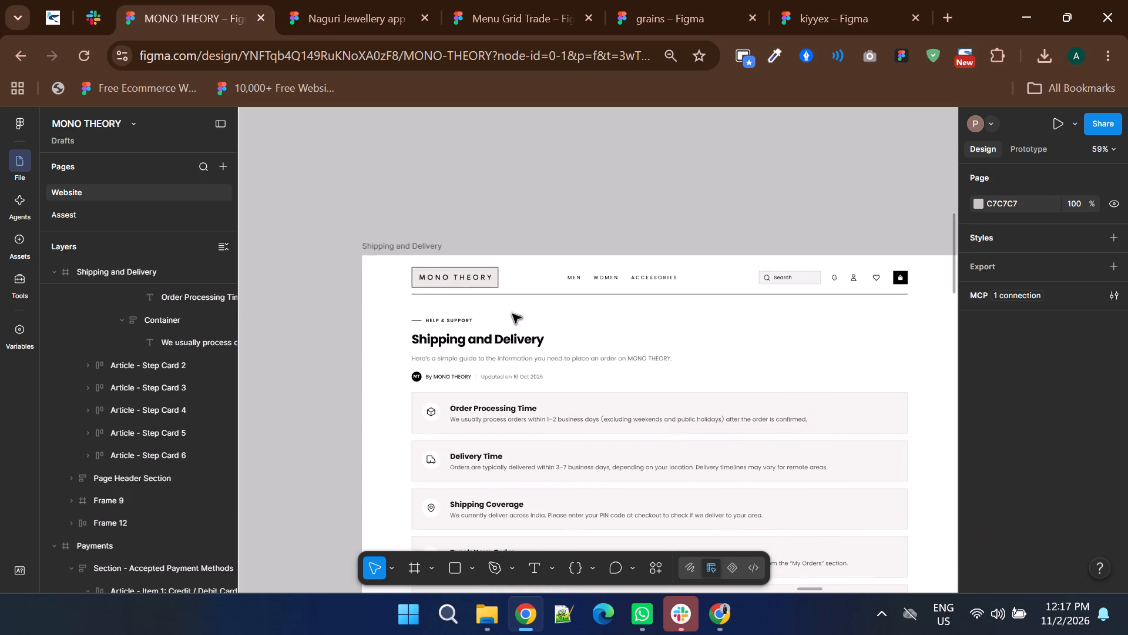
left_click(478, 410, "ctrl")
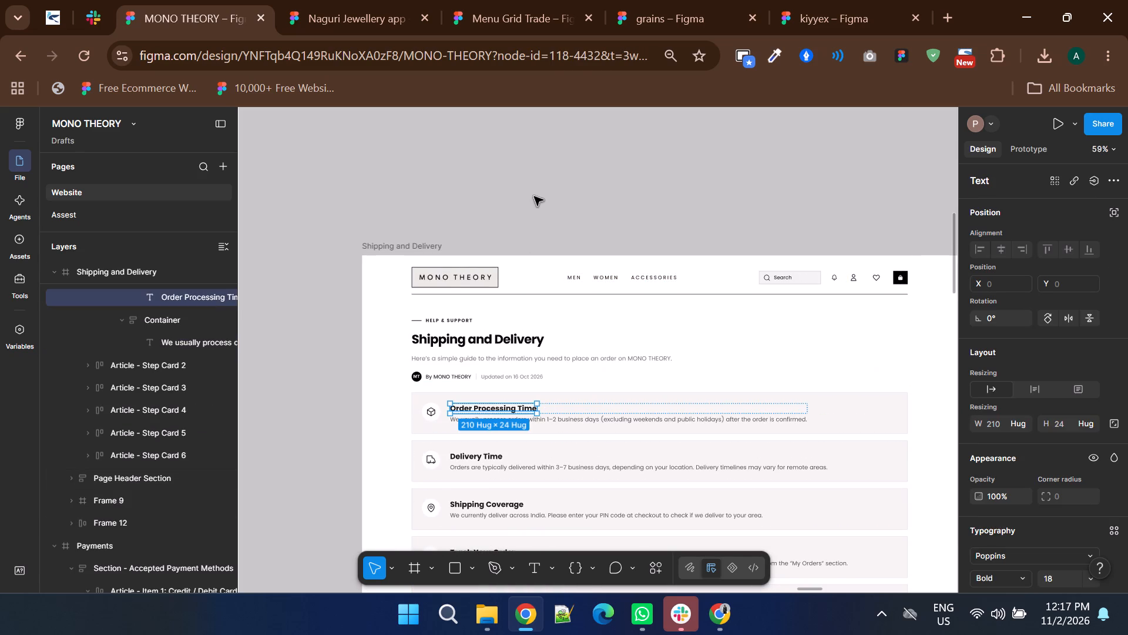
left_click(534, 196)
scroll(534, 196, "down", 2, "shift")
scroll(536, 320, "down", 1, "ctrl")
scroll(536, 320, "down", 4, "shift")
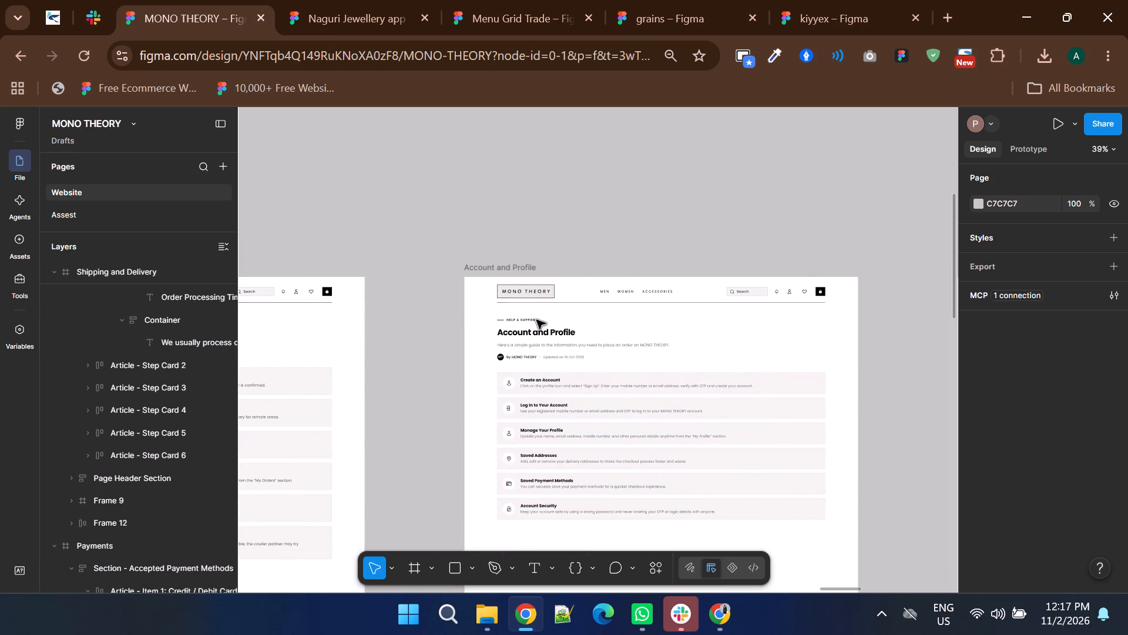
scroll(544, 385, "up", 3, "ctrl")
left_click(535, 373, "ctrl")
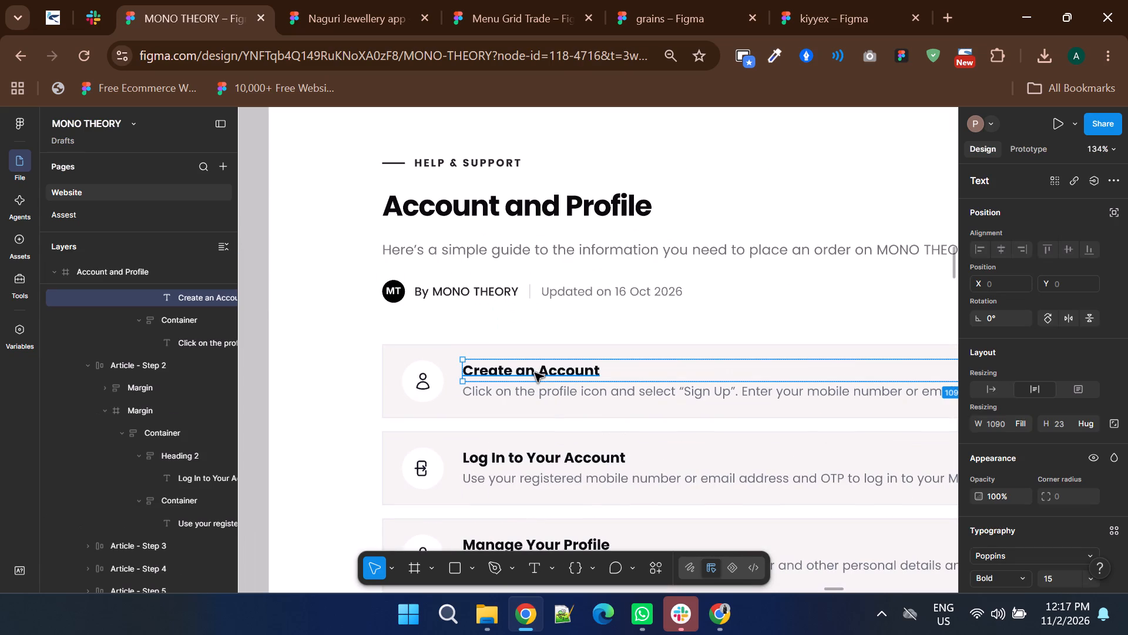
Set the Create an Account card's heading to font size 18 and its description to 14 in Account and Profile.
left_click(1062, 581)
key("Up")
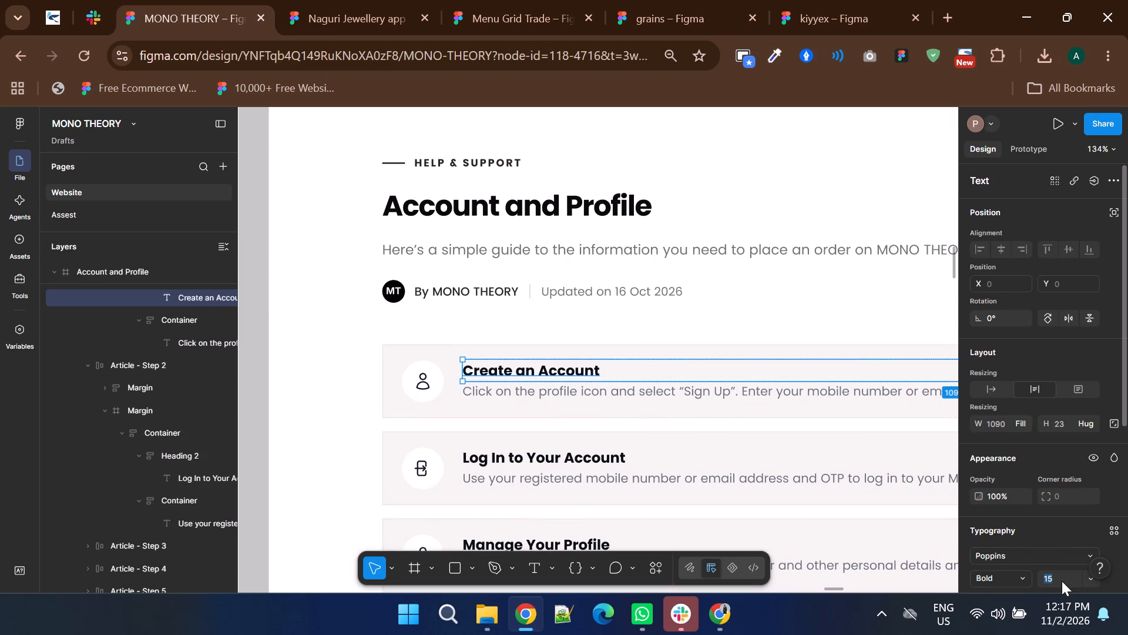
key("Up")
key("Up")
left_click(629, 392, "ctrl")
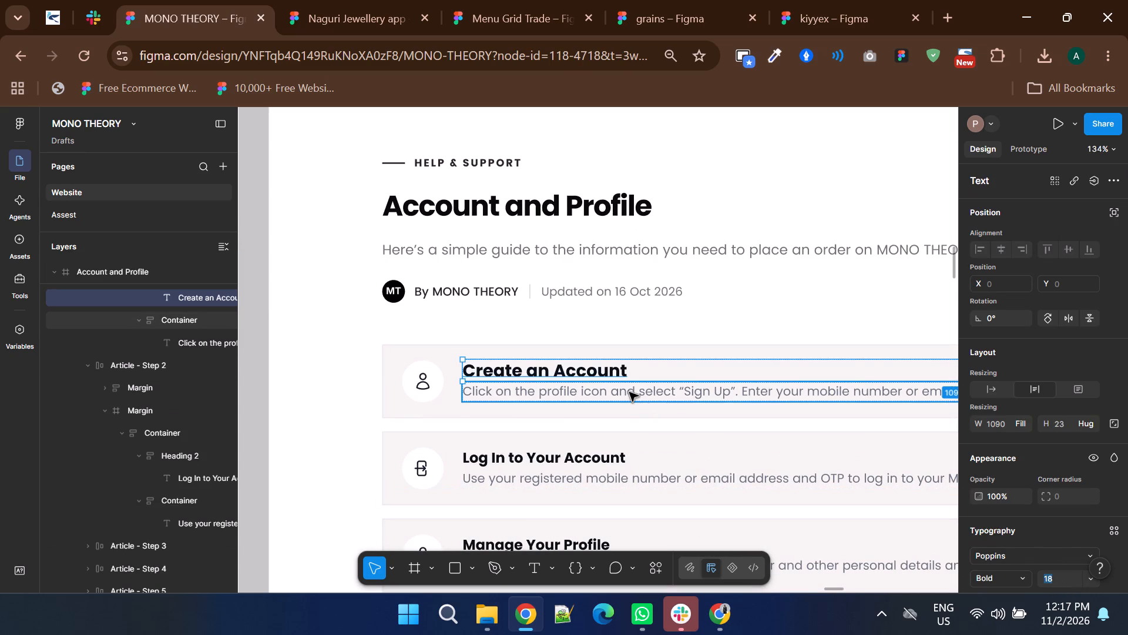
left_click(1049, 581)
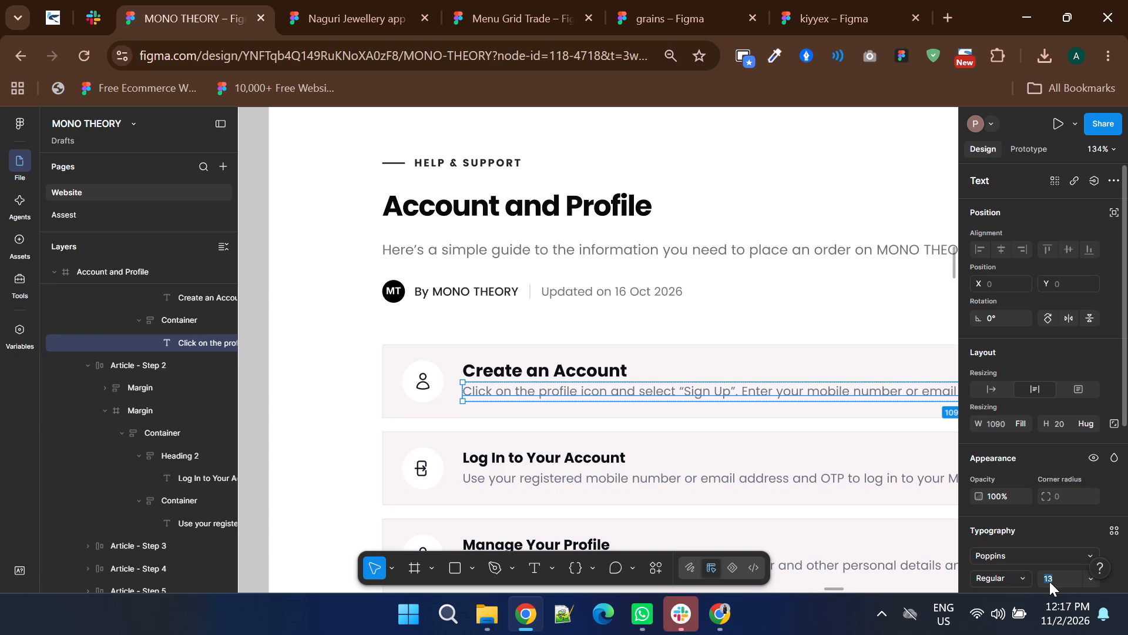
key("Up")
left_click(561, 377, "ctrl")
left_click(556, 369, "ctrl")
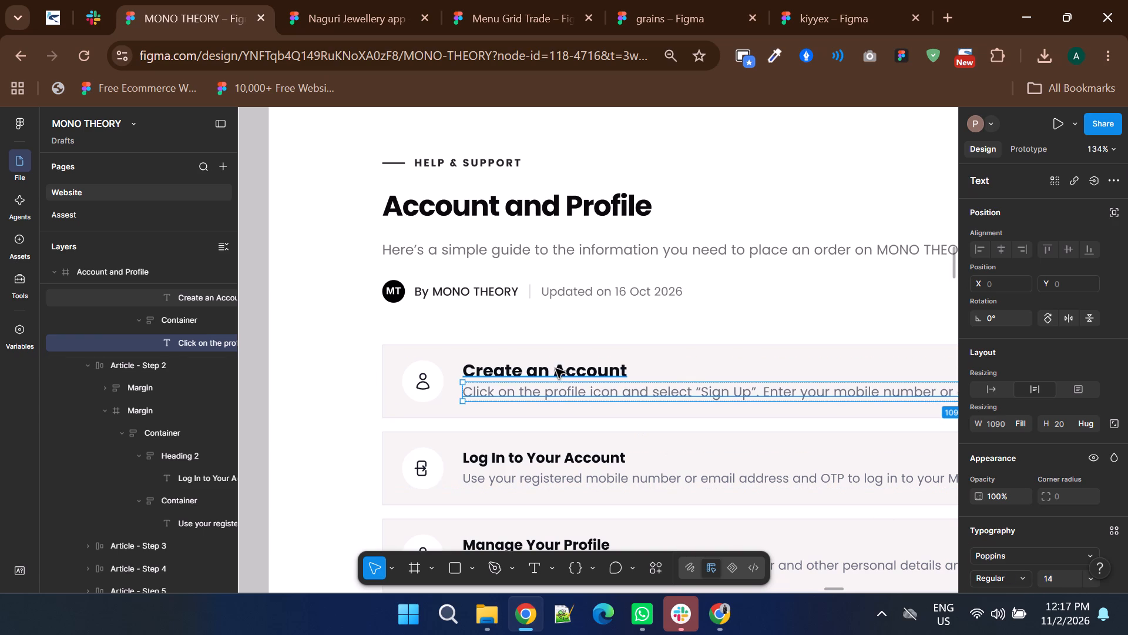
Set the Log In to Your Account card's heading to font size 18 and its description to 14.
scroll(556, 369, "down", 2)
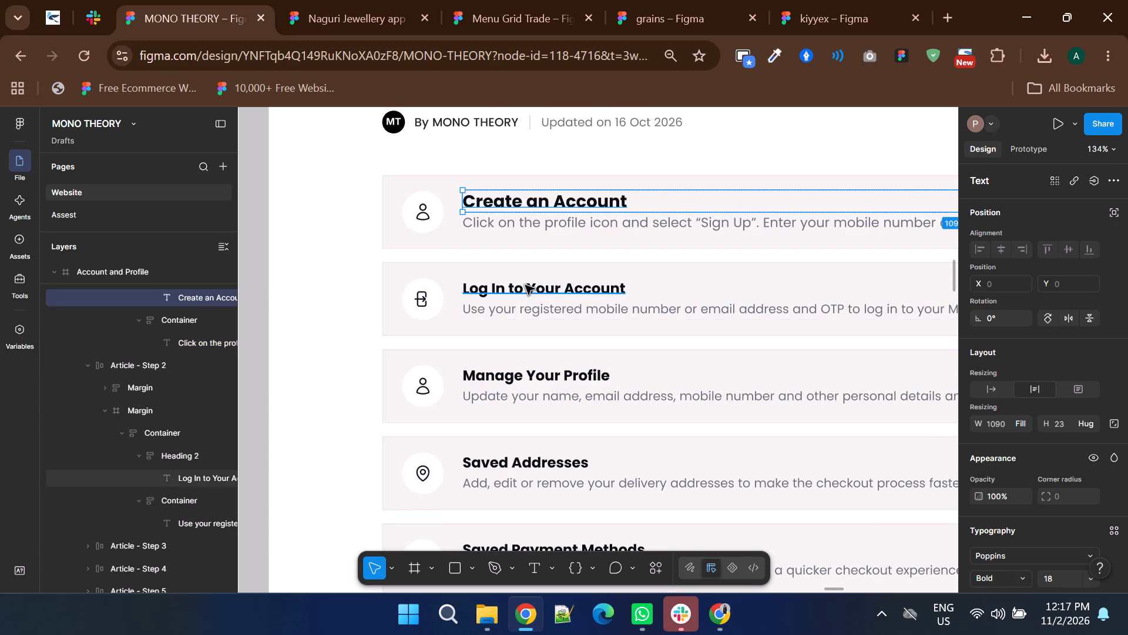
left_click(525, 285, "ctrl")
left_click(1059, 579)
key("Up")
key("Up")
key("Up")
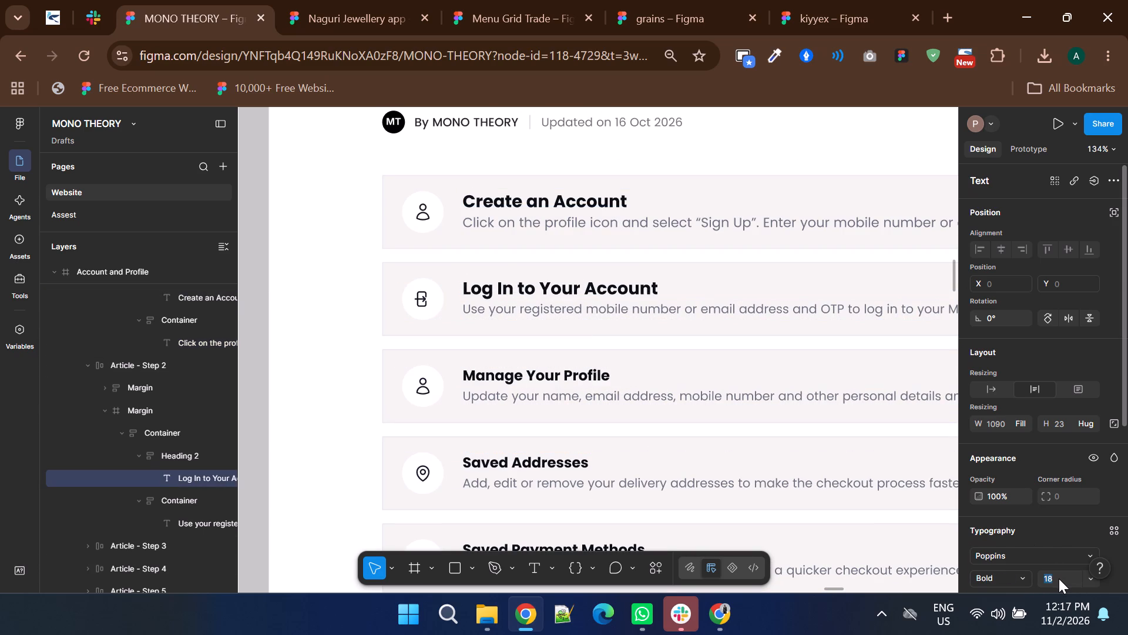
left_click(580, 319, "ctrl")
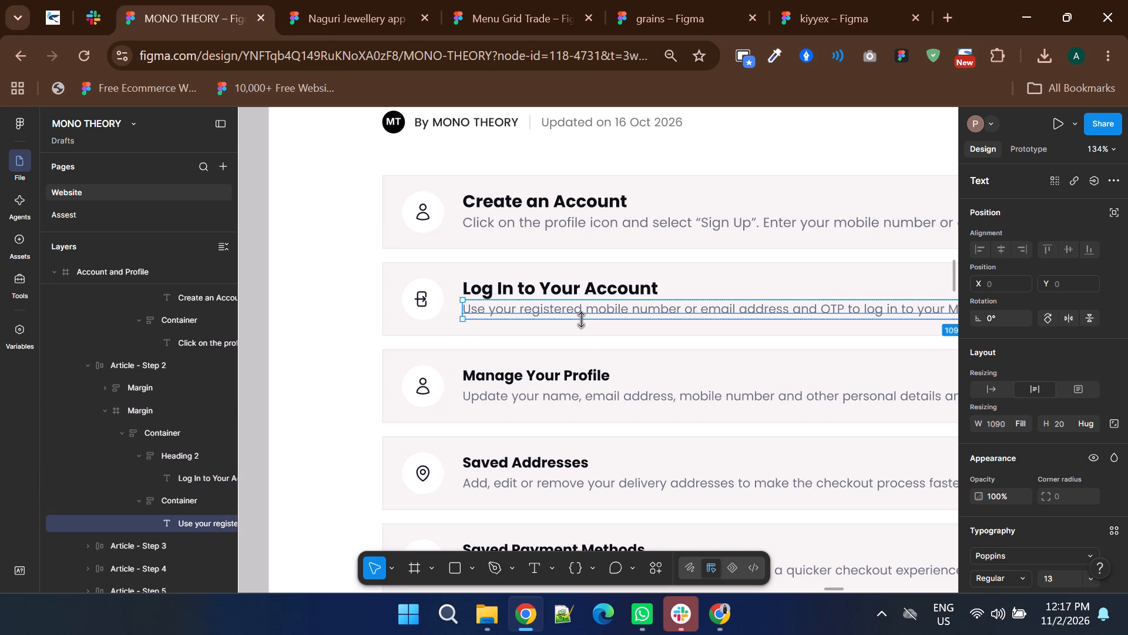
left_click(1047, 581)
key("Up")
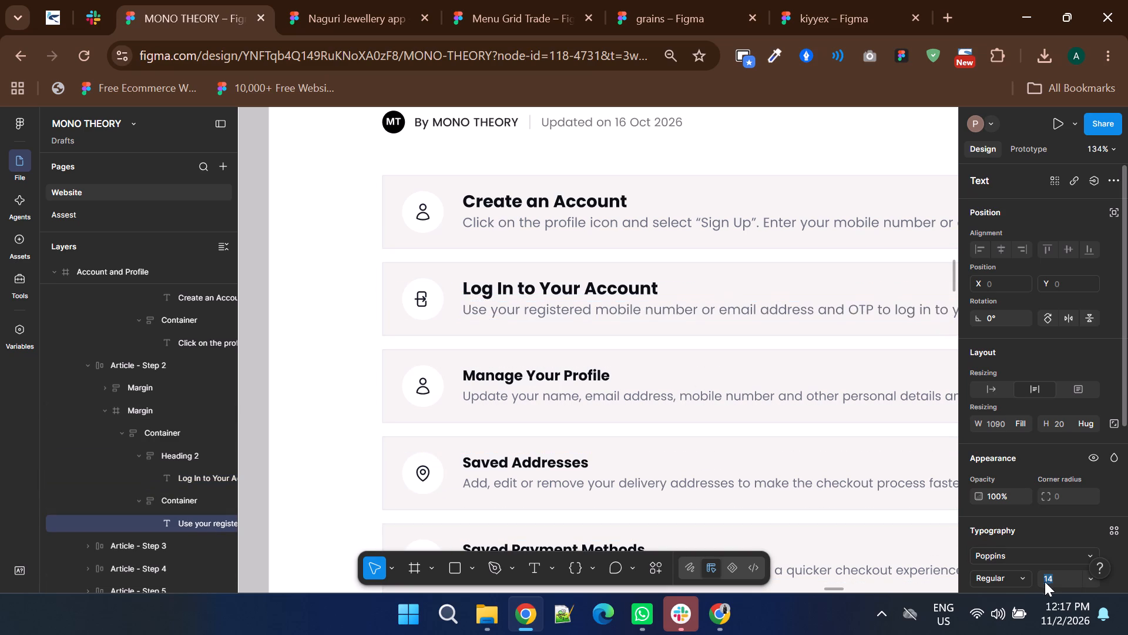
Set the Manage Your Profile card's heading to font size 18 and its description to 14.
left_click(522, 380, "ctrl")
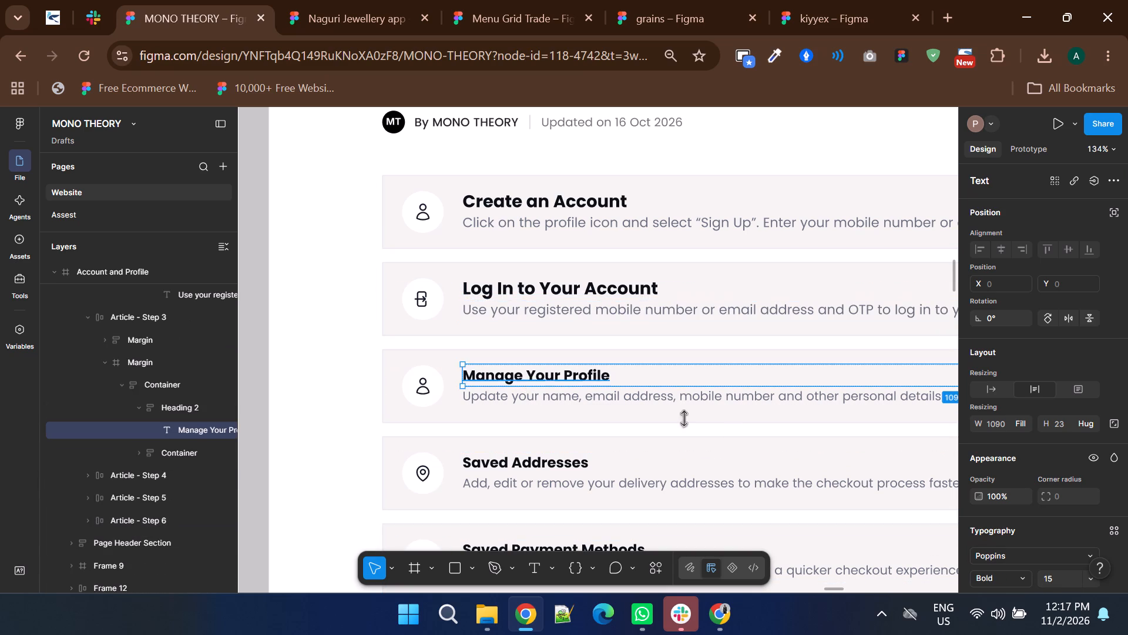
left_click(1062, 581)
key("Up")
key("Up")
key("Up")
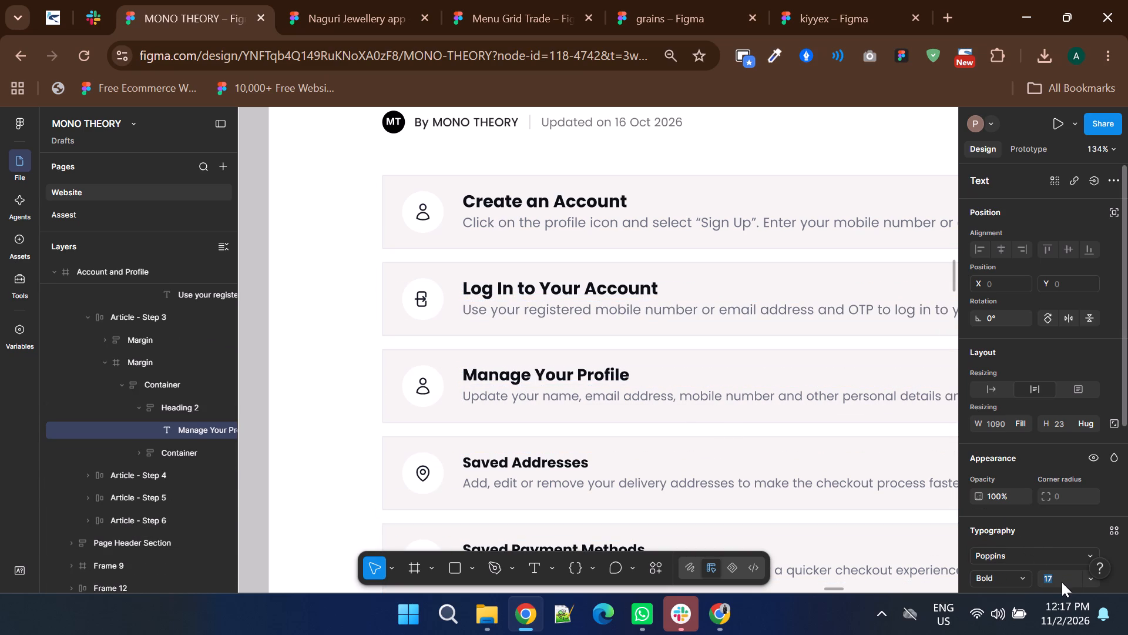
left_click(583, 402, "ctrl")
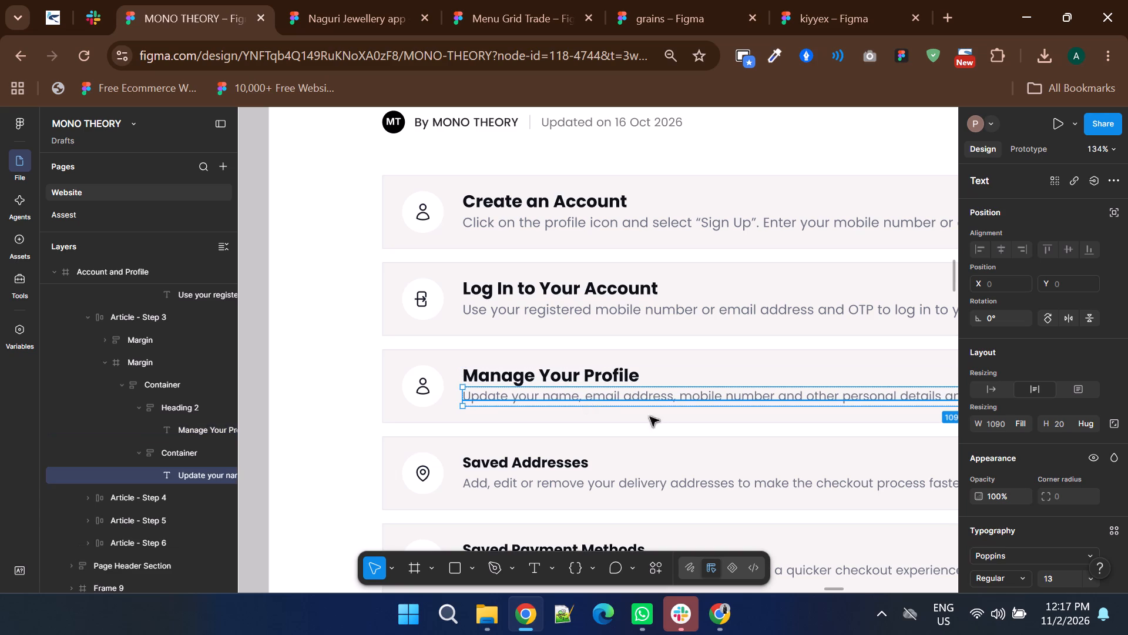
left_click(1050, 579)
key("Up")
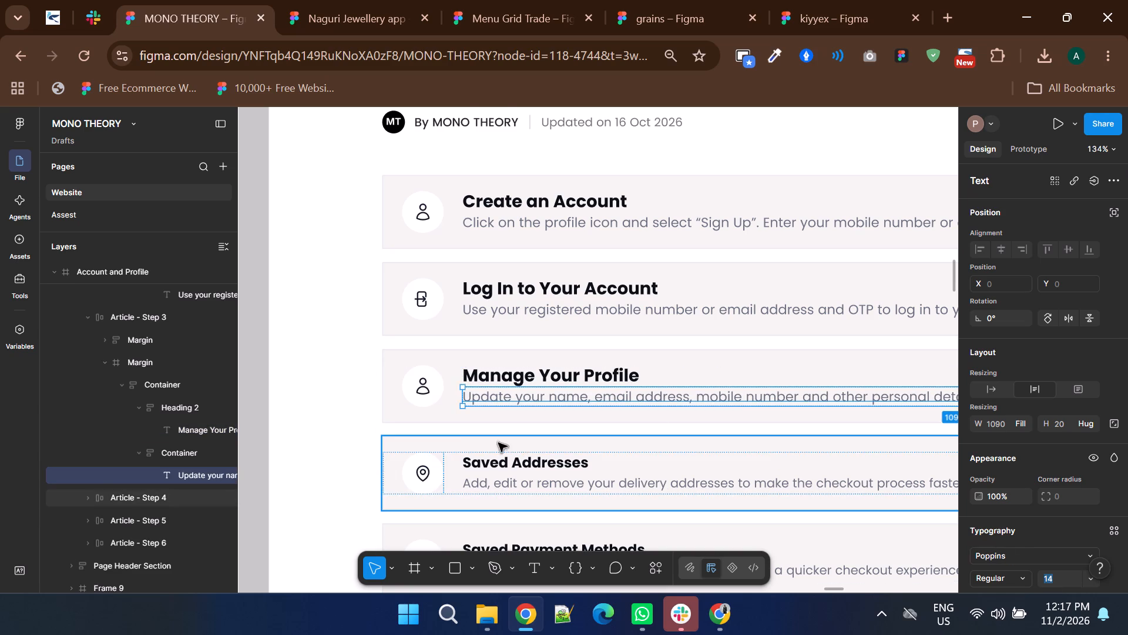
Set the Saved Addresses card's heading to font size 18 and its description to 14.
scroll(476, 434, "down", 1)
left_click(484, 380, "ctrl")
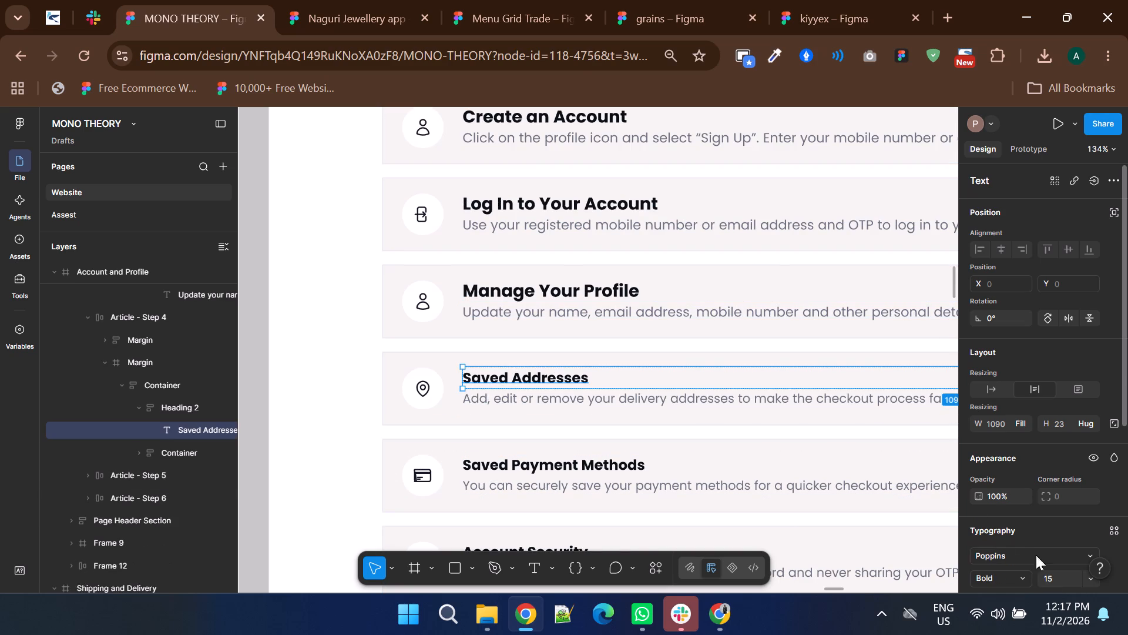
left_click(1062, 580)
key("Up")
key("Up")
key("Up")
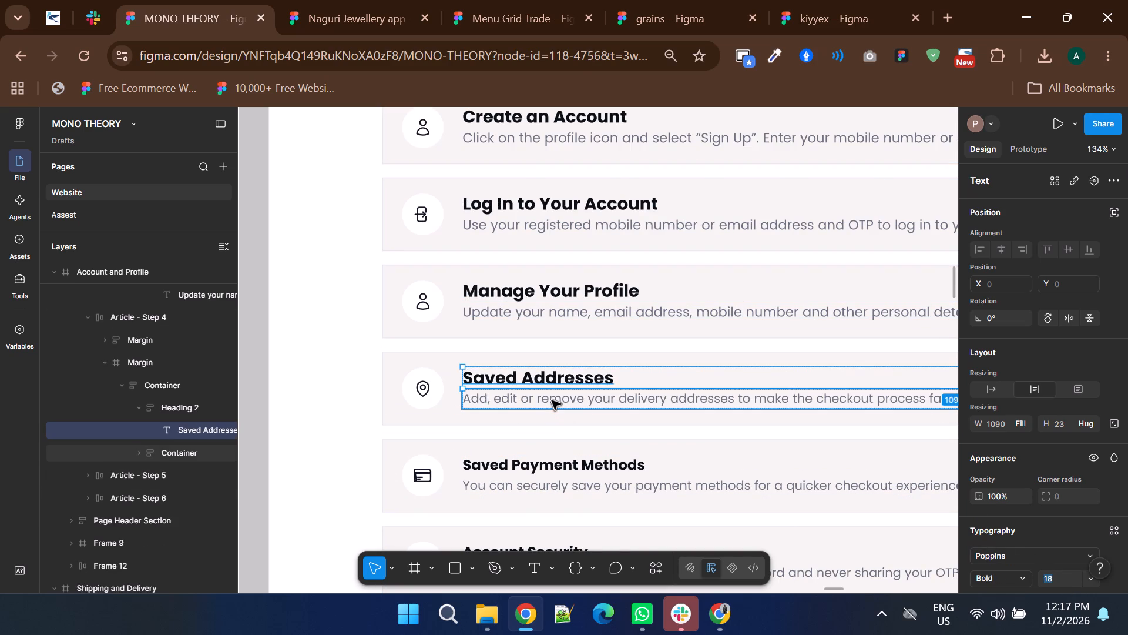
left_click(552, 400, "ctrl")
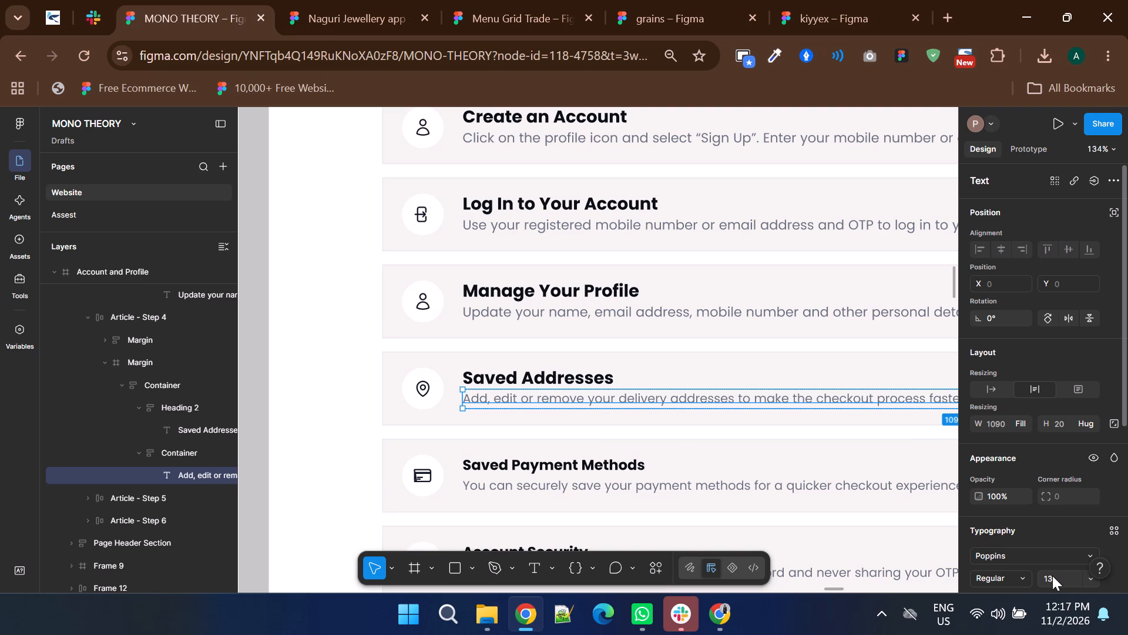
left_click(1052, 576)
key("Up")
Set the Saved Payment Methods card's heading to font size 18 and its description to 14.
scroll(476, 409, "down", 1)
scroll(476, 409, "down", 1, "shift")
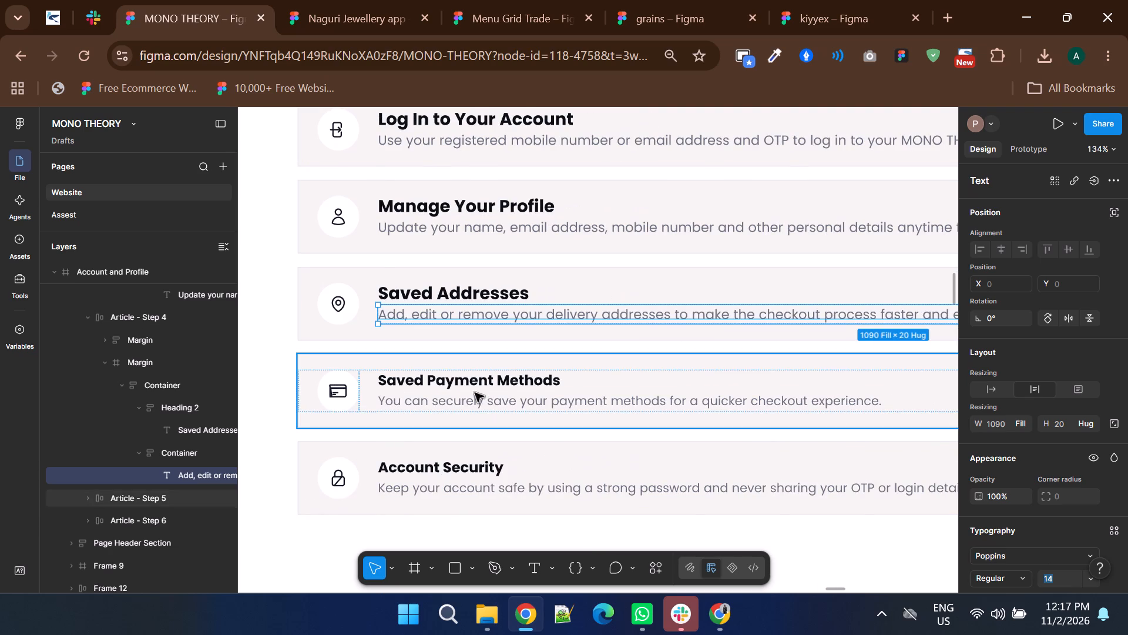
left_click(478, 382, "ctrl")
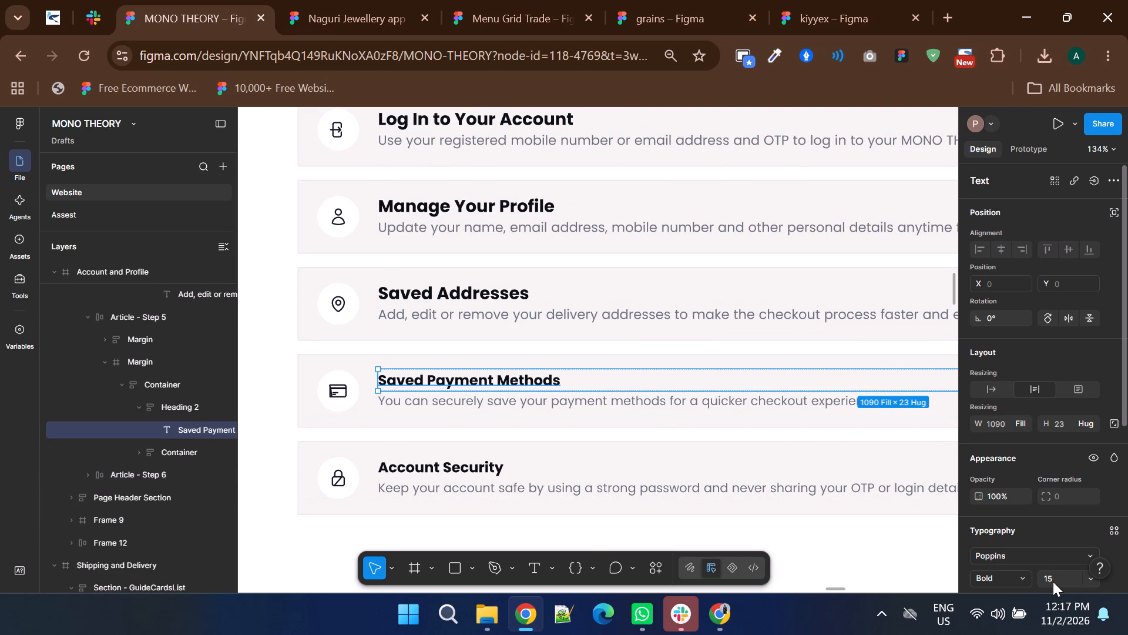
left_click(1053, 581)
key("Up")
key("Up")
key("Up")
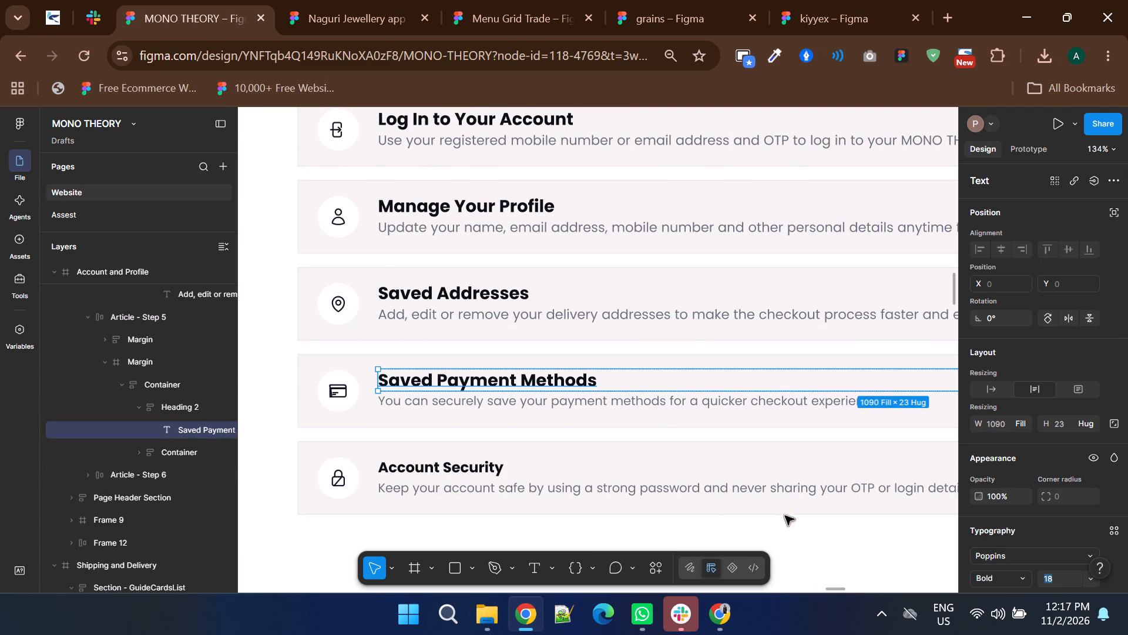
left_click(556, 403, "ctrl")
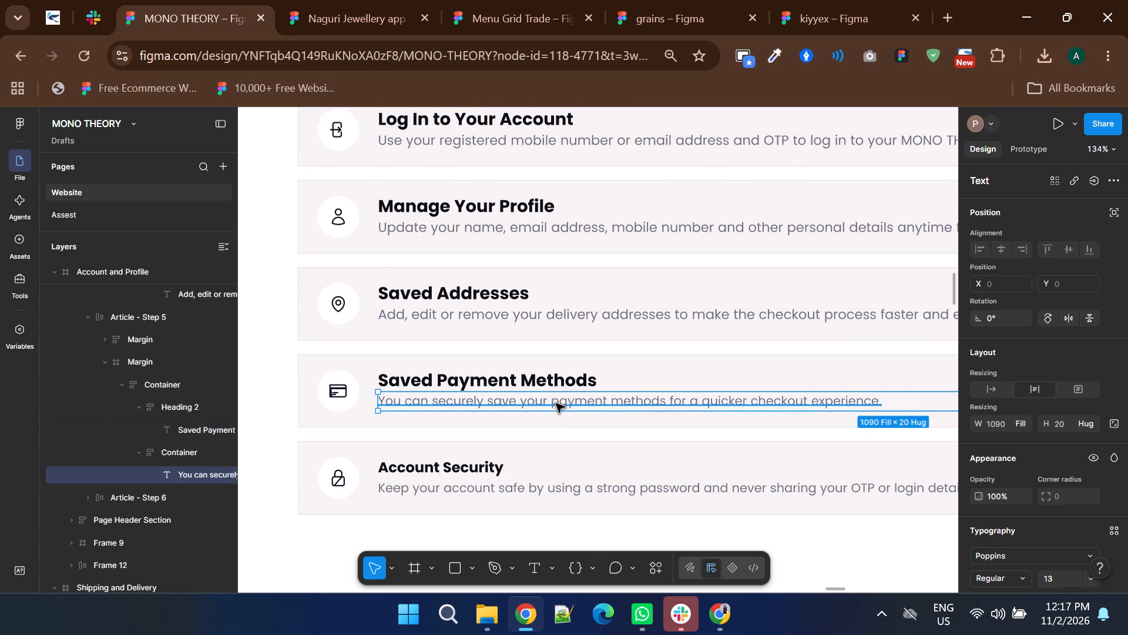
left_click(1066, 574)
key("Up")
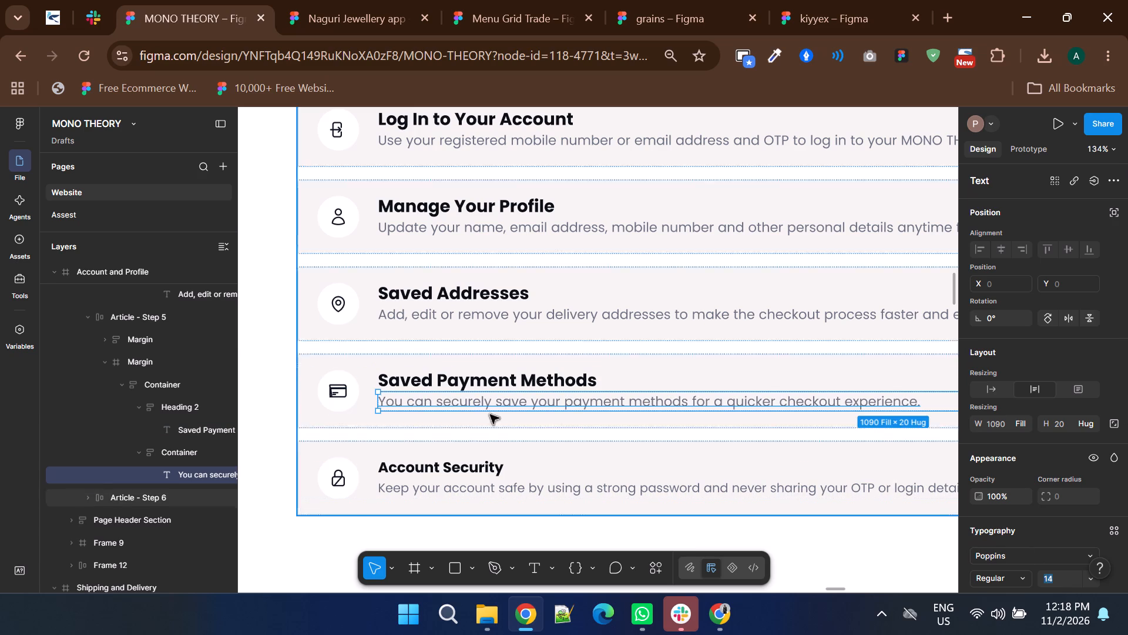
Set the Account Security card's heading to font size 18 and its description to 14.
left_click(459, 459, "ctrl")
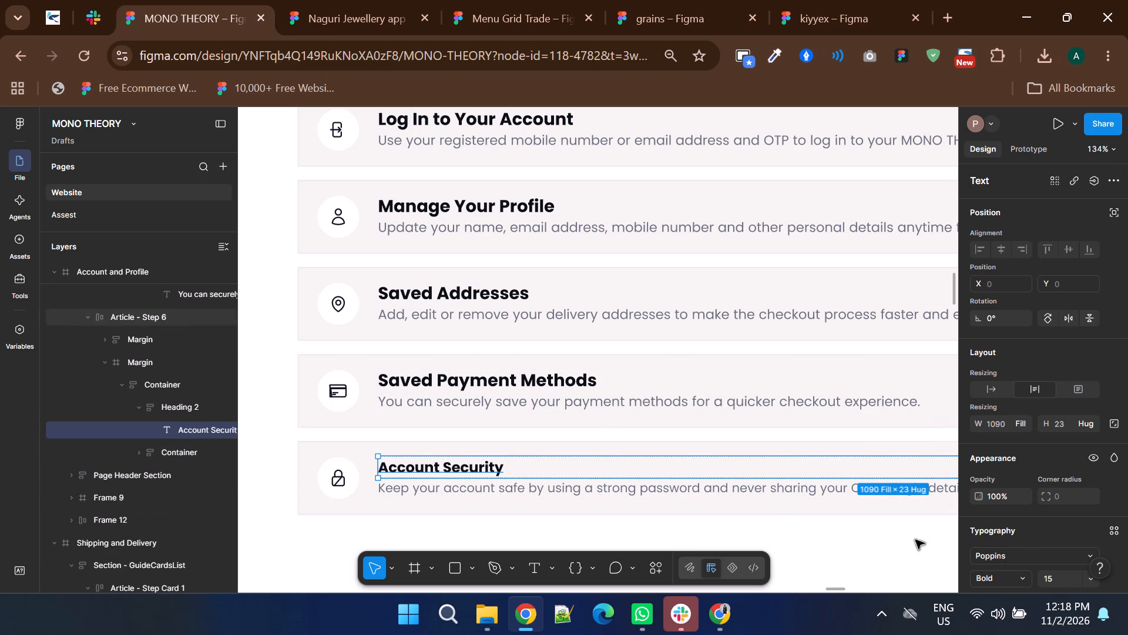
left_click(1055, 573)
key("Up")
key("Up")
key("Up")
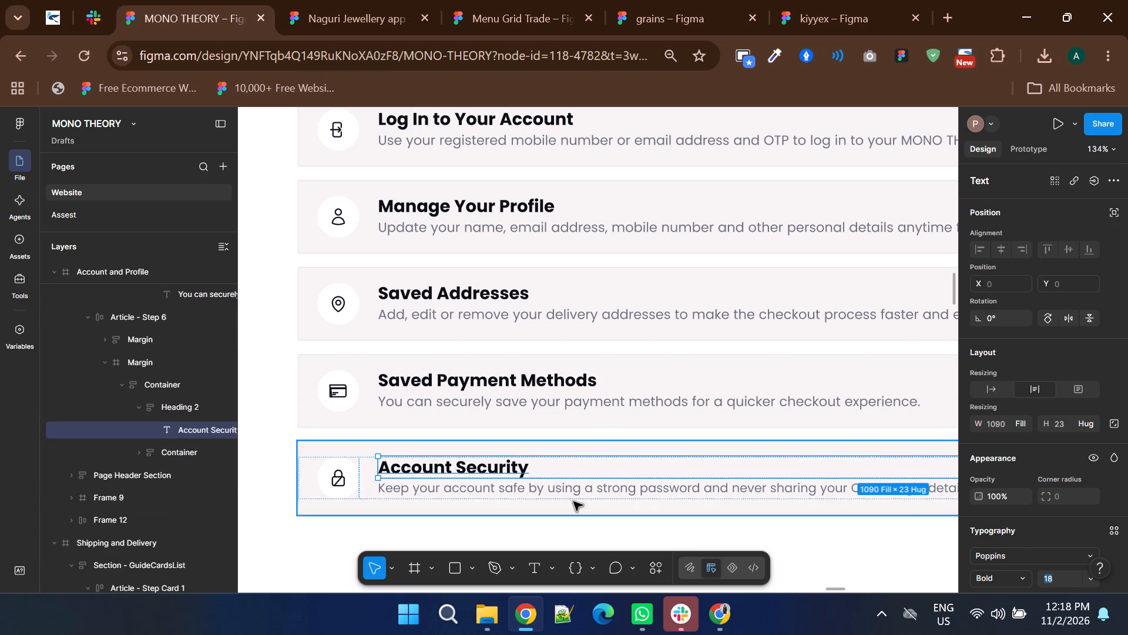
left_click(573, 490, "ctrl")
left_click(1055, 579)
key("Up")
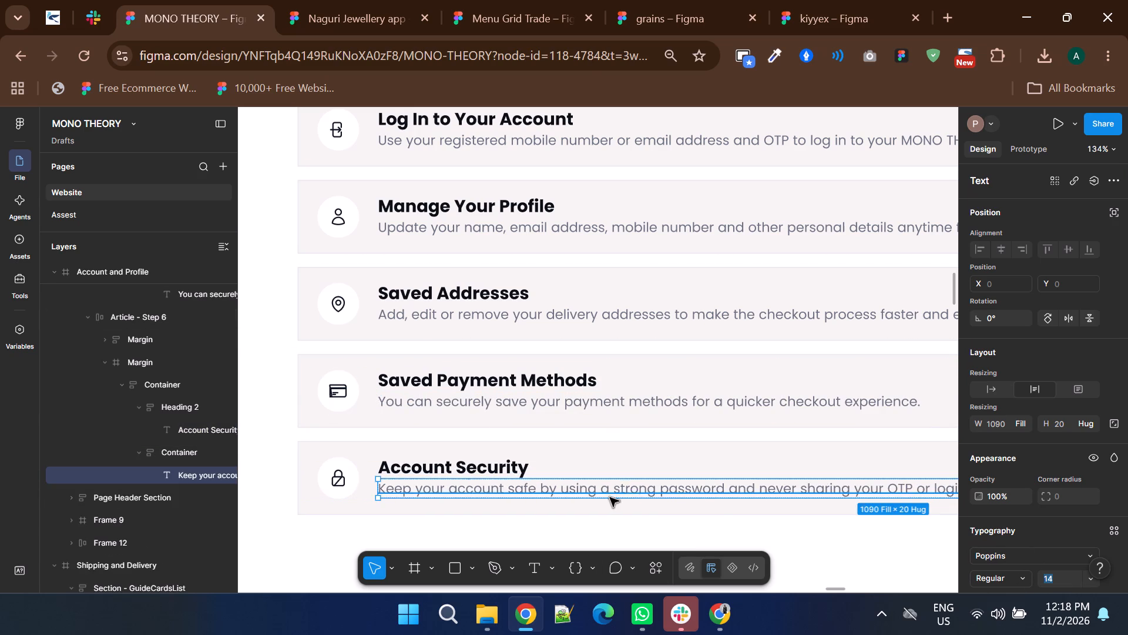
Reduce the left padding of the Account Details (Optional) card in the Order frame to 0.
scroll(461, 486, "down", 3, "ctrl")
double_click(533, 153)
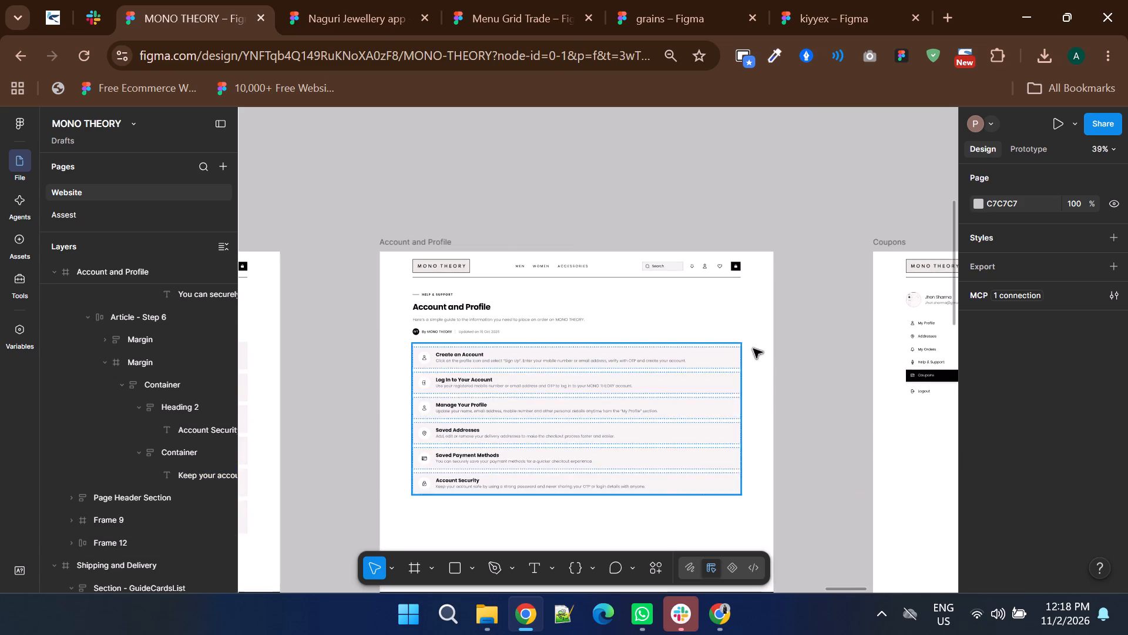
scroll(763, 355, "down", 2, "ctrl")
scroll(677, 411, "up", 5, "shift")
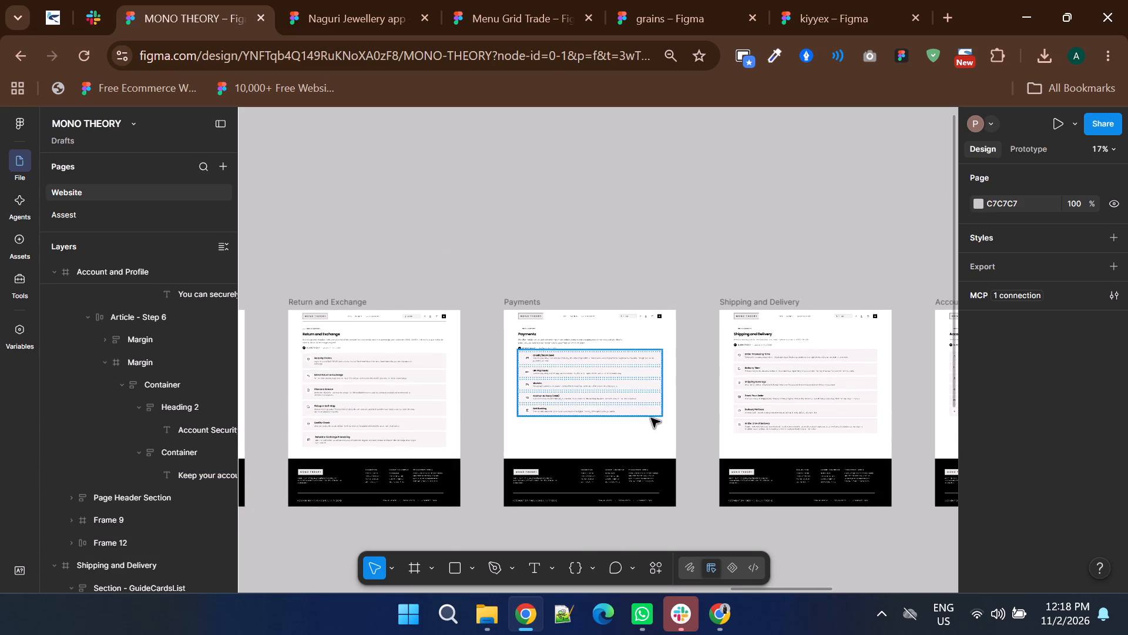
scroll(476, 436, "up", 5, "shift")
scroll(533, 375, "up", 3, "ctrl")
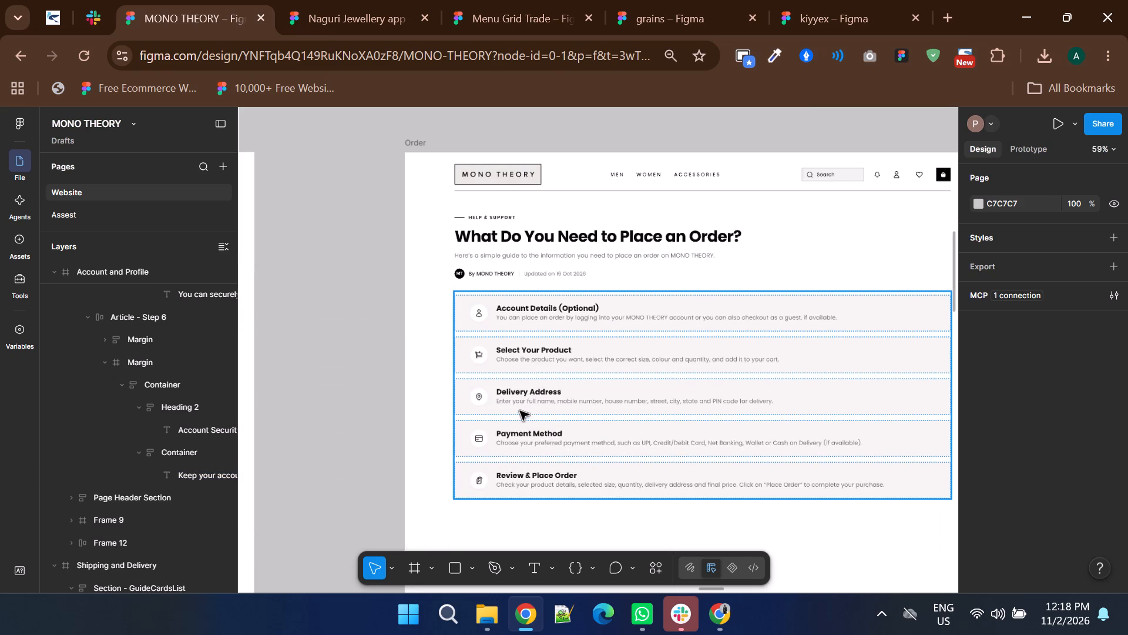
double_click(463, 316)
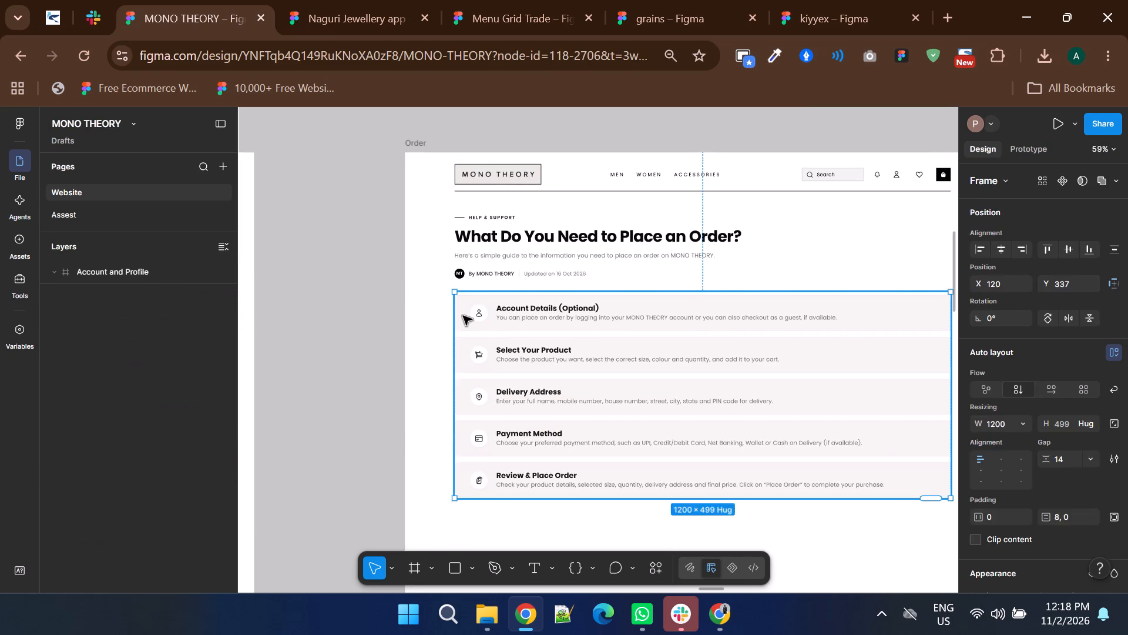
scroll(463, 316, "up", 4, "ctrl")
left_click_drag(454, 309, 449, 307)
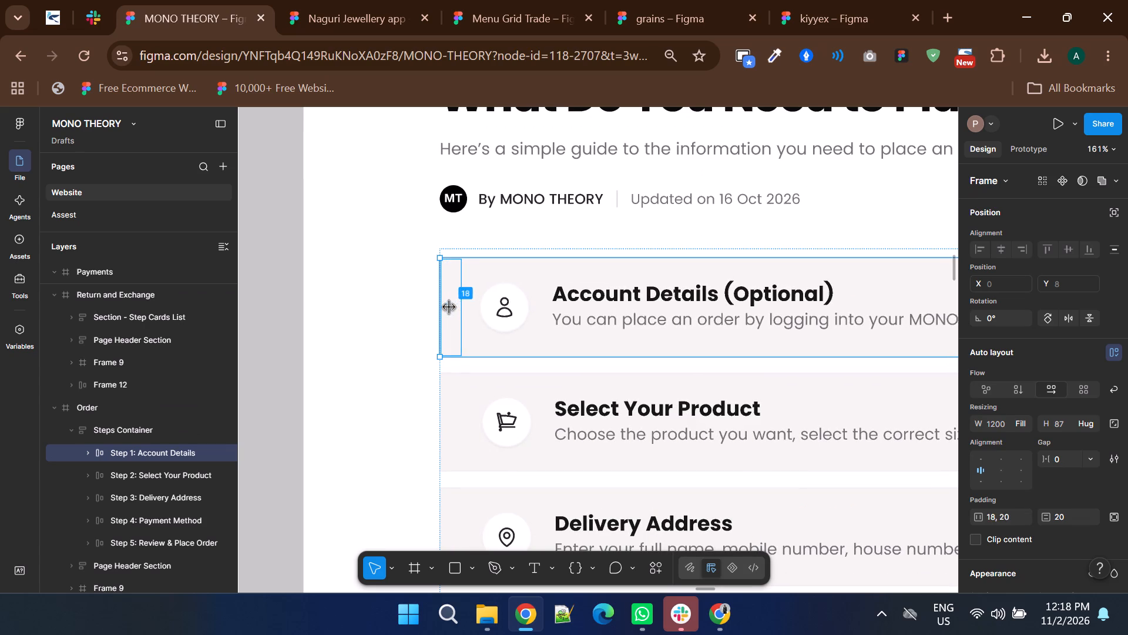
left_click_drag(449, 307, 431, 308)
Reduce the left padding of the Order frame's Select Your Product and Delivery Address cards to 0.
left_click(464, 429)
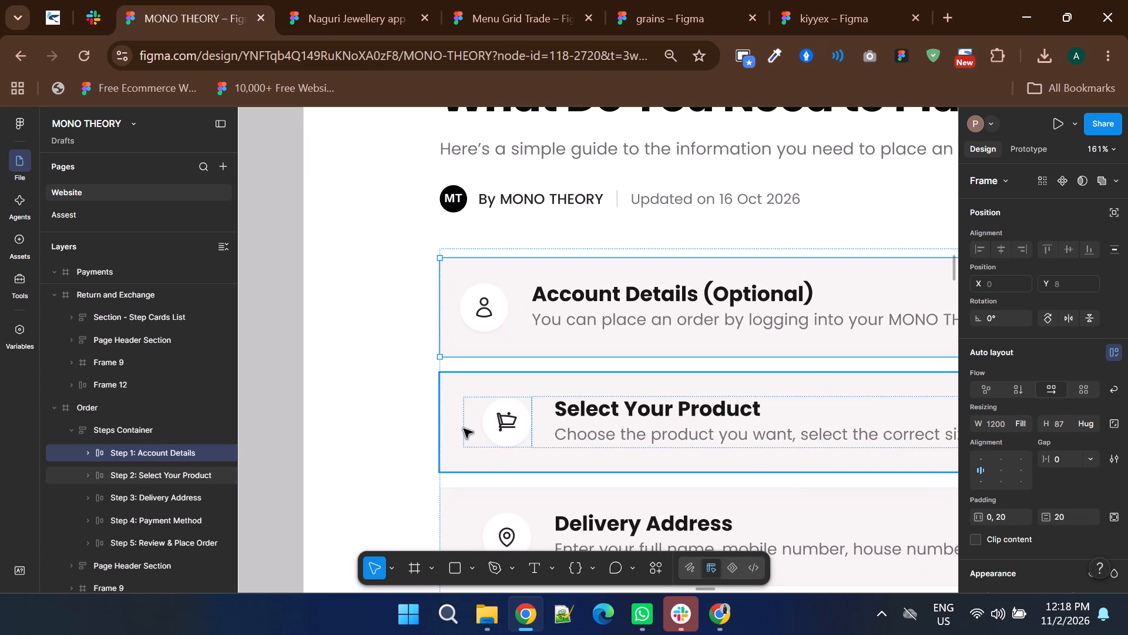
left_click_drag(455, 423, 419, 414)
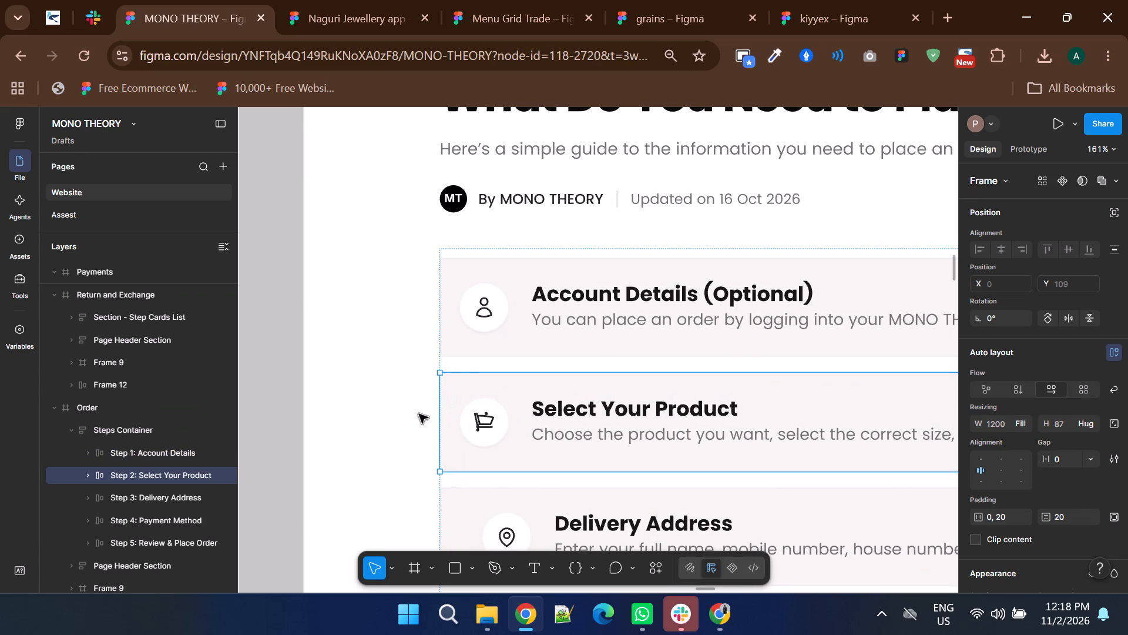
scroll(439, 411, "down", 2)
left_click(458, 376)
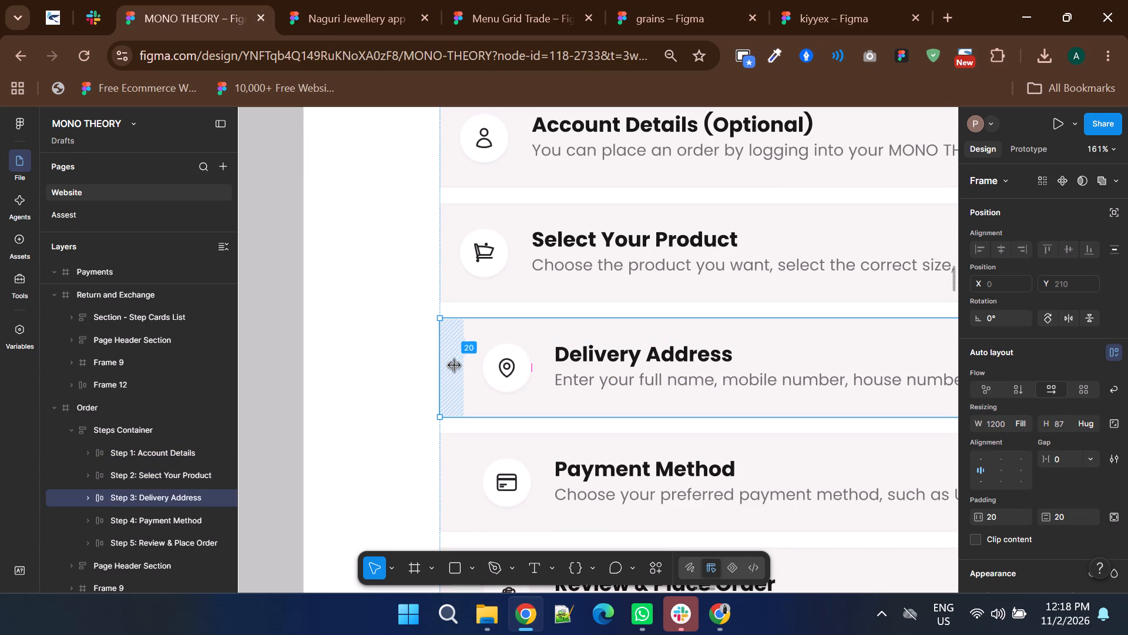
left_click_drag(449, 369, 424, 368)
Reduce the left padding of the Order frame's Payment Method and Review & Place Order cards to 0.
scroll(434, 368, "down", 3)
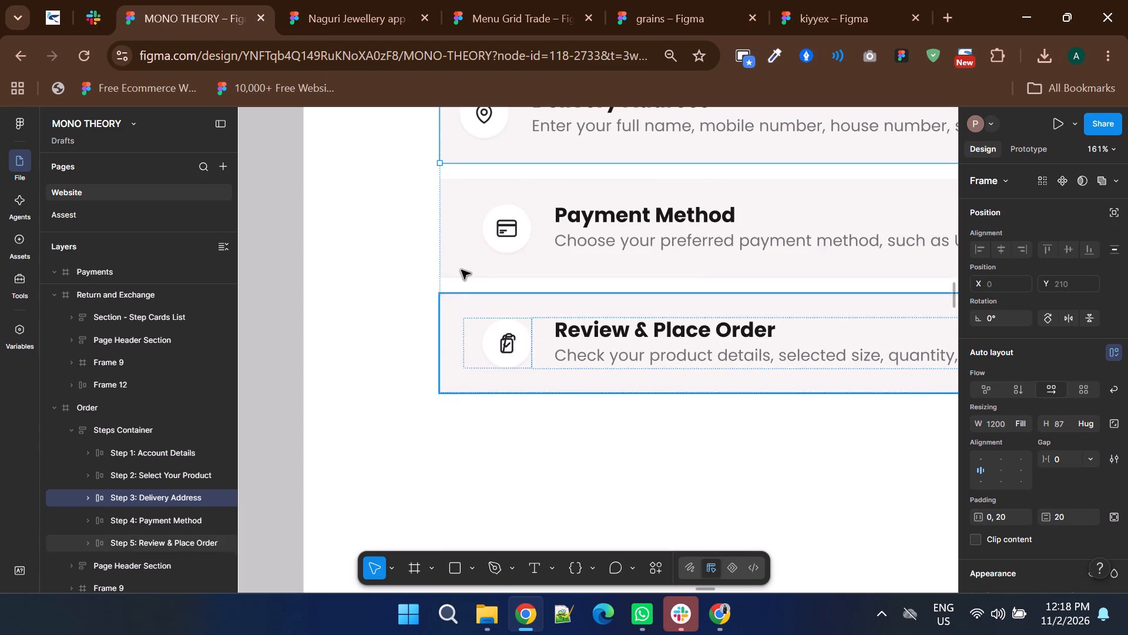
left_click(459, 243)
left_click_drag(449, 232, 422, 232)
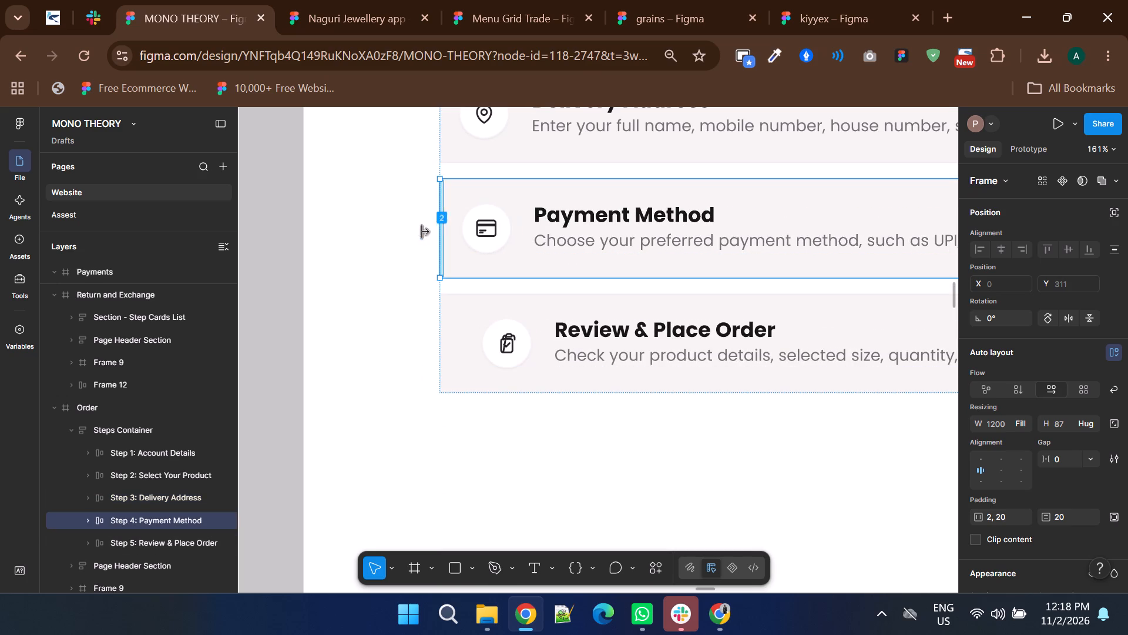
left_click_drag(422, 232, 407, 232)
left_click(446, 335)
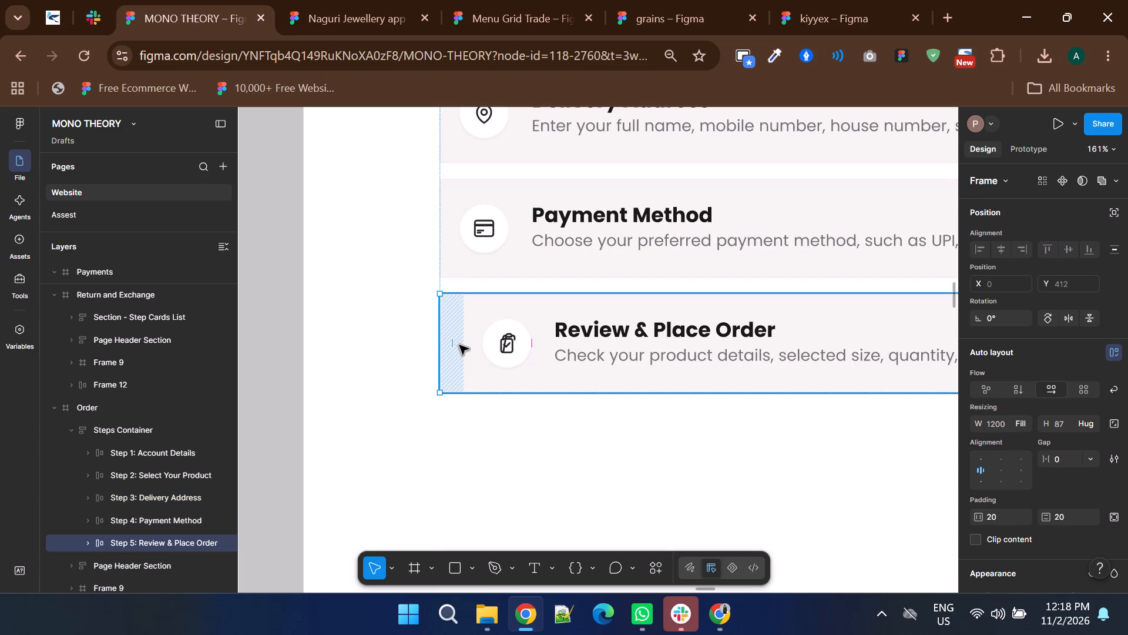
left_click_drag(453, 345, 397, 352)
scroll(402, 417, "down", 5, "ctrl")
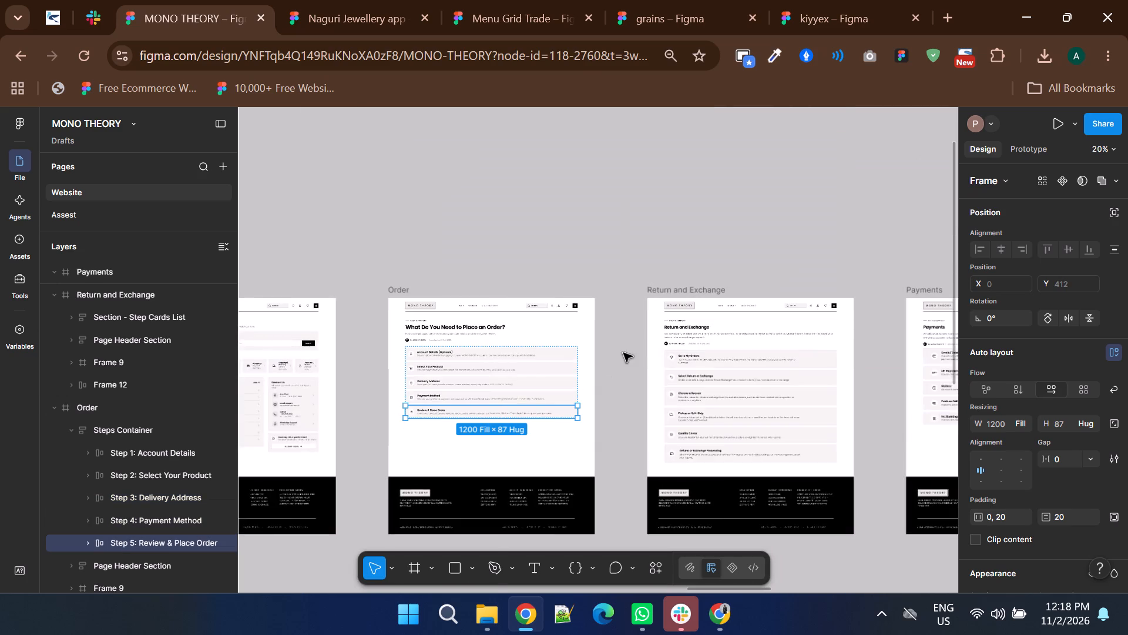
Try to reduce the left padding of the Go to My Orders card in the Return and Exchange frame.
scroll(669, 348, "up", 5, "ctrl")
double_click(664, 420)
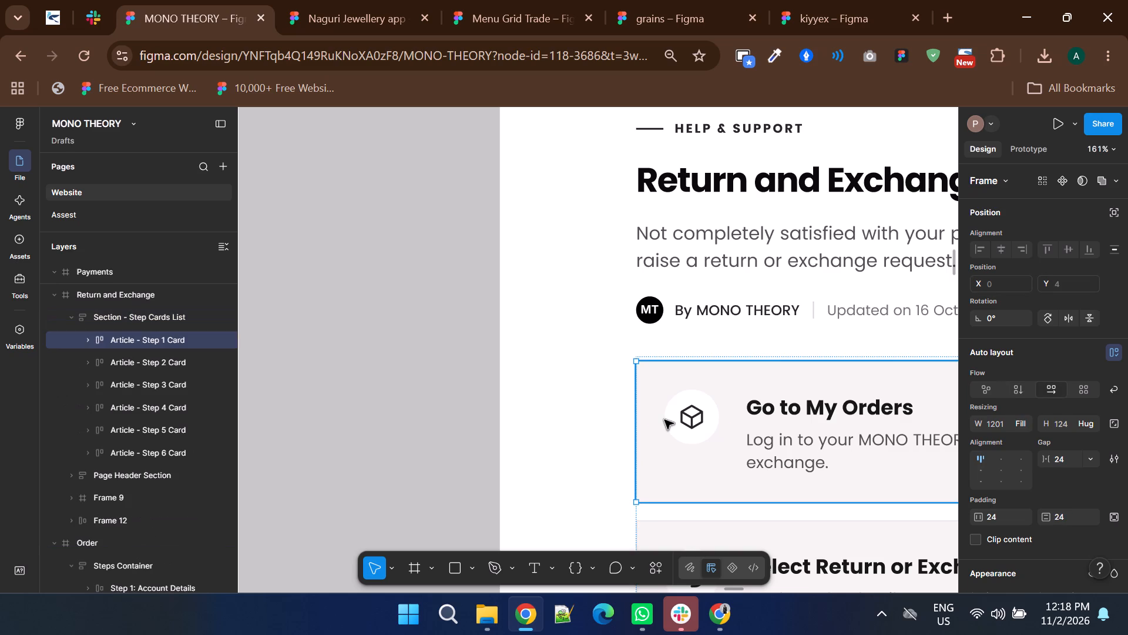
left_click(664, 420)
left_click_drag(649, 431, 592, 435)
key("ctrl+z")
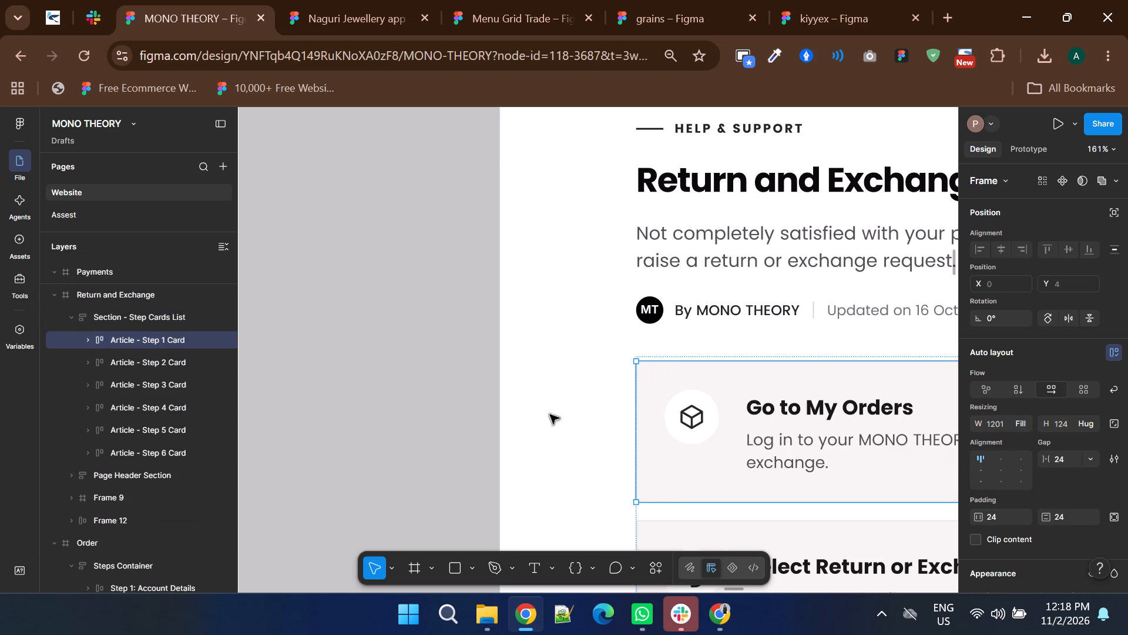
Examine the Return and Exchange and Payments frames, and the overall row of pages from Help and Support to Wishlist.
scroll(465, 349, "down", 3, "ctrl")
left_click(379, 369)
scroll(420, 367, "down", 2, "ctrl")
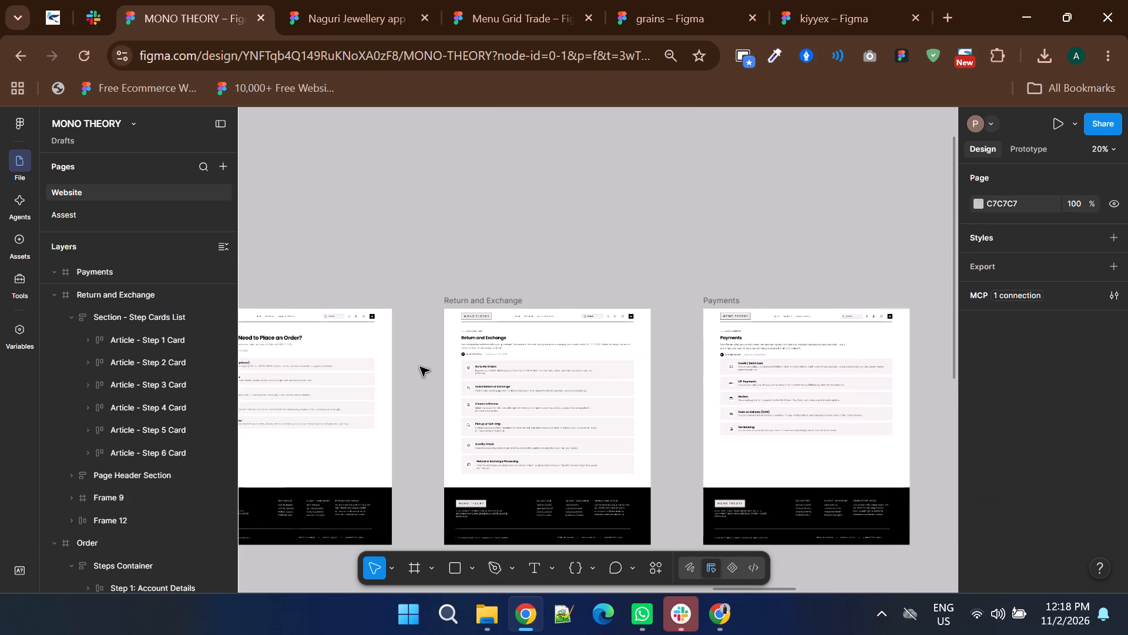
scroll(420, 367, "down", 1)
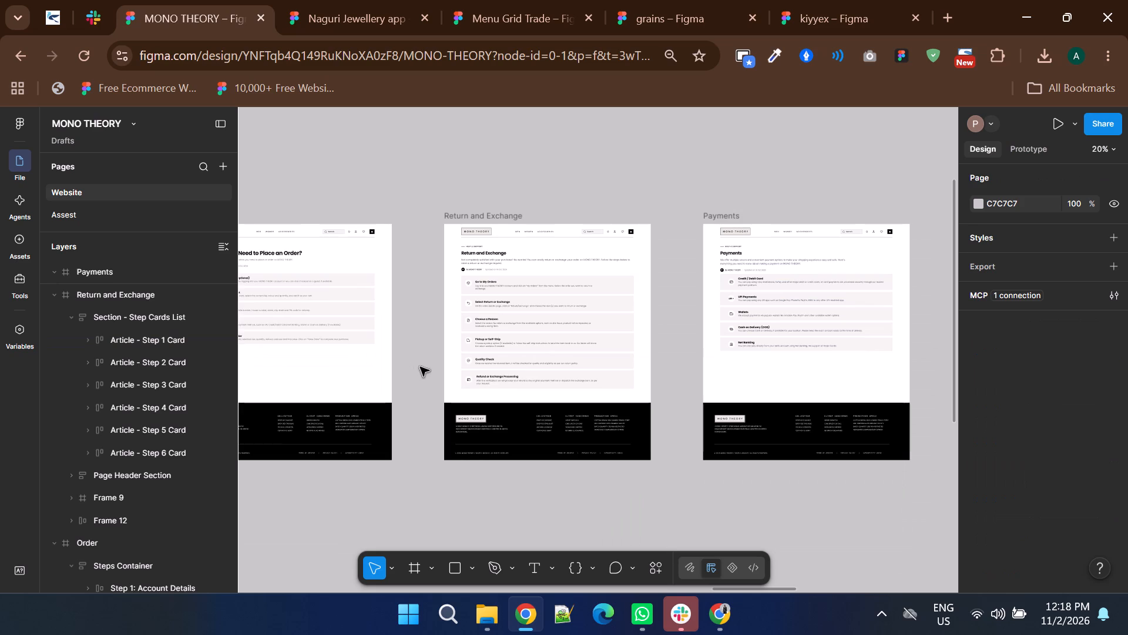
scroll(823, 419, "up", 5, "ctrl")
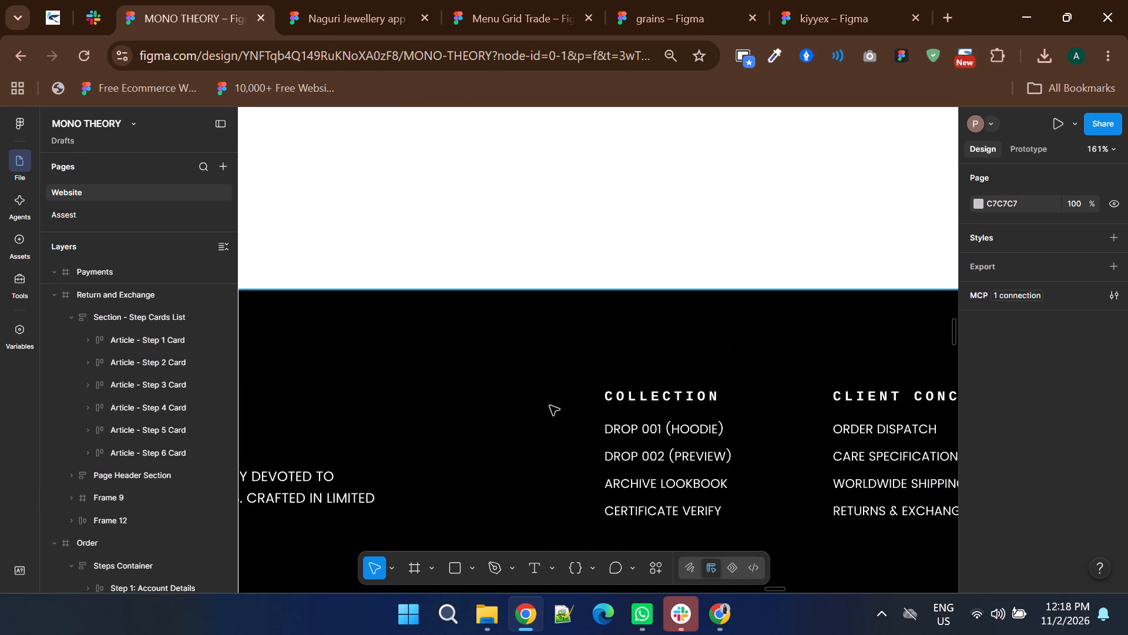
scroll(586, 429, "down", 7, "ctrl")
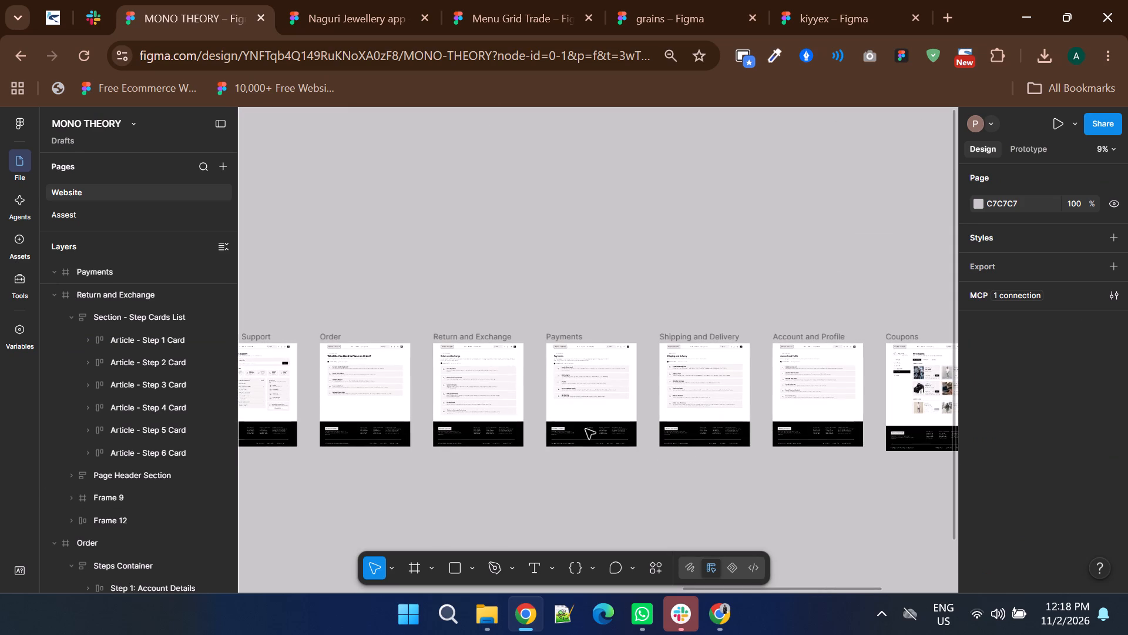
scroll(586, 429, "down", 1, "ctrl")
scroll(586, 429, "down", 1, "shift")
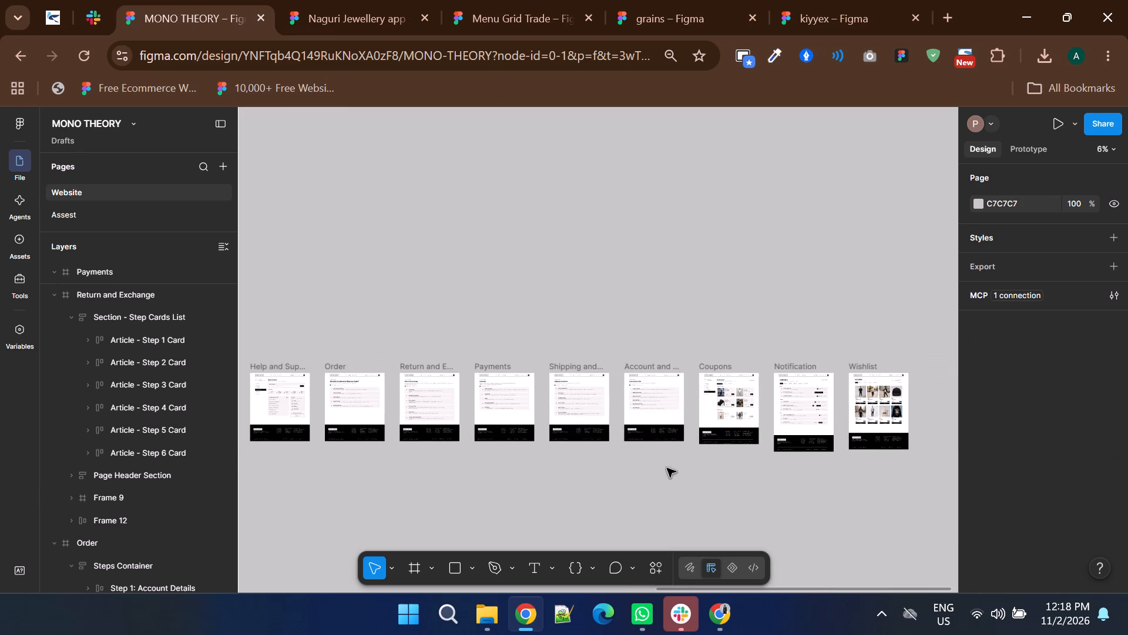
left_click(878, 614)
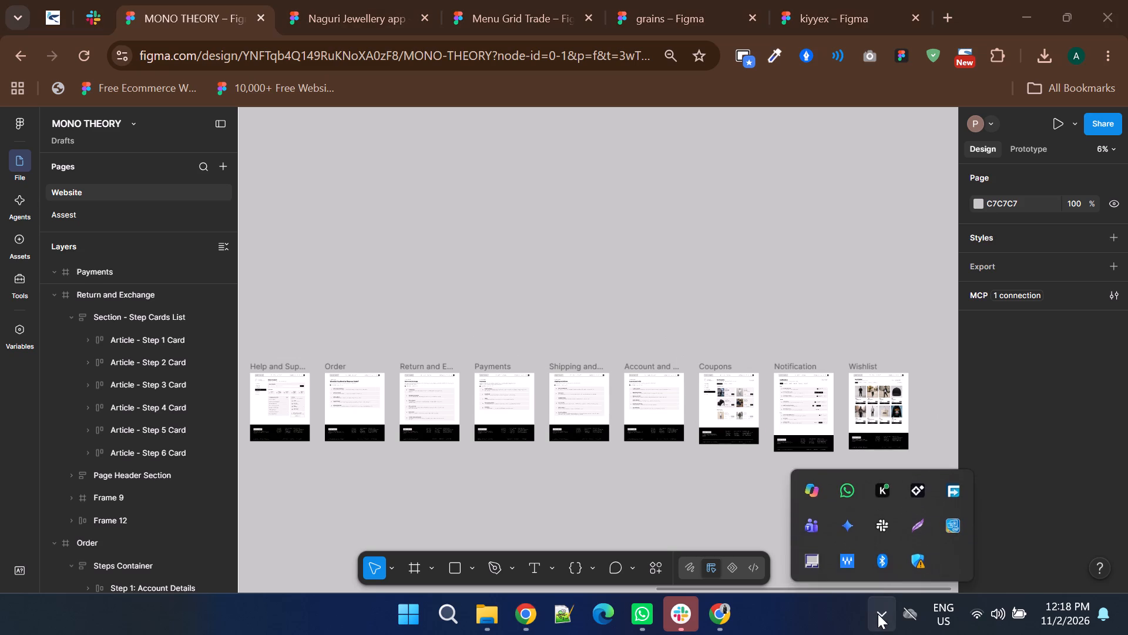
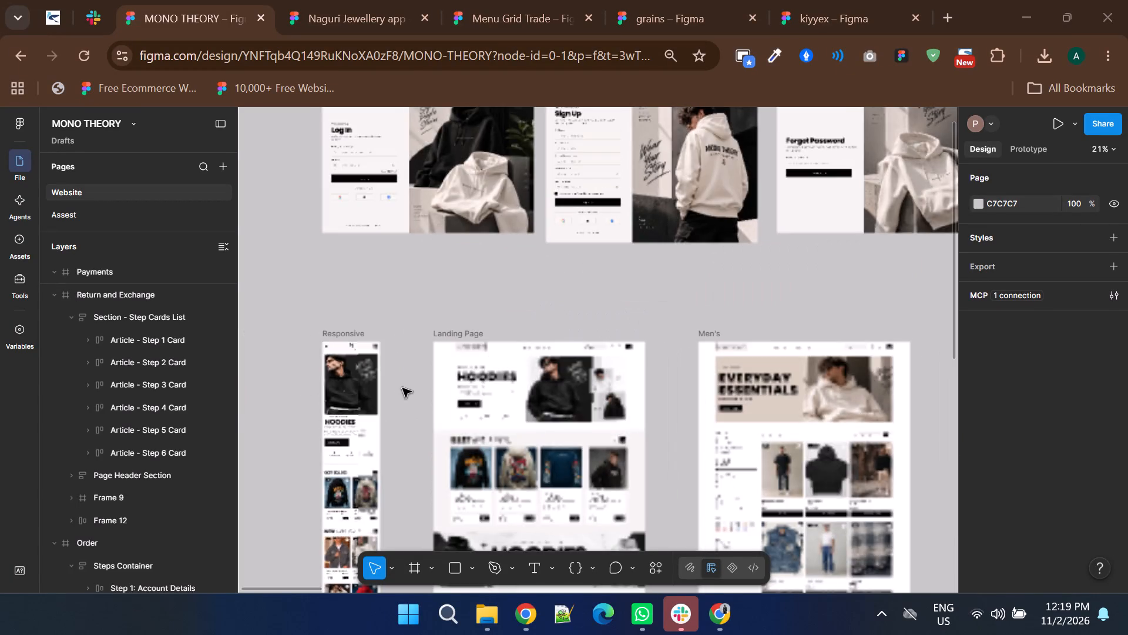
Examine the website's row of page designs from the Landing Page through Cart, Profile and My Orders to Help and Support and Order.
scroll(402, 388, "up", 3, "shift")
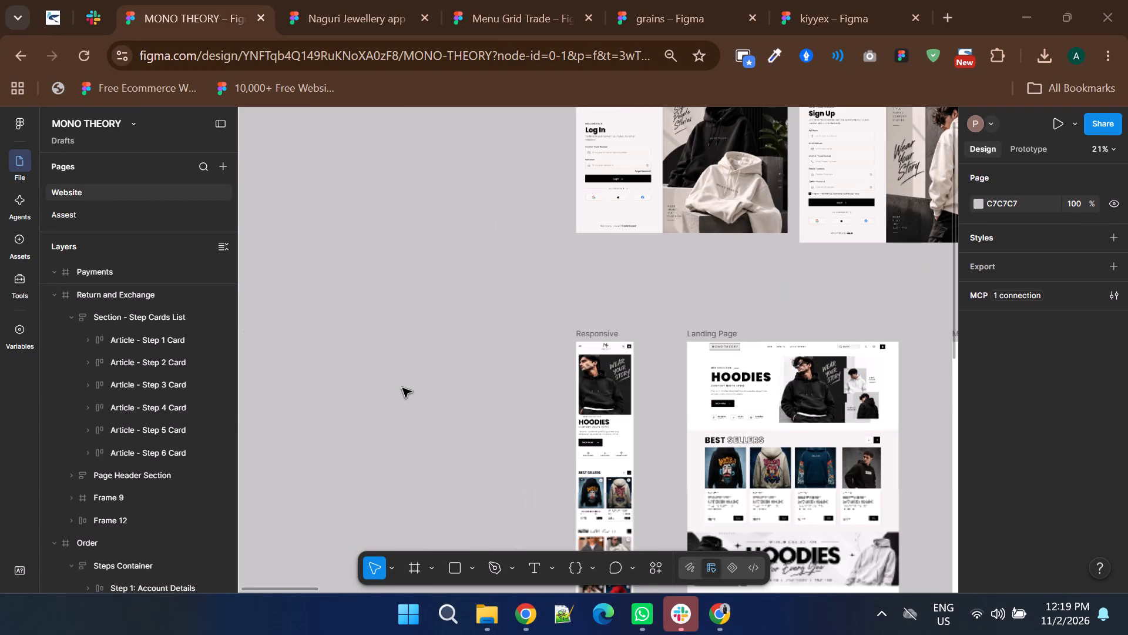
scroll(627, 382, "up", 5, "ctrl")
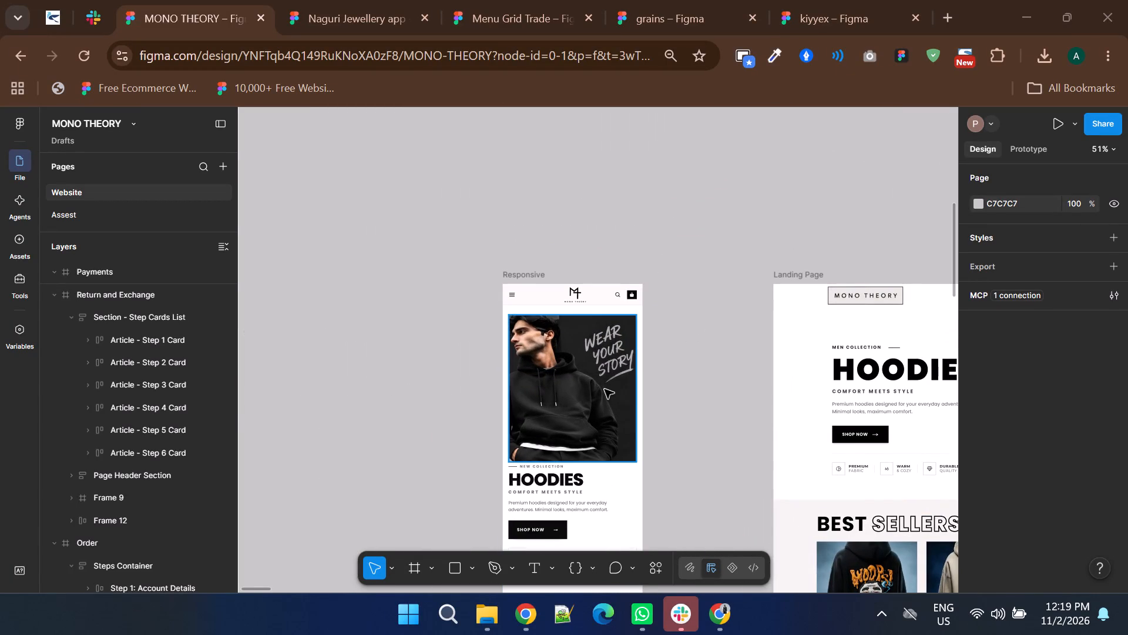
scroll(605, 389, "down", 1)
scroll(605, 389, "down", 4, "ctrl")
scroll(605, 389, "down", 11, "shift")
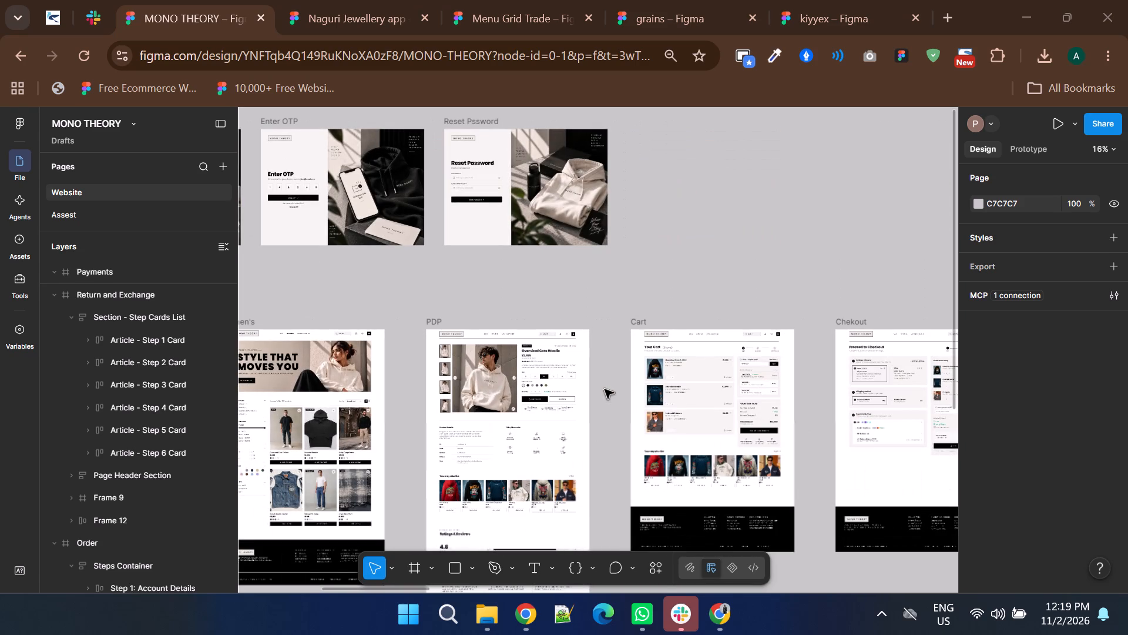
scroll(708, 422, "down", 11, "shift")
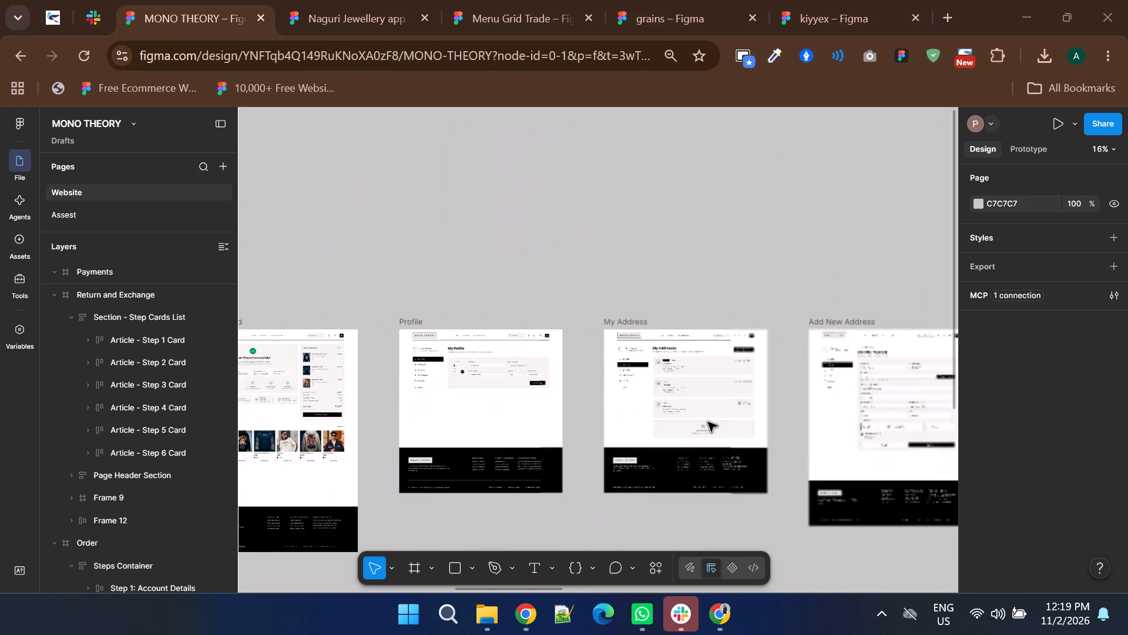
scroll(708, 422, "down", 10, "shift")
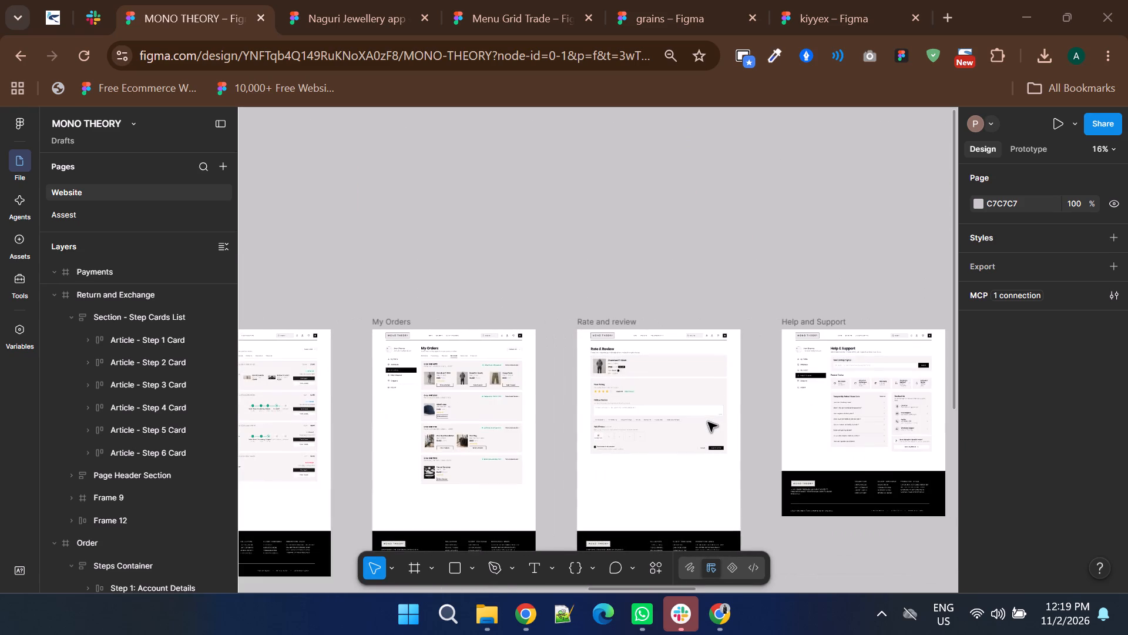
scroll(708, 422, "down", 4, "shift")
scroll(767, 389, "up", 6, "ctrl")
scroll(511, 442, "down", 4, "ctrl")
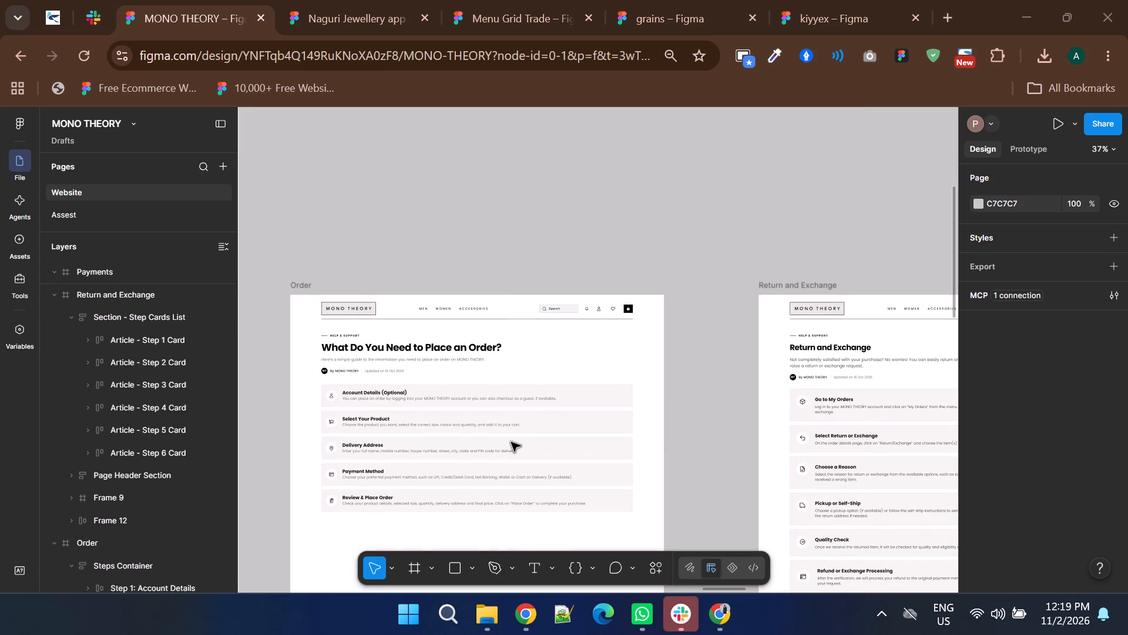
scroll(511, 442, "up", 5, "shift")
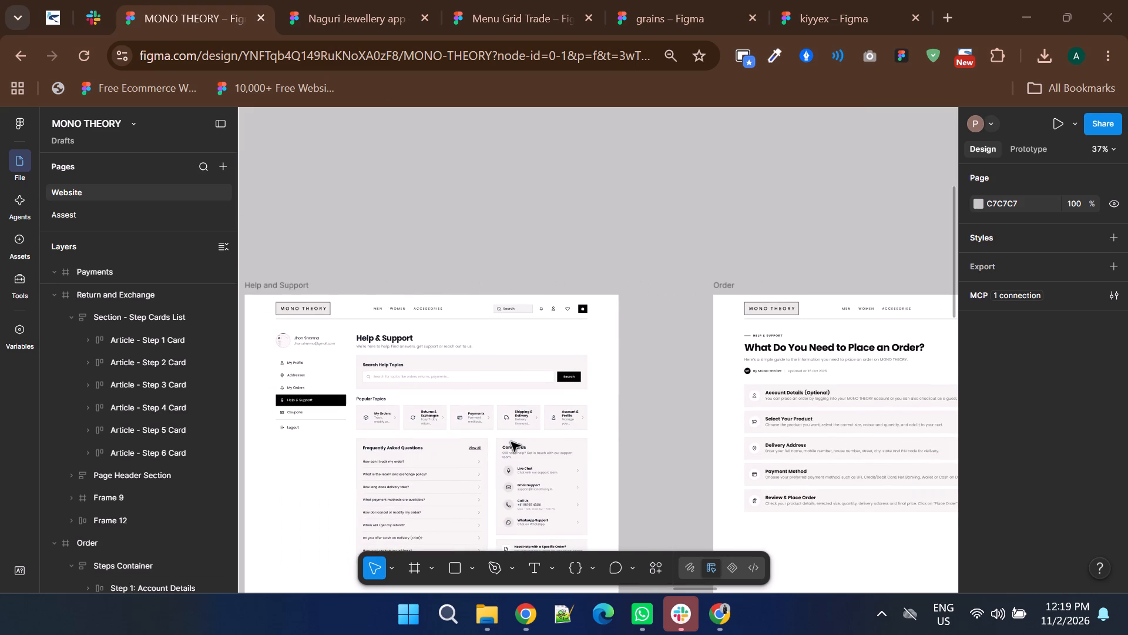
Inspect the fill and stroke properties of the Account Details card in the Order frame.
scroll(511, 442, "down", 4, "shift")
scroll(725, 387, "up", 3, "ctrl")
left_click(623, 408, "ctrl")
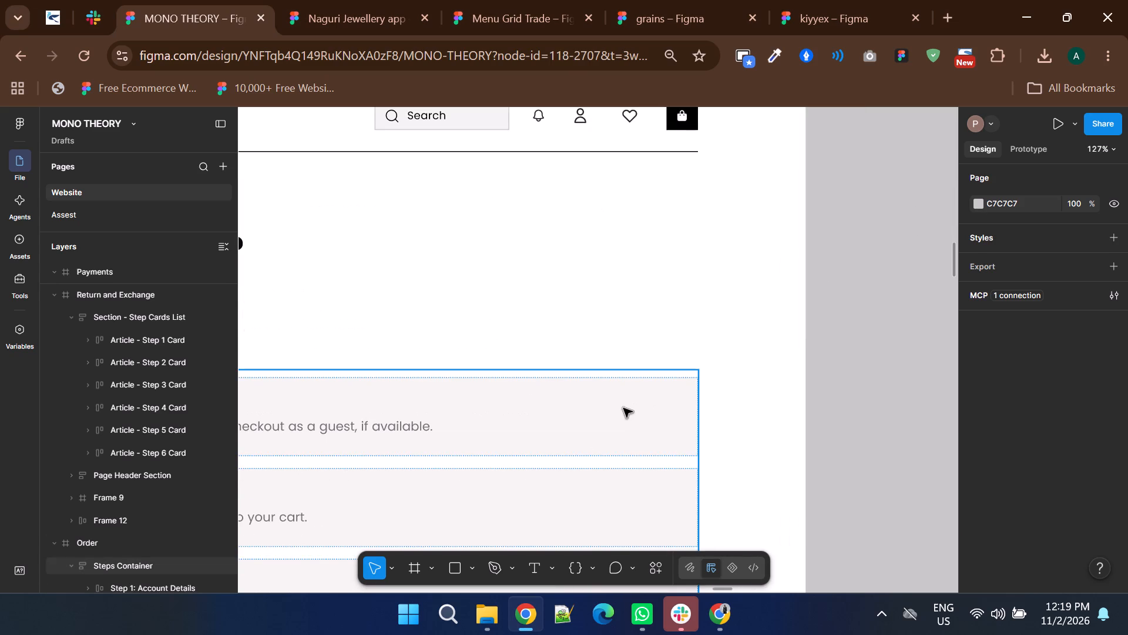
scroll(1082, 433, "down", 1)
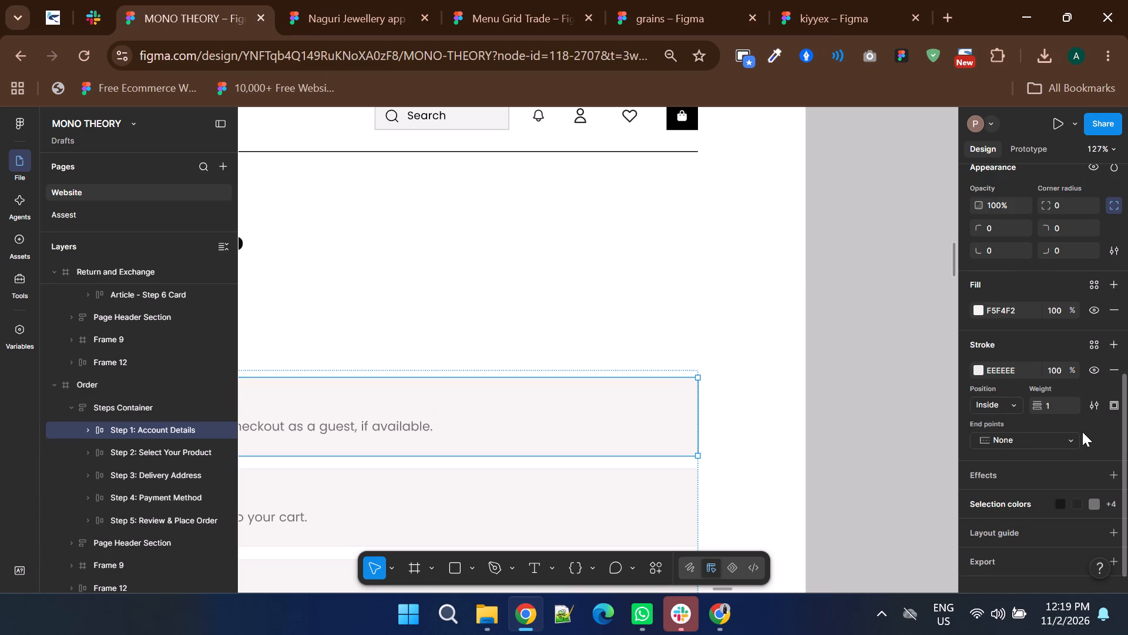
scroll(609, 463, "down", 7)
left_click(564, 502)
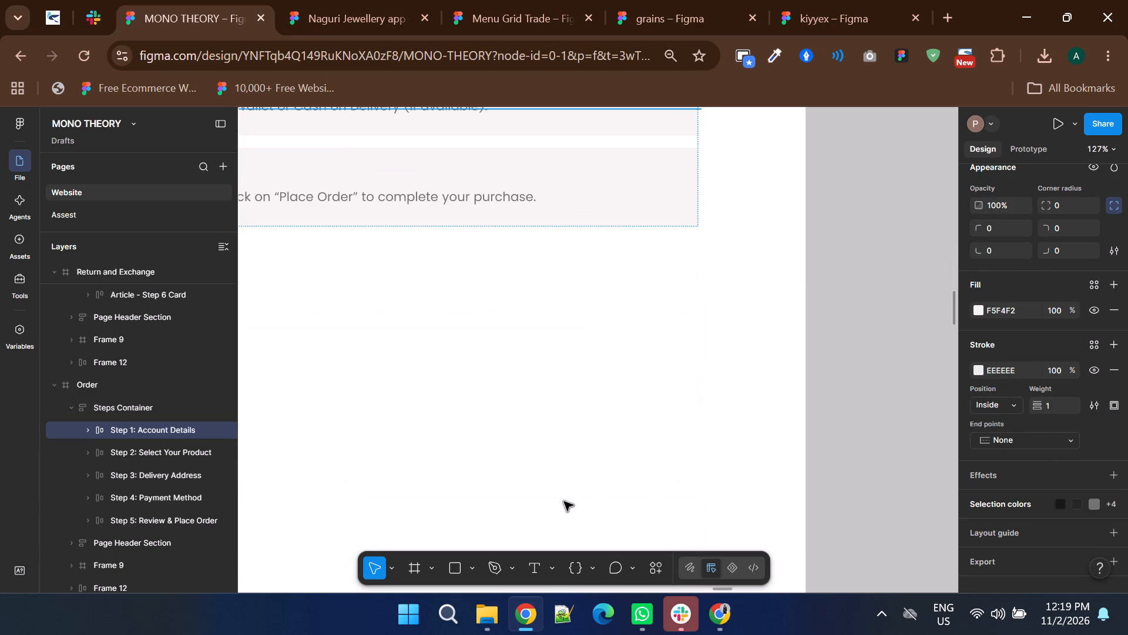
Compare the card layouts of the Order, Return and Exchange, Payments, and Shipping and Delivery frames.
scroll(572, 484, "up", 2)
scroll(458, 564, "down", 2, "ctrl")
scroll(568, 496, "down", 3)
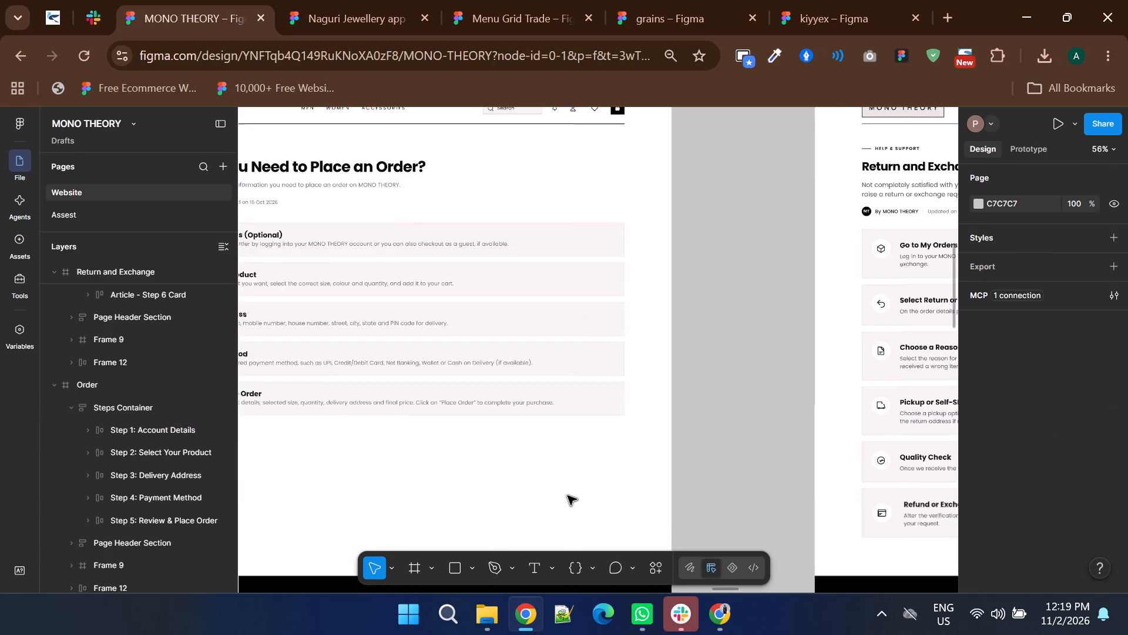
scroll(568, 496, "down", 14, "shift")
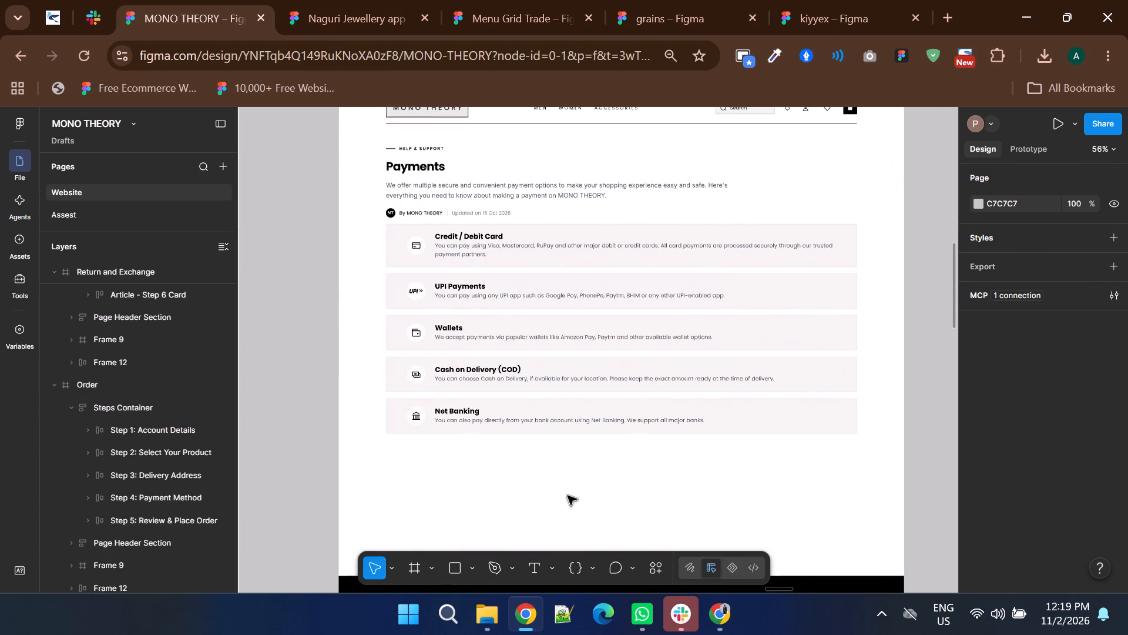
scroll(568, 496, "down", 7, "shift")
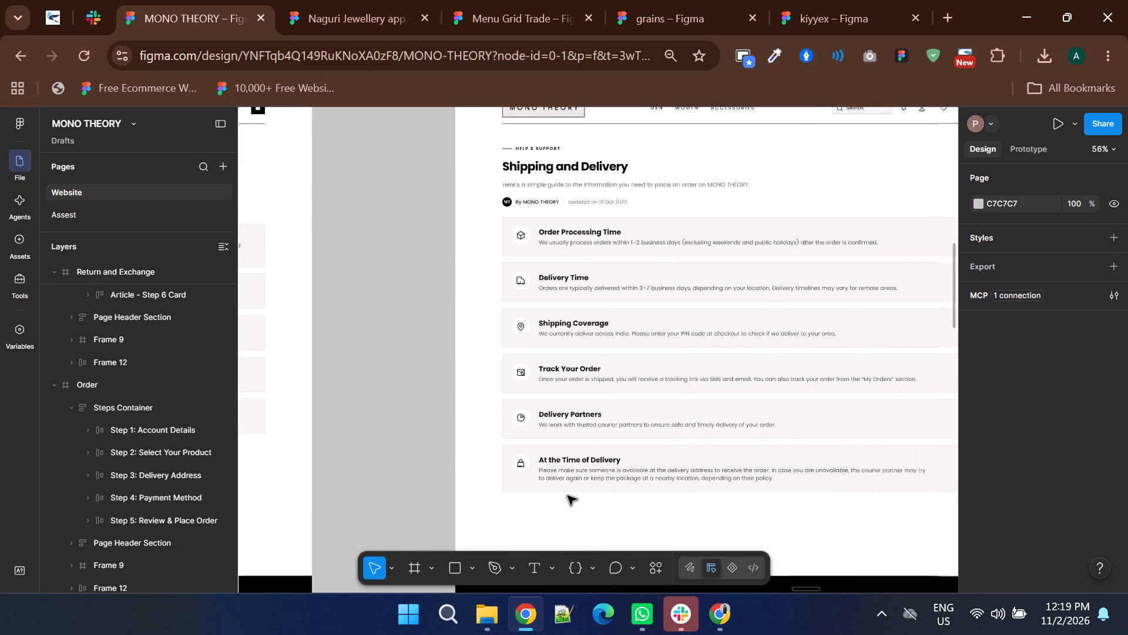
scroll(568, 496, "down", 4, "shift")
Reduce the left padding of the Payments frame's Credit / Debit Card and UPI Payments cards to 0.
scroll(568, 496, "up", 16, "shift")
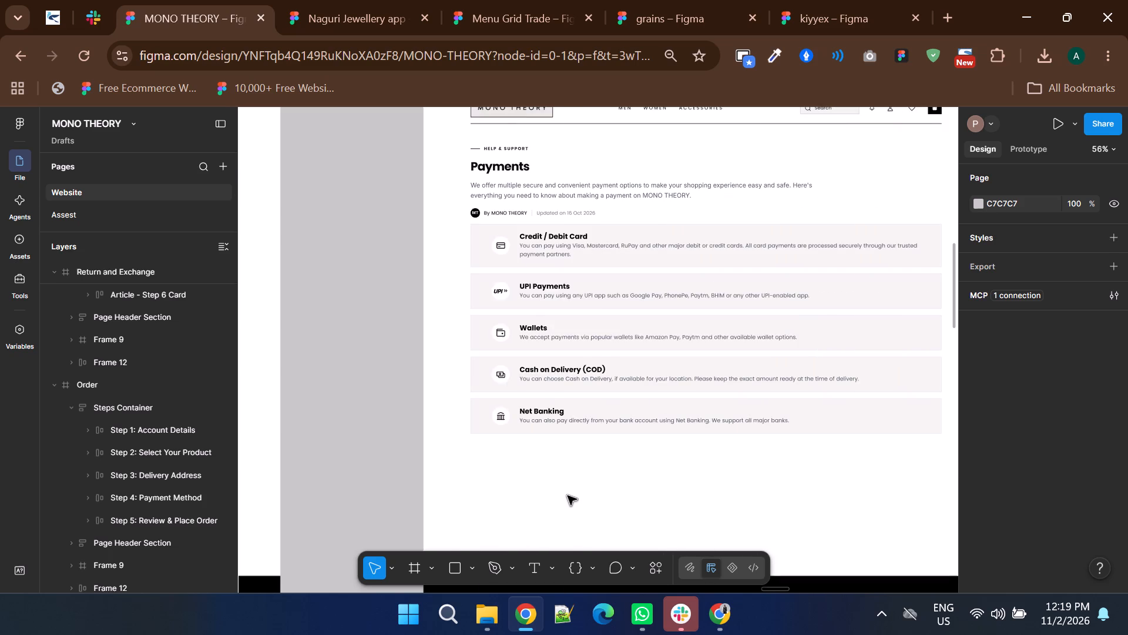
scroll(499, 447, "up", 1)
scroll(478, 320, "up", 4, "ctrl")
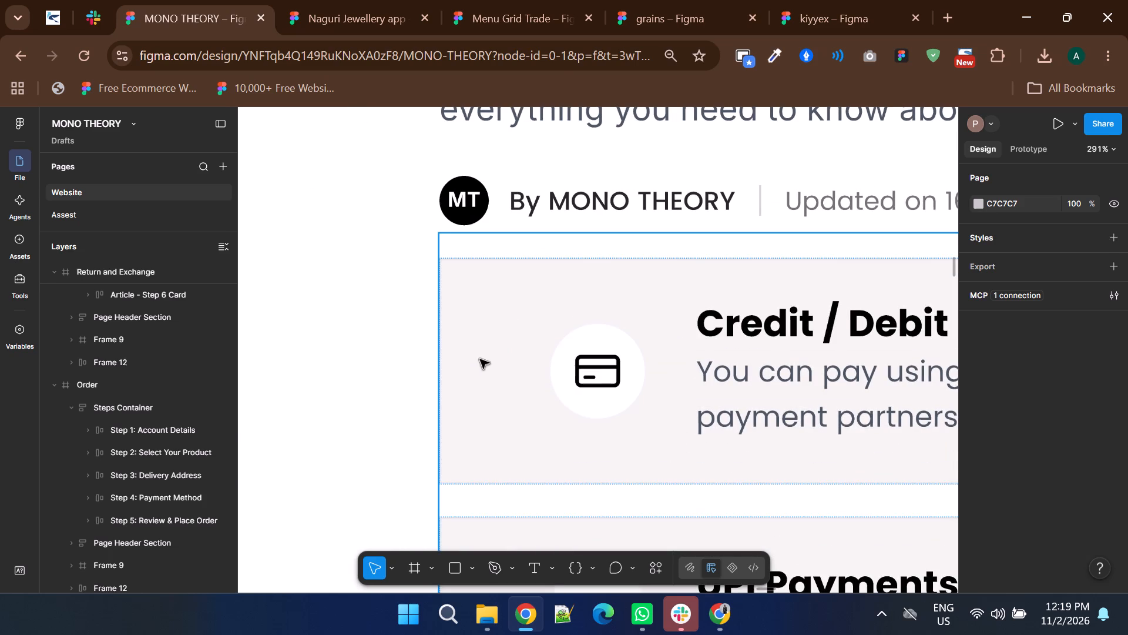
double_click(480, 359)
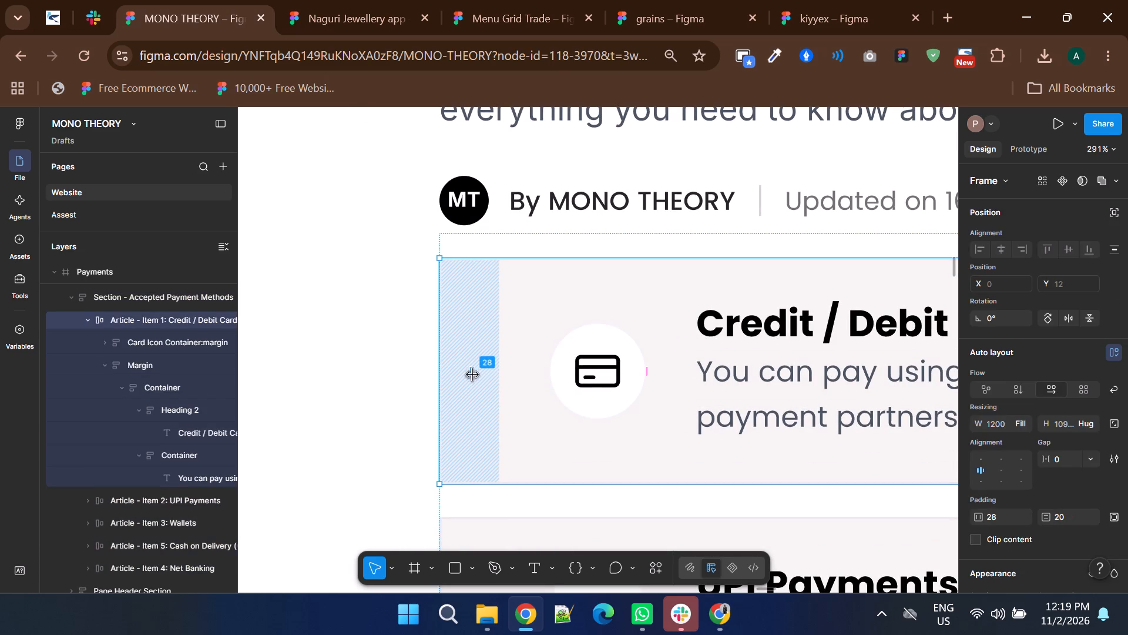
left_click_drag(472, 372, 407, 366)
scroll(476, 373, "down", 3)
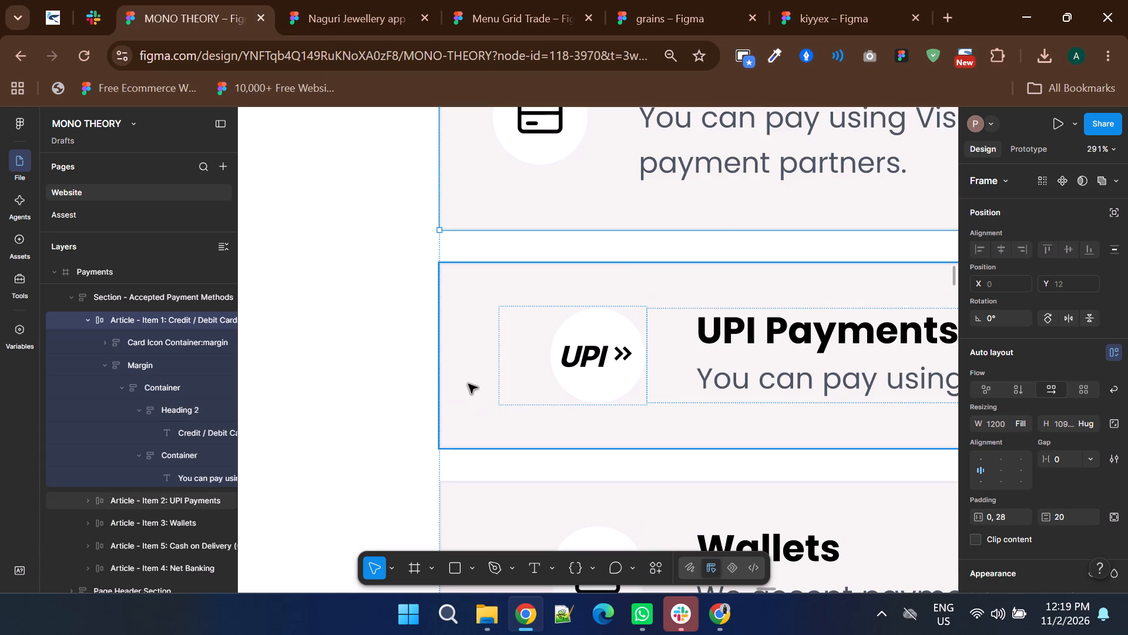
left_click(468, 384)
left_click_drag(469, 360, 396, 365)
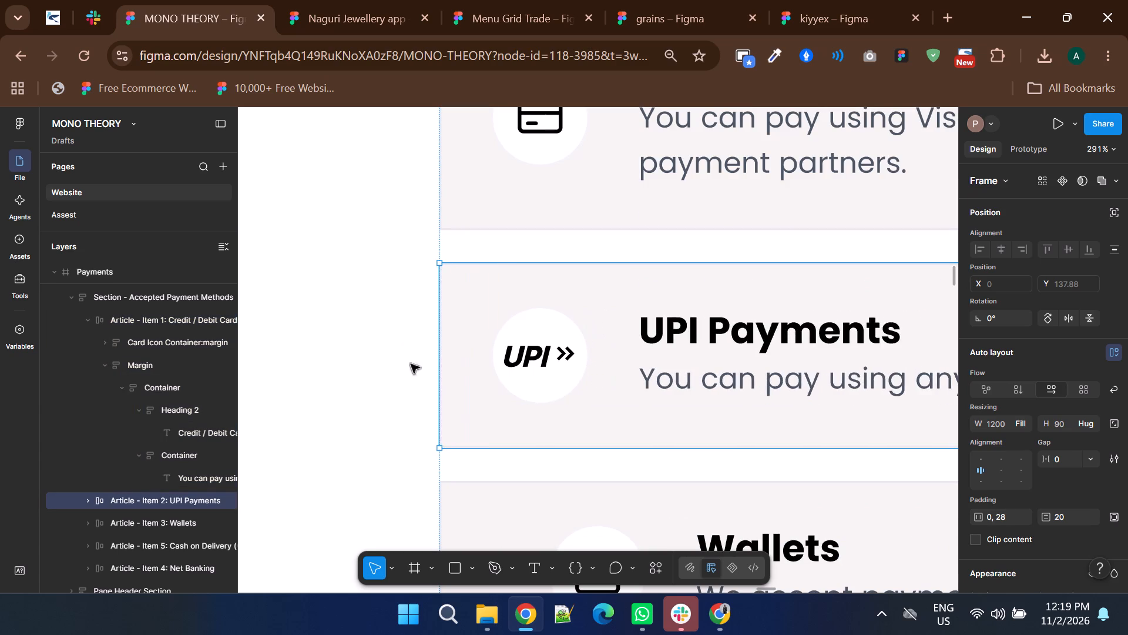
Reduce the left padding of the Payments frame's Wallets and Cash on Delivery (COD) cards to 0.
scroll(477, 357, "down", 5)
scroll(447, 456, "up", 2)
left_click(507, 345)
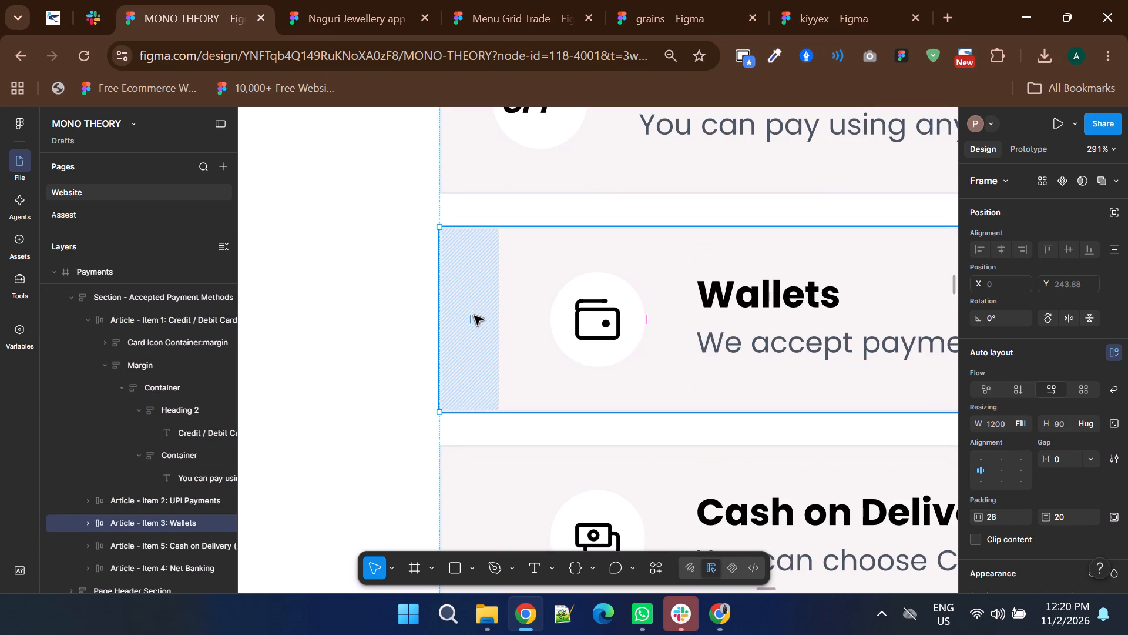
left_click_drag(473, 316, 381, 351)
scroll(411, 342, "up", 1)
scroll(452, 357, "down", 3)
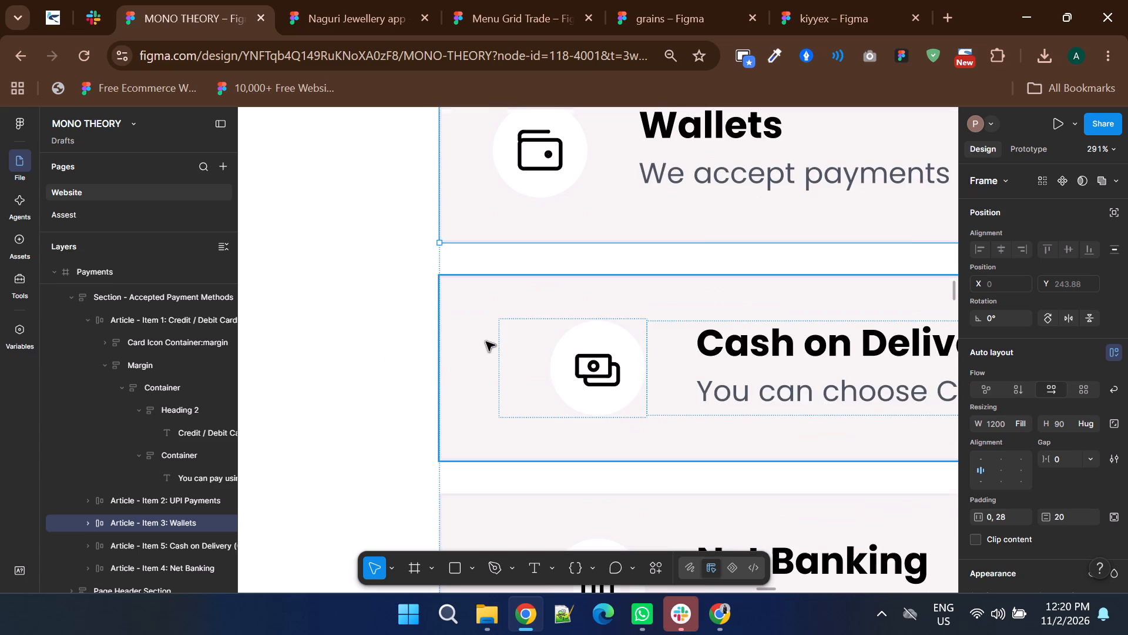
left_click(490, 342)
left_click_drag(473, 372, 368, 392)
Reduce the left padding of the Payments frame's Net Banking card to 0 and clear the selection.
scroll(459, 370, "down", 4)
scroll(453, 388, "up", 1)
left_click(520, 351)
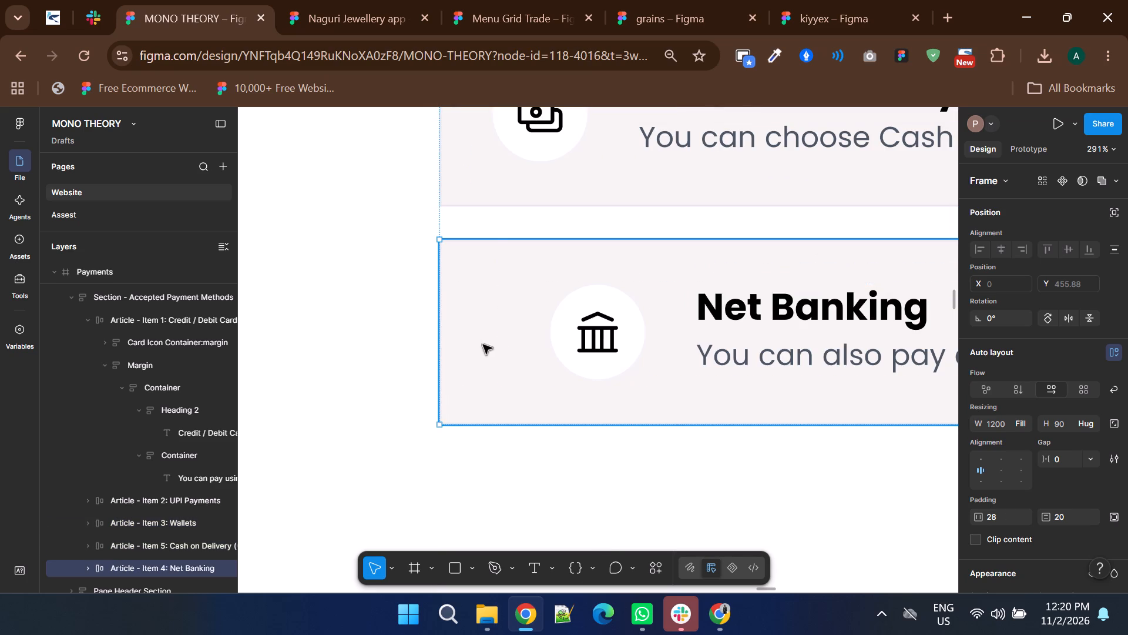
left_click_drag(469, 330, 381, 356)
scroll(439, 464, "down", 6, "ctrl")
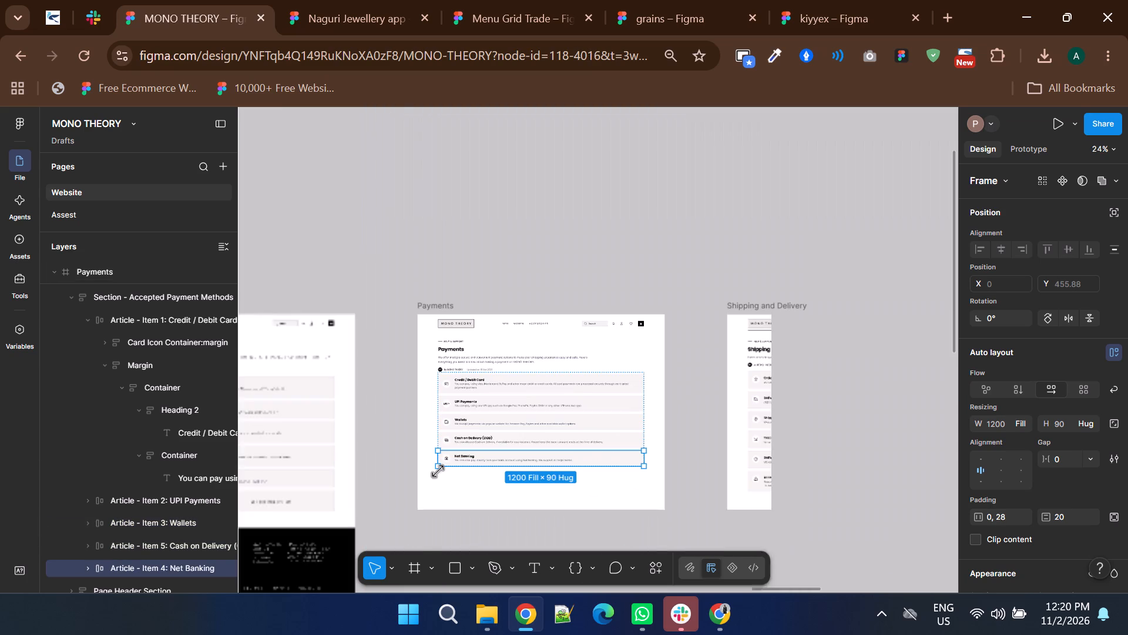
left_click(680, 386)
Examine the Shipping and Delivery and Account and Profile frames, including the layout properties of the Create an Account card.
scroll(680, 386, "down", 2, "shift")
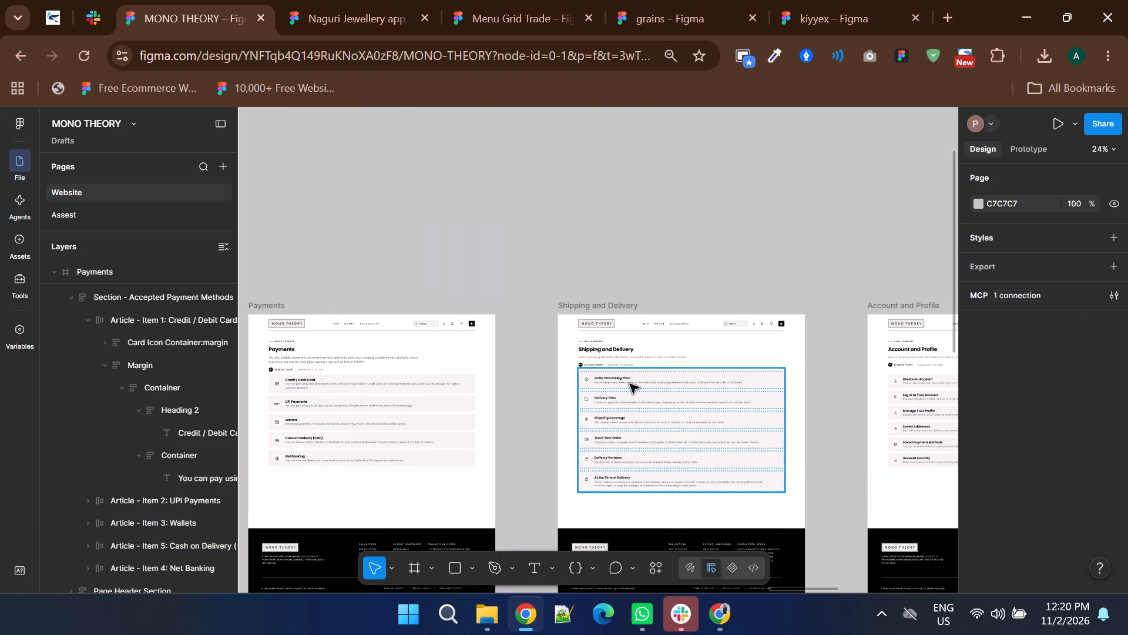
scroll(629, 384, "up", 2, "ctrl")
scroll(530, 397, "down", 2, "ctrl")
left_click(646, 251)
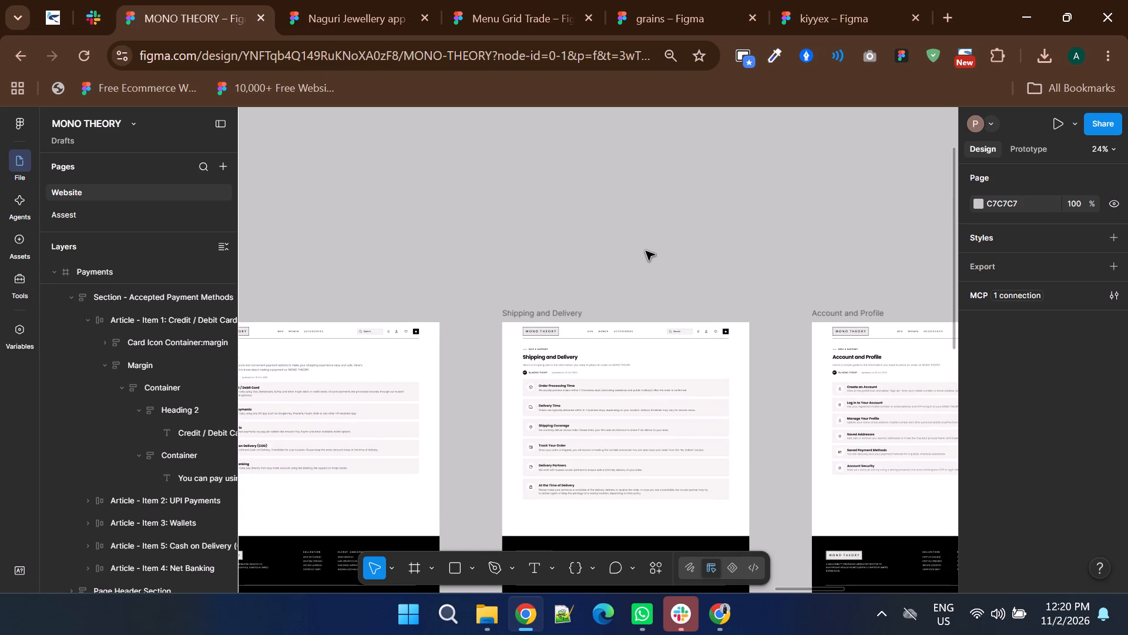
scroll(646, 251, "down", 2)
scroll(611, 381, "down", 3, "ctrl")
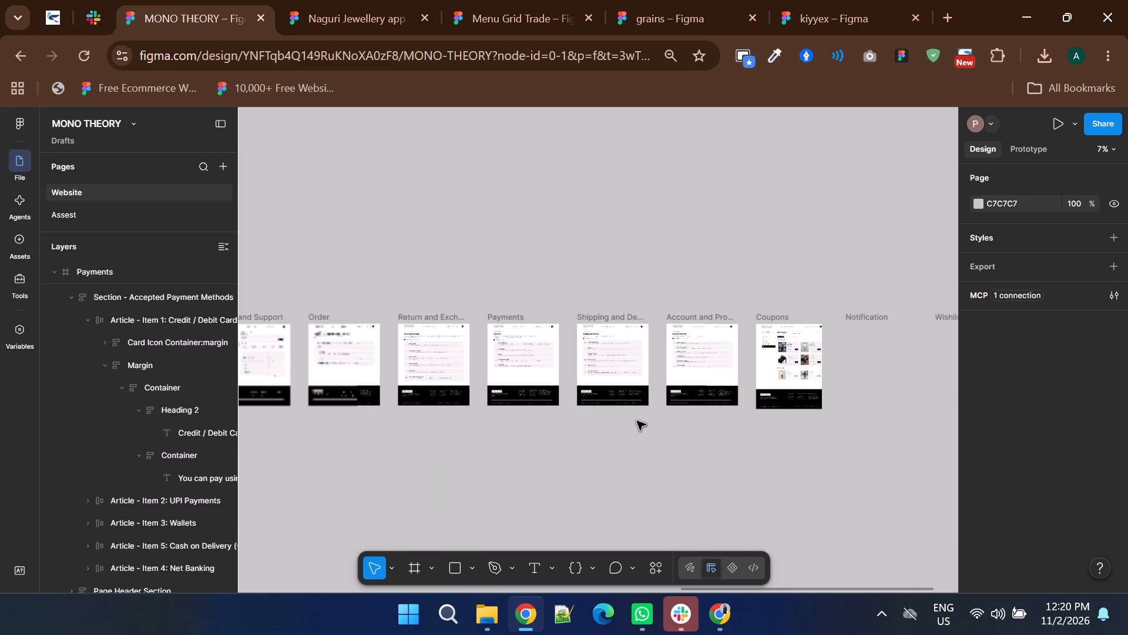
scroll(696, 359, "up", 6, "ctrl")
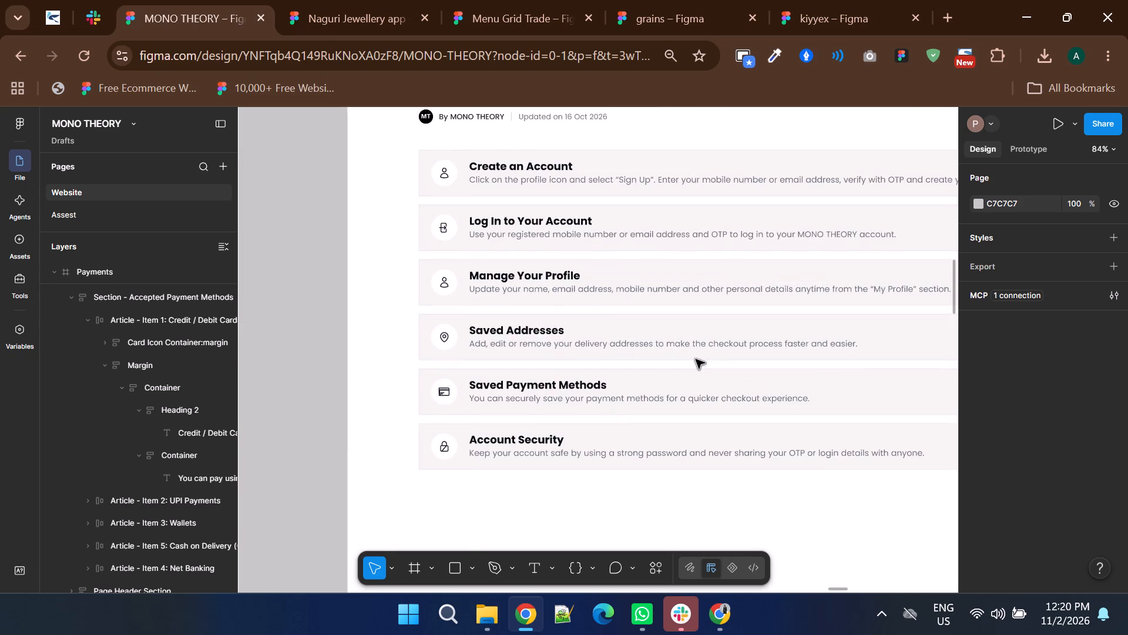
scroll(696, 359, "down", 3, "ctrl")
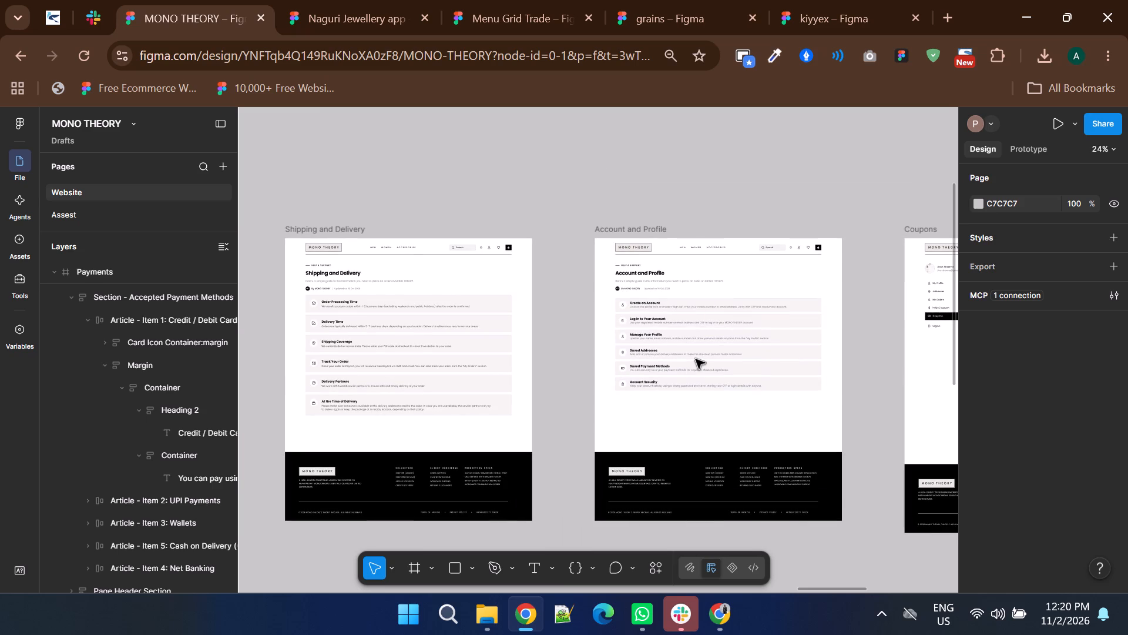
scroll(836, 316, "up", 4, "ctrl")
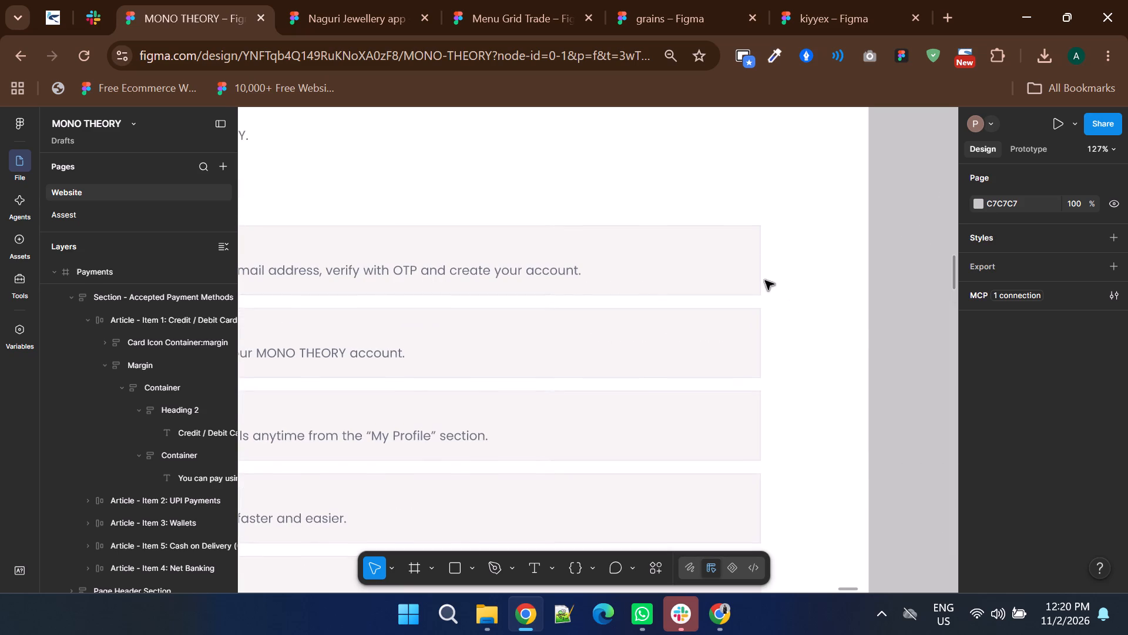
left_click(754, 235, "ctrl")
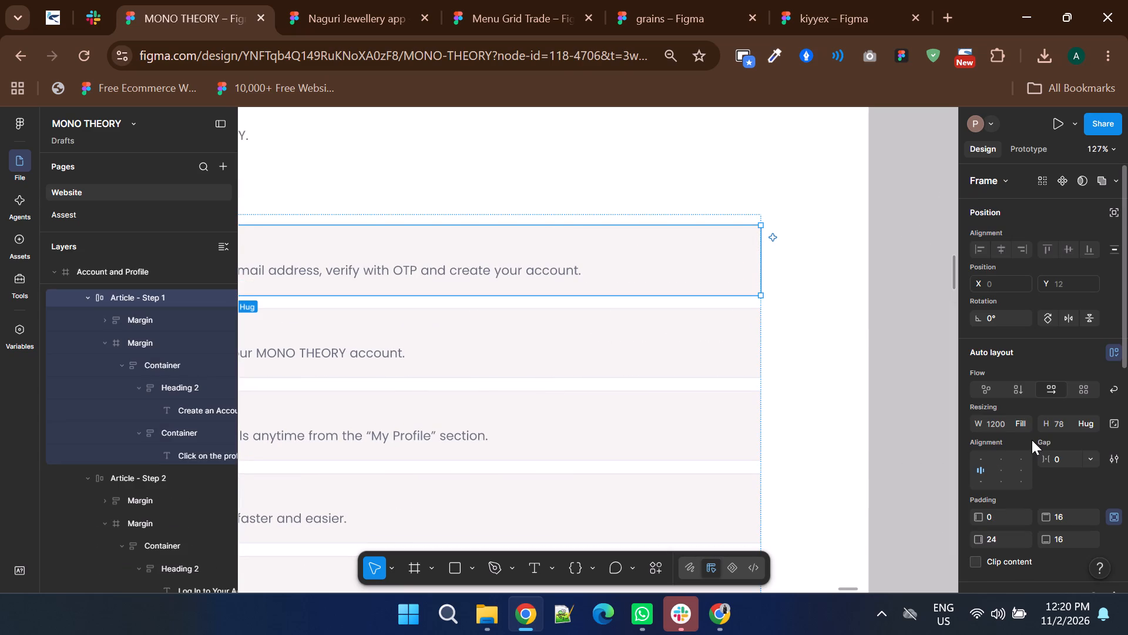
scroll(1032, 440, "down", 1)
left_click(933, 364)
scroll(568, 370, "down", 4, "ctrl")
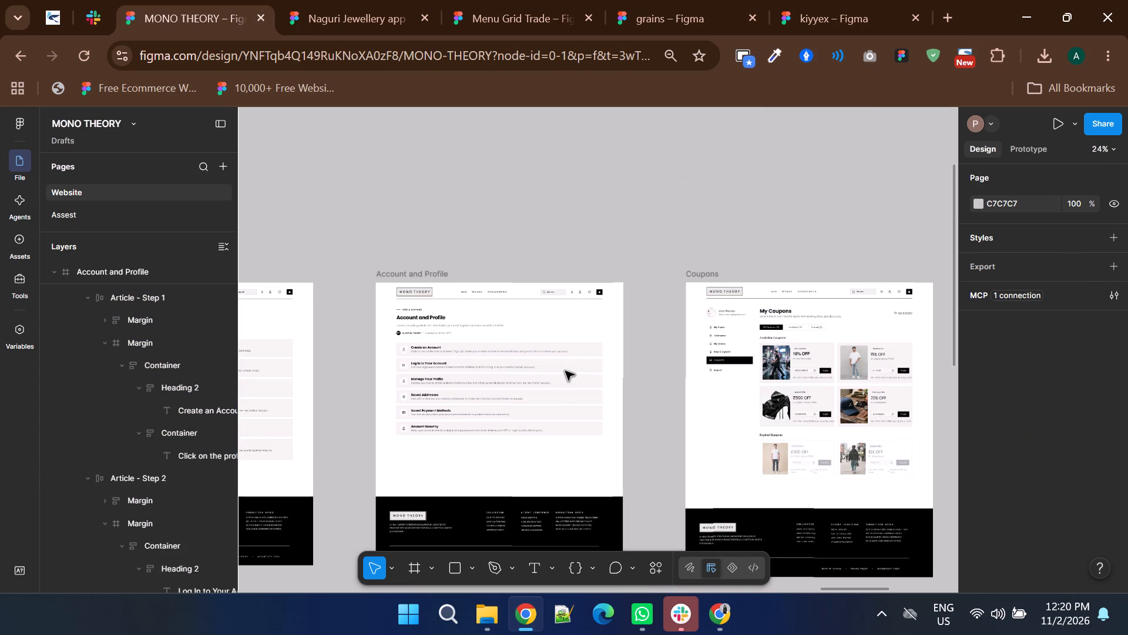
left_click(626, 238)
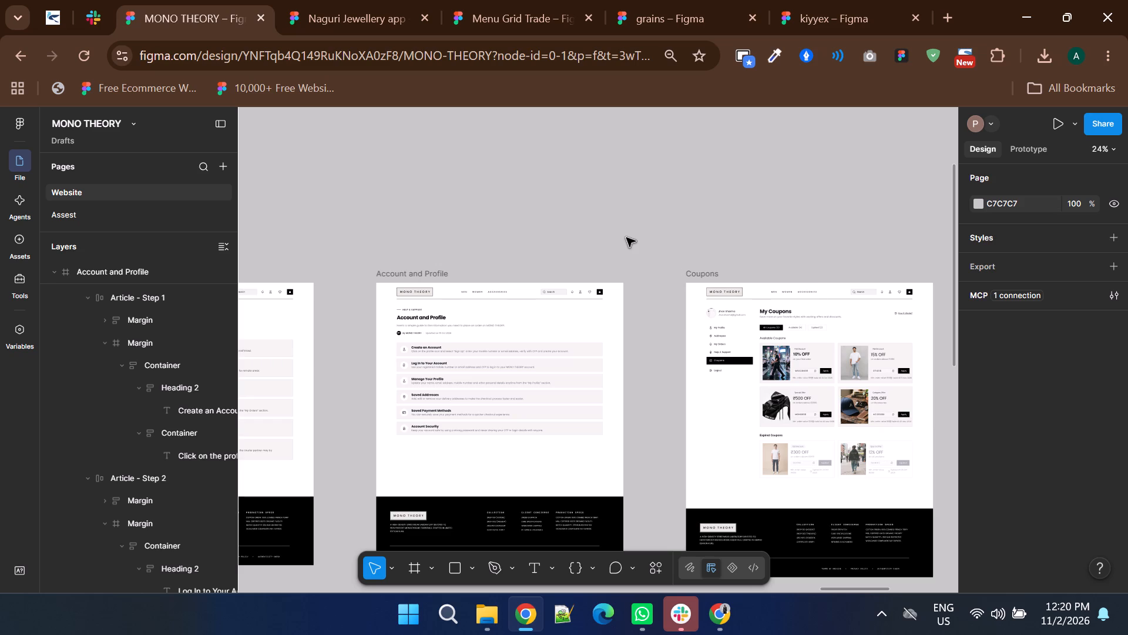
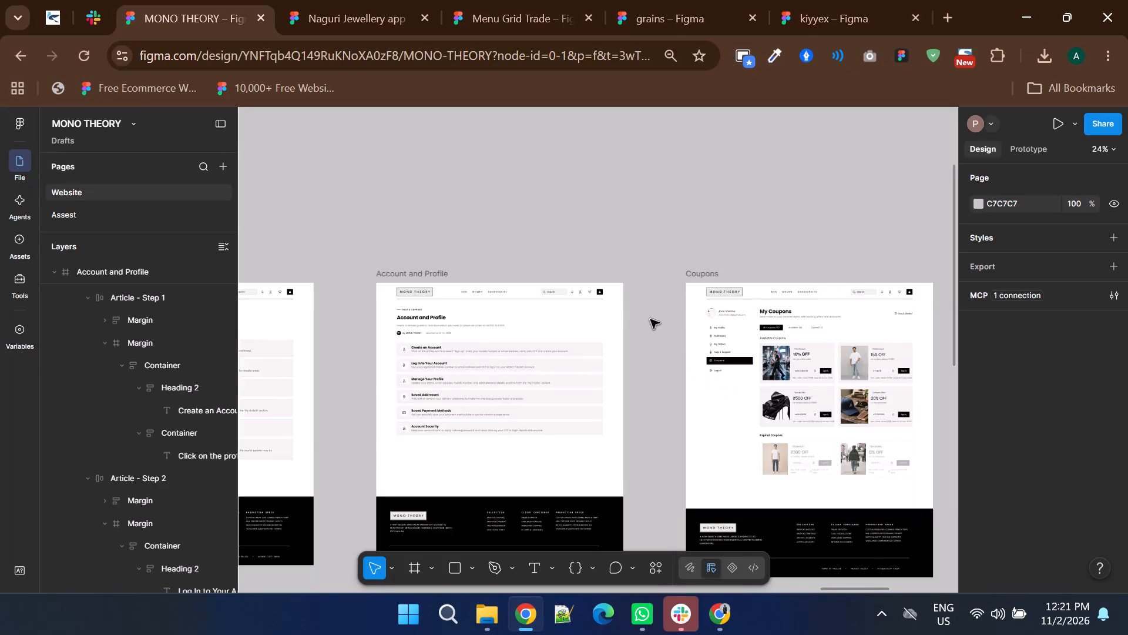
Reshape the icon beside How It Works? in the Coupons frame by moving its stray vector points inside the circle.
scroll(650, 319, "down", 1, "ctrl")
scroll(650, 319, "down", 2, "shift")
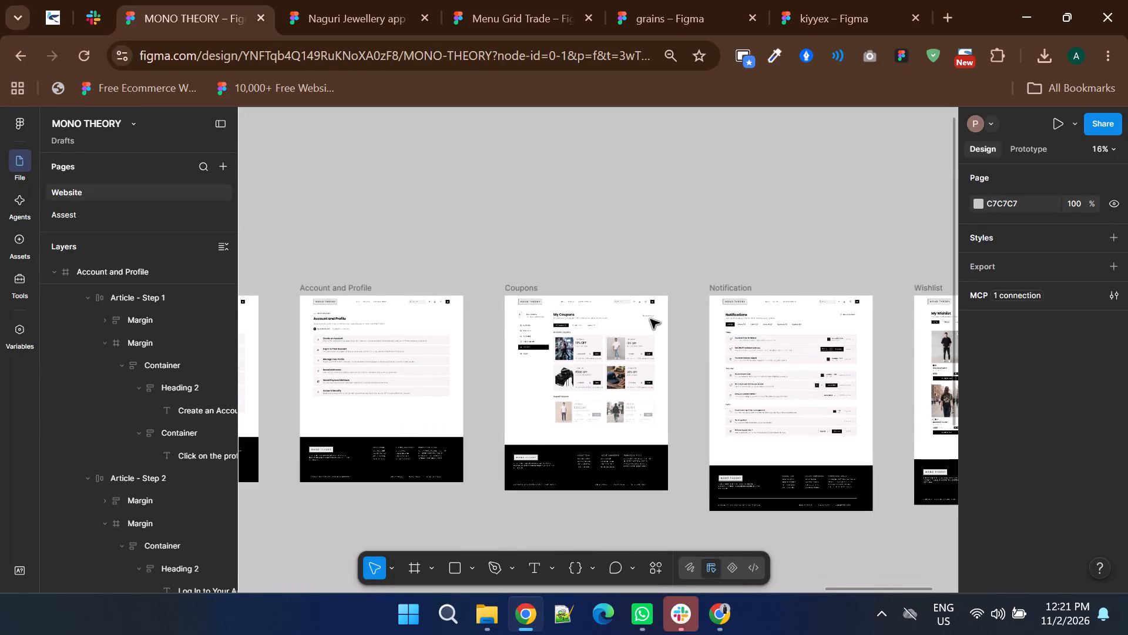
scroll(592, 361, "up", 5, "ctrl")
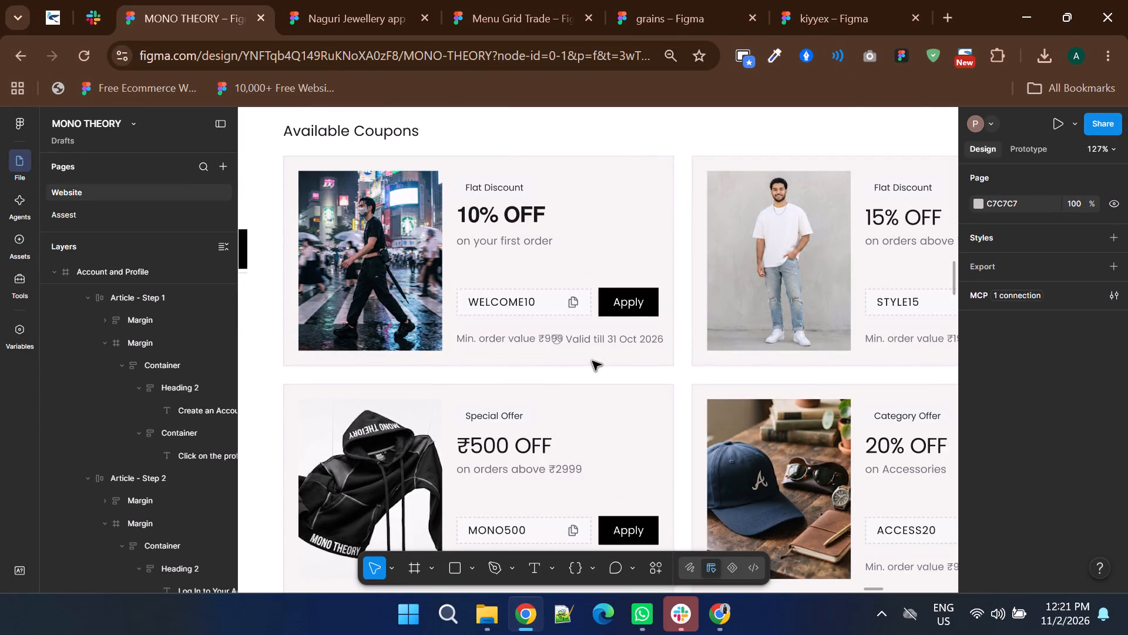
scroll(592, 361, "down", 1, "ctrl")
scroll(592, 361, "down", 2, "shift")
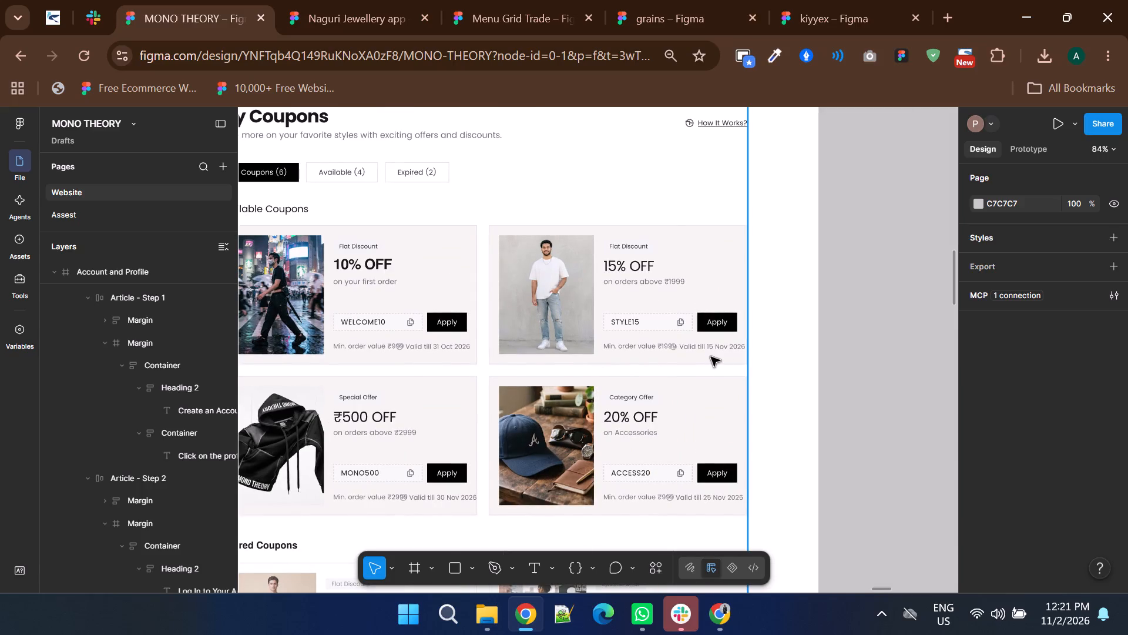
scroll(711, 357, "down", 2, "ctrl")
scroll(707, 248, "up", 5, "ctrl")
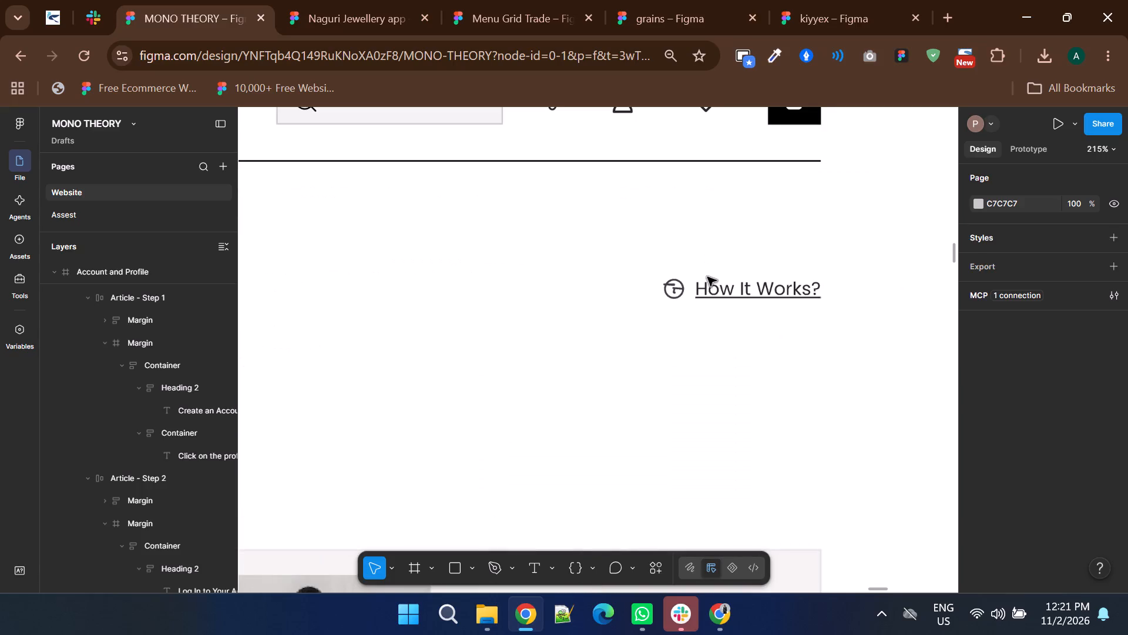
scroll(672, 282, "up", 7, "ctrl")
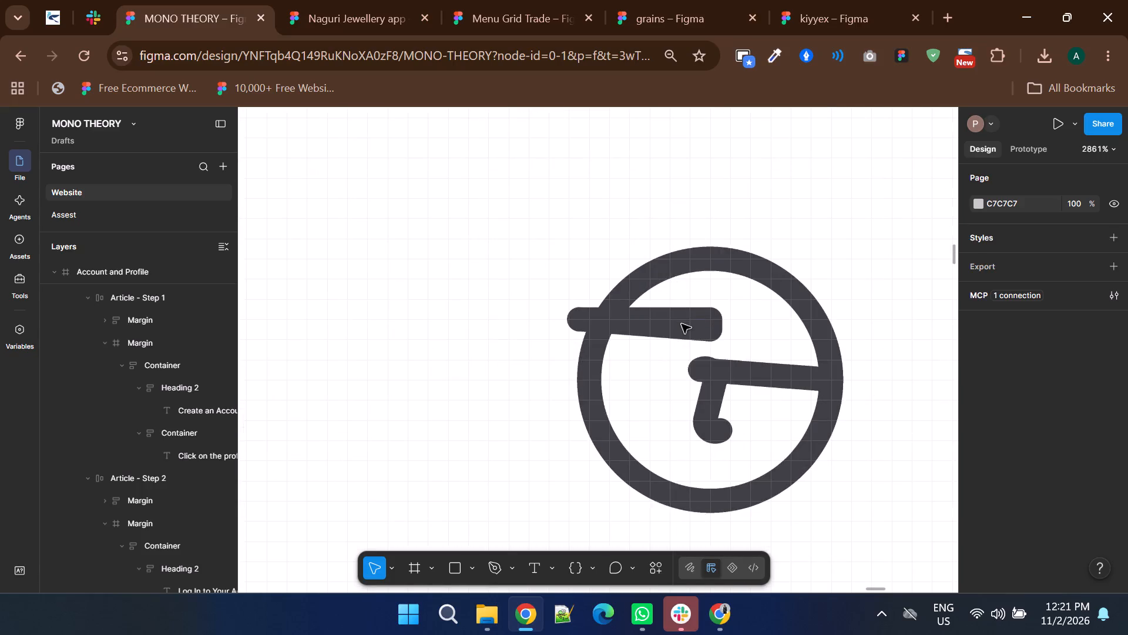
left_click(681, 324, "ctrl")
double_click(673, 324)
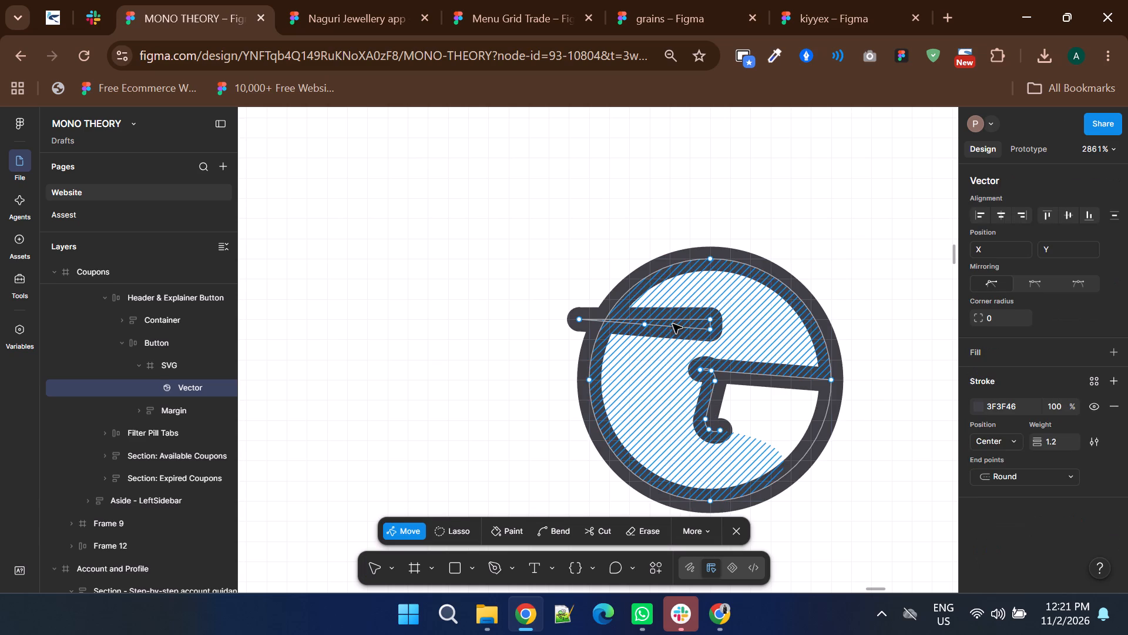
left_click_drag(580, 316, 674, 343)
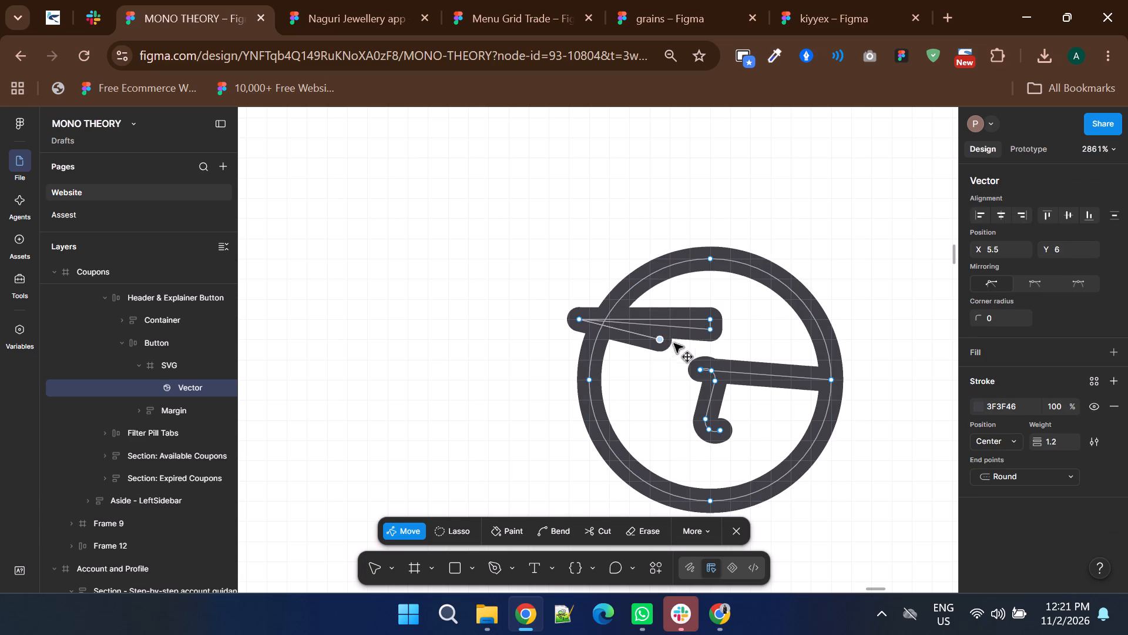
left_click_drag(674, 343, 696, 357)
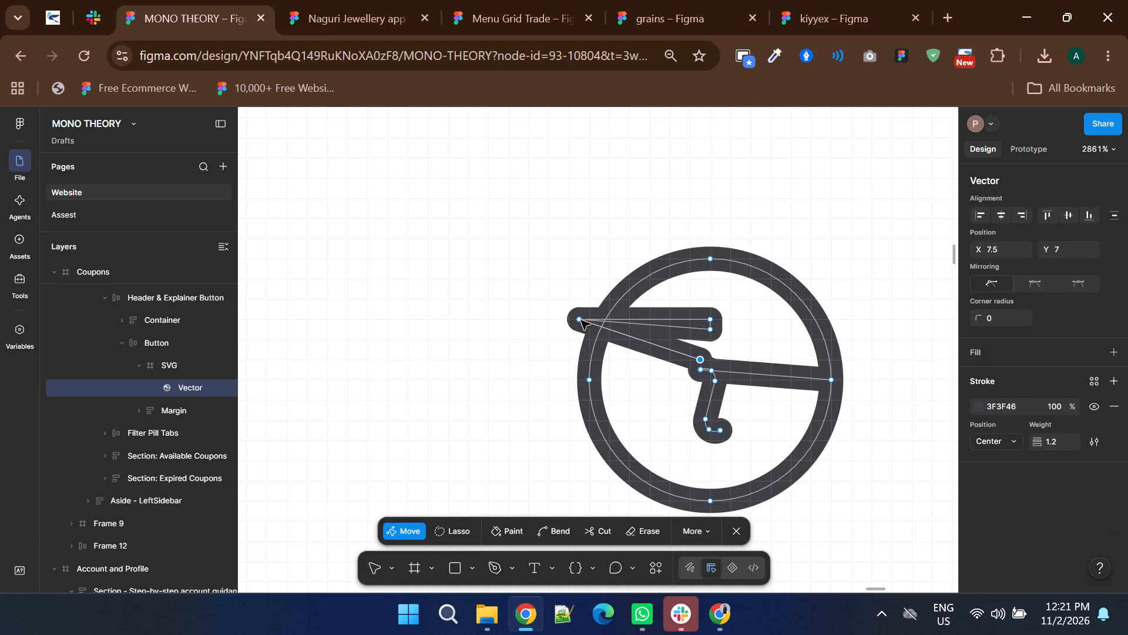
left_click_drag(581, 320, 698, 349)
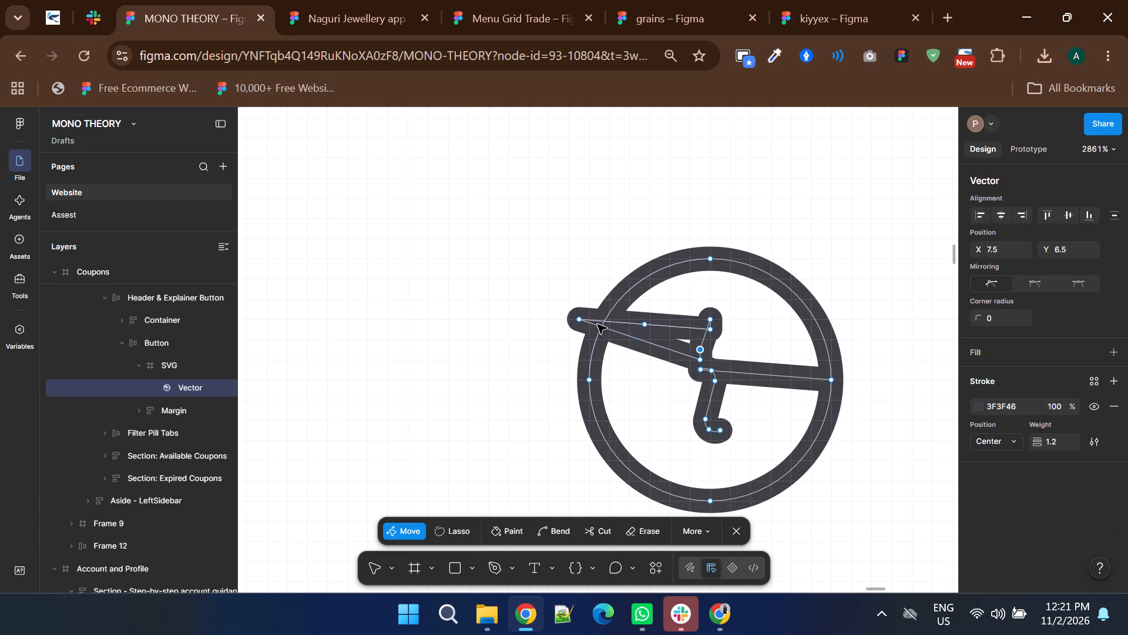
left_click_drag(579, 322, 713, 355)
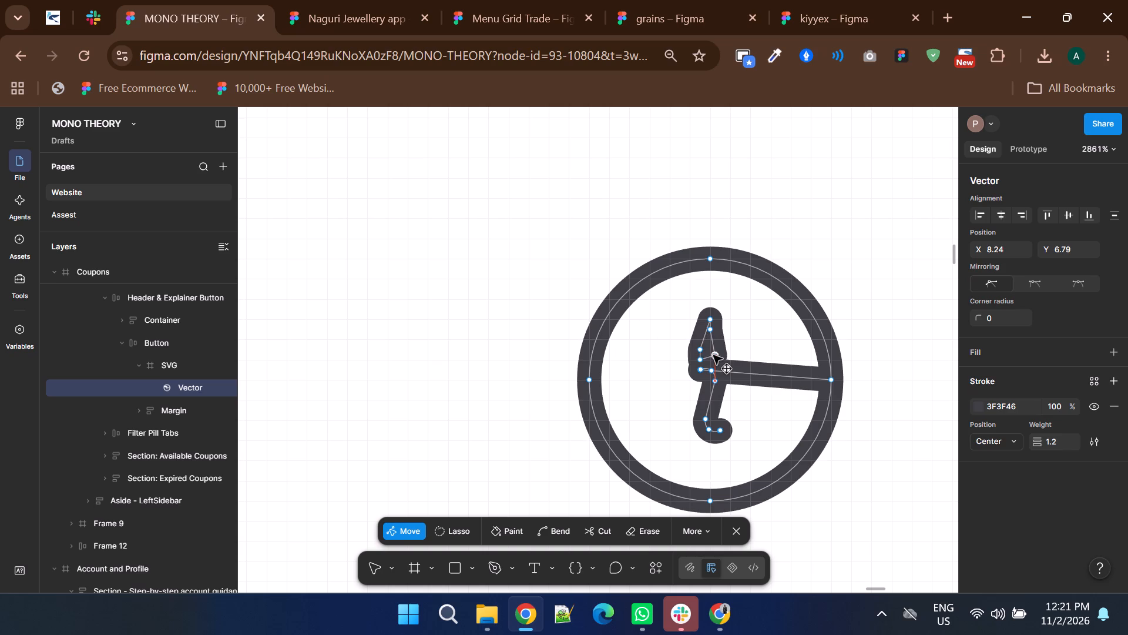
left_click_drag(713, 355, 709, 349)
scroll(707, 349, "down", 5, "ctrl")
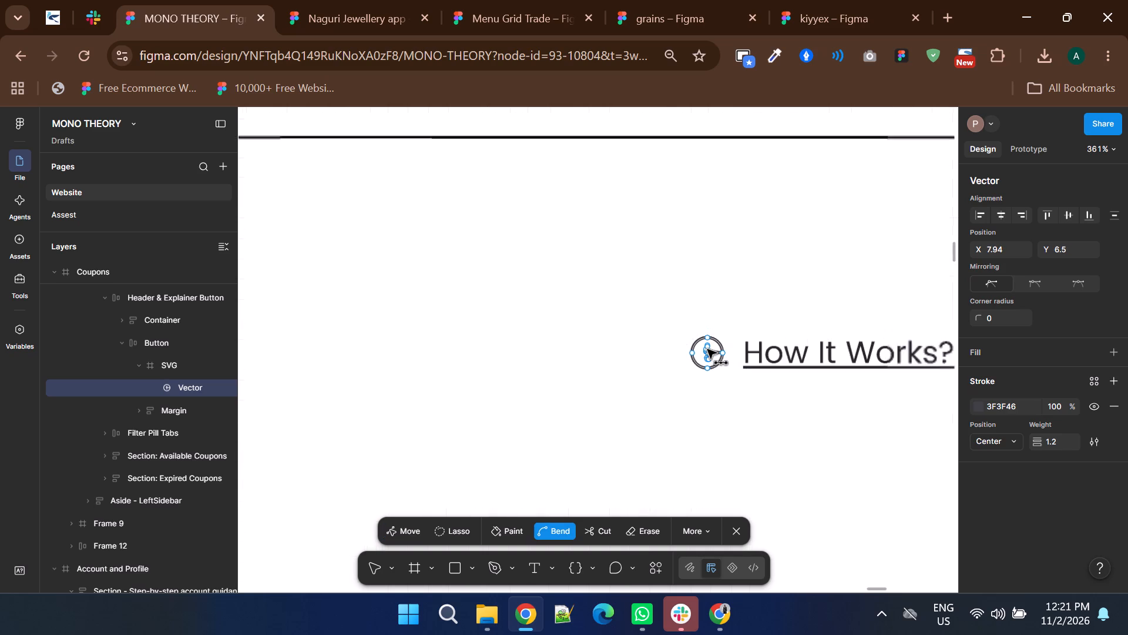
scroll(707, 349, "down", 2, "ctrl")
triple_click(781, 124)
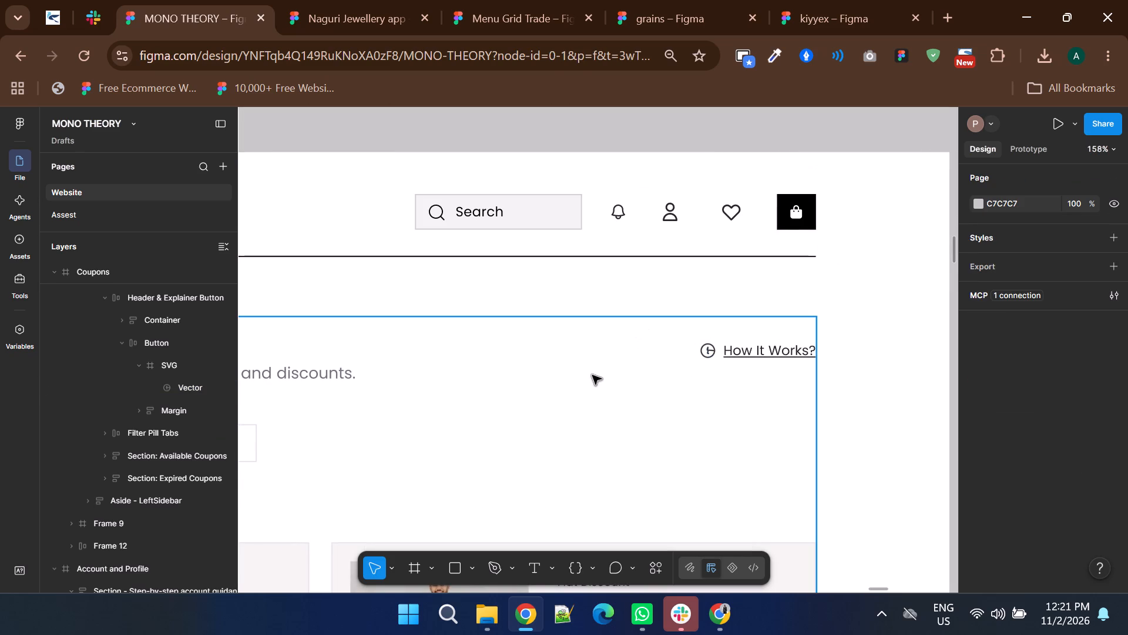
Examine the Website page's frames from Responsive and Landing Page through Men's, Women's, PDP, Cart and Chekout.
scroll(592, 375, "down", 6, "ctrl")
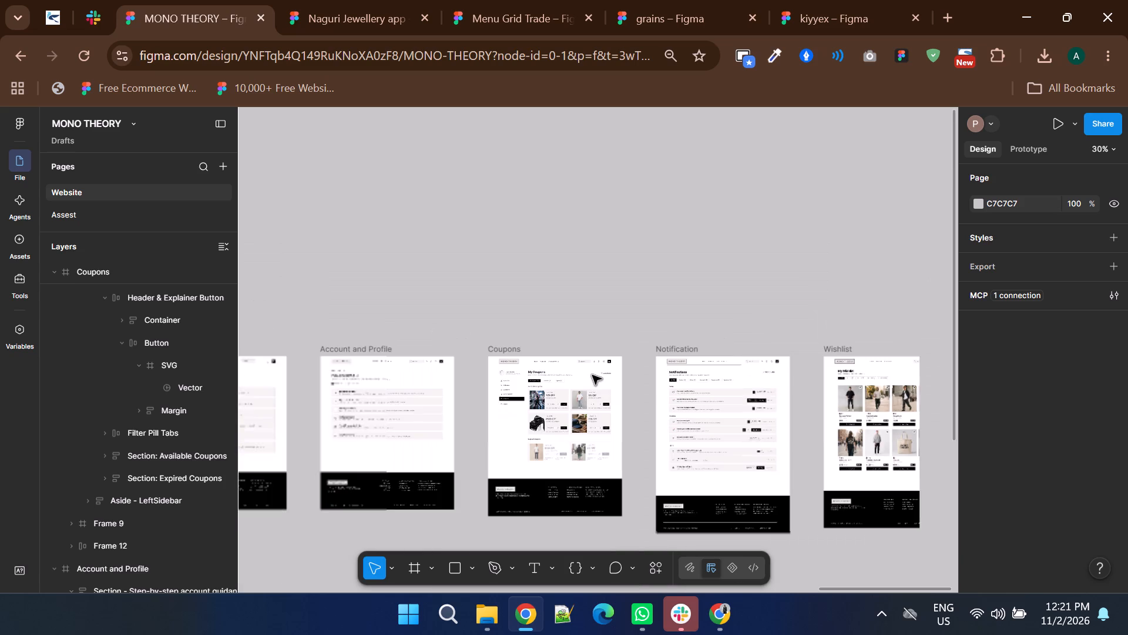
scroll(592, 375, "down", 1)
scroll(592, 375, "down", 2, "ctrl")
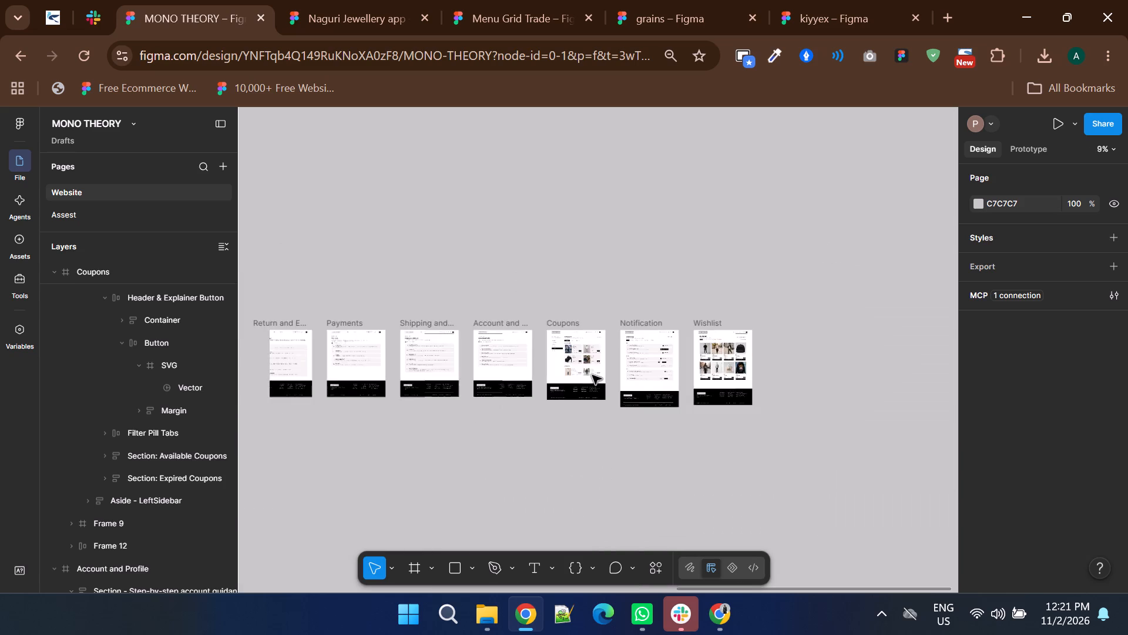
scroll(592, 375, "down", 3, "ctrl")
scroll(592, 375, "up", 1, "shift")
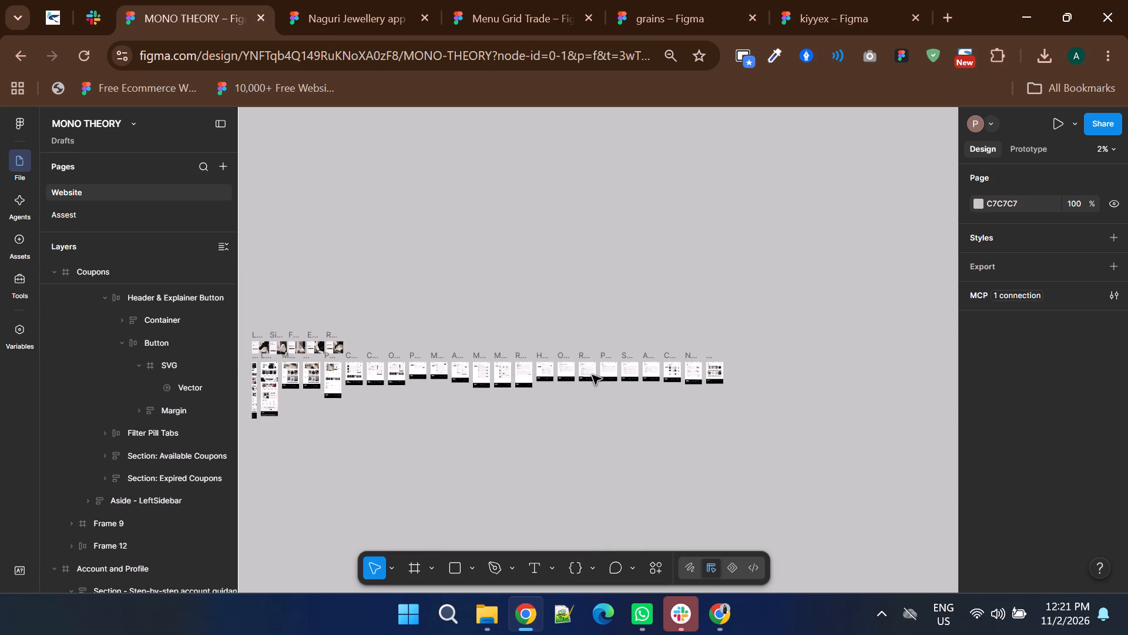
scroll(592, 375, "up", 3, "shift")
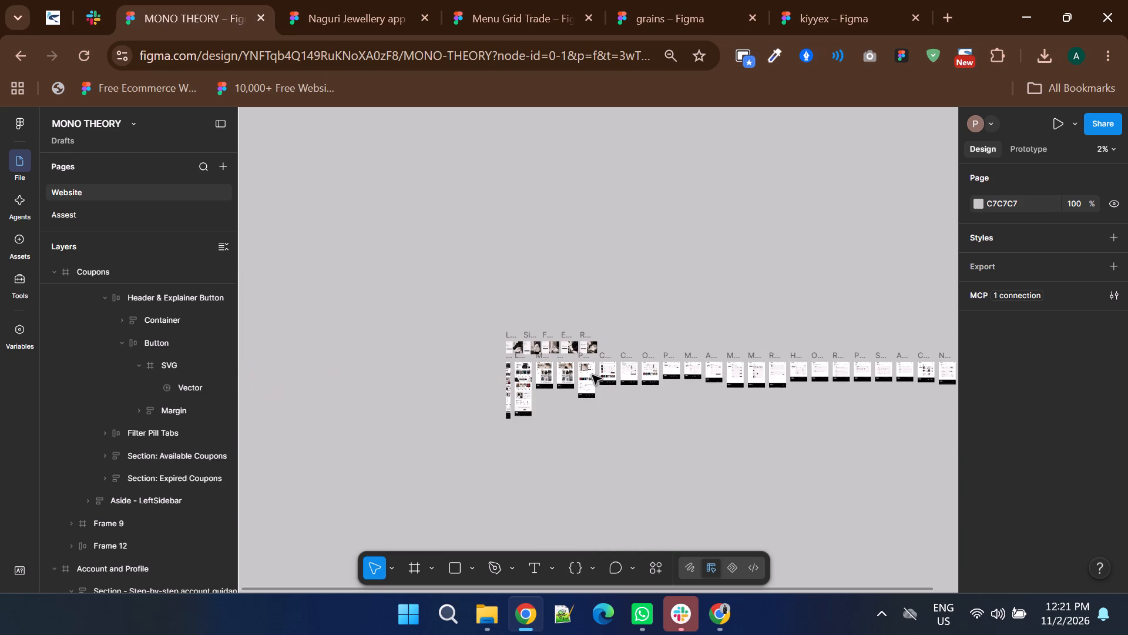
scroll(511, 372, "up", 7, "ctrl")
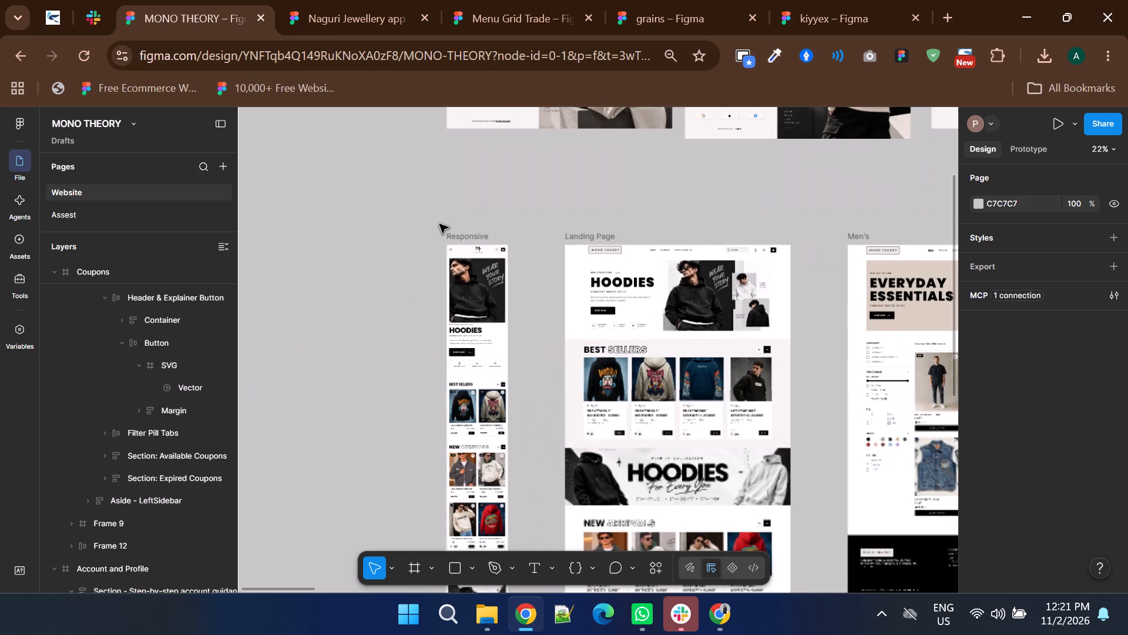
left_click(458, 231)
left_click(552, 222)
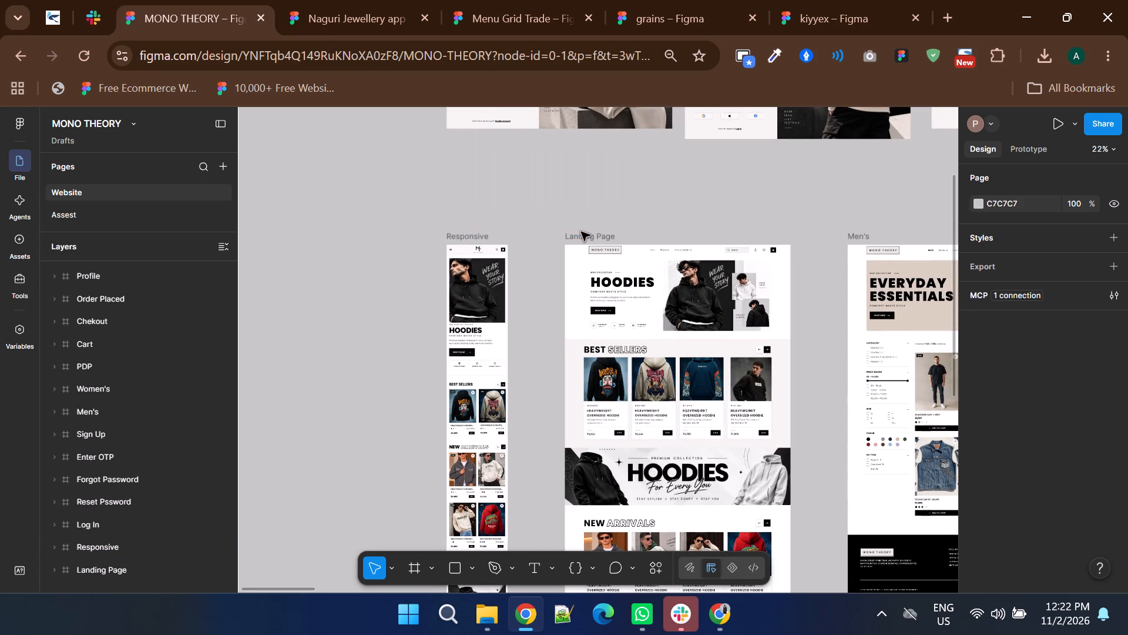
left_click(583, 232)
left_click(597, 209)
scroll(597, 209, "down", 5, "shift")
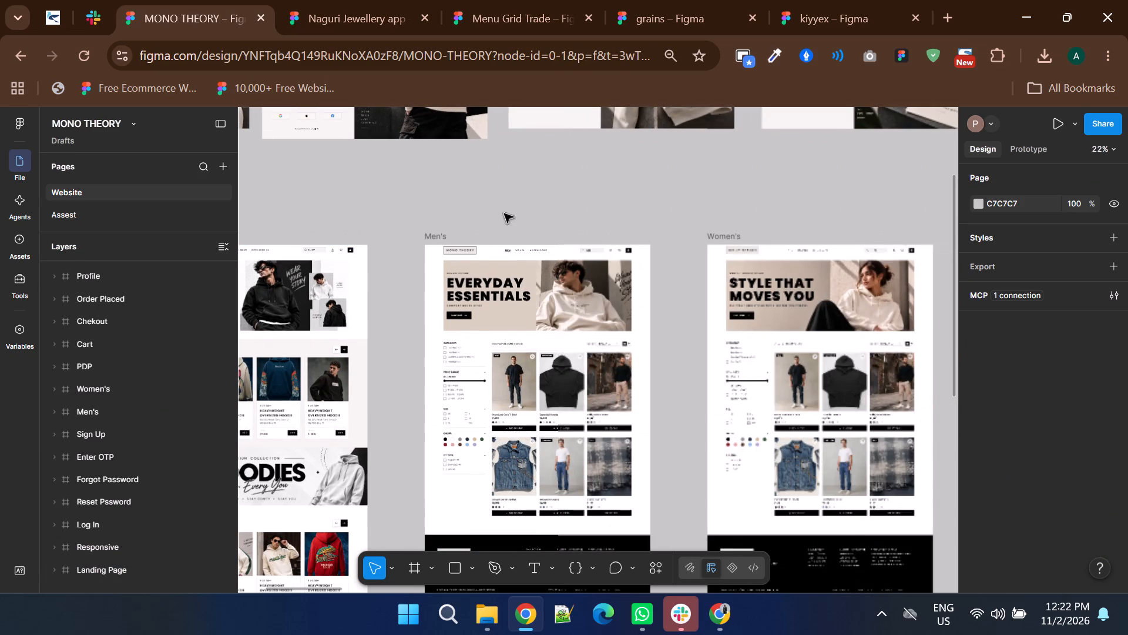
left_click(442, 232)
scroll(442, 232, "down", 4, "shift")
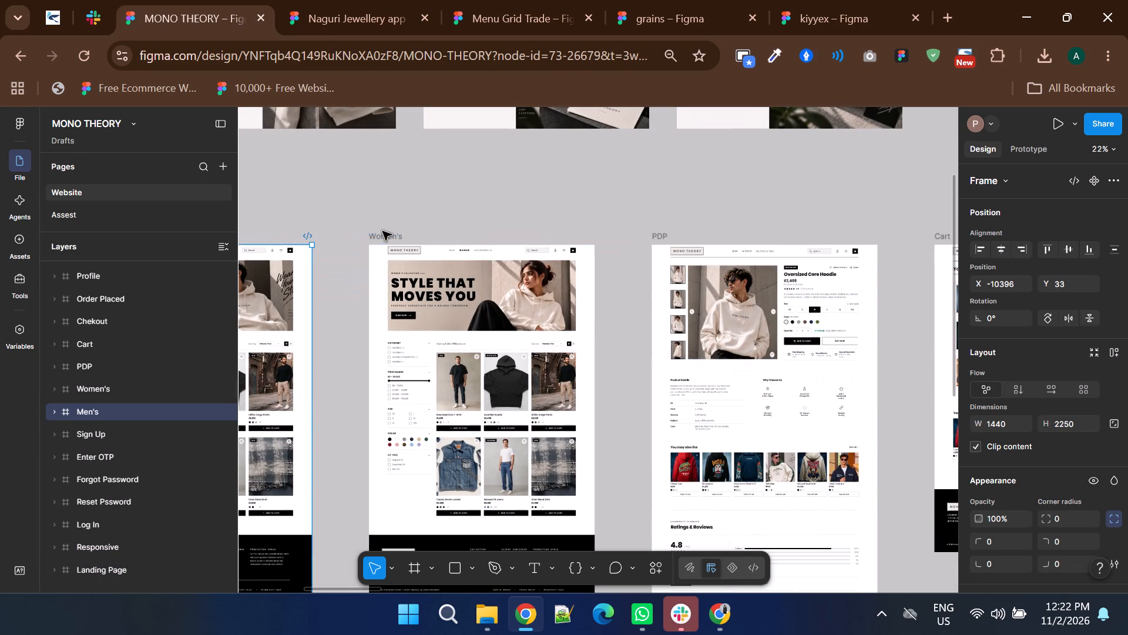
left_click(379, 231)
left_click(578, 202)
left_click(659, 233)
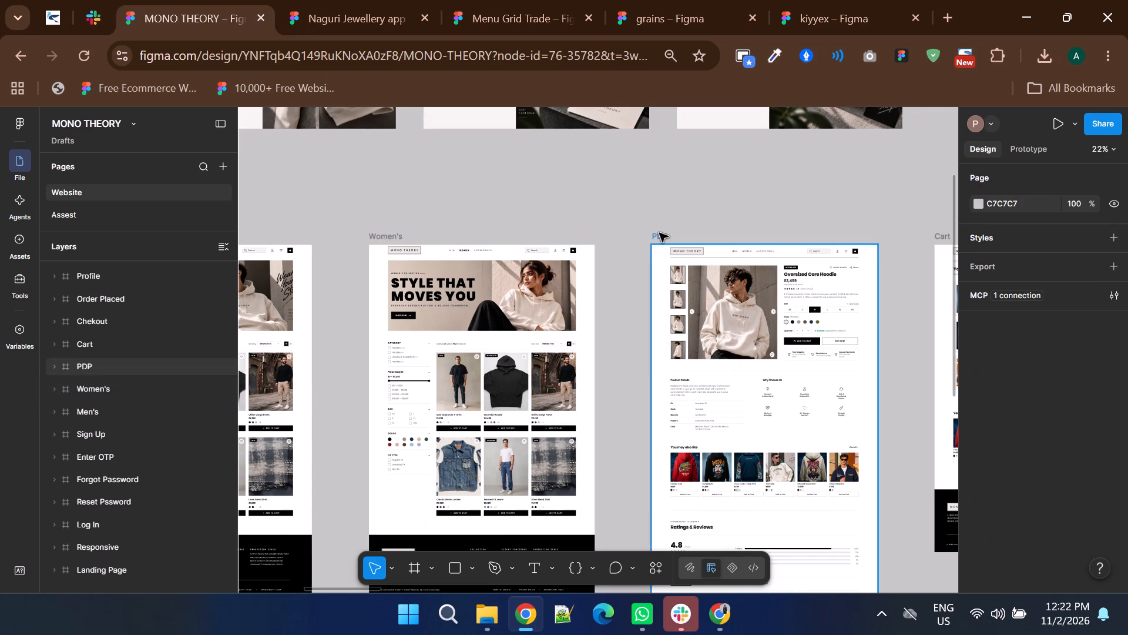
scroll(659, 233, "down", 6, "shift")
left_click(431, 232)
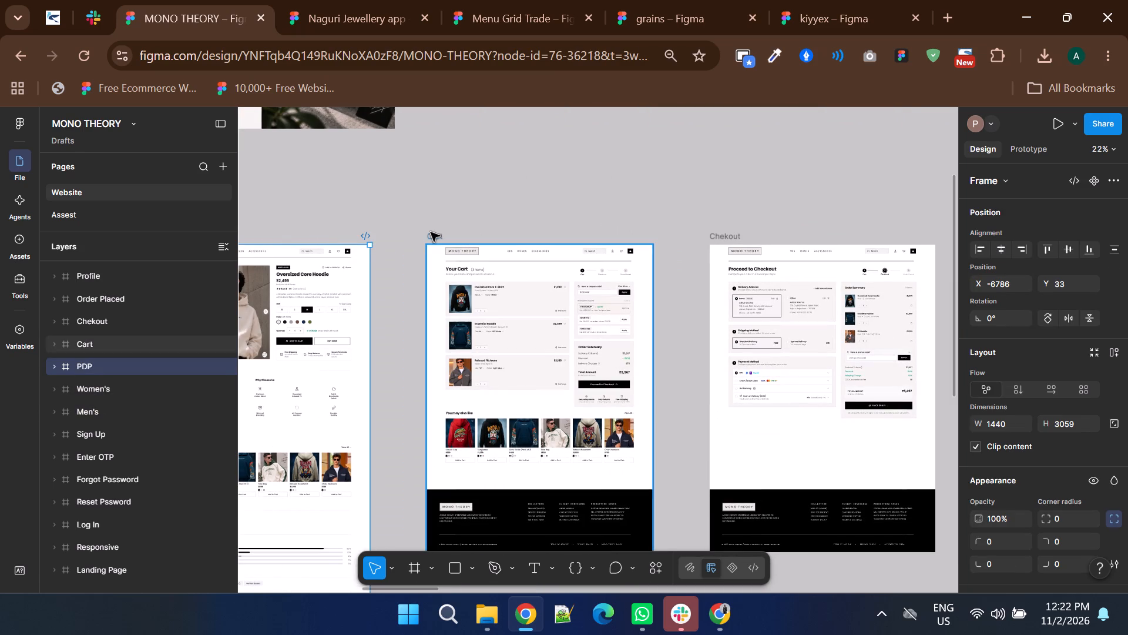
left_click(630, 208)
left_click(719, 235)
left_click(716, 188)
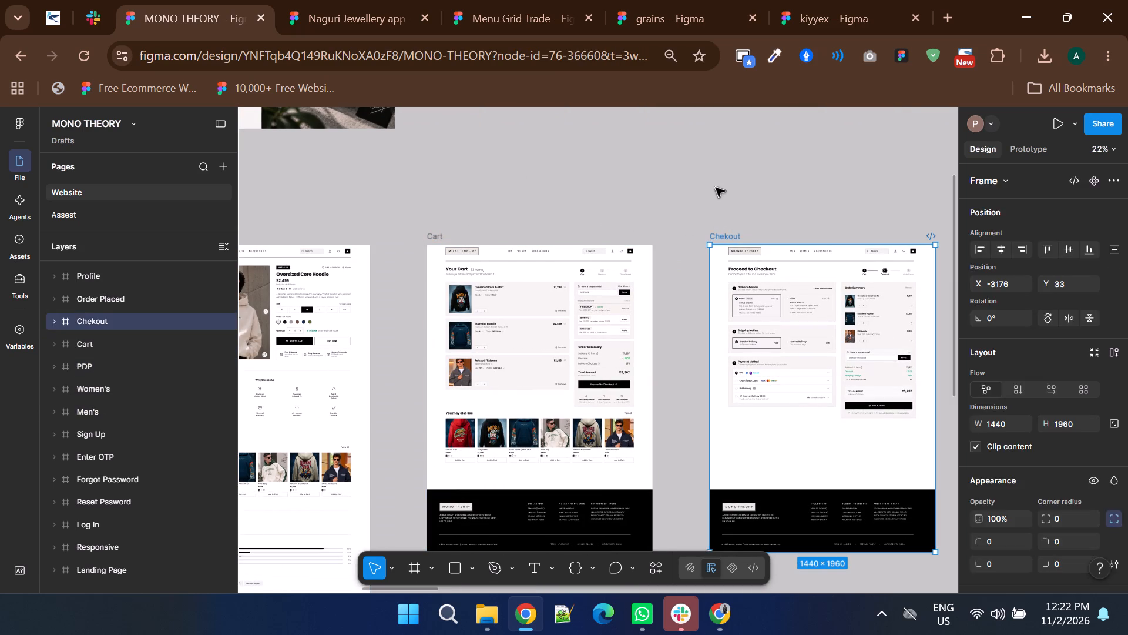
scroll(716, 188, "down", 5, "shift")
scroll(639, 393, "down", 4, "ctrl")
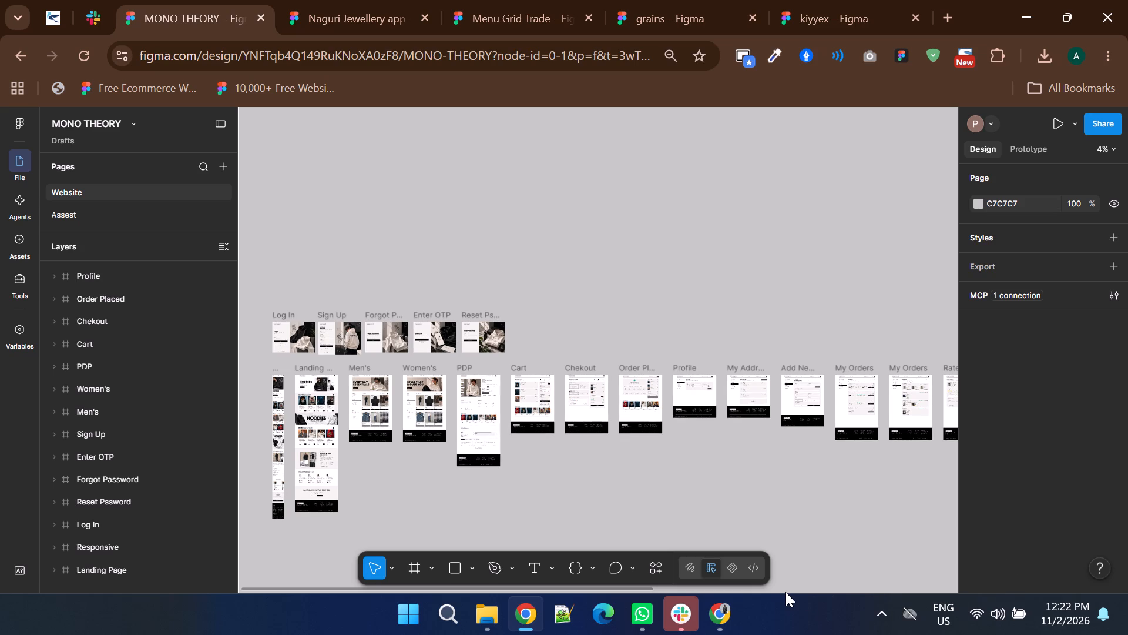
Open the Assest page and look over its frames and the free space around the vector shapes.
left_click(116, 214)
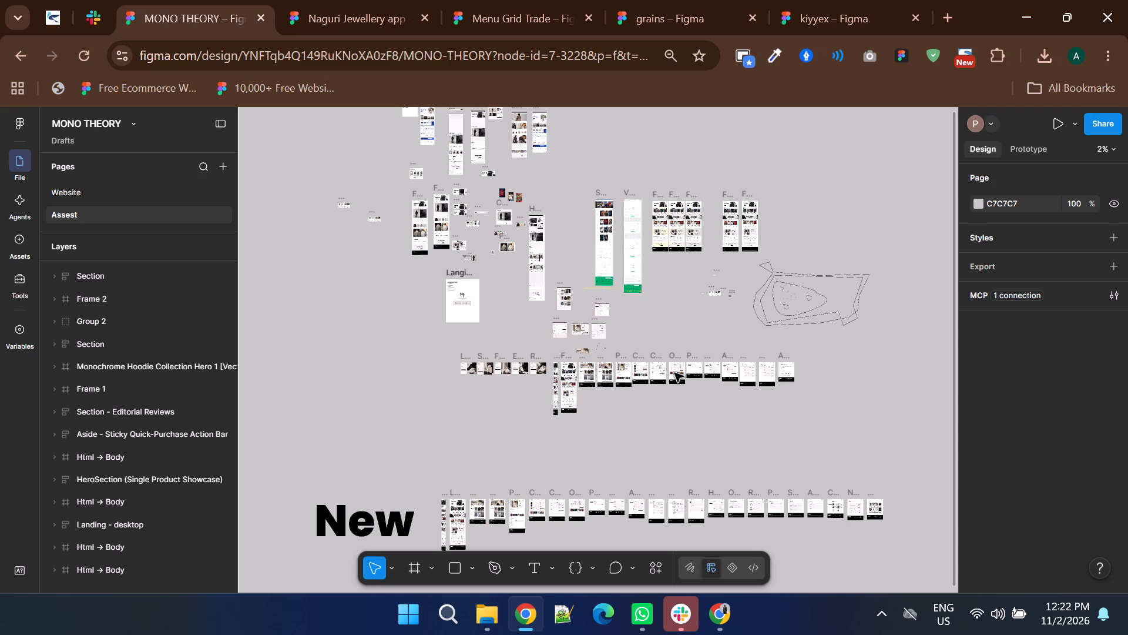
scroll(617, 430, "down", 2, "shift")
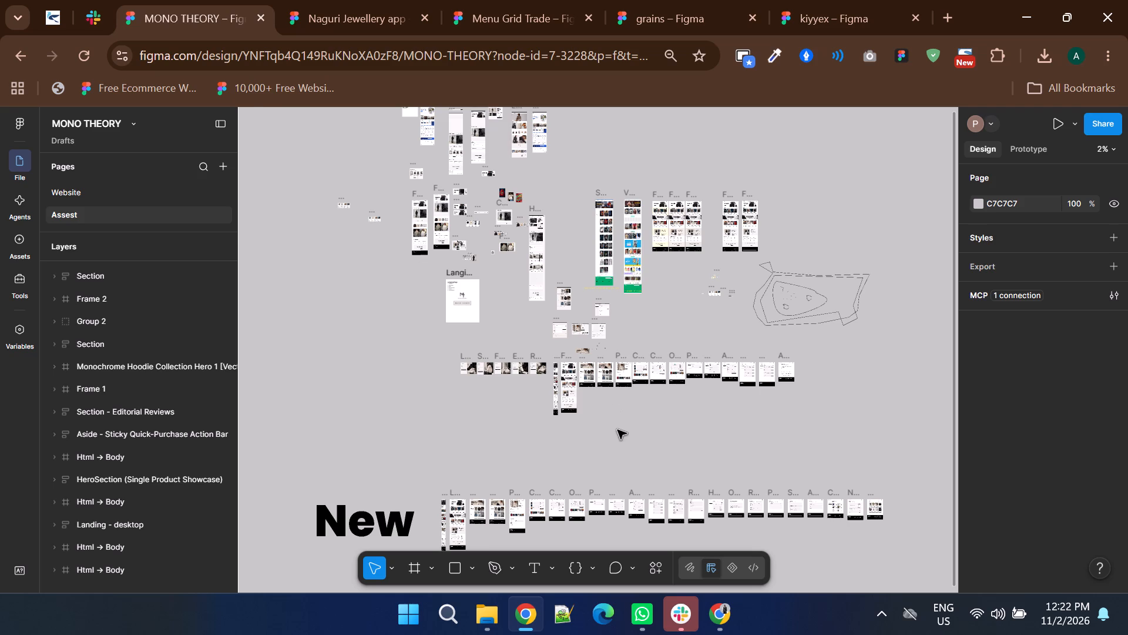
scroll(617, 430, "down", 4, "shift")
scroll(574, 457, "up", 3)
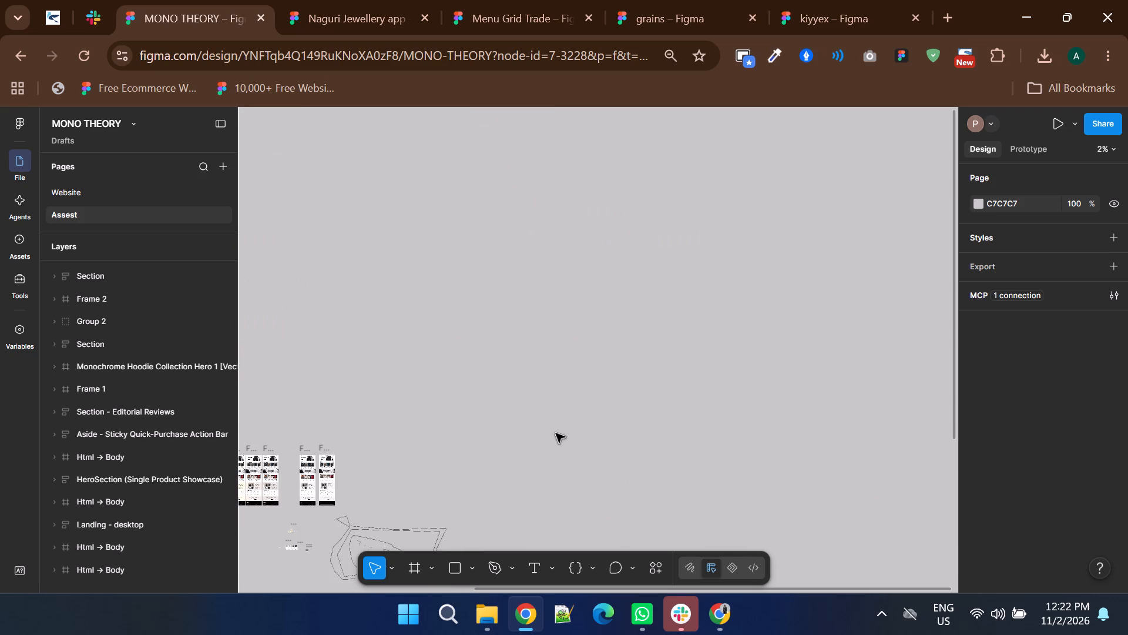
scroll(543, 408, "up", 3, "ctrl")
scroll(550, 440, "down", 4)
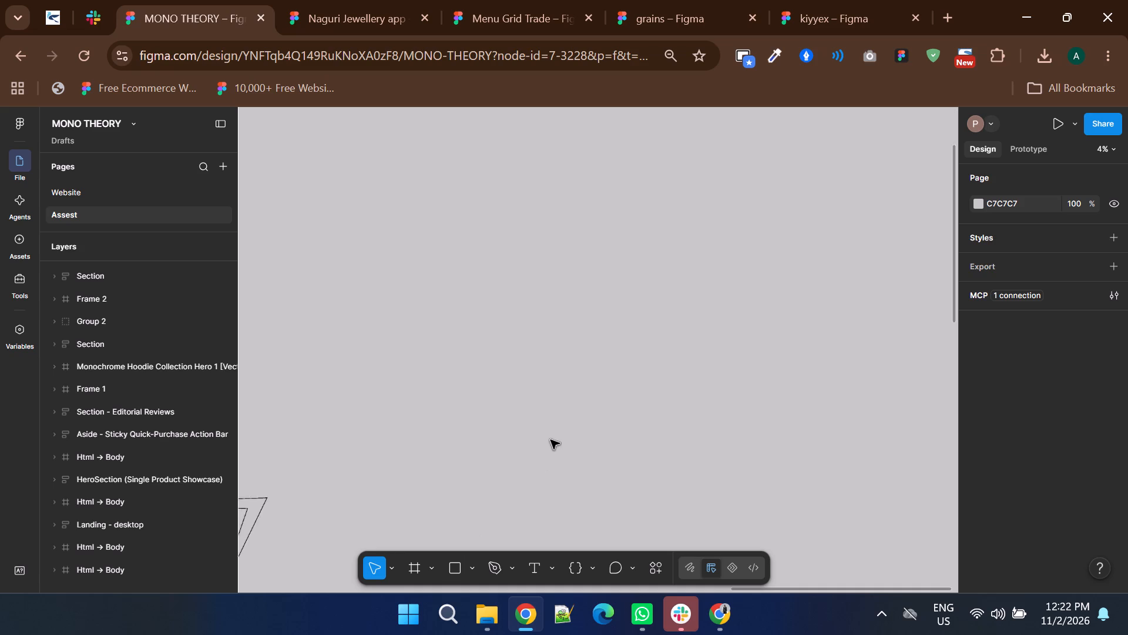
scroll(617, 434, "up", 3)
scroll(617, 433, "down", 4)
scroll(617, 433, "up", 2, "shift")
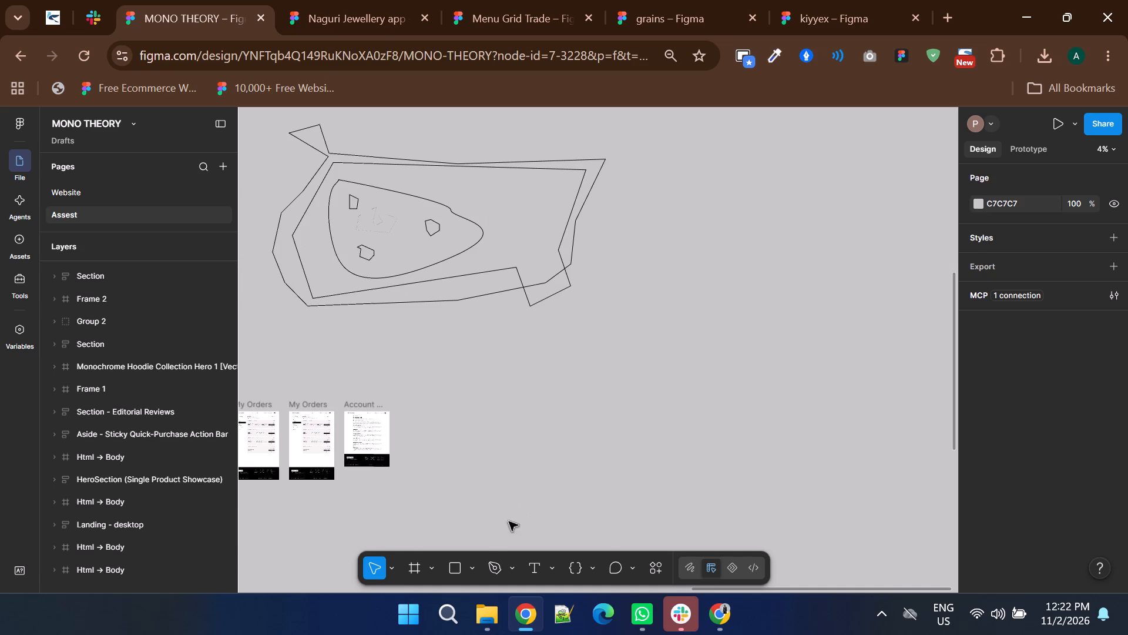
Draw an empty frame about 4439 wide below the vector shapes, beside the Account and Profile frame.
left_click(472, 572)
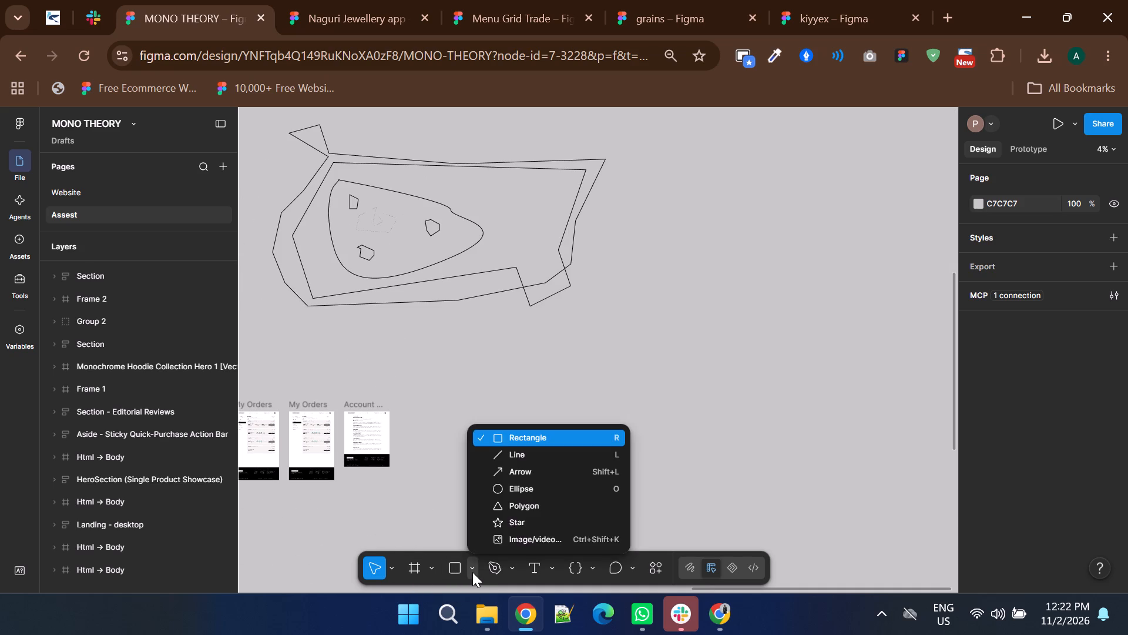
left_click(420, 560)
left_click(405, 567)
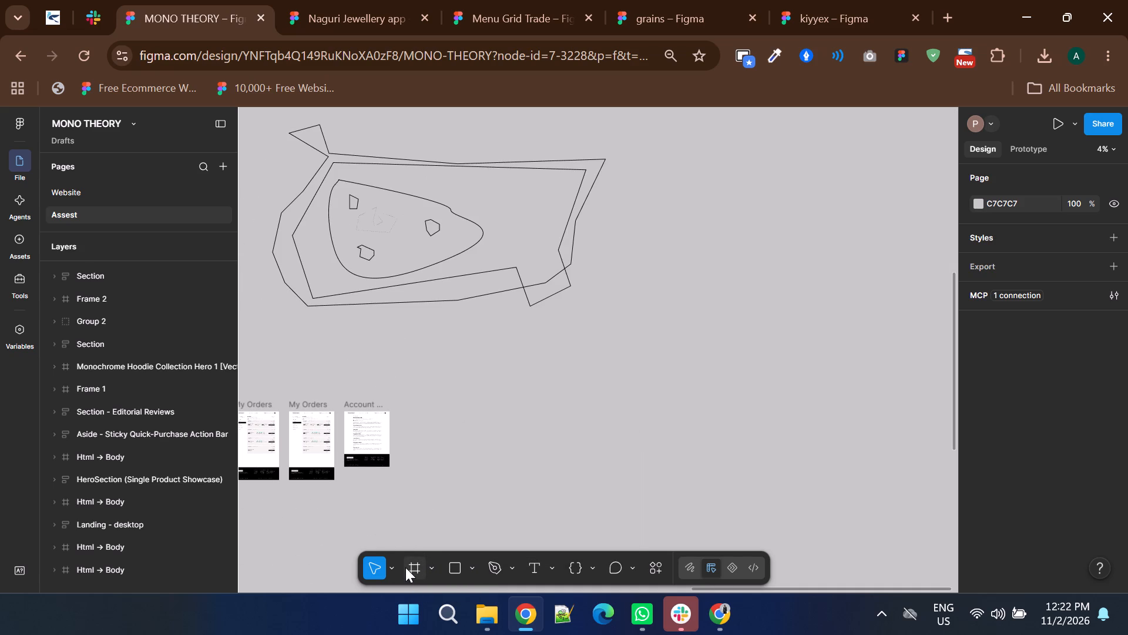
scroll(478, 454, "up", 1, "ctrl")
left_click_drag(472, 306, 644, 499)
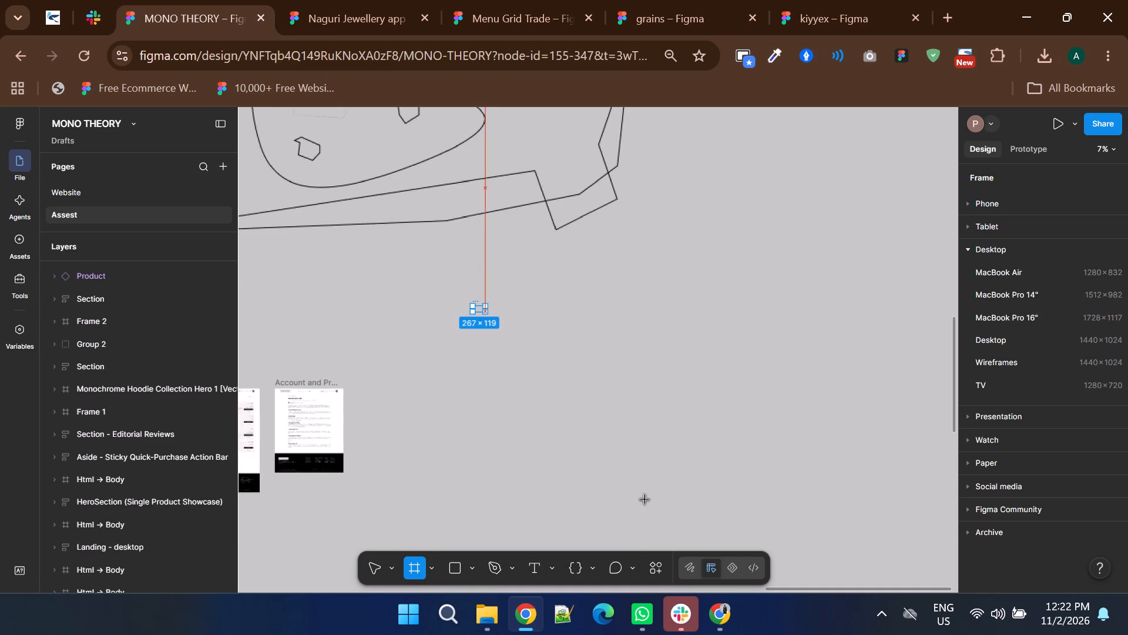
left_click_drag(644, 499, 684, 509)
left_click(742, 461)
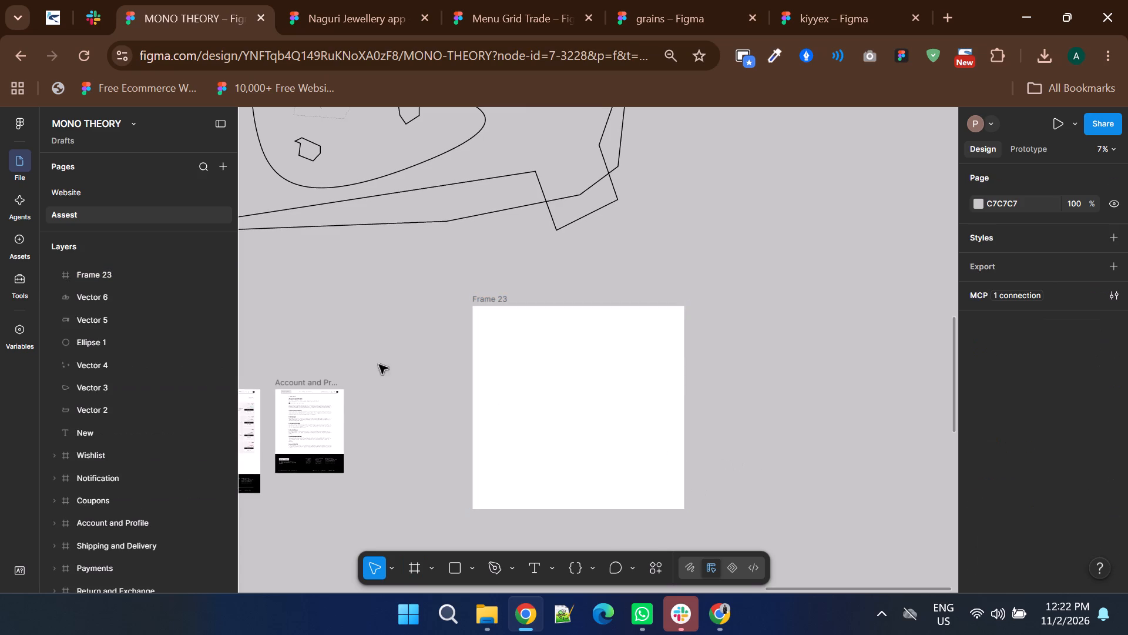
Reduce the new empty frame's height to about 1748 by raising its bottom edge.
scroll(575, 322, "up", 2, "ctrl")
scroll(464, 374, "down", 1)
scroll(458, 385, "down", 2, "ctrl")
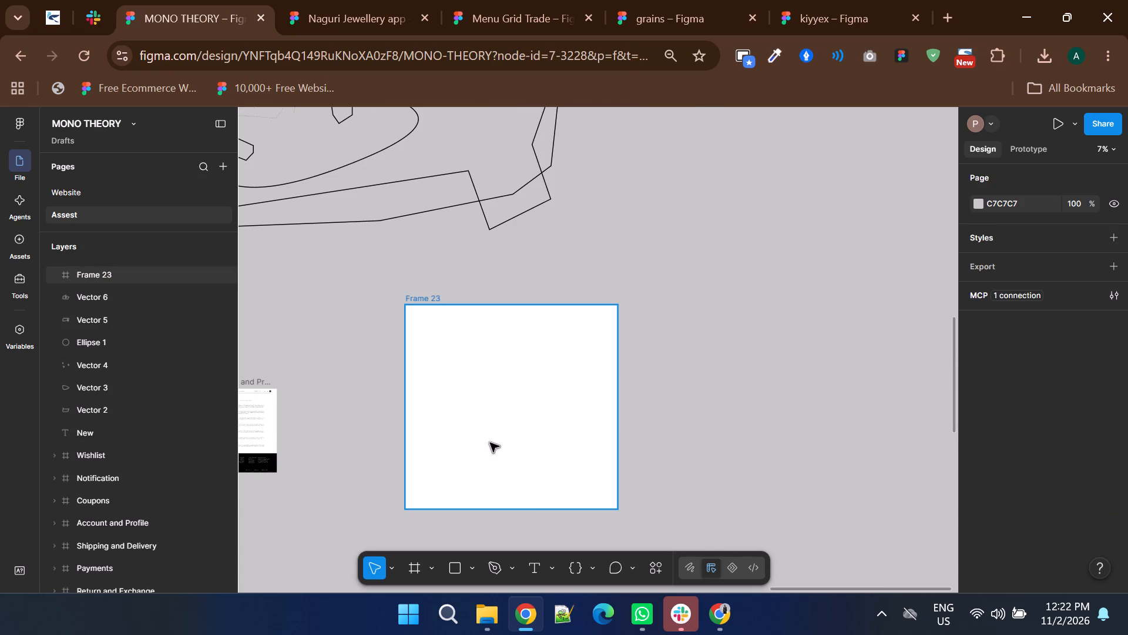
left_click(490, 443)
left_click_drag(479, 506, 489, 385)
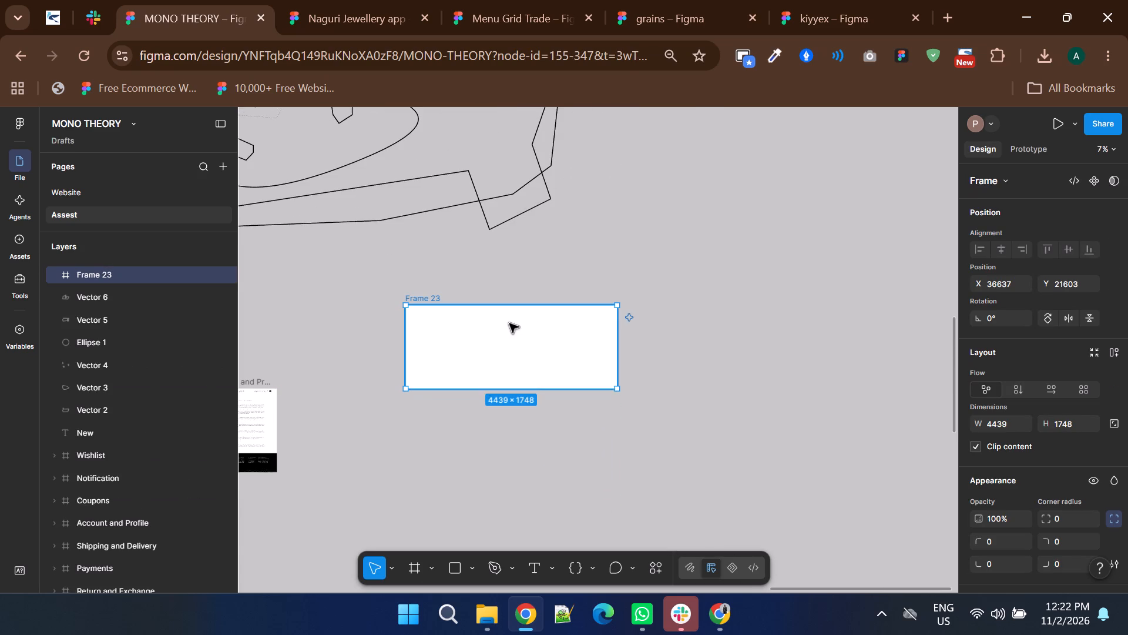
Change the new empty frame's fill colour to light grey E8E8E8.
scroll(509, 323, "up", 3, "ctrl")
scroll(556, 379, "up", 2)
scroll(528, 398, "down", 2, "ctrl")
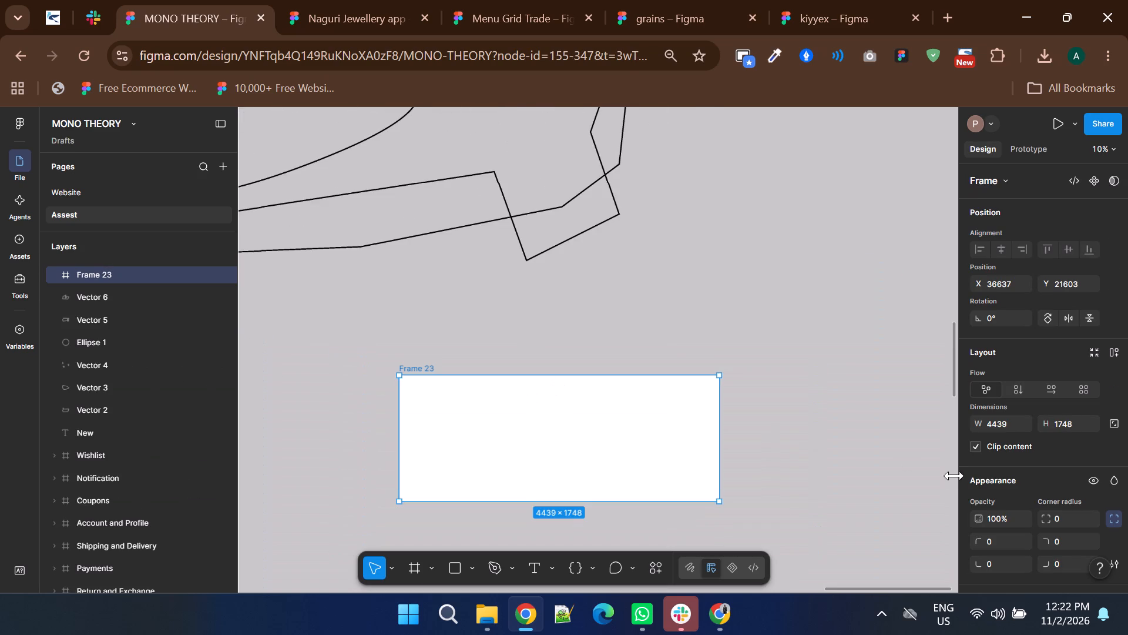
scroll(983, 423, "down", 2)
left_click(980, 423)
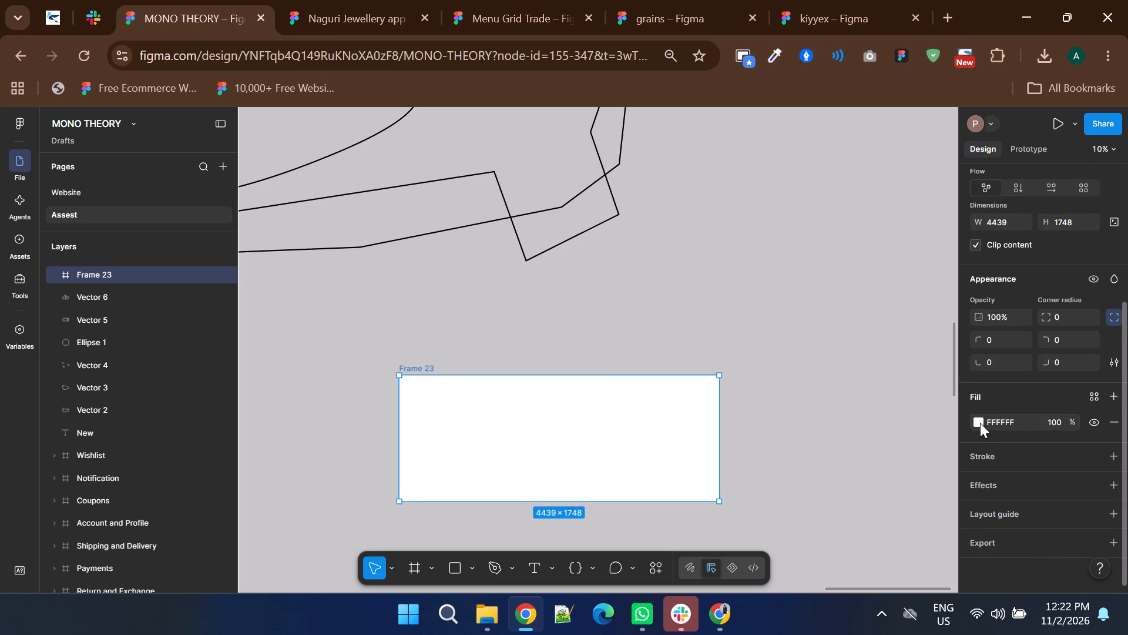
left_click_drag(826, 321, 787, 331)
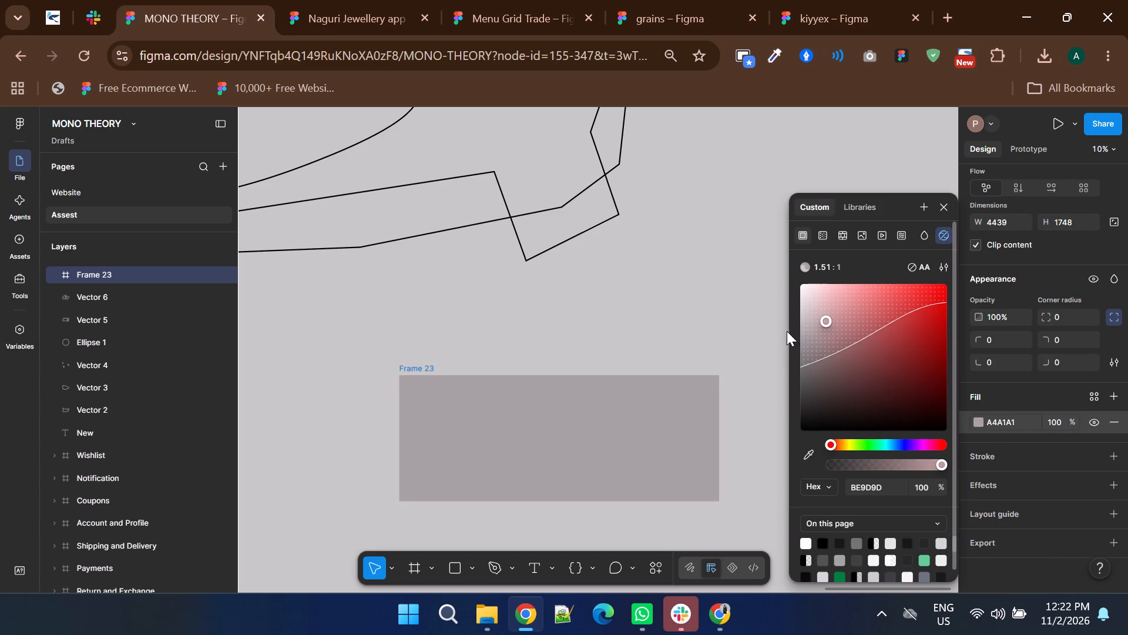
left_click_drag(787, 331, 768, 297)
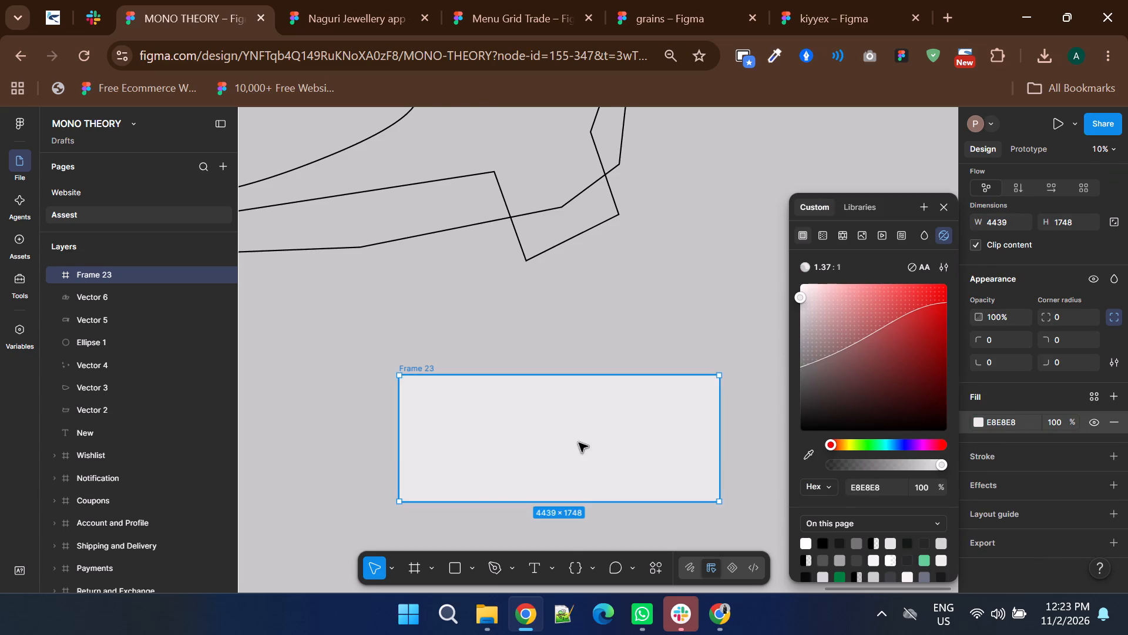
scroll(580, 442, "up", 1, "ctrl")
scroll(435, 482, "down", 1, "shift")
left_click(677, 292)
scroll(724, 373, "down", 1, "ctrl")
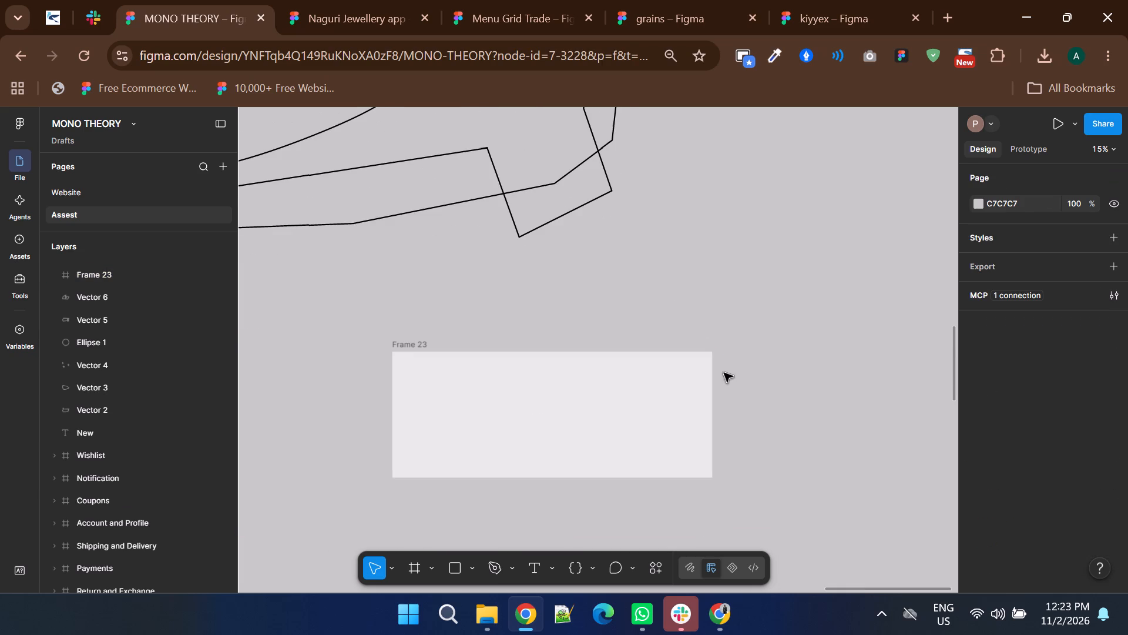
Draw an open wavy curve about 4412 × 616 across the upper part of the grey frame with the Pen tool.
left_click(471, 570)
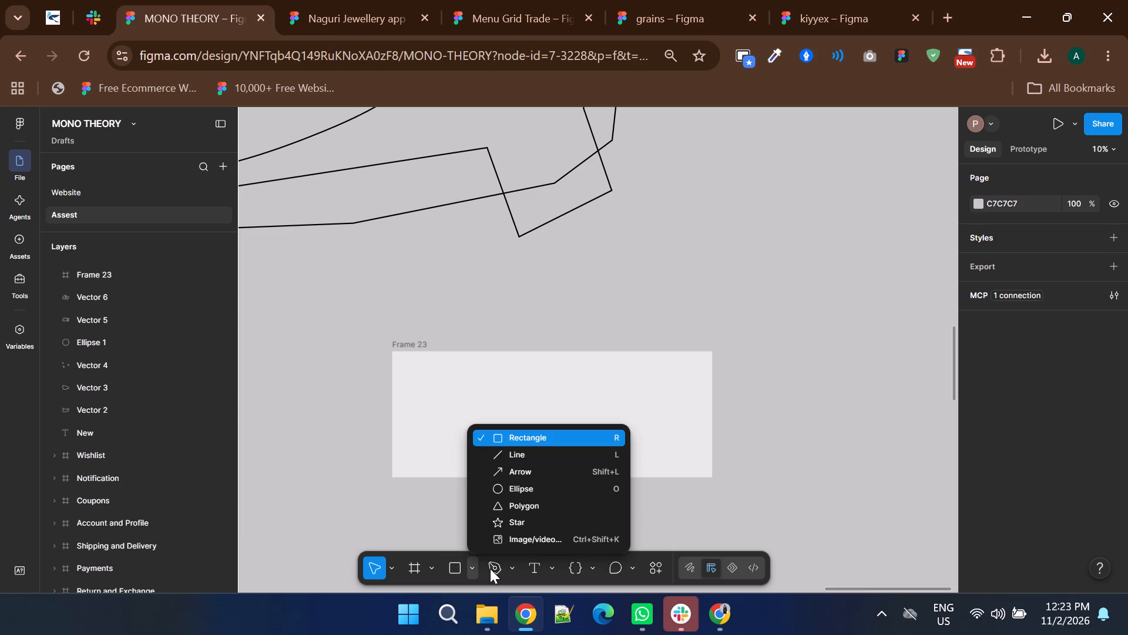
left_click(490, 569)
left_click(495, 559)
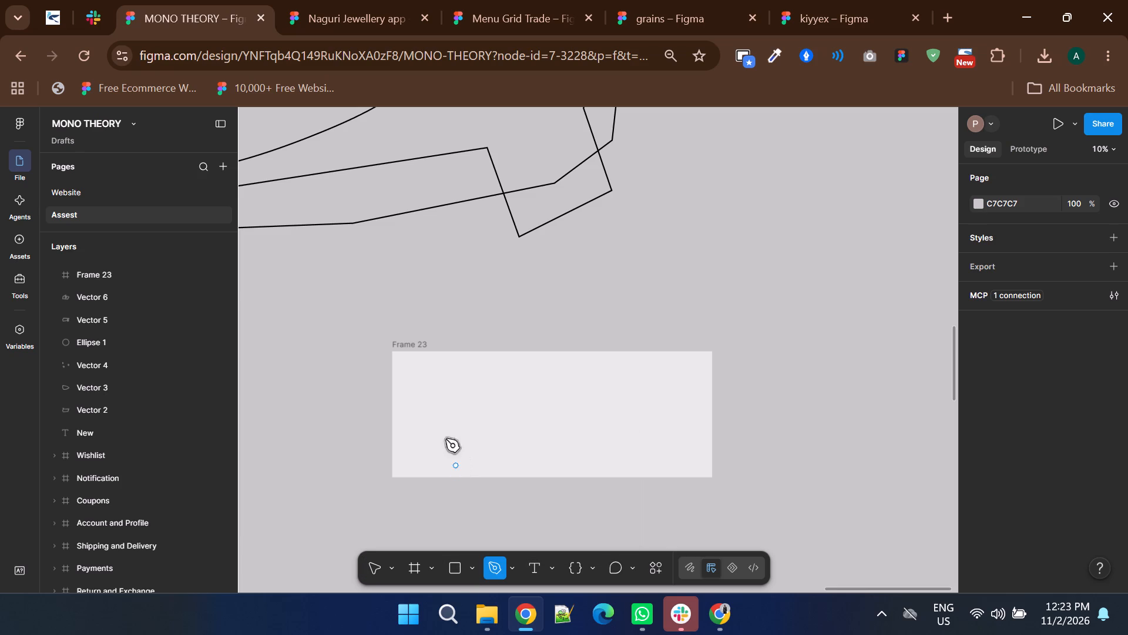
left_click(395, 360)
left_click_drag(485, 397, 559, 402)
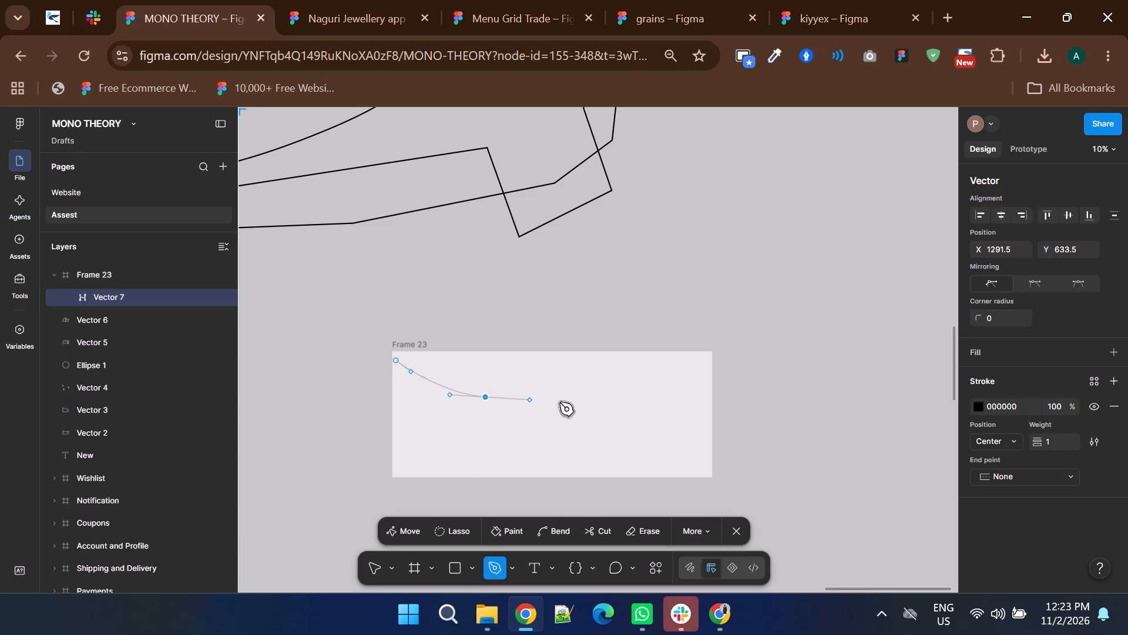
left_click_drag(559, 402, 561, 412)
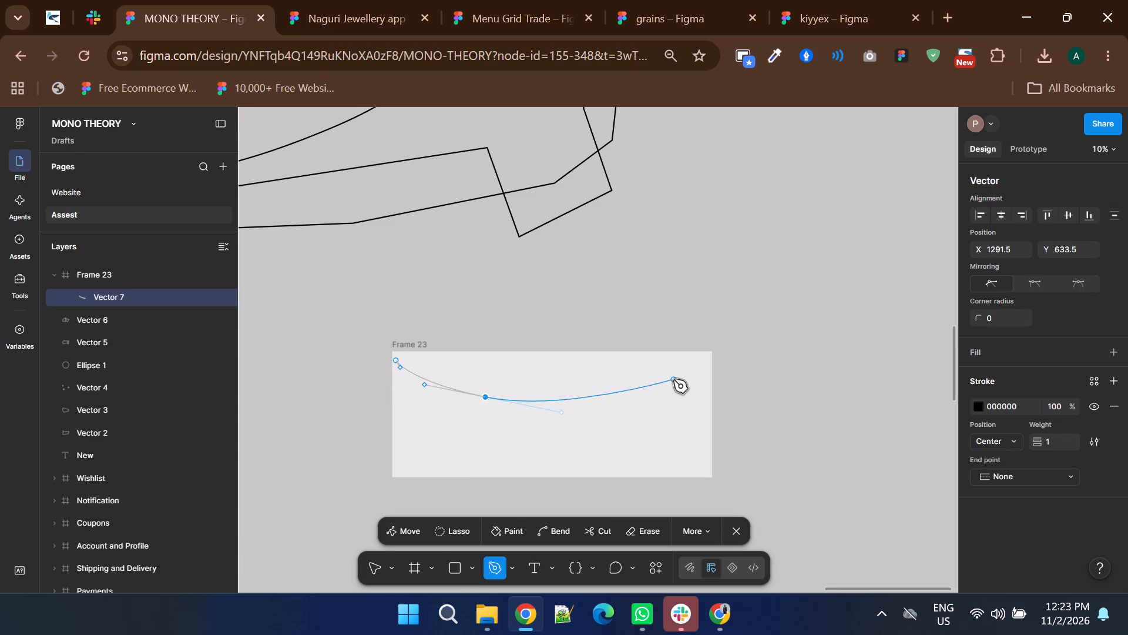
left_click_drag(673, 379, 701, 387)
left_click(713, 405)
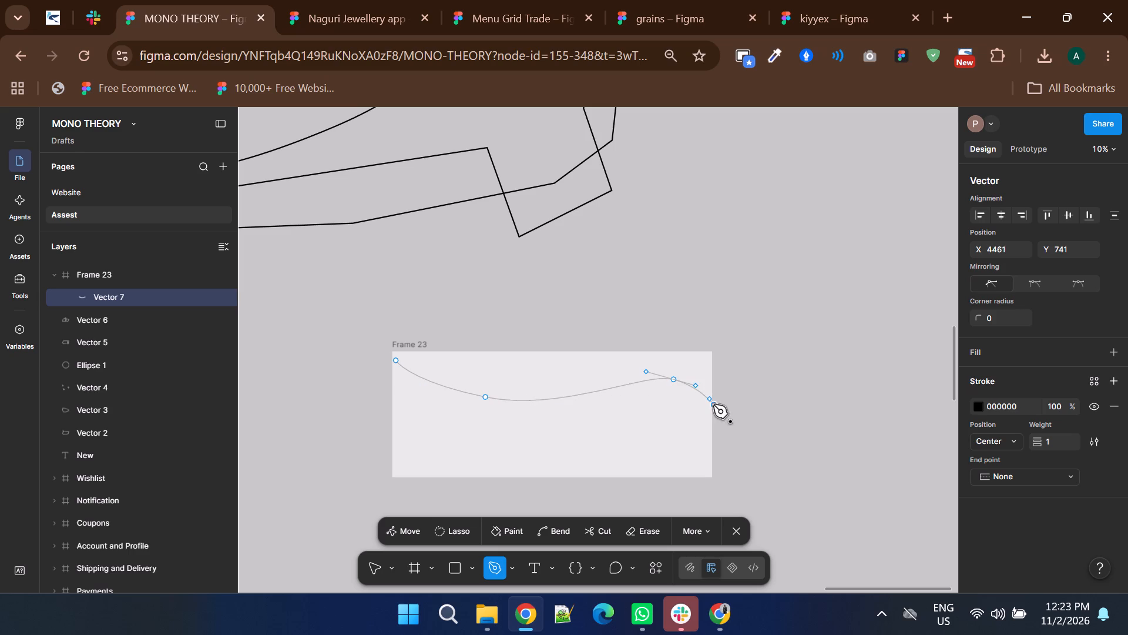
left_click(742, 529)
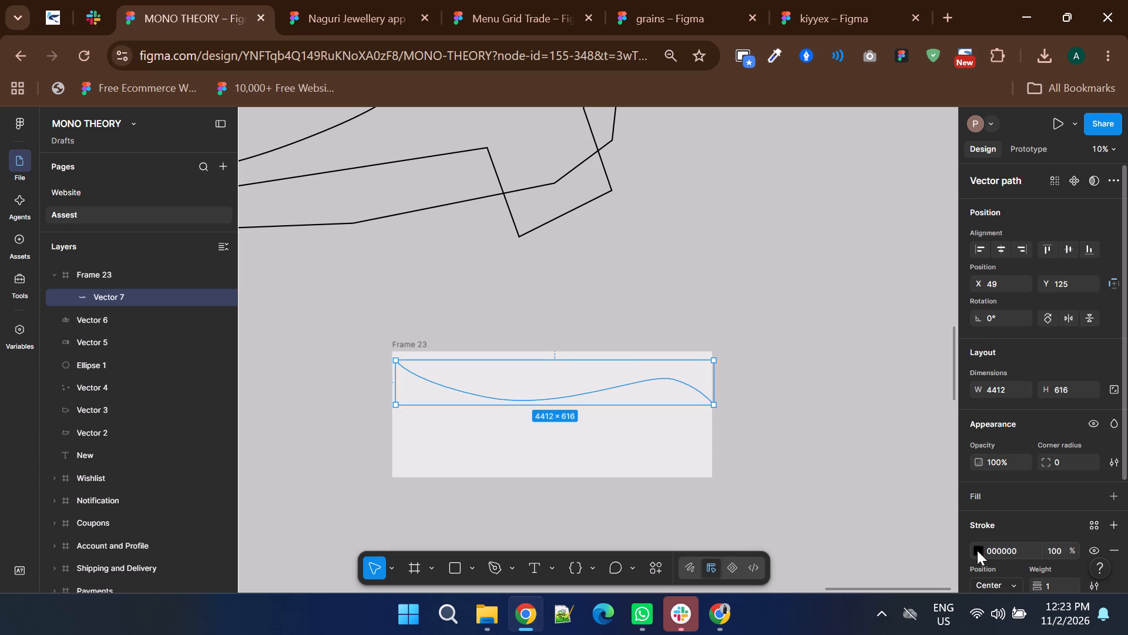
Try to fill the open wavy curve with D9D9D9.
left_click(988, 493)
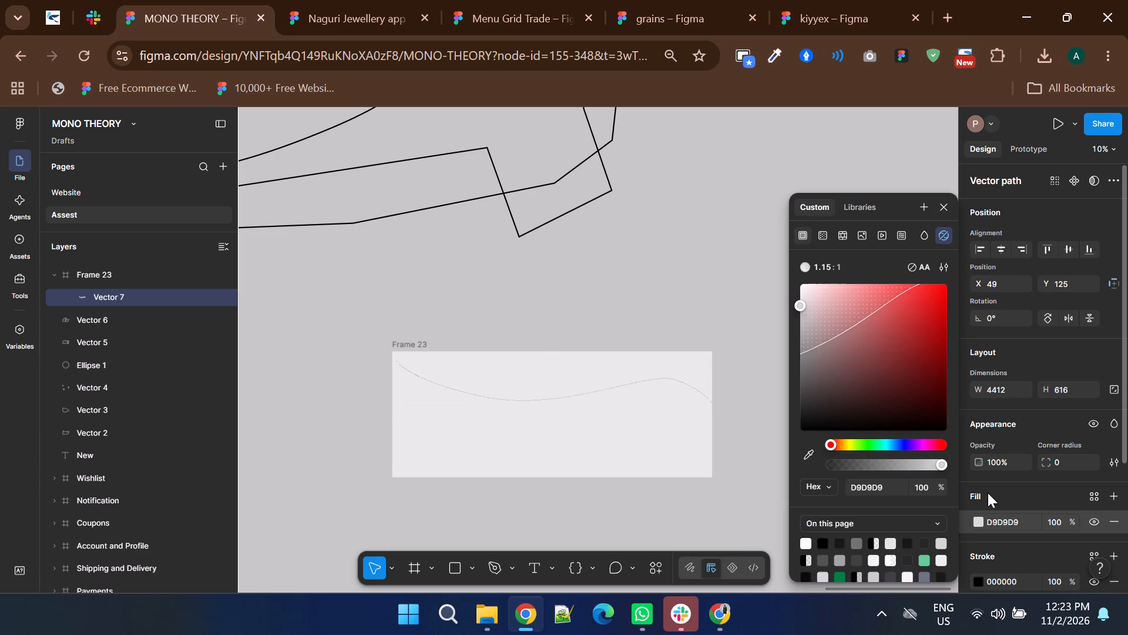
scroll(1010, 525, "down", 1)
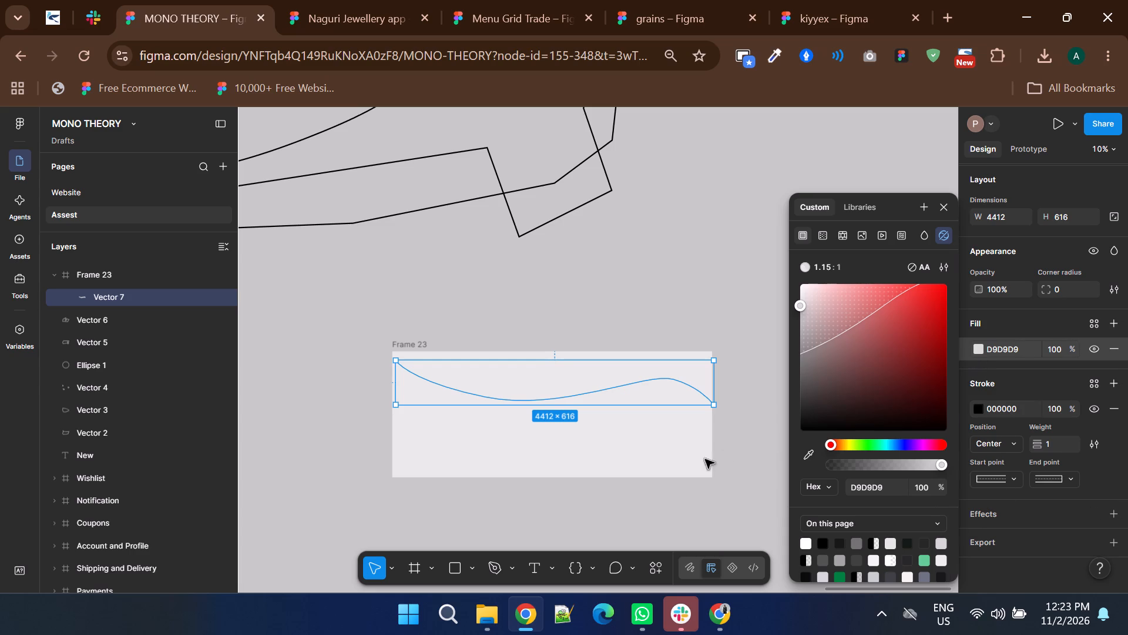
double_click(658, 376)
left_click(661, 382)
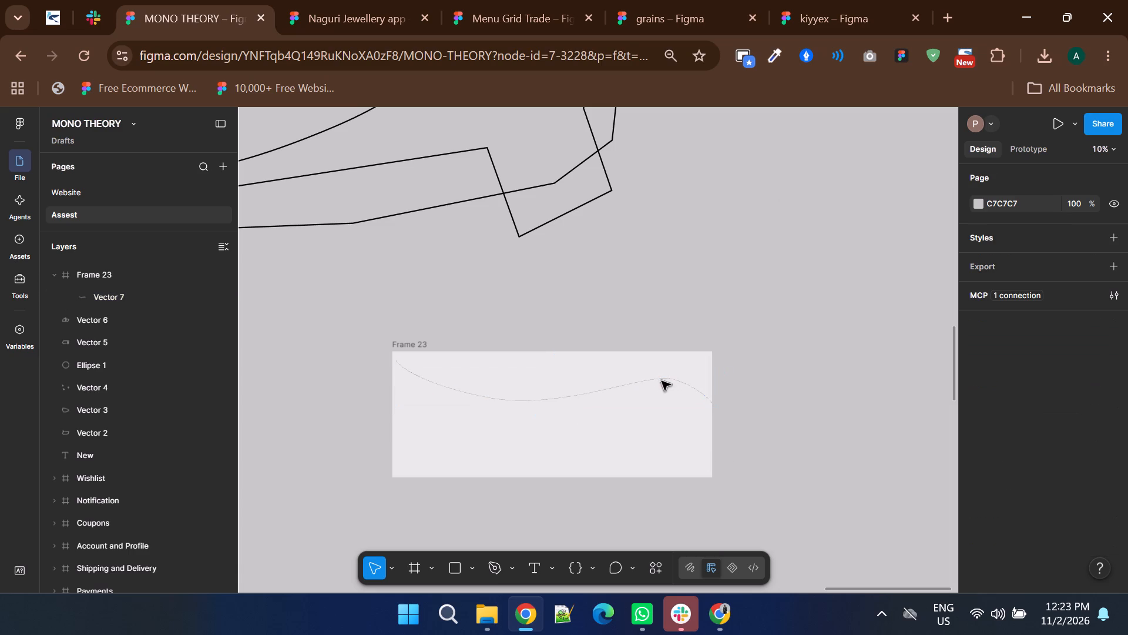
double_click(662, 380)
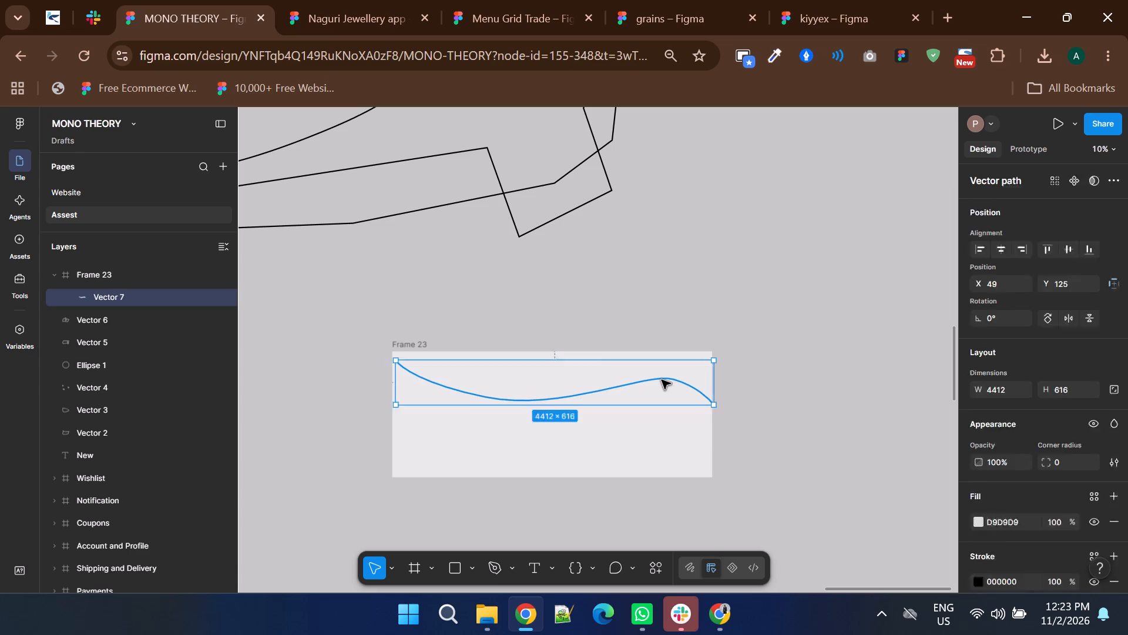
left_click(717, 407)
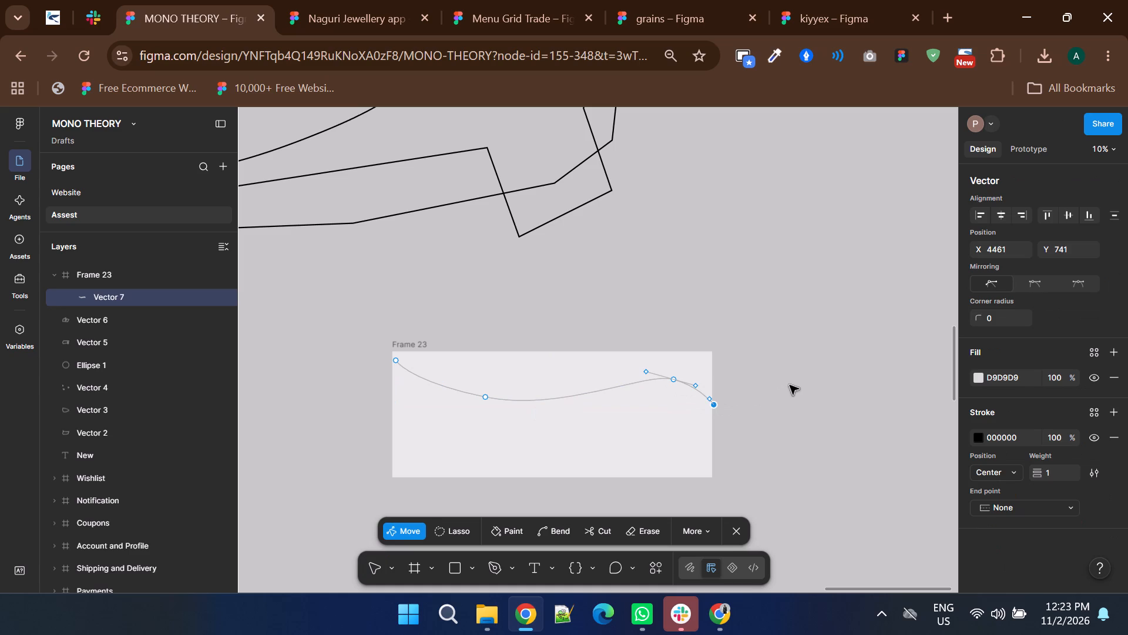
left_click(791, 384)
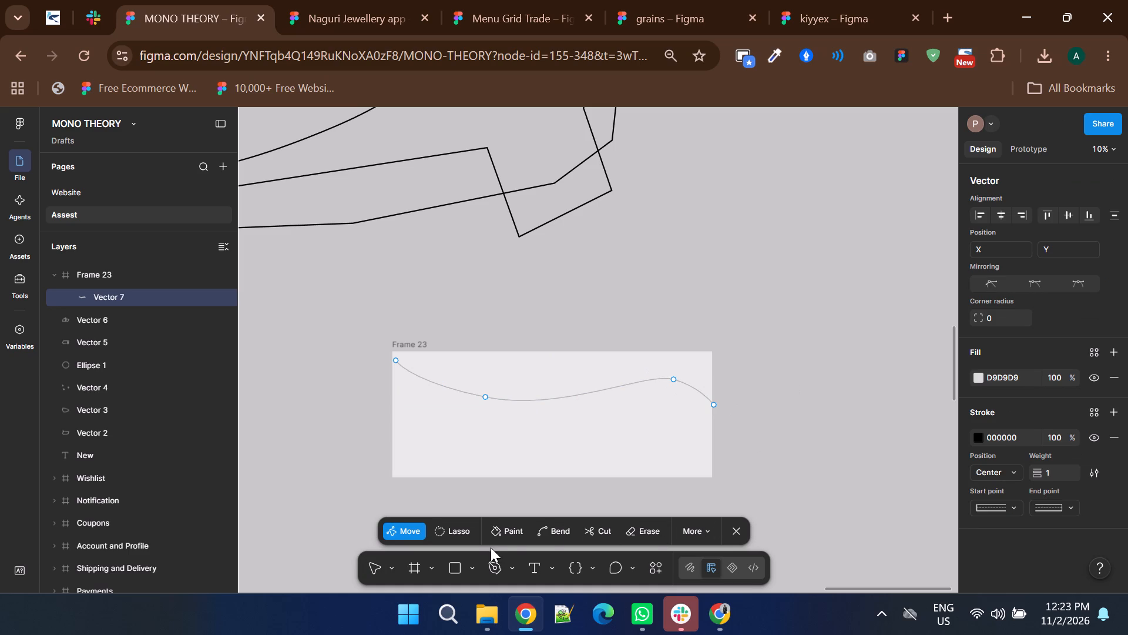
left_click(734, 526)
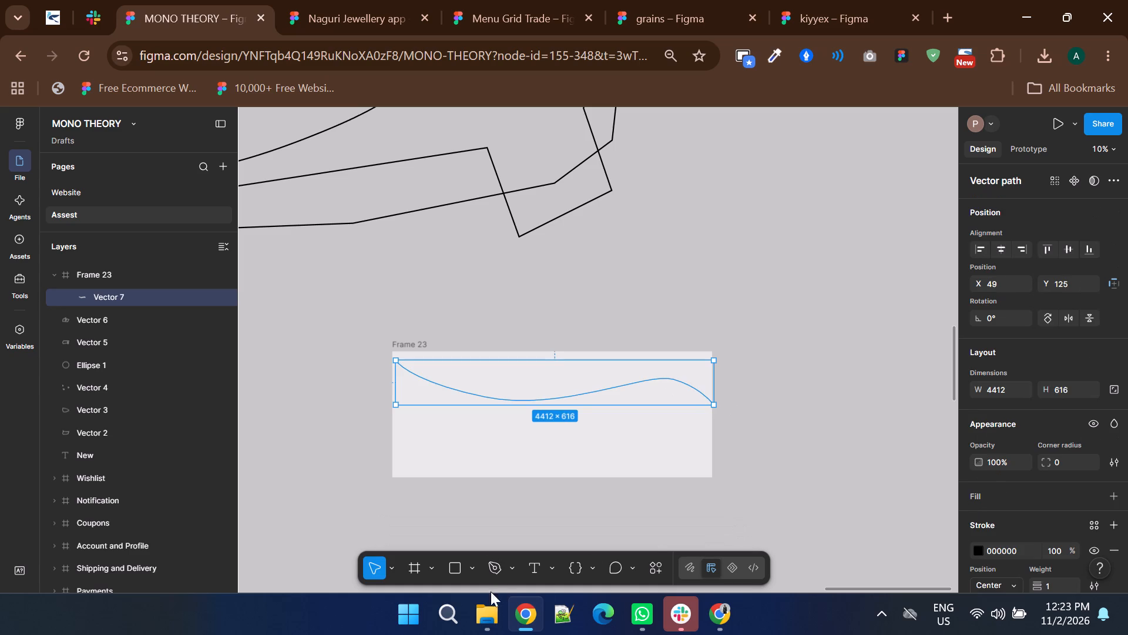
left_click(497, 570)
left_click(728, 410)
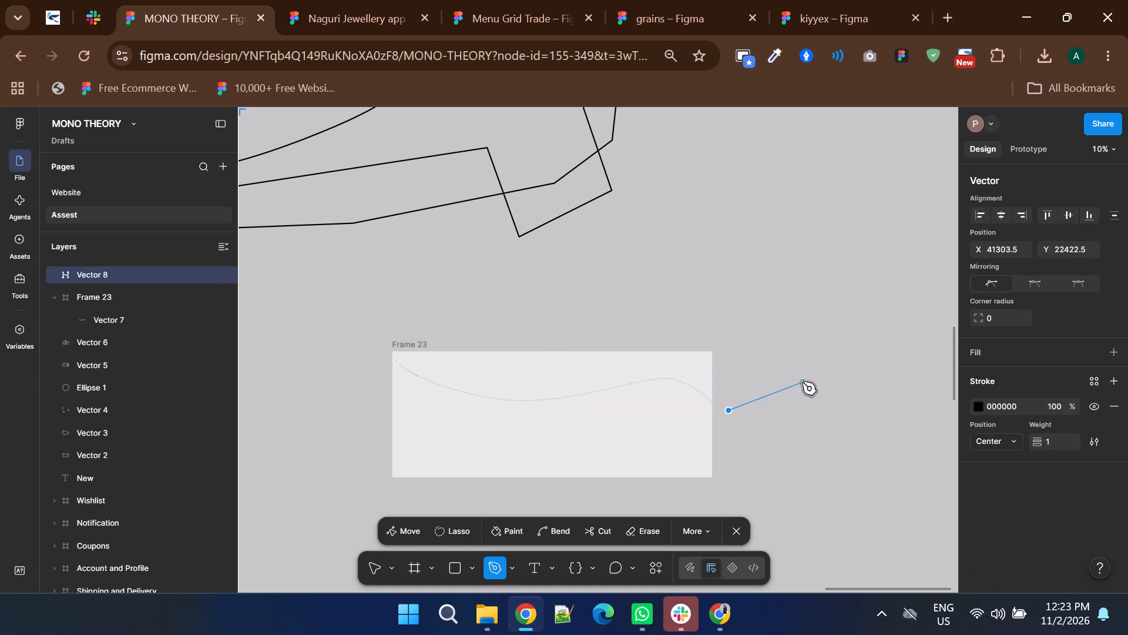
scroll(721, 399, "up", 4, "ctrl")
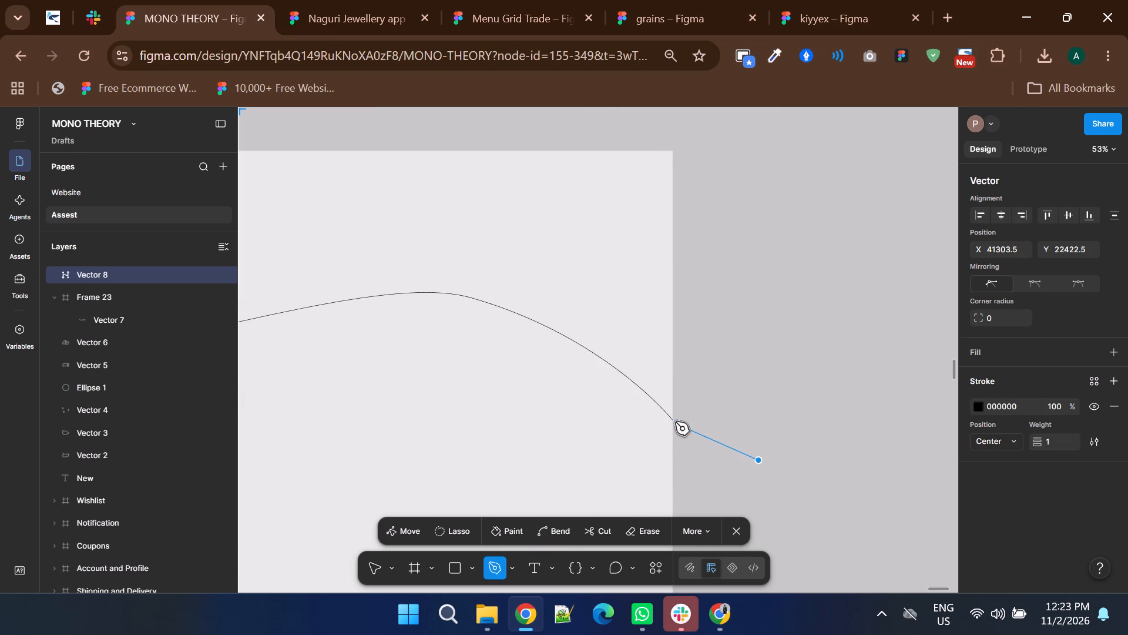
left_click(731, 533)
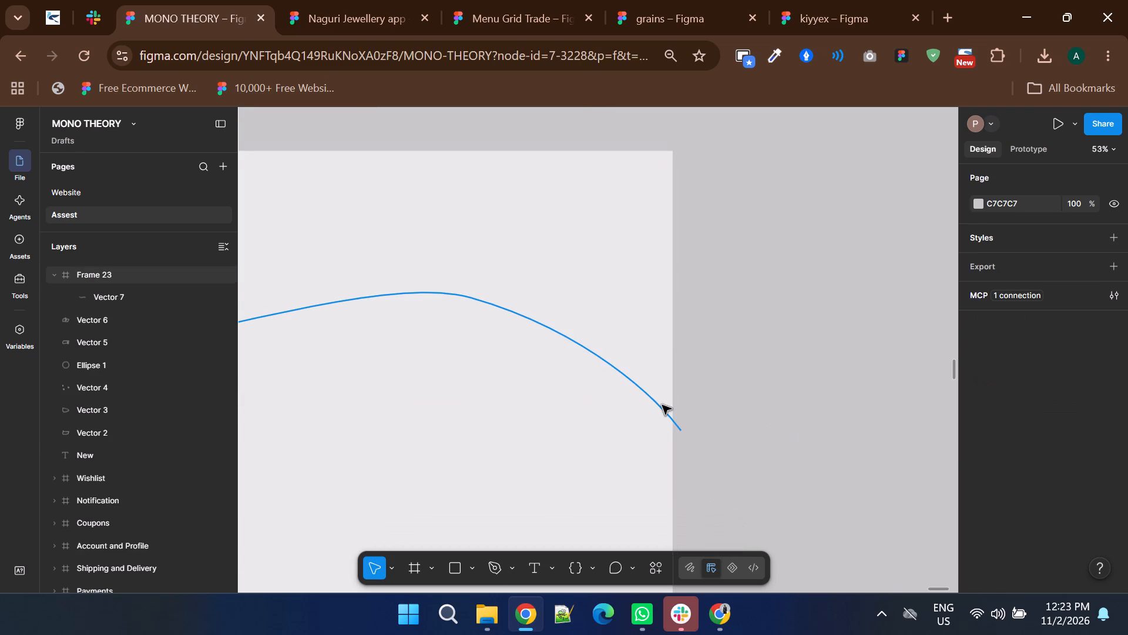
Shift the wavy curve horizontally to about X -122 so its right end lies inside the frame.
left_click(662, 405, "ctrl")
left_click(488, 570)
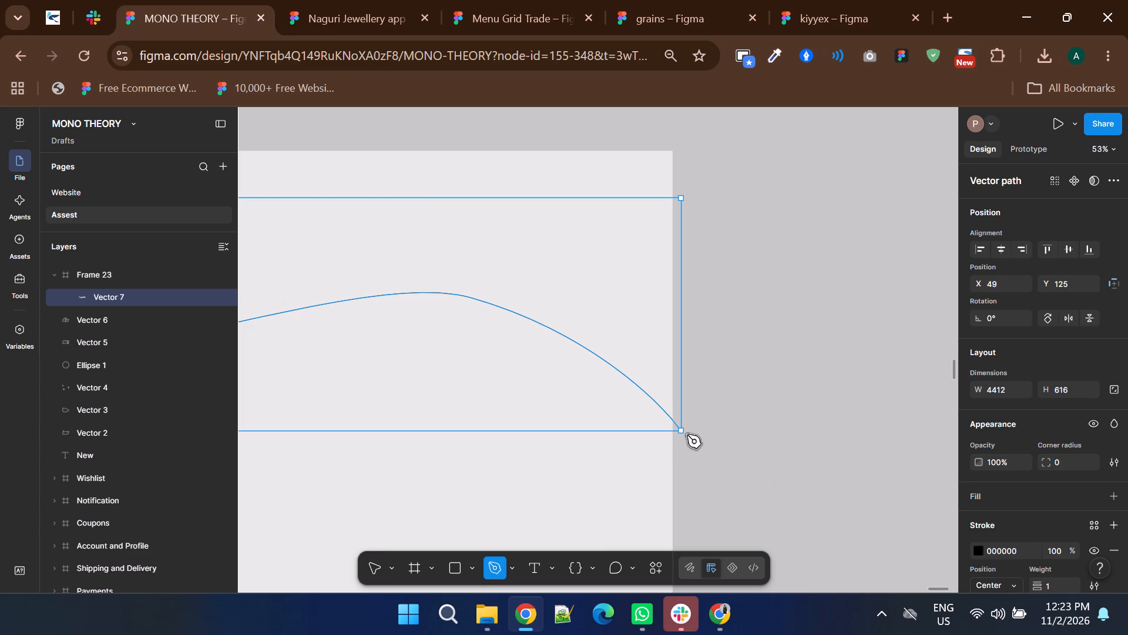
scroll(687, 435, "up", 4, "ctrl")
scroll(619, 370, "up", 5, "ctrl")
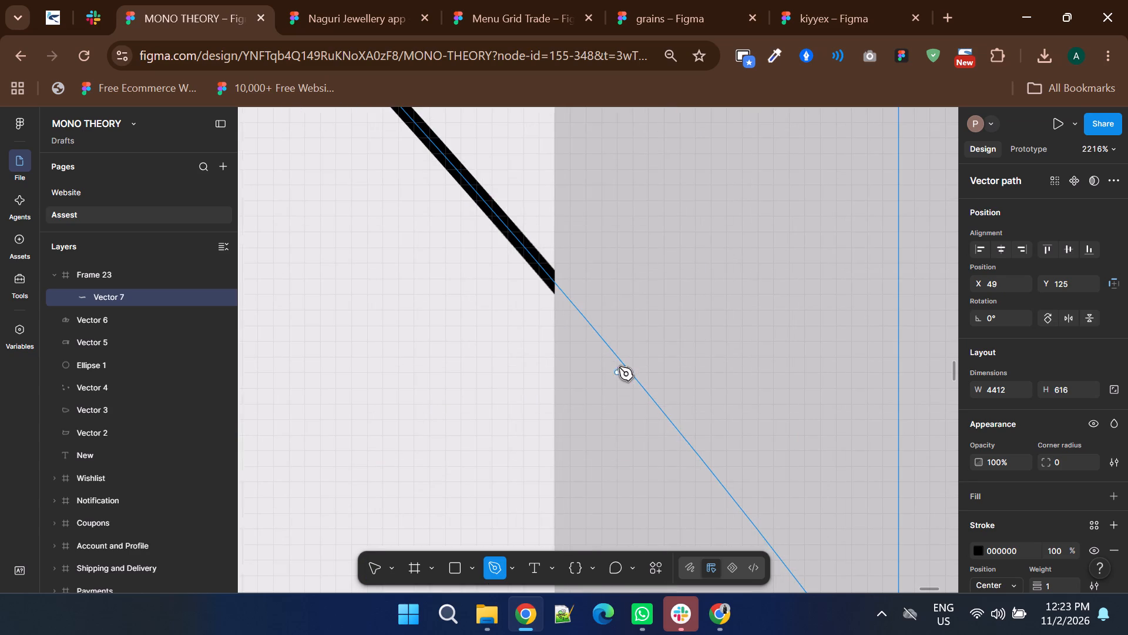
scroll(619, 370, "down", 9, "ctrl")
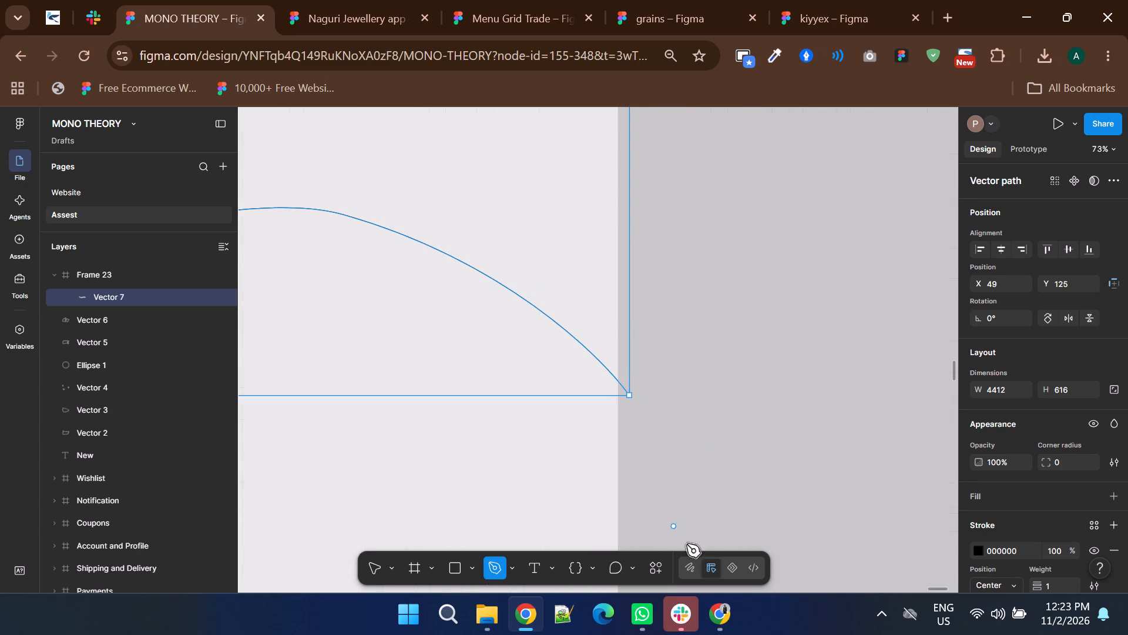
left_click(374, 559)
scroll(803, 463, "down", 3, "ctrl")
left_click_drag(706, 407, 684, 406)
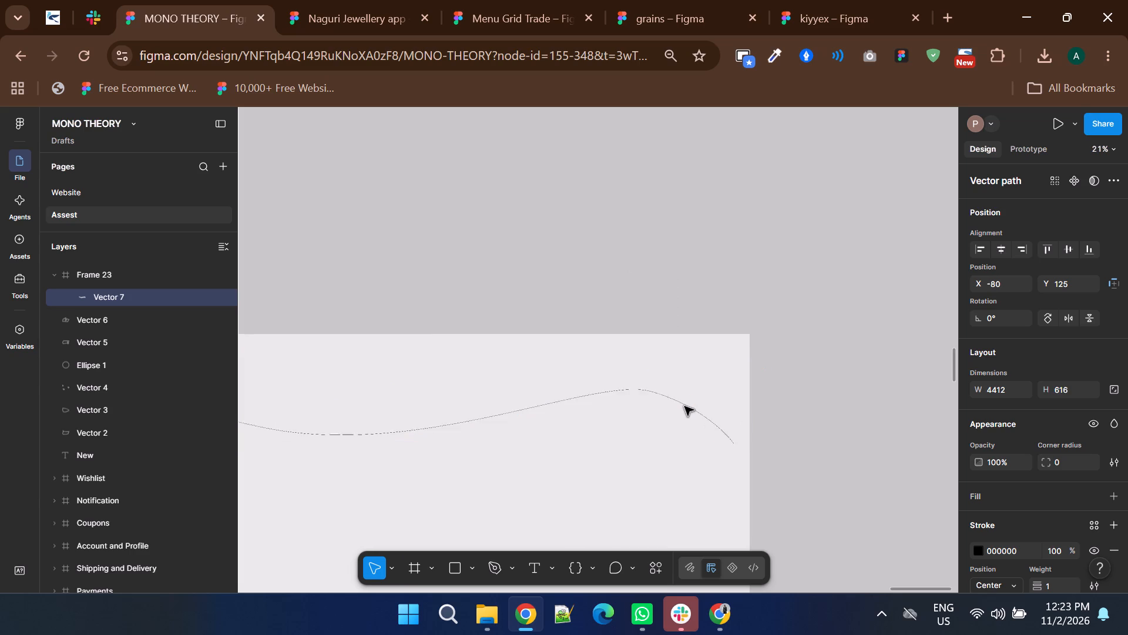
left_click_drag(684, 406, 680, 406)
Extend the curve from its right end point with Pen segments looping outside the frame's right edge and back above its top edge.
scroll(730, 442, "up", 4, "ctrl")
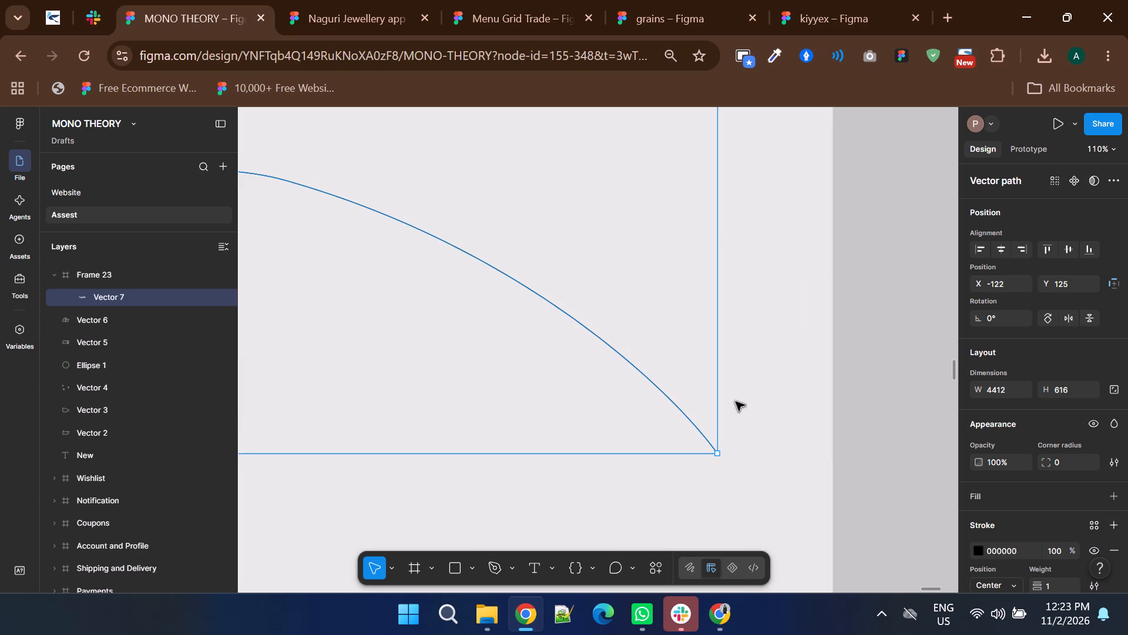
double_click(698, 422)
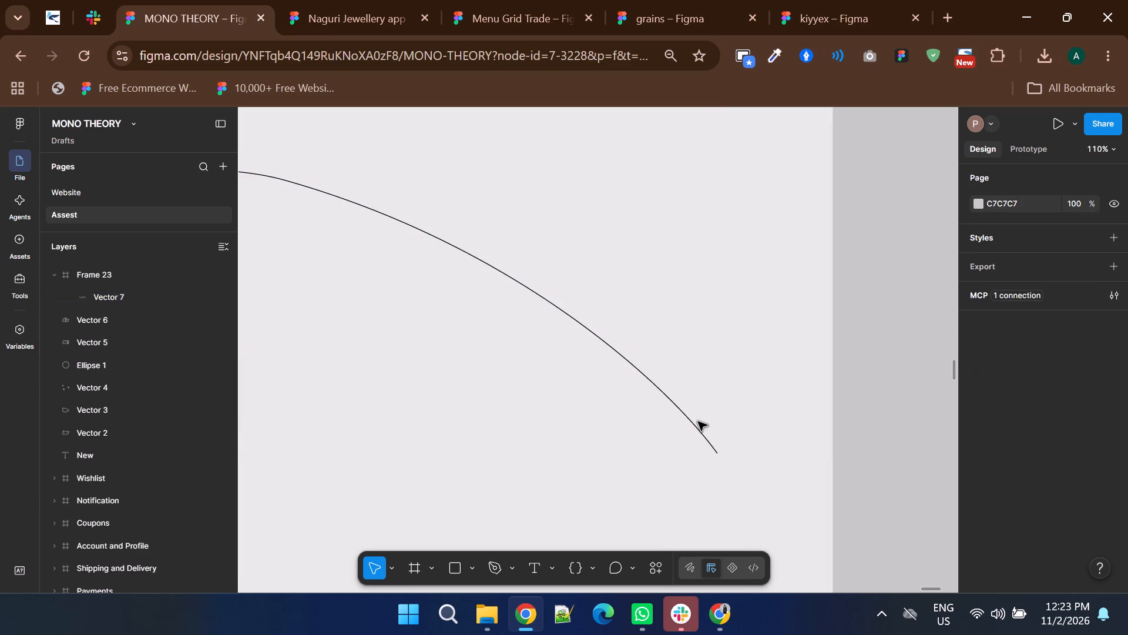
double_click(695, 425)
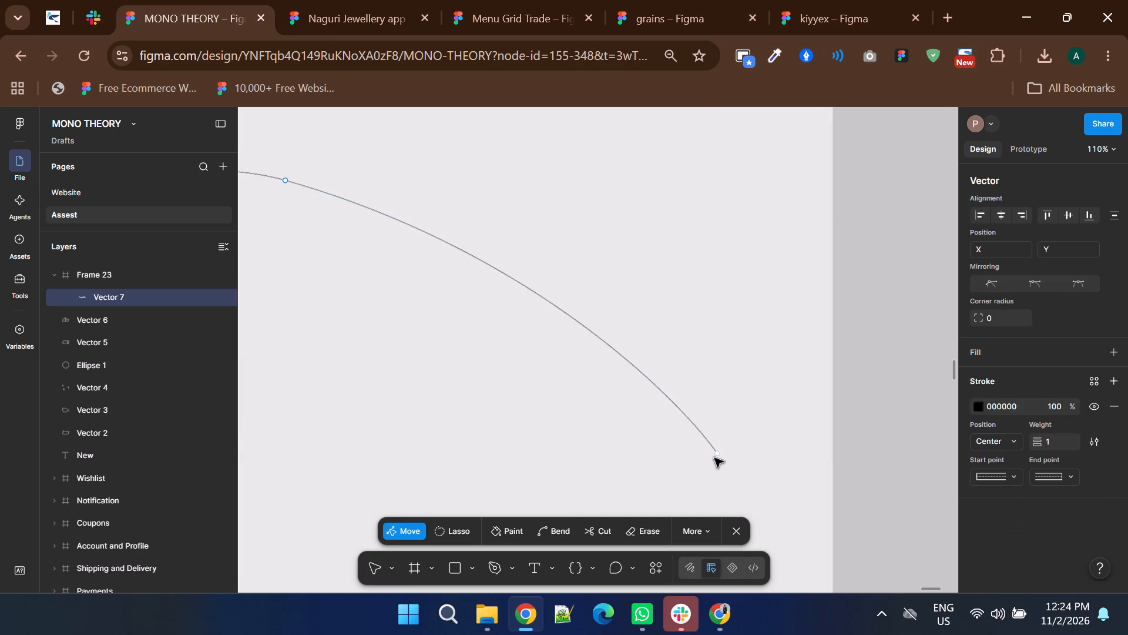
left_click(717, 452)
scroll(717, 452, "down", 2, "ctrl")
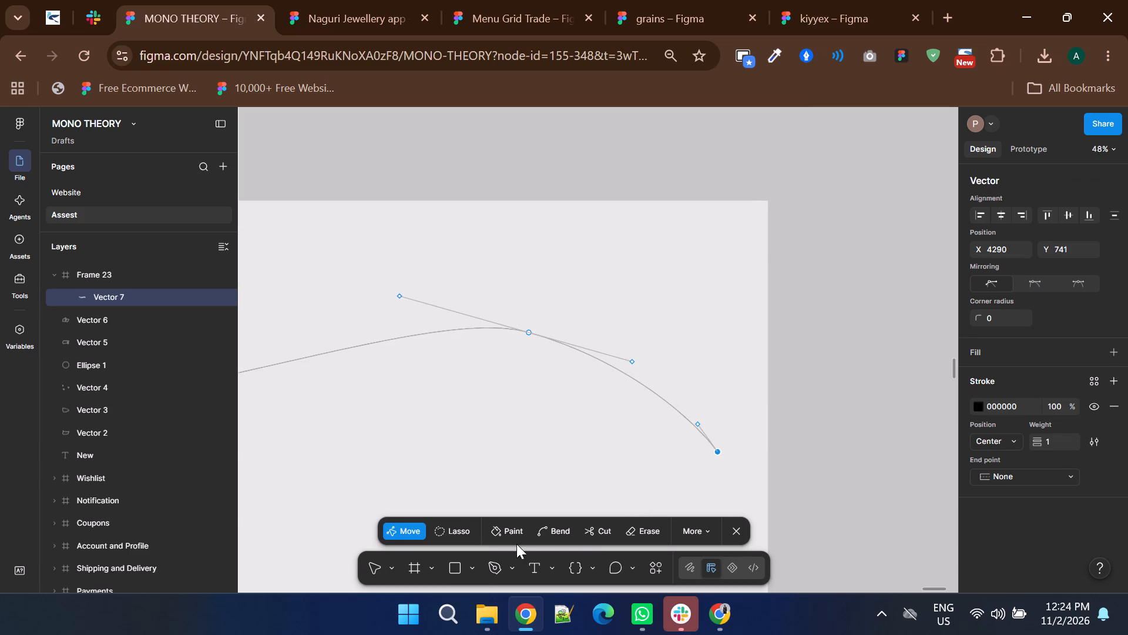
left_click(690, 529)
left_click(690, 529)
left_click(501, 573)
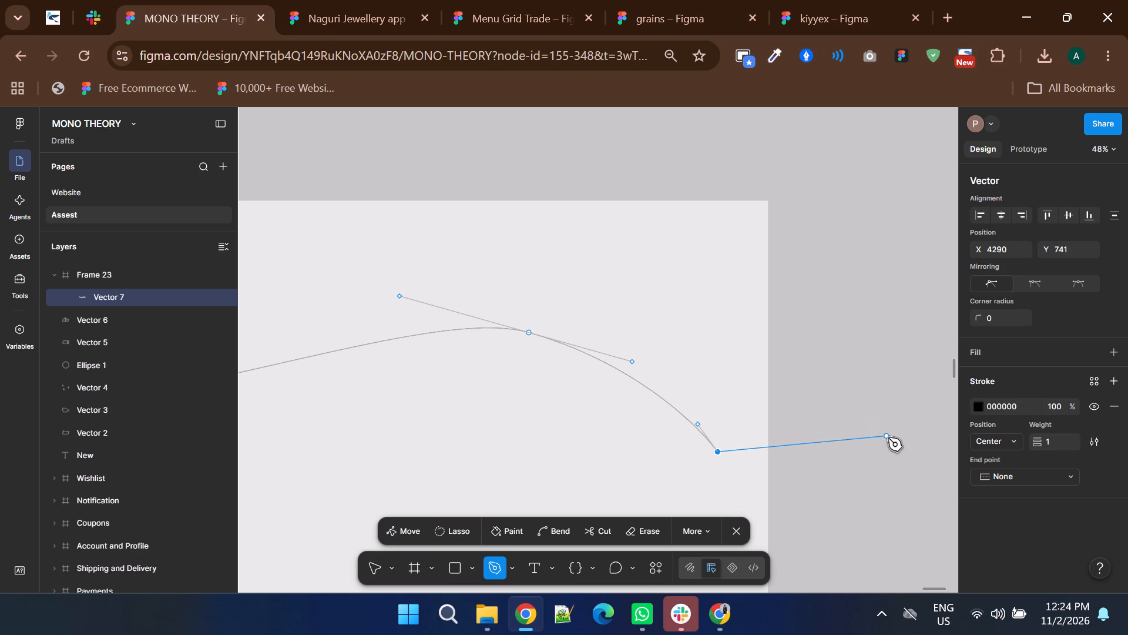
left_click(888, 437)
left_click(909, 316)
left_click(865, 255)
left_click(790, 214)
left_click_drag(677, 182, 672, 182)
left_click(503, 176)
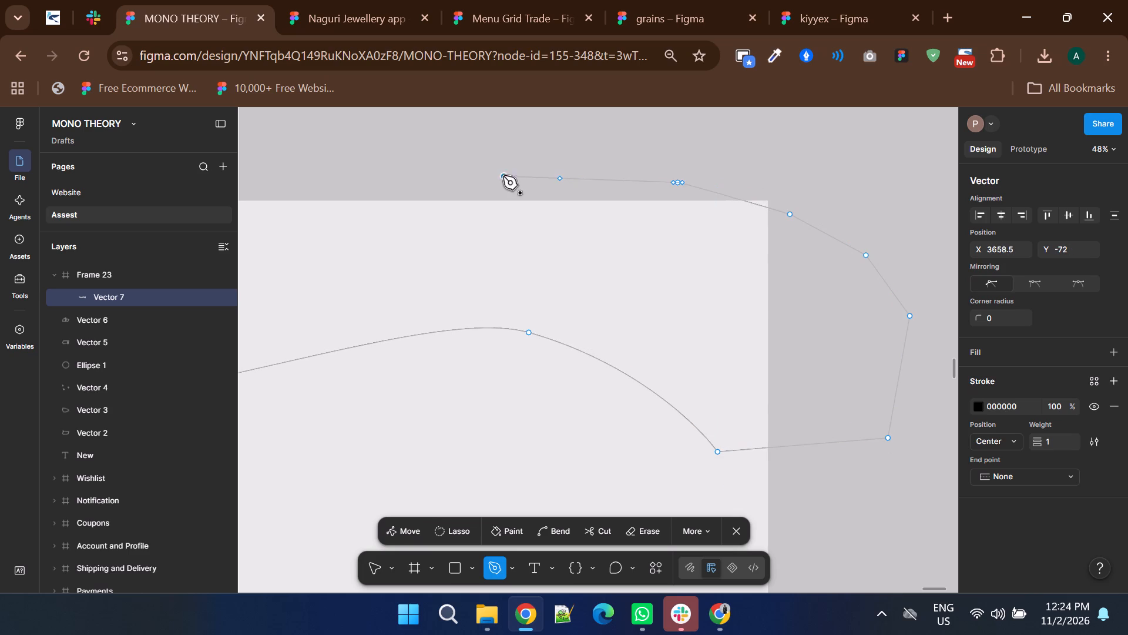
Continue the path above the frame past its left edge and close it at the curve's starting point.
scroll(792, 315, "down", 2, "ctrl")
scroll(521, 331, "up", 3, "shift")
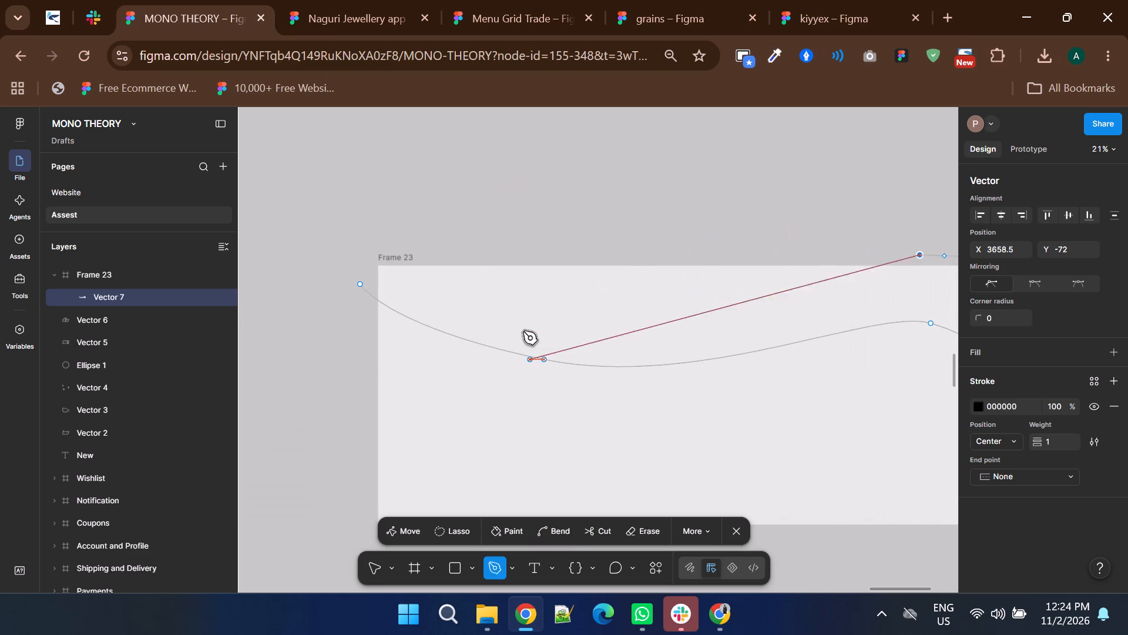
left_click(379, 245)
left_click(326, 276)
scroll(355, 285, "up", 4, "ctrl")
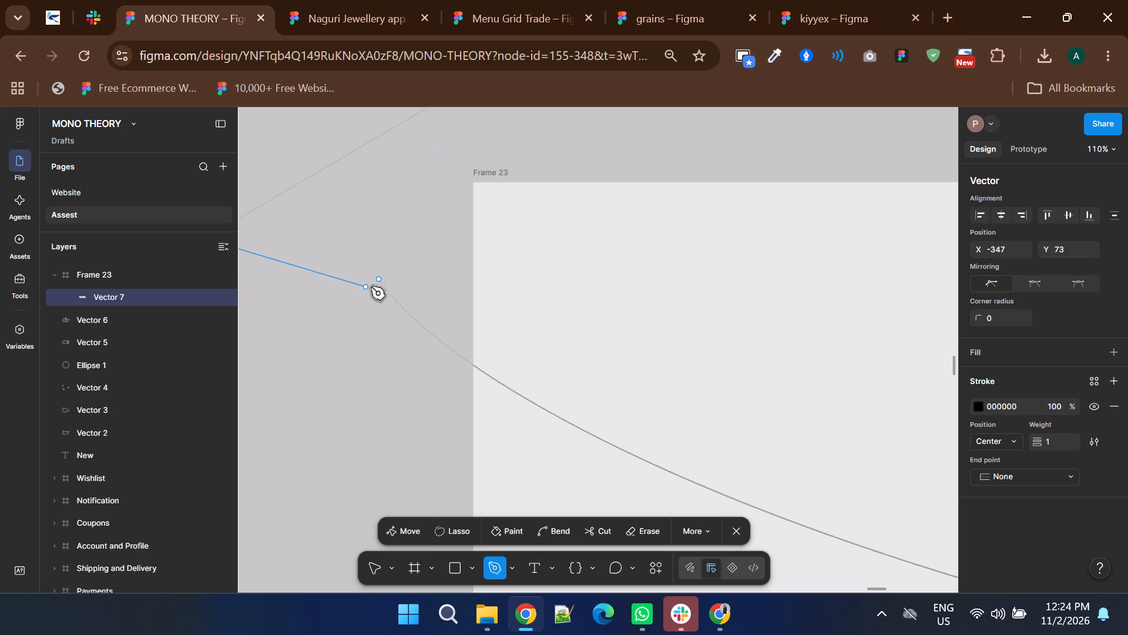
left_click(378, 281)
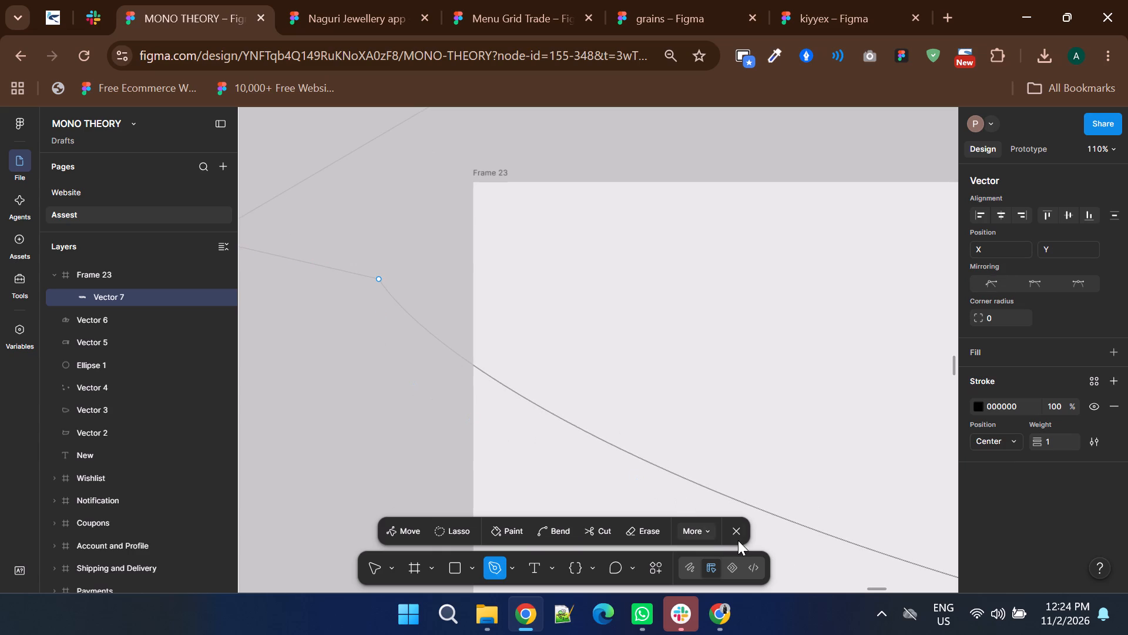
Finish editing the closed wavy vector and give it a D9D9D9 fill.
left_click(734, 533)
scroll(381, 469, "down", 5, "ctrl")
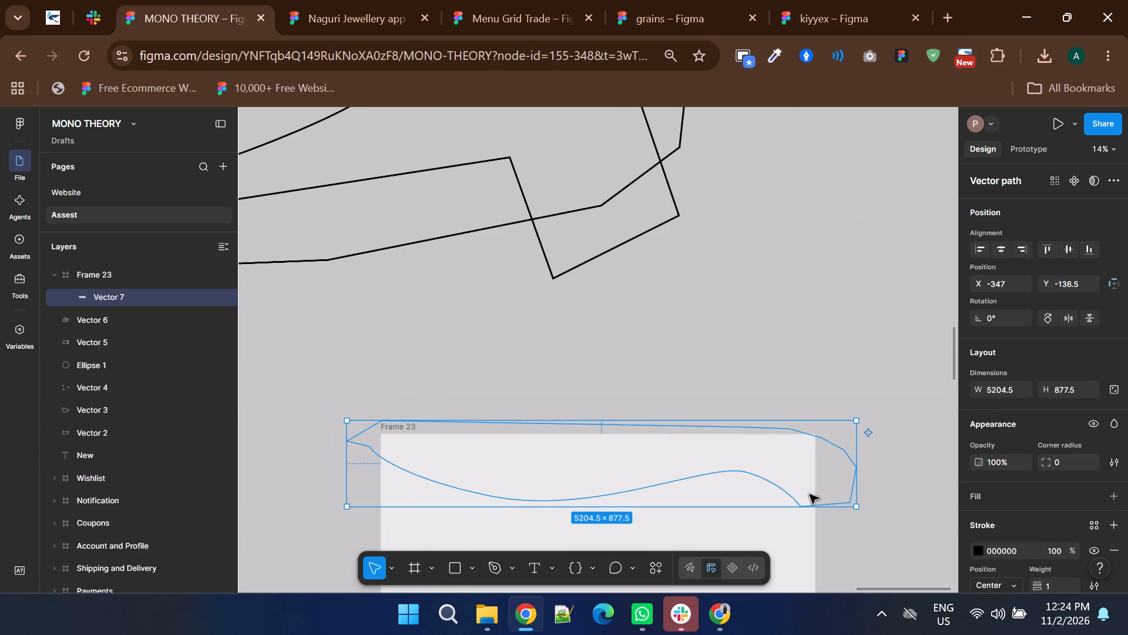
left_click(989, 490)
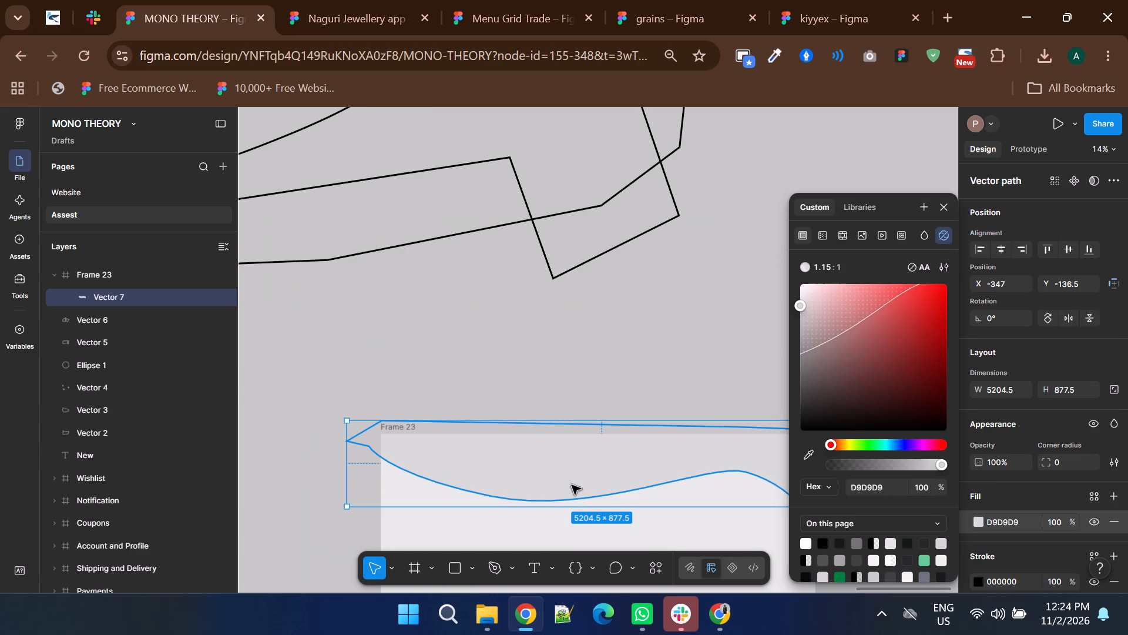
left_click(503, 353)
Widen the wavy shape to about 5709 and place it near X -339 so it spans the frame's full width.
scroll(503, 353, "down", 1, "ctrl")
left_click_drag(549, 435, 575, 436)
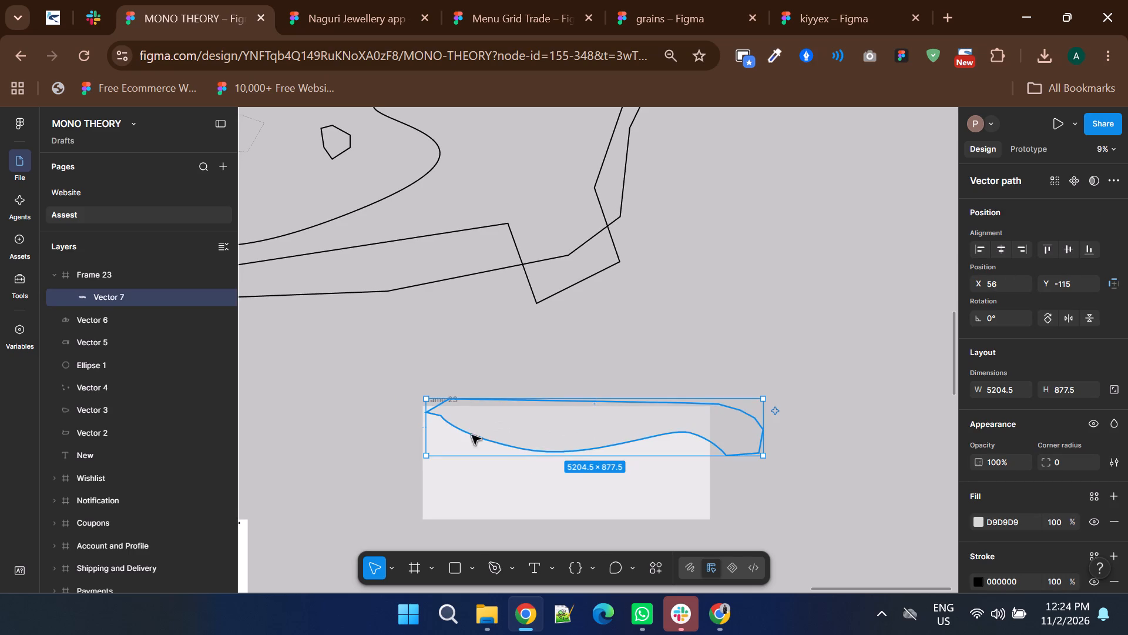
left_click_drag(428, 437, 393, 446)
left_click_drag(509, 418, 518, 419)
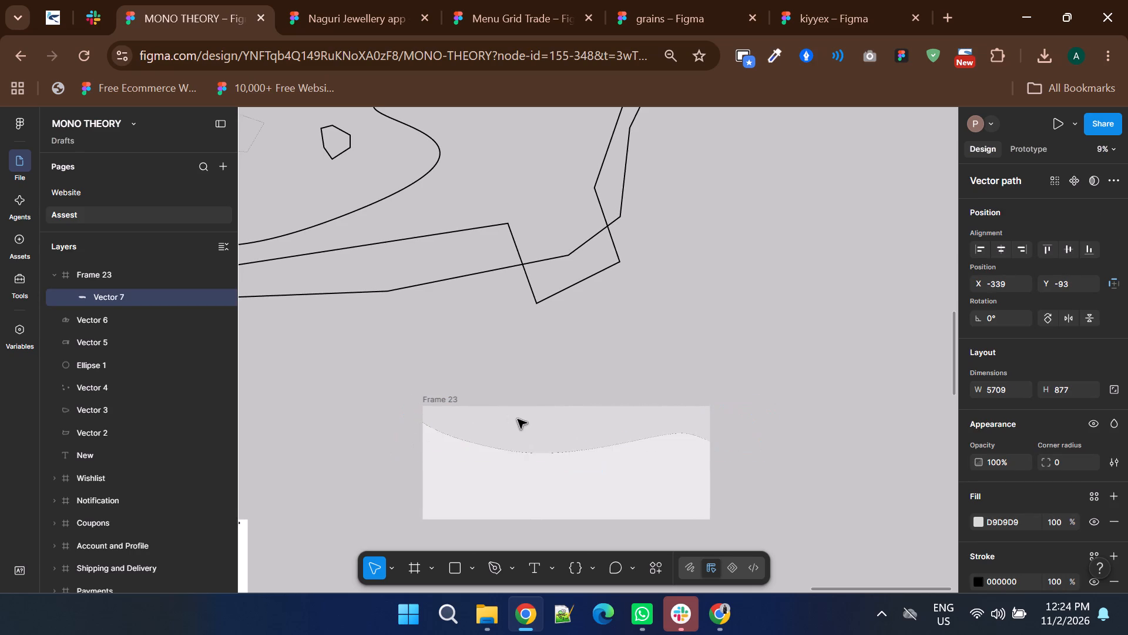
left_click_drag(518, 419, 518, 418)
left_click(629, 345)
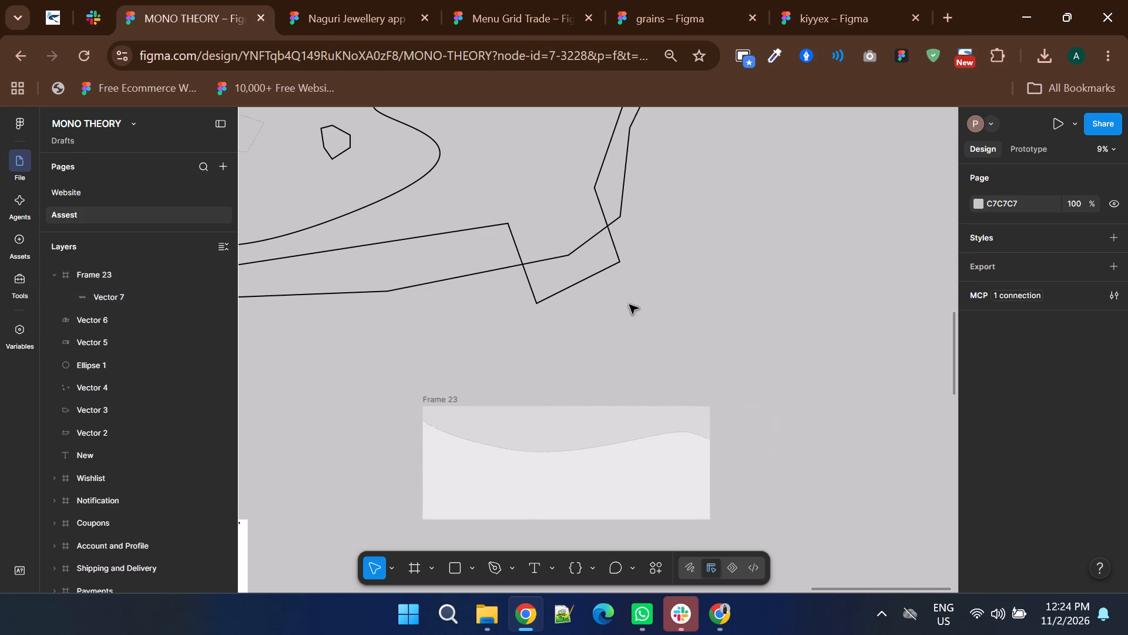
Remove the black stroke from the wavy shape.
left_click(548, 439)
scroll(980, 527, "down", 6)
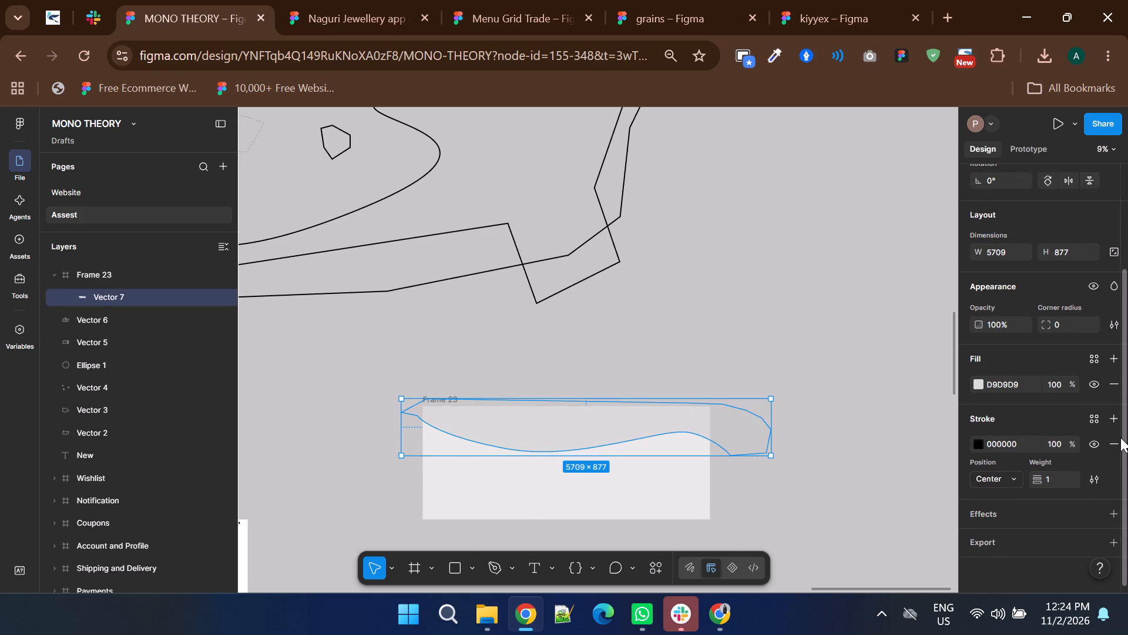
left_click(1107, 436)
Change the wavy shape's fill to a linear gradient from CFCFCF at 0% to 000000 at 100%.
left_click(974, 387)
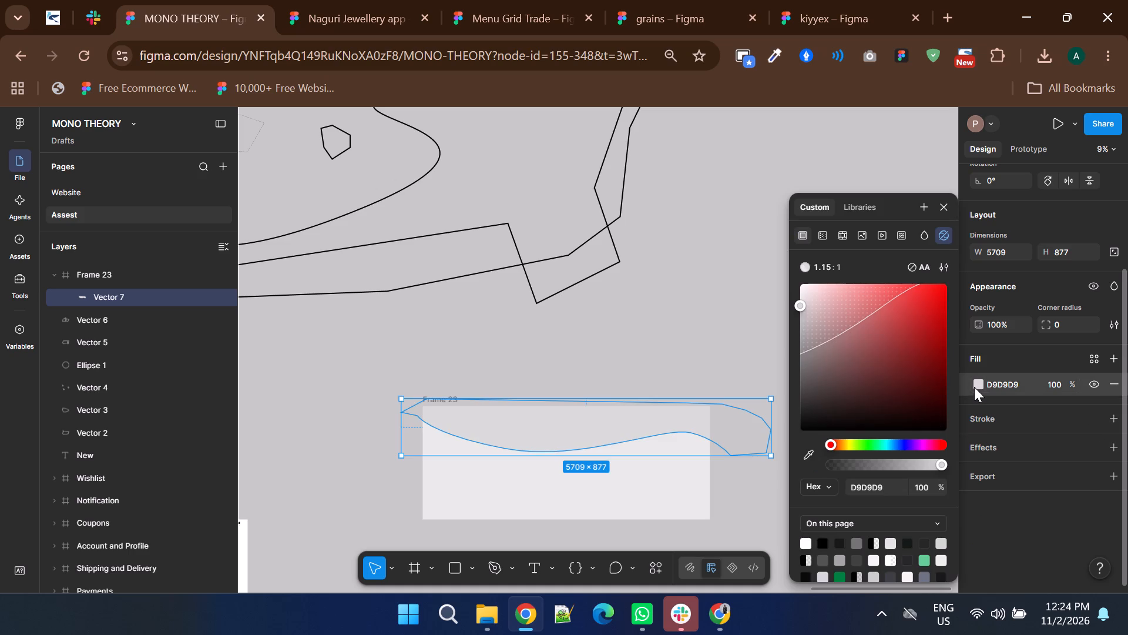
left_click(828, 229)
left_click(816, 238)
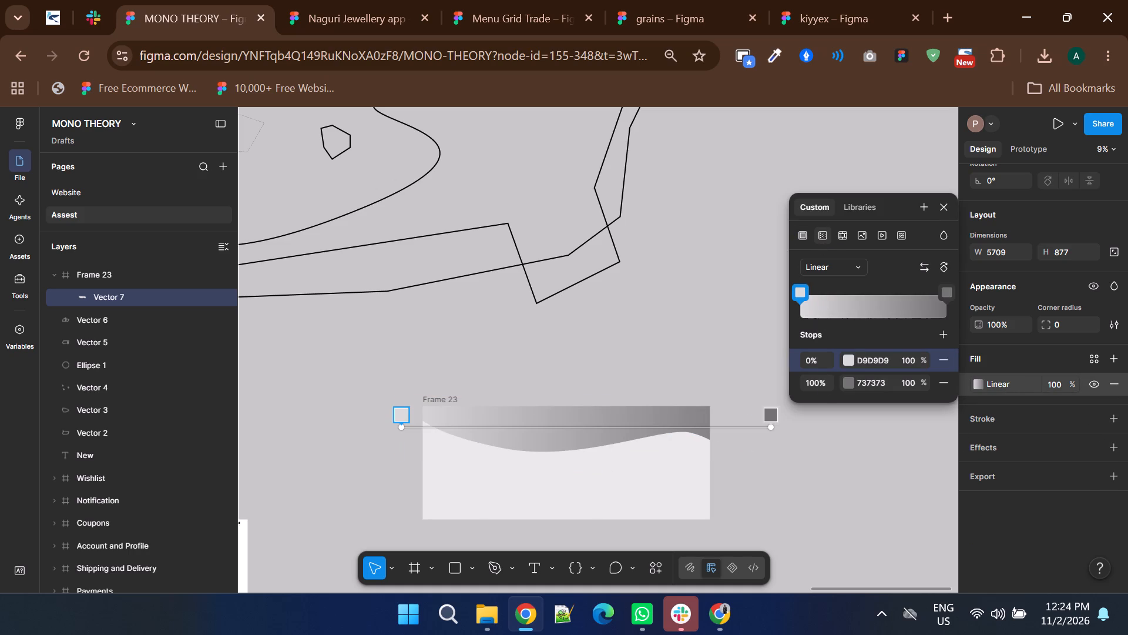
left_click(850, 359)
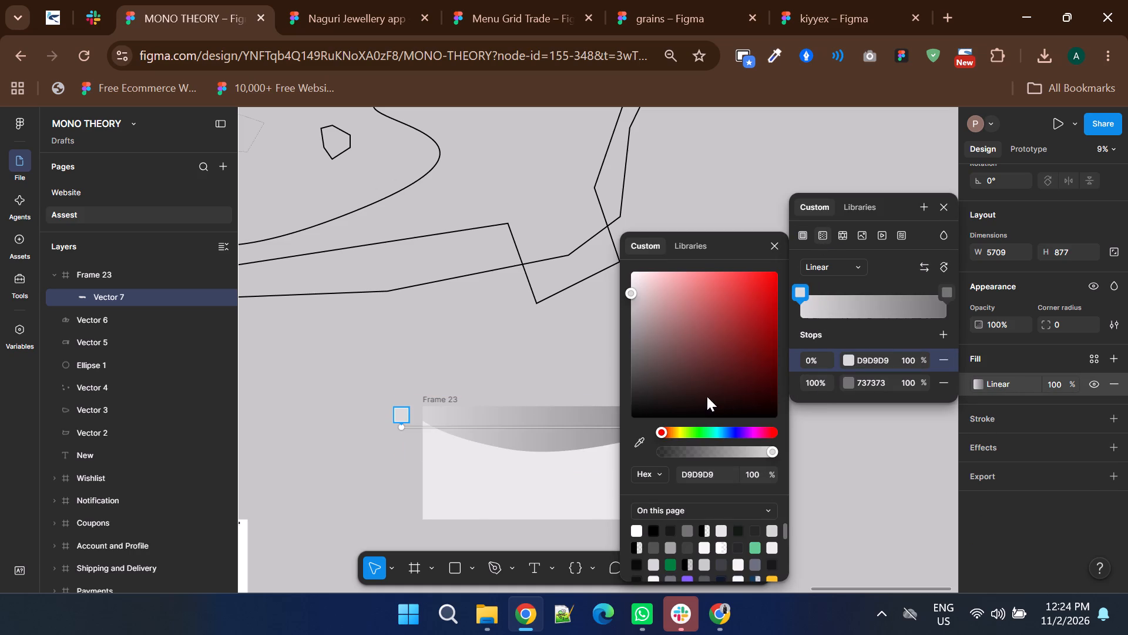
left_click_drag(667, 361, 621, 299)
left_click(844, 383)
left_click_drag(662, 365, 579, 421)
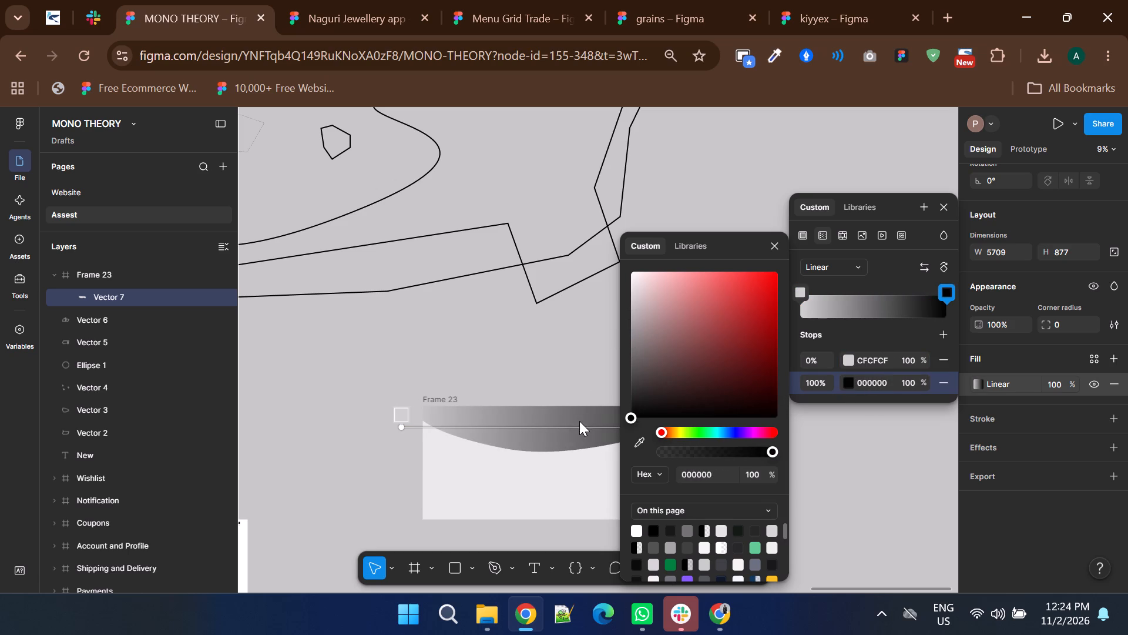
left_click_drag(579, 421, 555, 439)
double_click(560, 343)
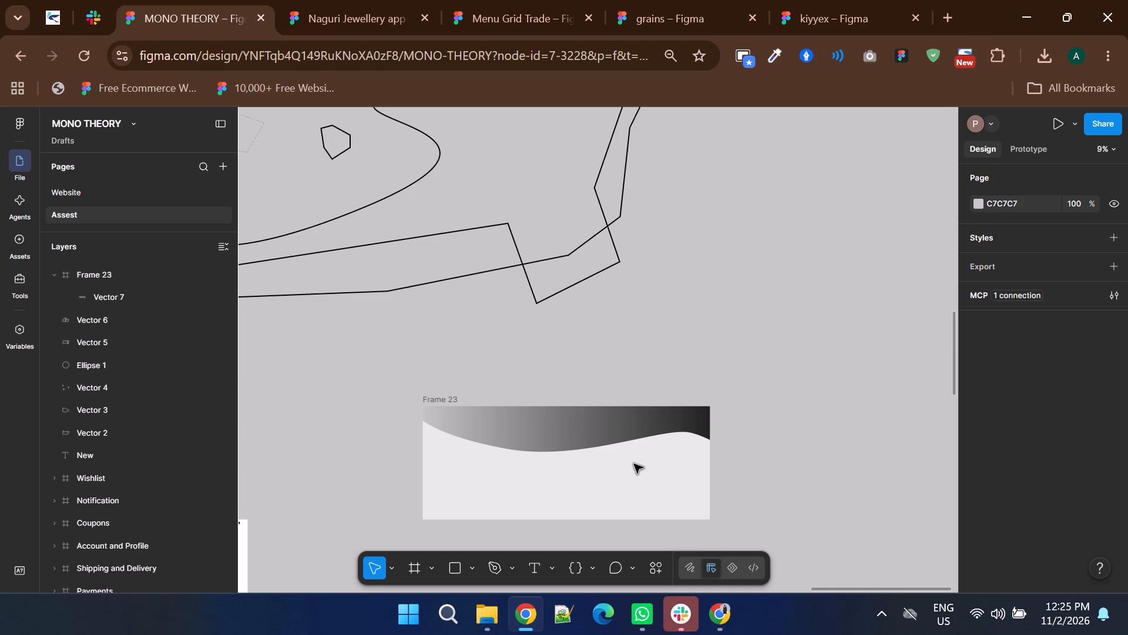
Draw a rectangle about 328 × 342 below the wave near the frame's left edge, at about X 96, Y 532.
scroll(589, 459, "up", 3, "ctrl")
scroll(750, 479, "down", 1, "ctrl")
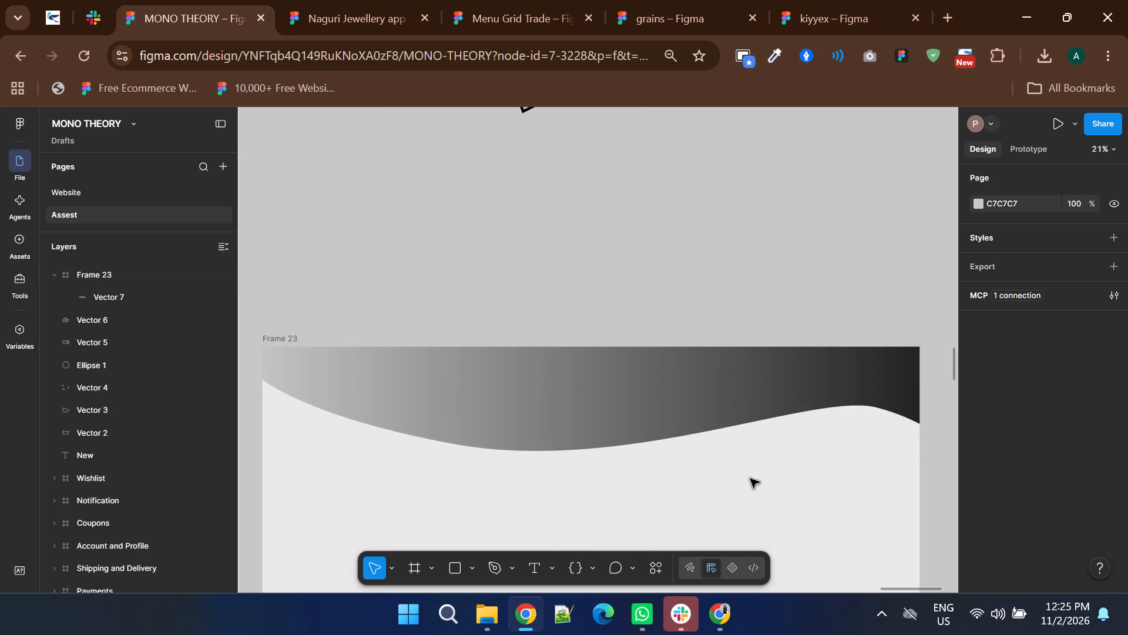
scroll(750, 479, "down", 1)
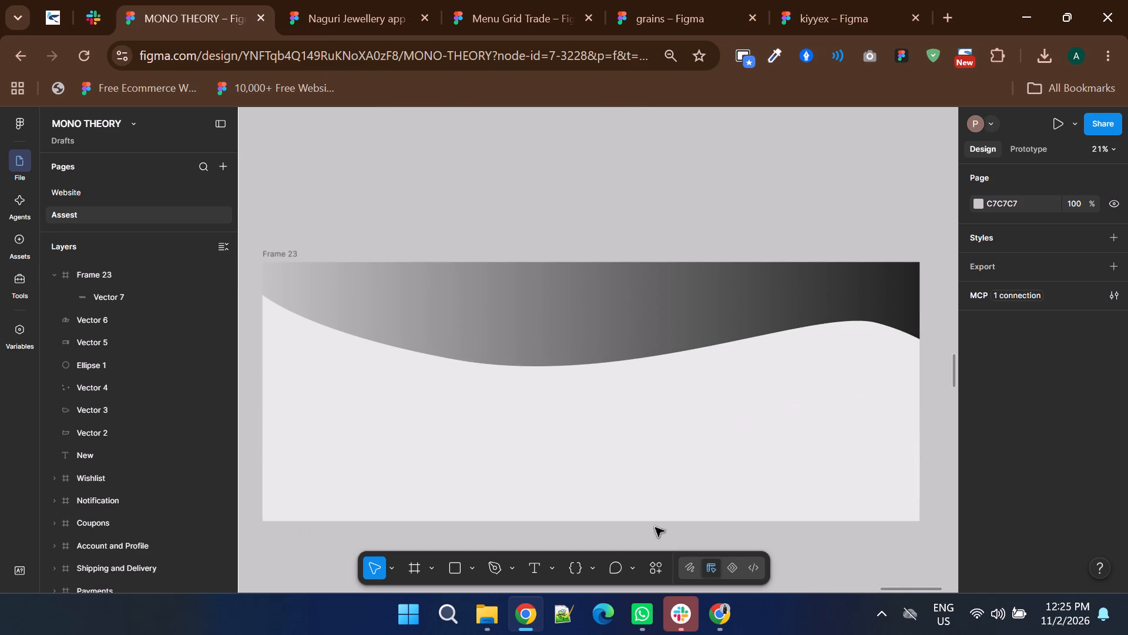
left_click(456, 562)
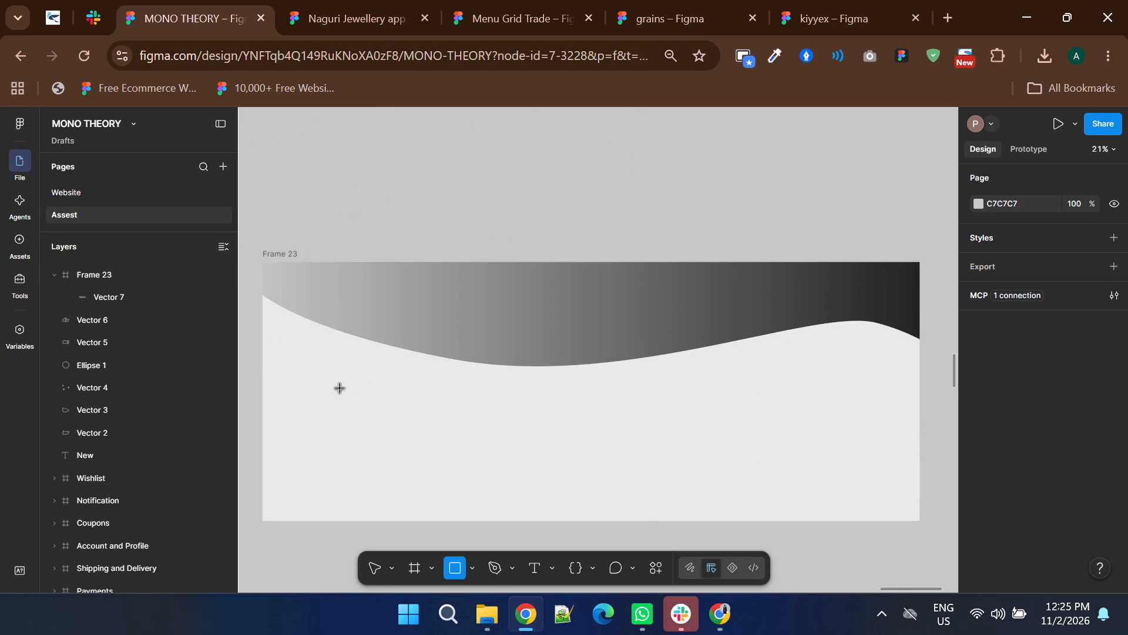
left_click_drag(279, 332, 328, 383)
left_click_drag(304, 356, 302, 365)
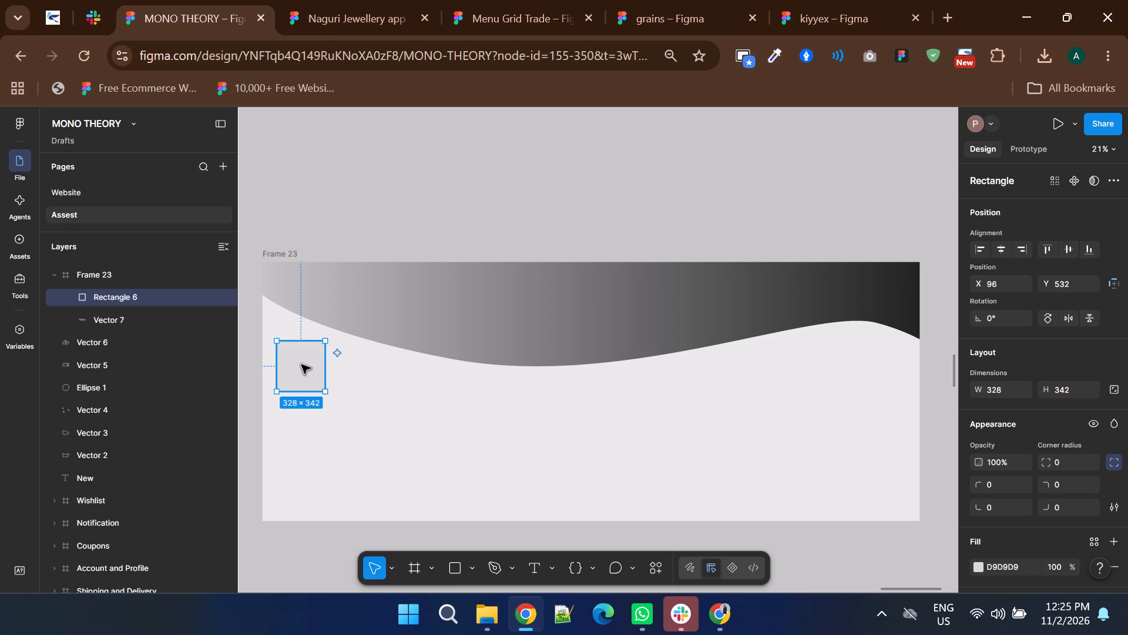
Duplicate the rectangle near the frame's right edge at about X 3882, level with the original at Y 532.
left_click_drag(301, 365, 857, 352)
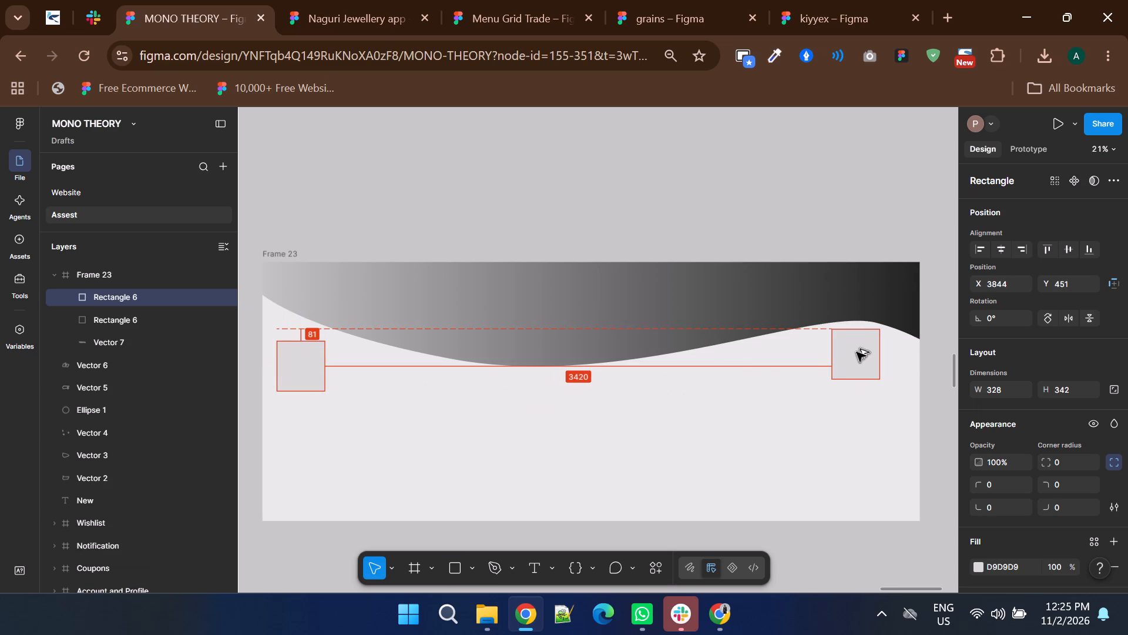
left_click_drag(857, 352, 862, 367)
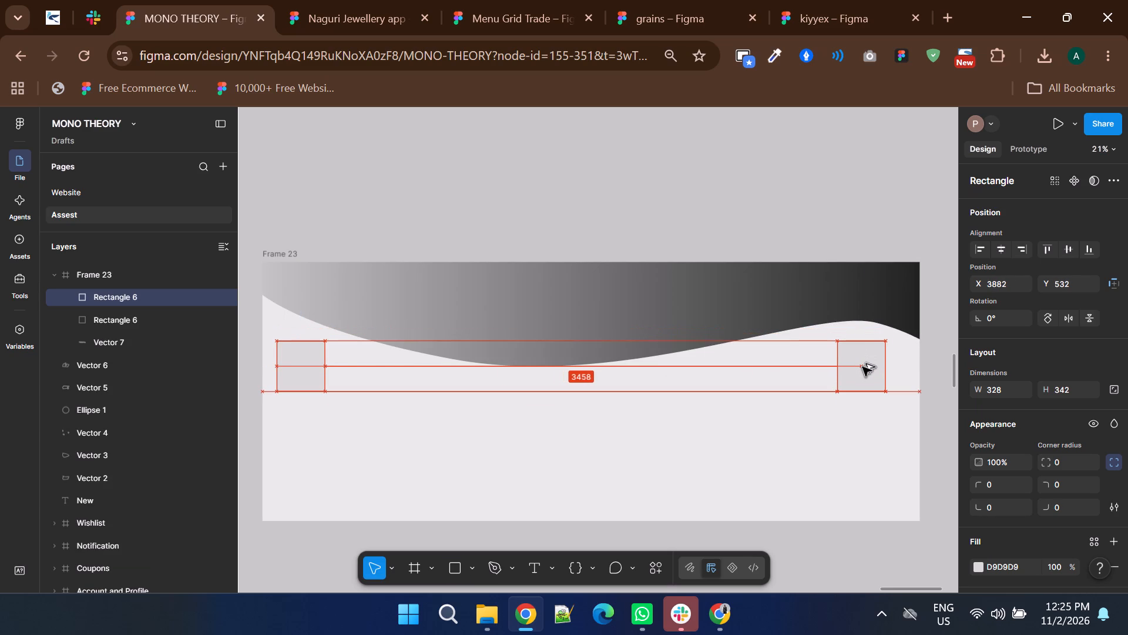
left_click(806, 216)
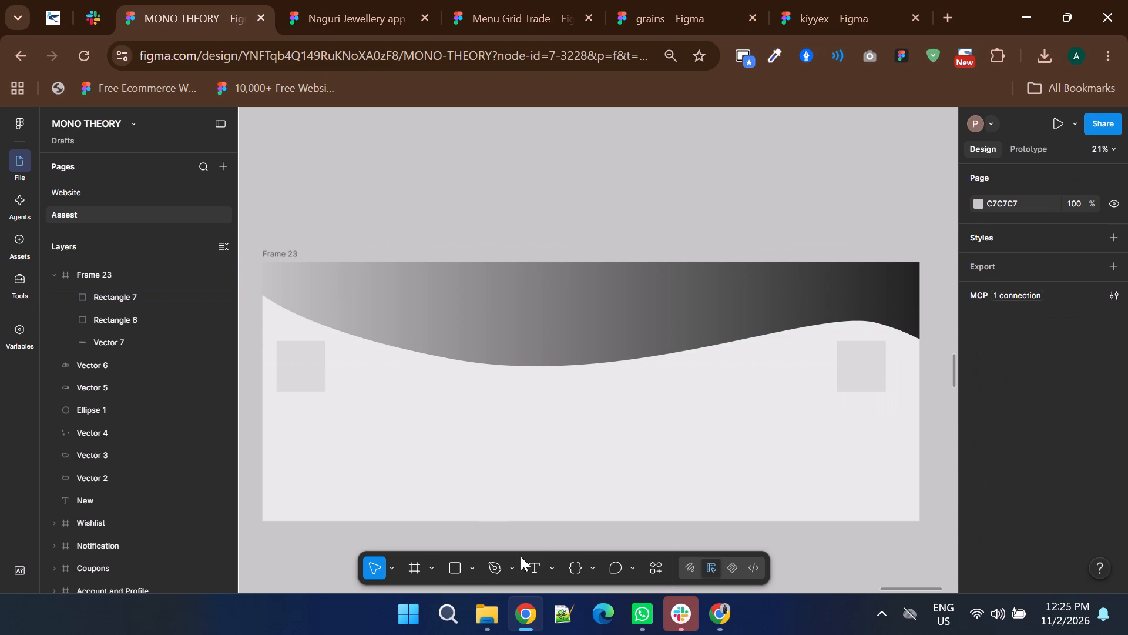
Start a zigzag Pen path in the lower part of the frame, running from about X 1276 to X 2124.
left_click(533, 571)
left_click(484, 567)
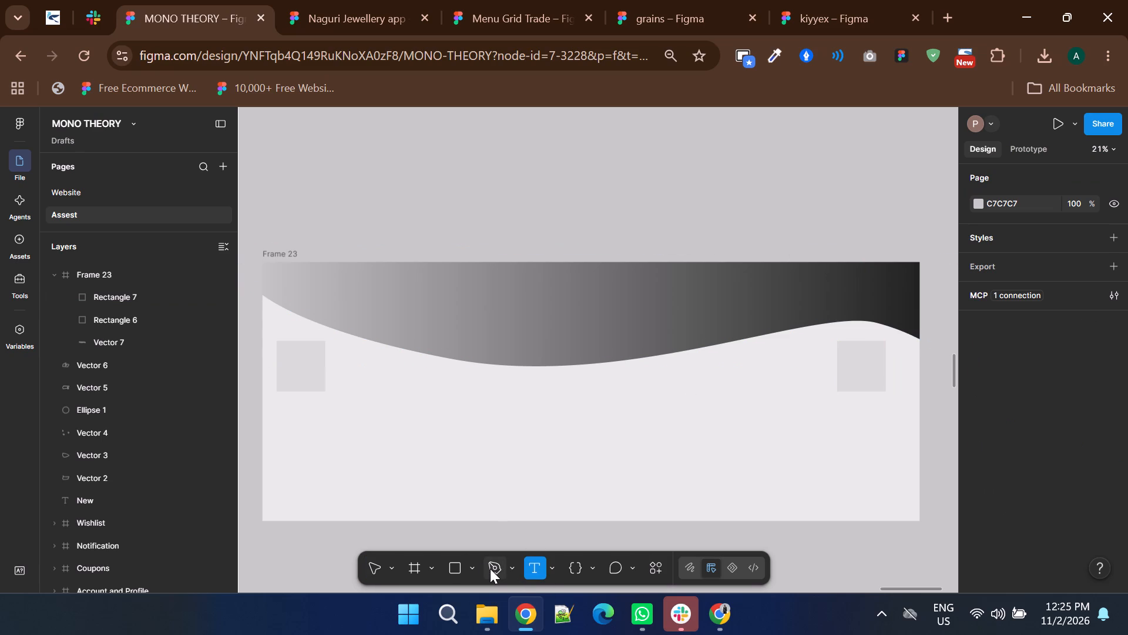
left_click(451, 486)
left_click(469, 467)
left_click(481, 480)
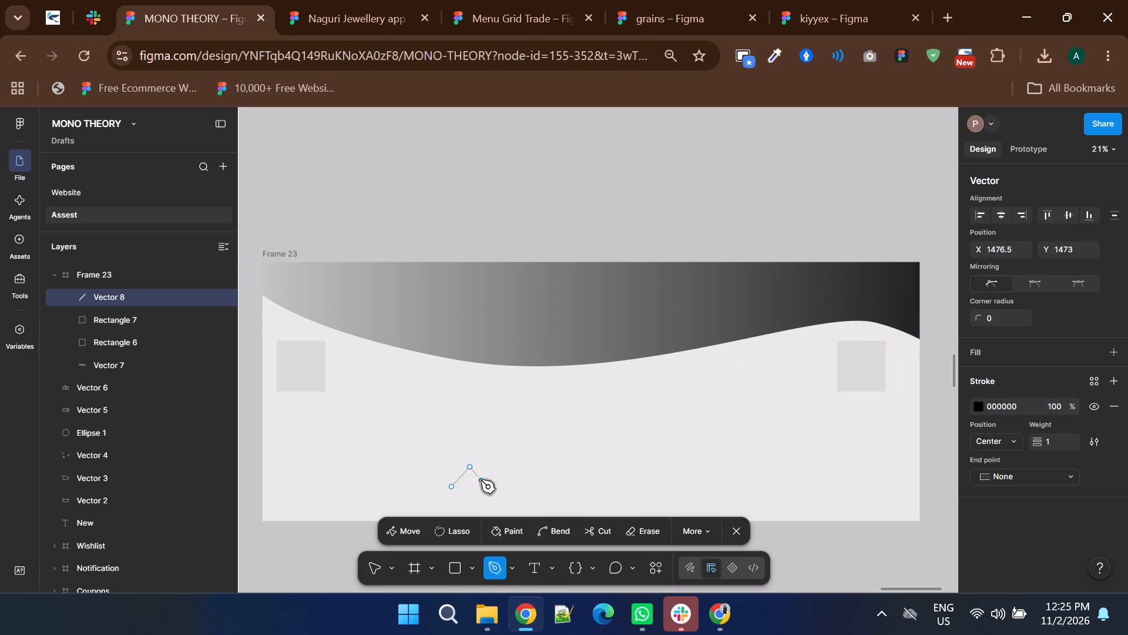
left_click(492, 468)
left_click(505, 489)
left_click(516, 476)
left_click(526, 483)
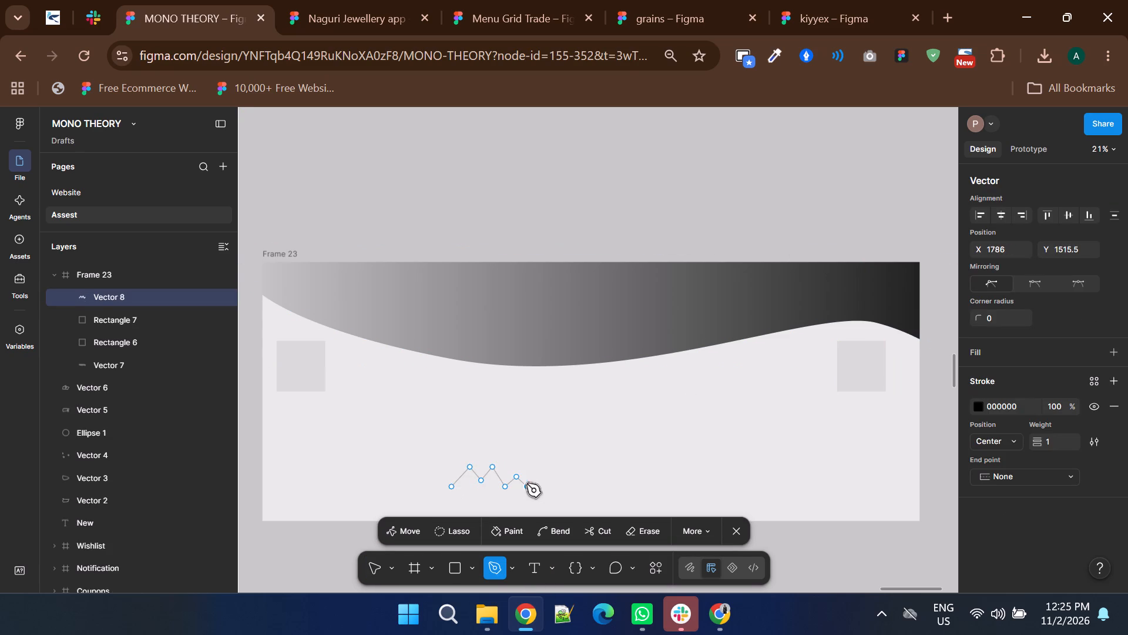
left_click(549, 466)
left_click(566, 479)
left_click(576, 470)
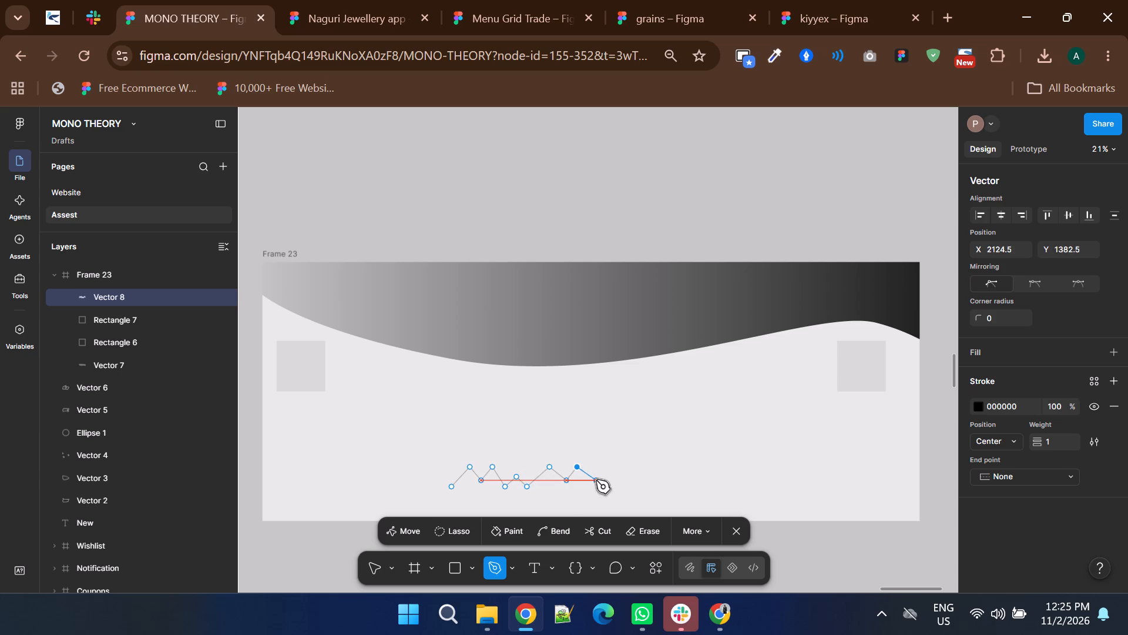
Continue the zigzag path to about X 3429 and finish it as an open line about 2152 × 248 overall.
left_click(596, 480)
left_click(615, 469)
left_click(626, 493)
left_click(662, 456)
left_click(672, 469)
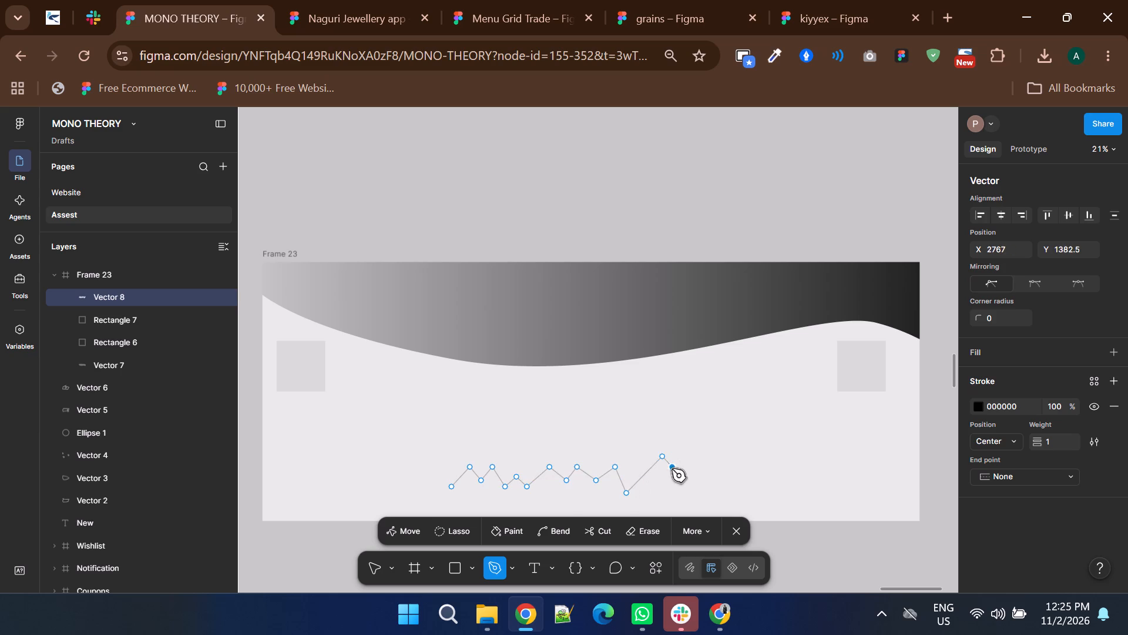
left_click(684, 459)
left_click(684, 481)
left_click(703, 479)
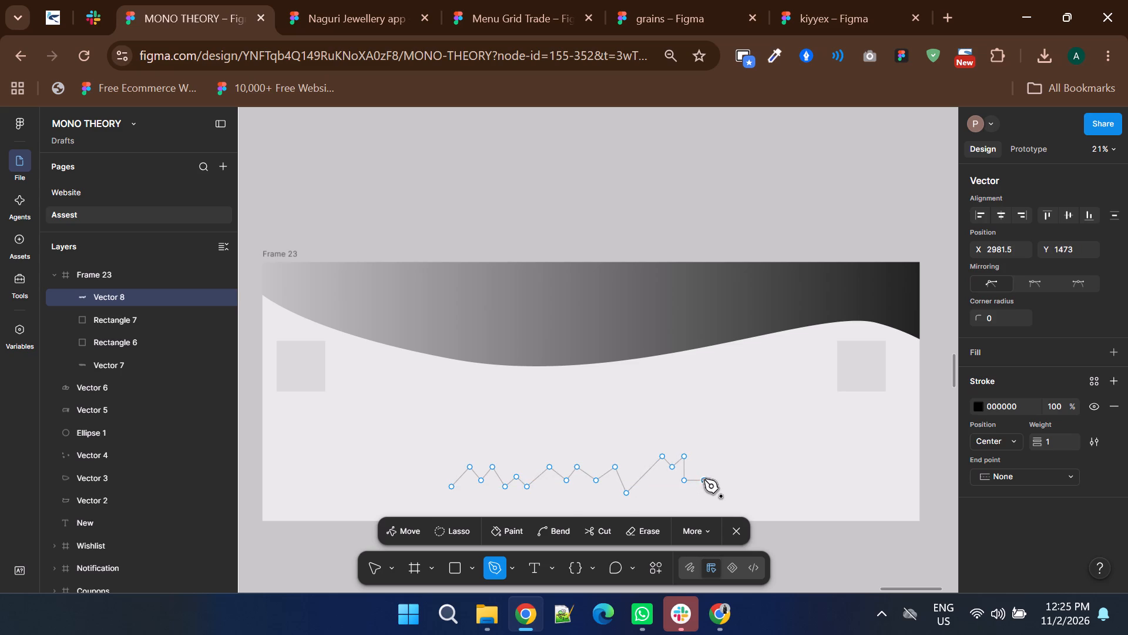
left_click(711, 491)
left_click(726, 474)
left_click(735, 490)
left_click(750, 472)
left_click(770, 489)
left_click(769, 476)
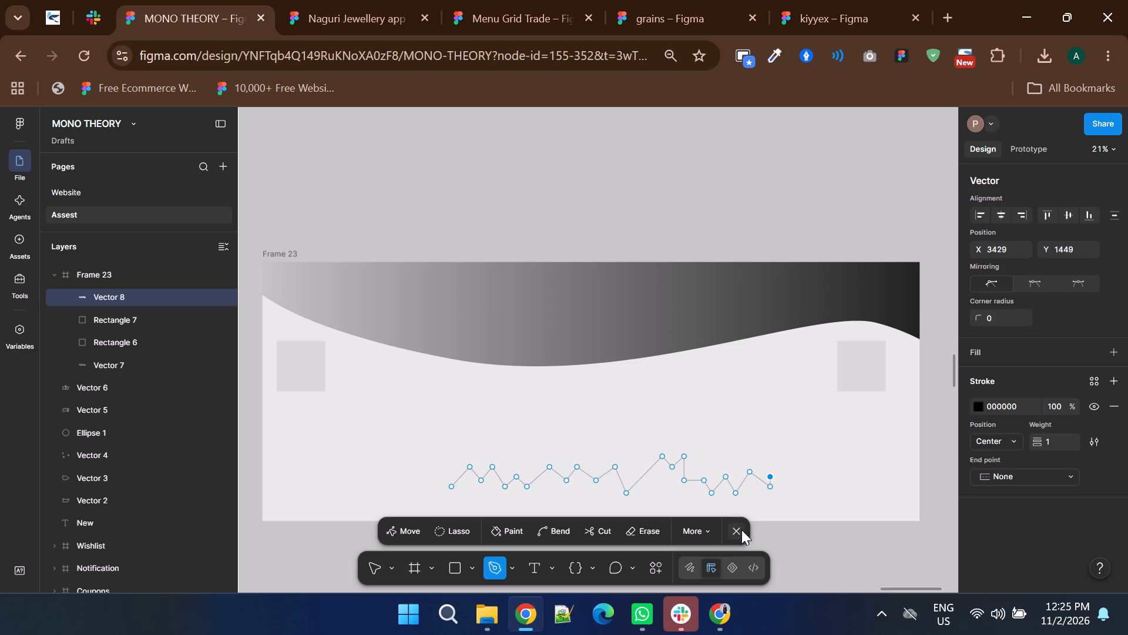
left_click(743, 530)
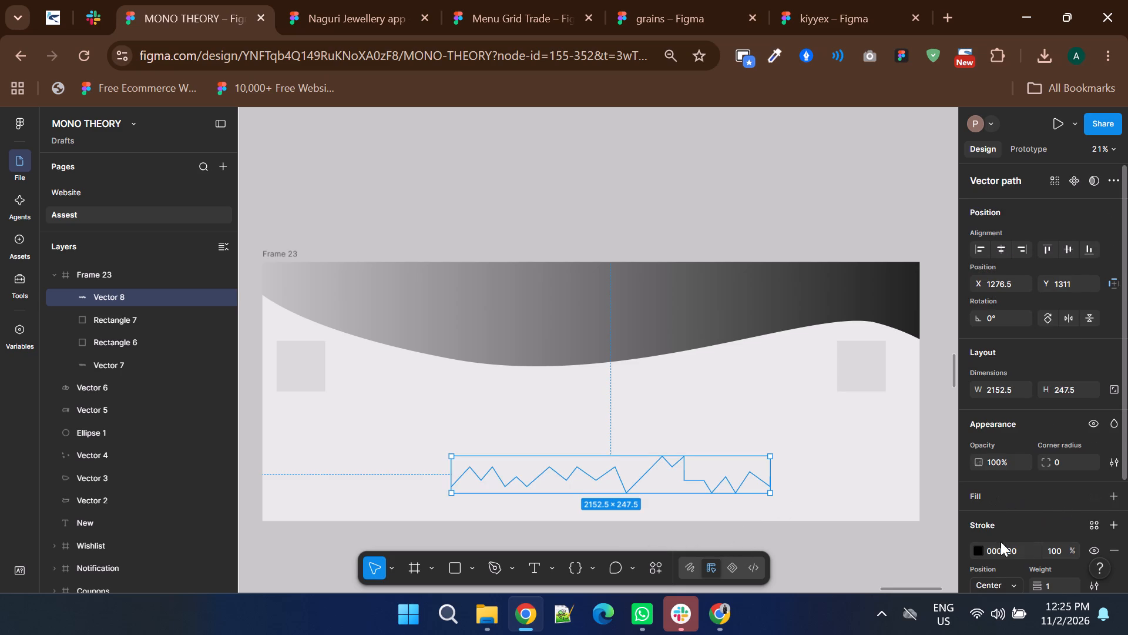
Set the zigzag's stroke position to Outside and its weight to 41.
scroll(1002, 543, "down", 1)
left_click(1004, 442)
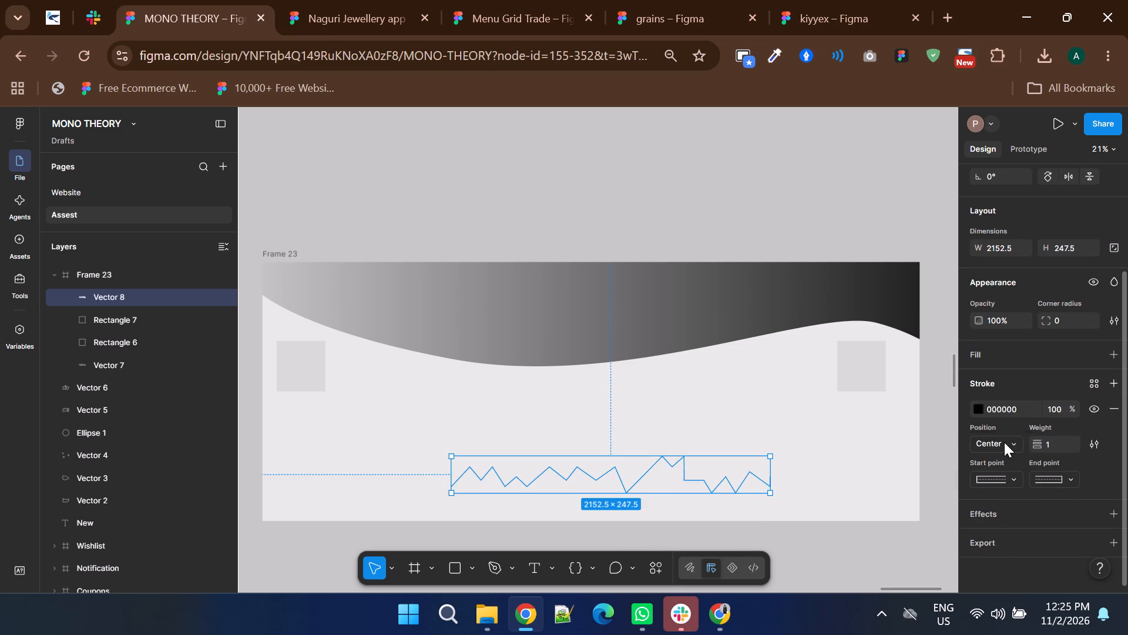
left_click(982, 480)
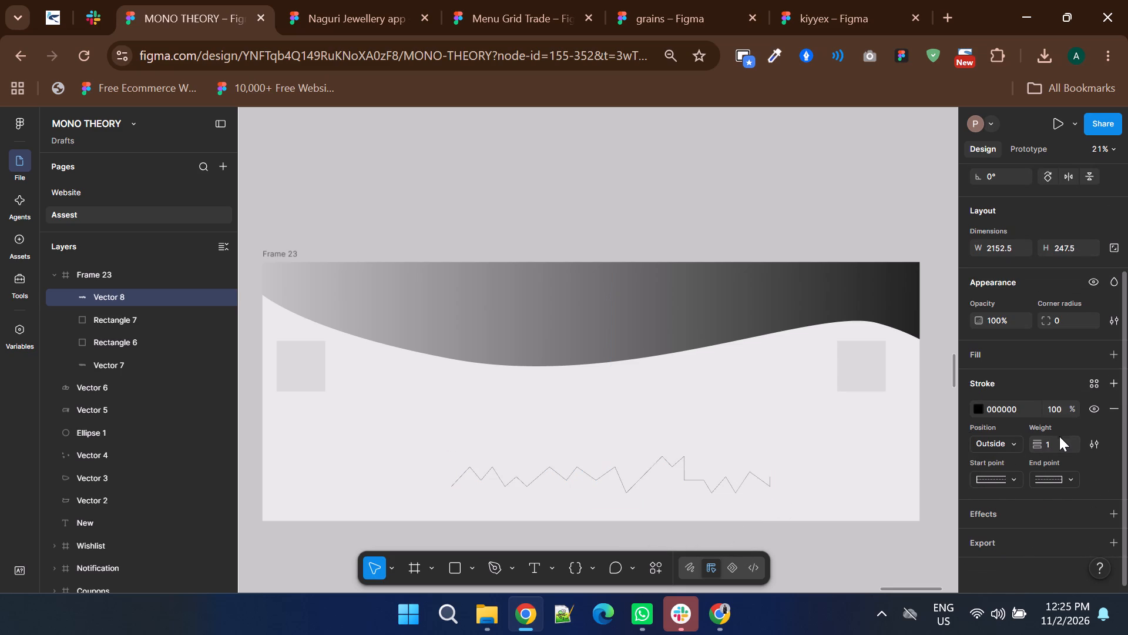
left_click(1048, 445)
key("Up")
key("Up")
key("Up")
key("Up")
key("Up")
key("Up")
key("Up")
key("Up")
key("Up")
key("Up")
key("Up")
key("Up")
key("Up")
key("Up")
key("Up")
key("Up")
key("Up")
key("Up")
key("Up")
key("Up")
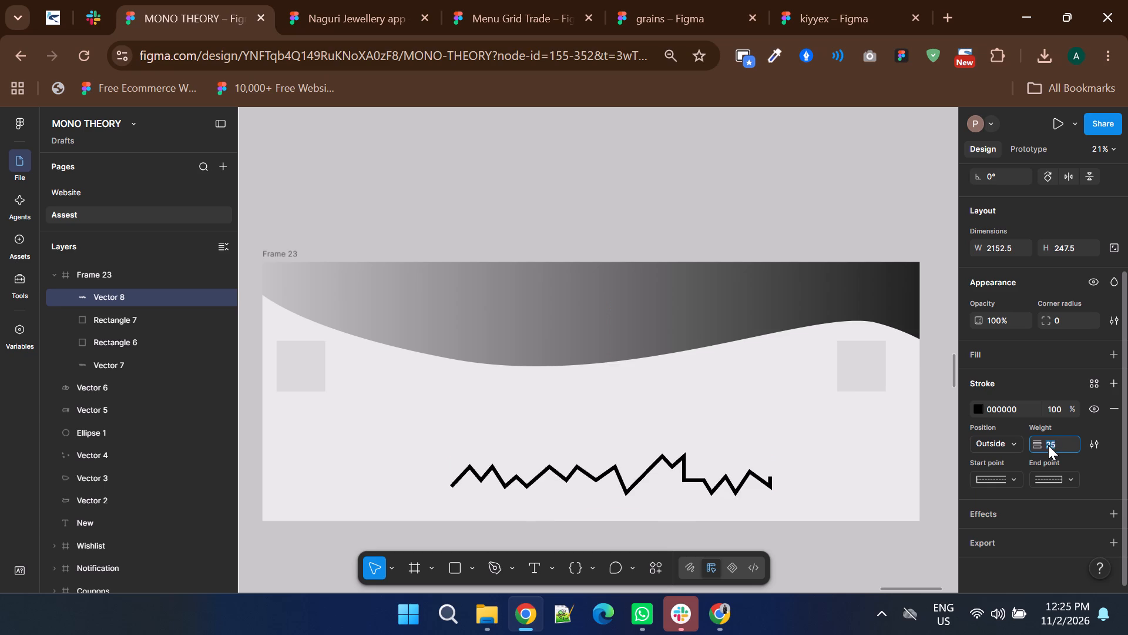
Move the zigzag line slightly up and left within the frame.
left_click_drag(637, 482, 629, 460)
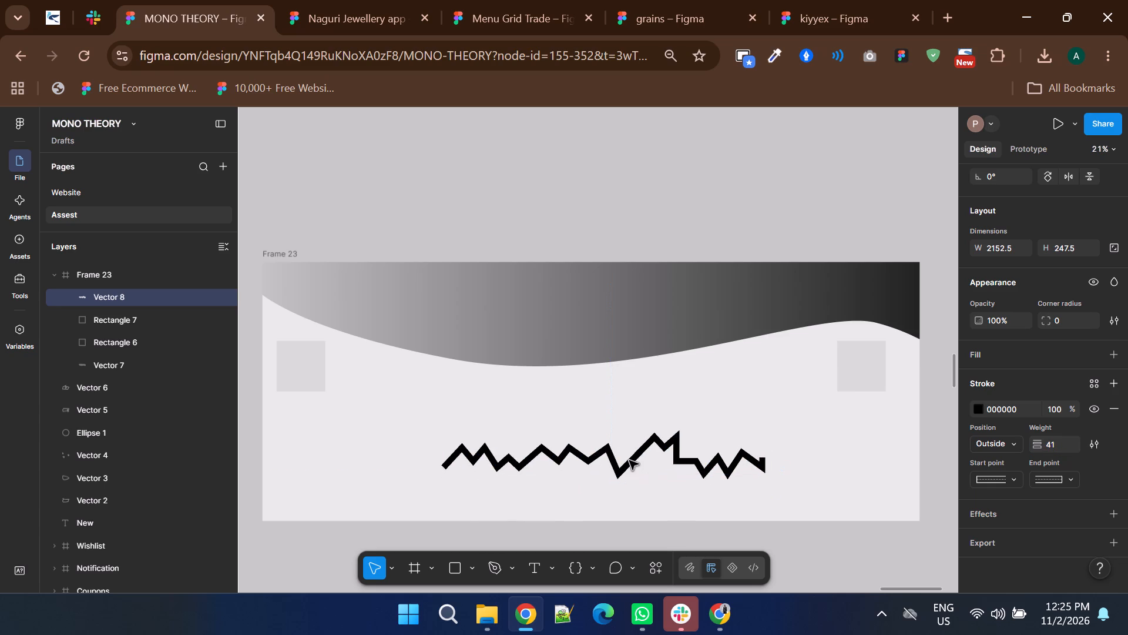
left_click_drag(629, 460, 626, 464)
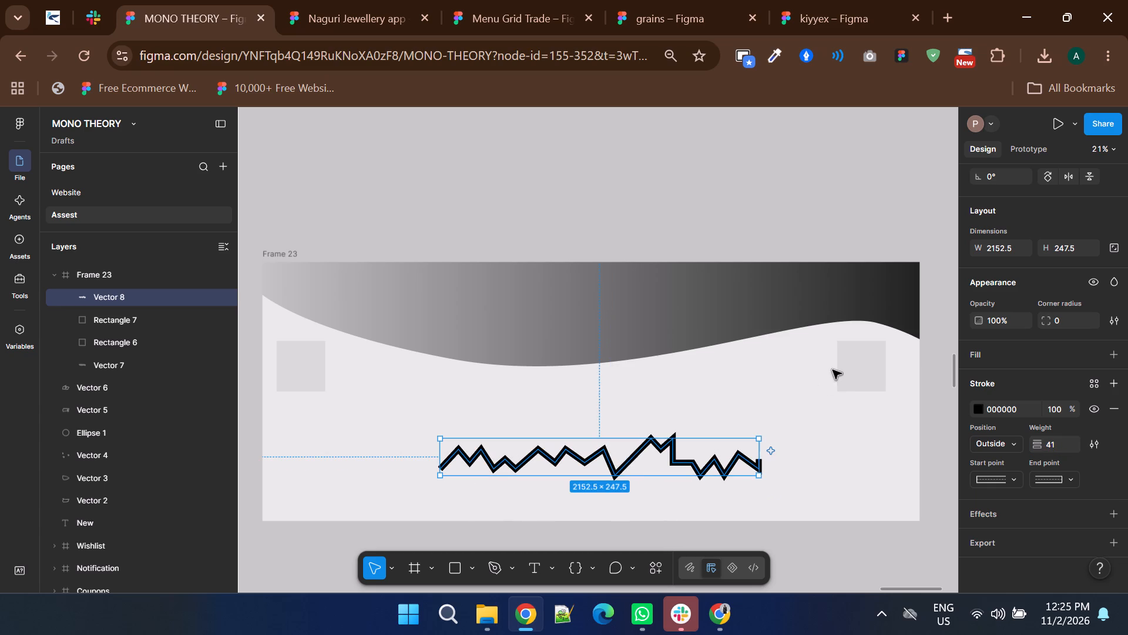
Fill both rectangles with black, 000000.
left_click(848, 365)
left_click(304, 360, "shift")
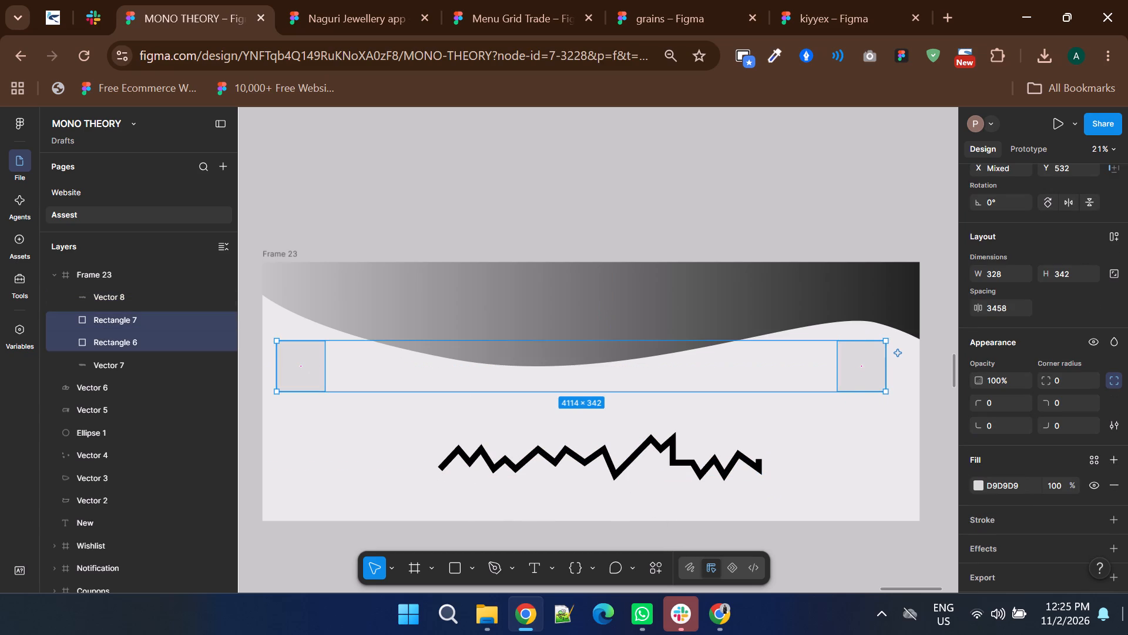
left_click(978, 484)
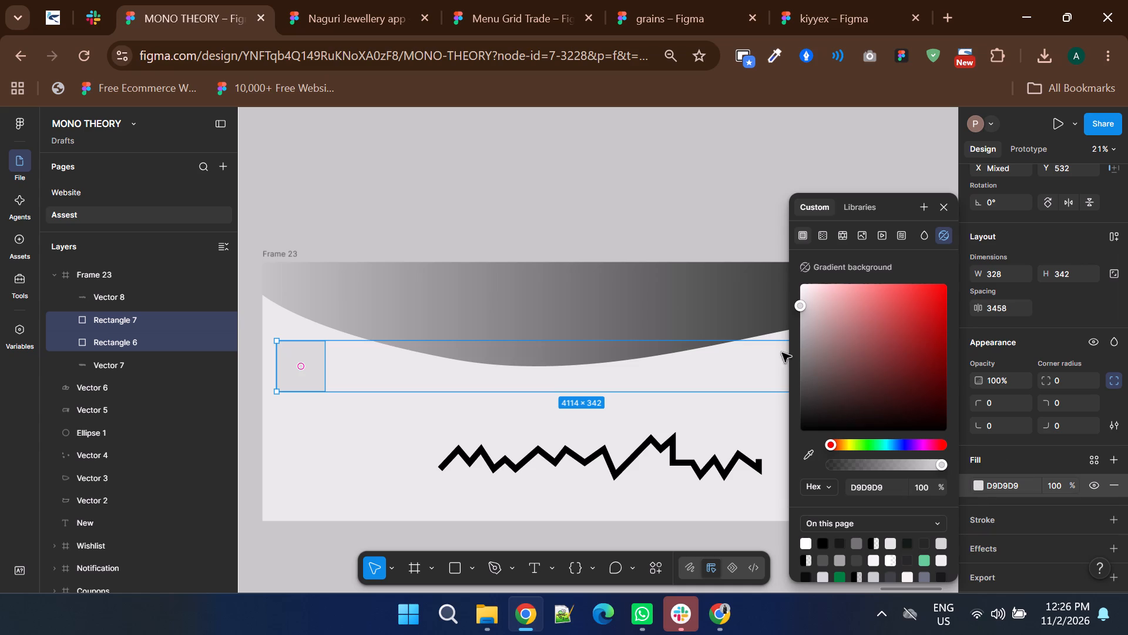
left_click_drag(811, 363, 693, 547)
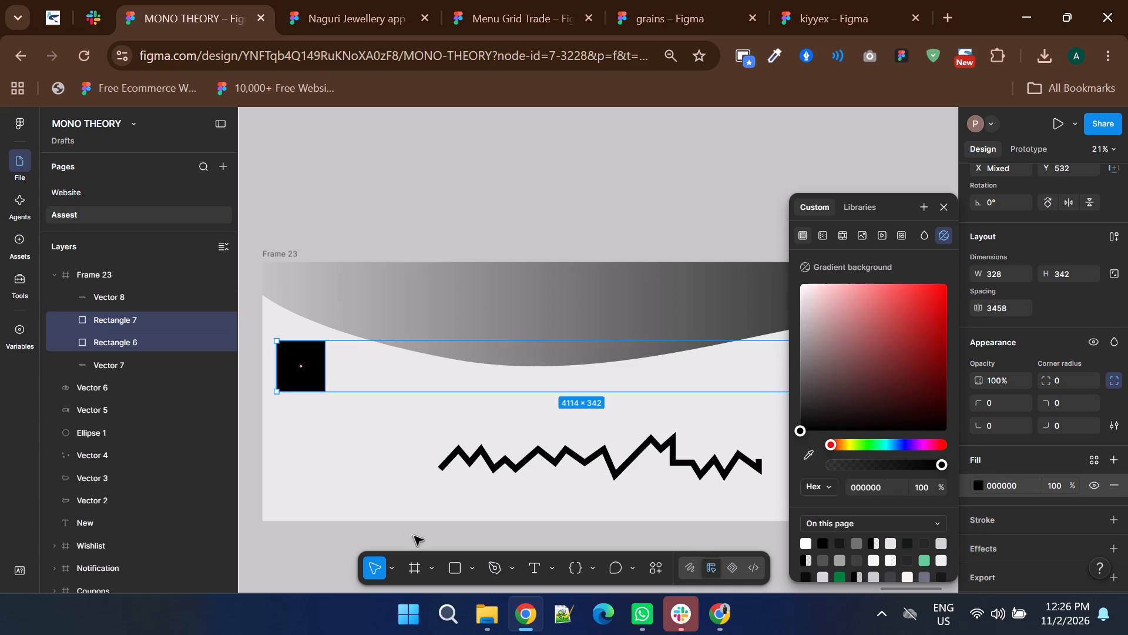
Draw a 100 × 100 square inside the left black rectangle, at about X 210, Y 653.
left_click(460, 567)
left_click(292, 355)
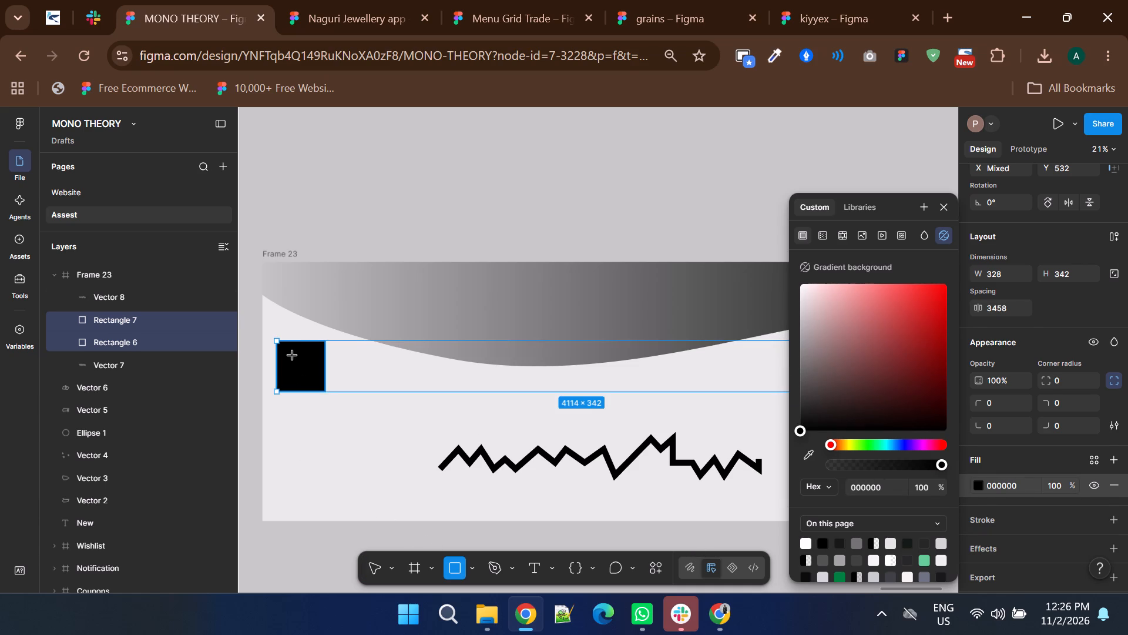
left_click_drag(290, 354, 301, 364)
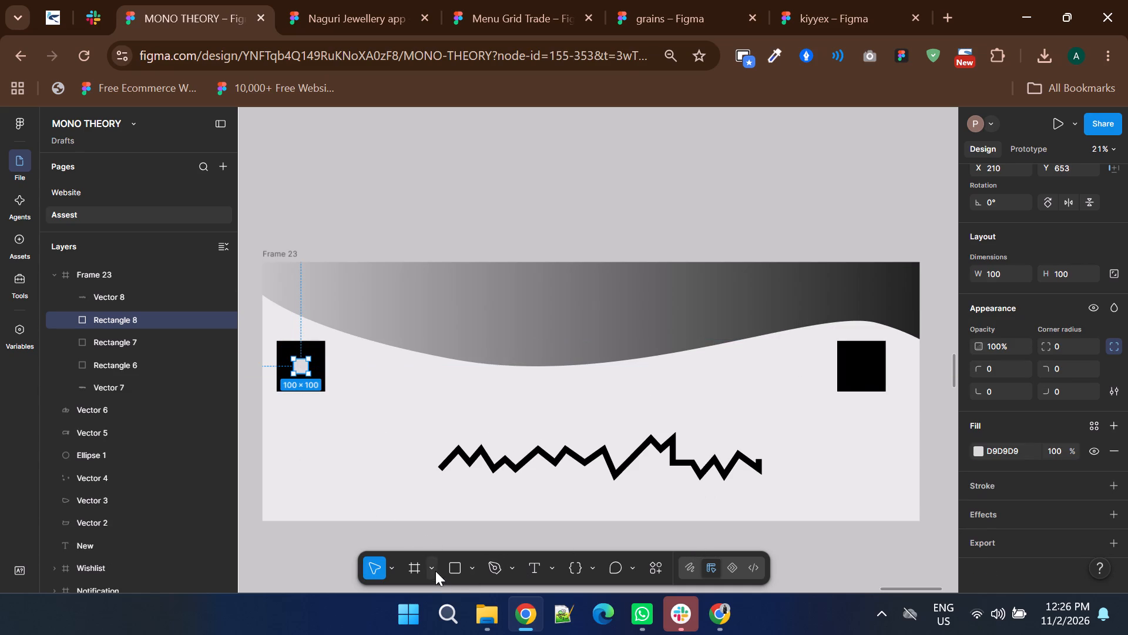
Draw a 100 × 100 square inside the right black rectangle and centre it at about X 3996, Y 641.
left_click(451, 568)
left_click(868, 365)
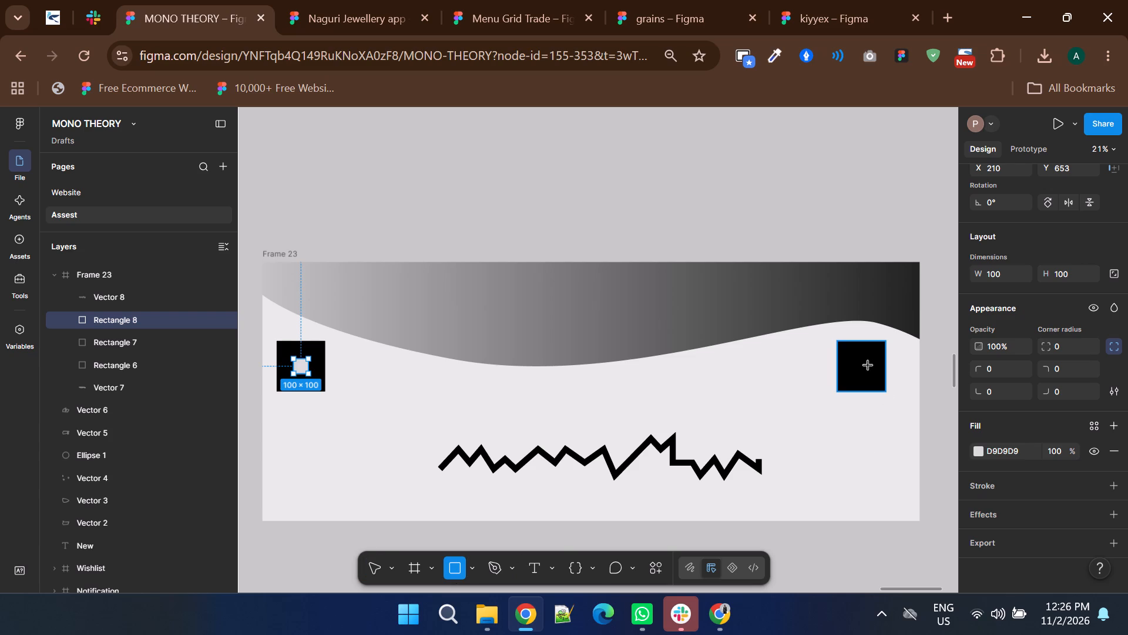
scroll(868, 365, "up", 2, "ctrl")
left_click_drag(868, 364, 859, 362)
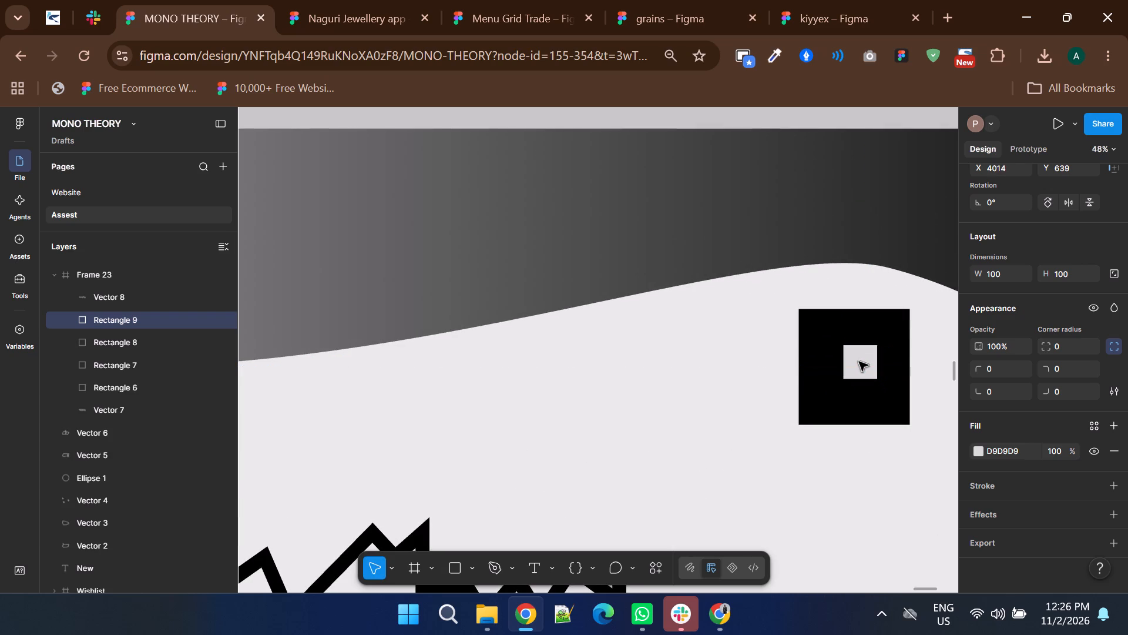
left_click_drag(859, 362, 851, 362)
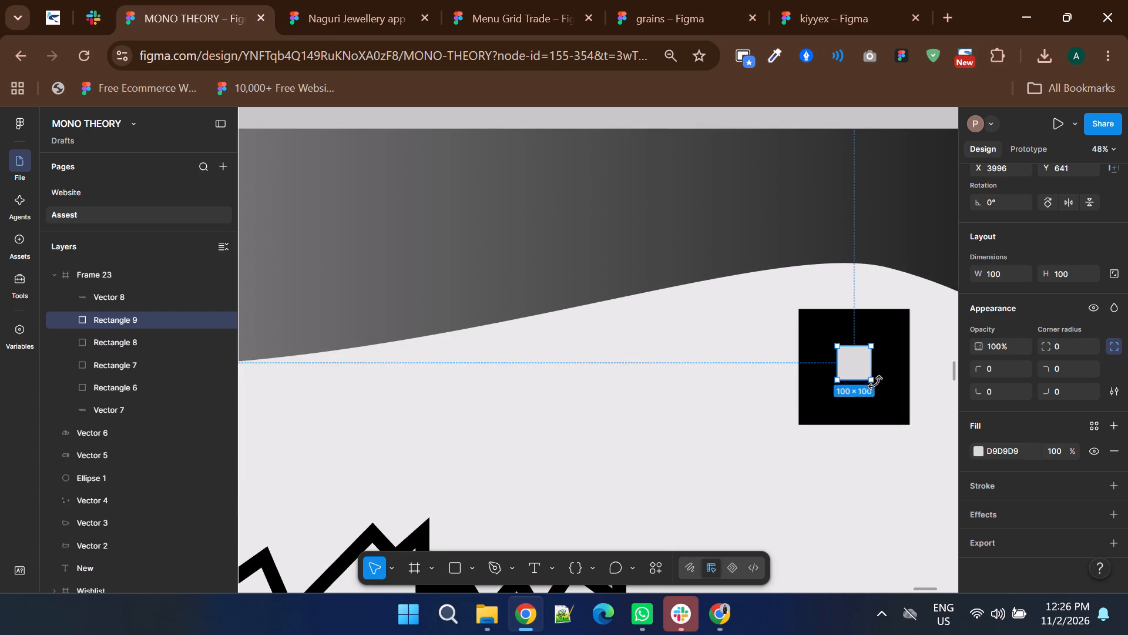
Fill both small inner squares with white, FFFFFF.
scroll(876, 385, "down", 2, "ctrl")
left_click(304, 376, "ctrl+shift")
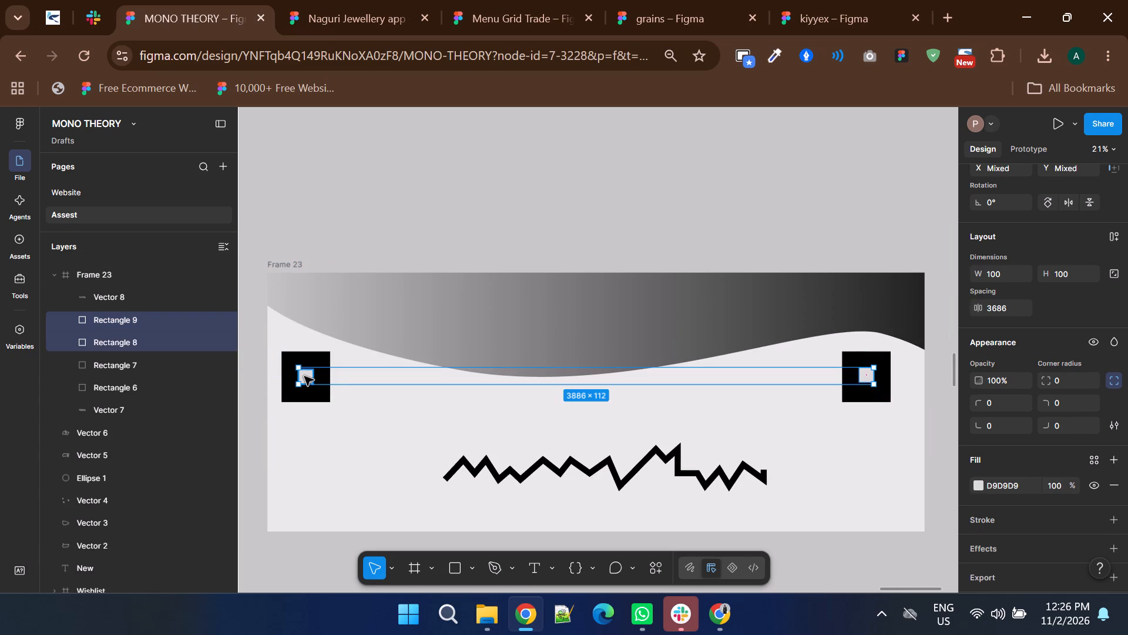
left_click(978, 487)
left_click_drag(860, 395, 663, 208)
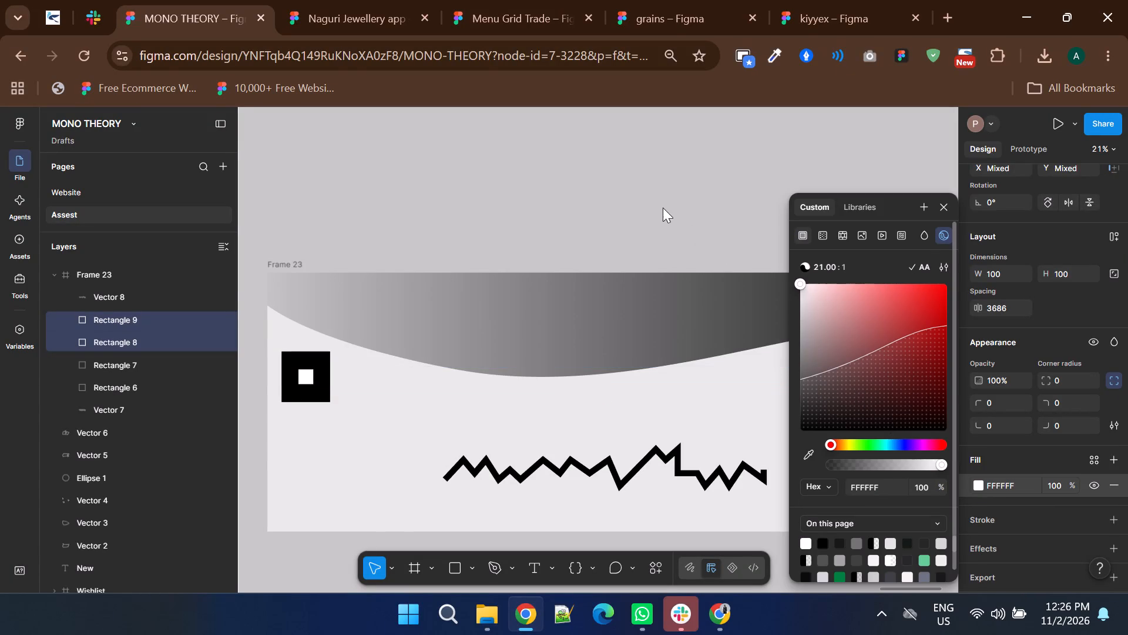
left_click_drag(663, 208, 653, 202)
left_click(331, 543)
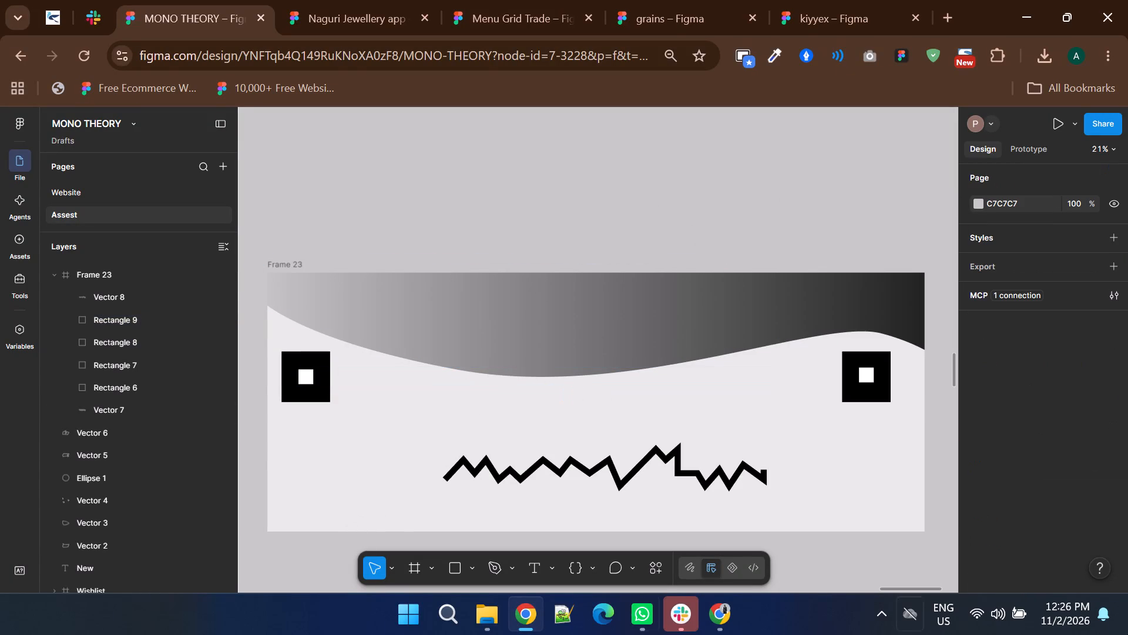
Draw a thin vertical rectangle about 43 × 400 between the wave and the zigzag, and fill it with black, 000000.
left_click(457, 571)
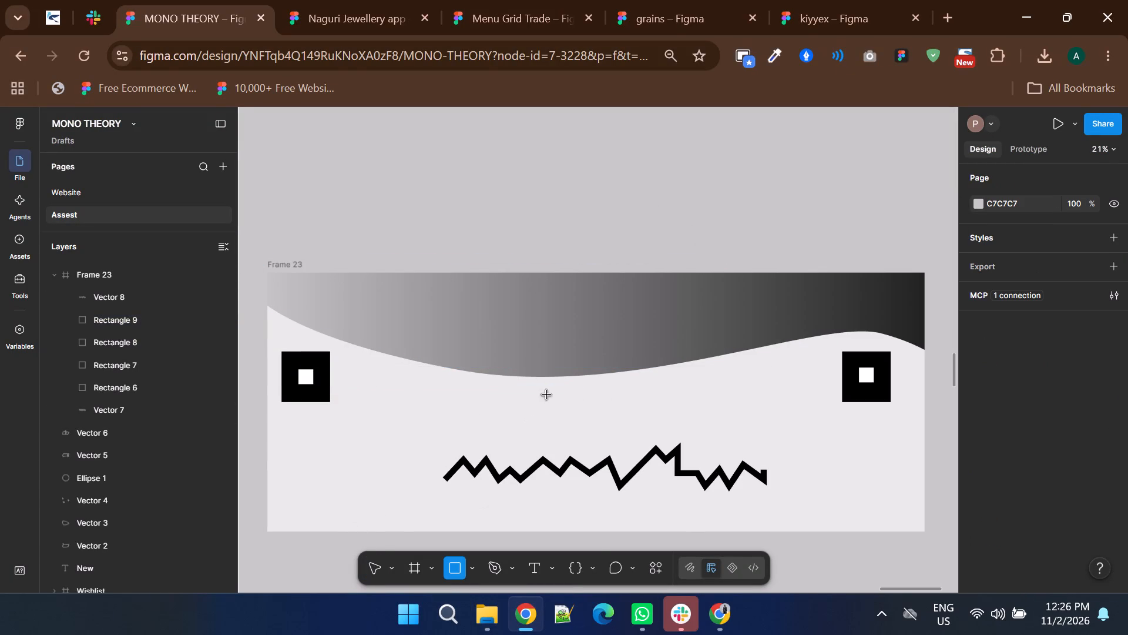
left_click_drag(564, 385, 570, 444)
left_click(979, 564)
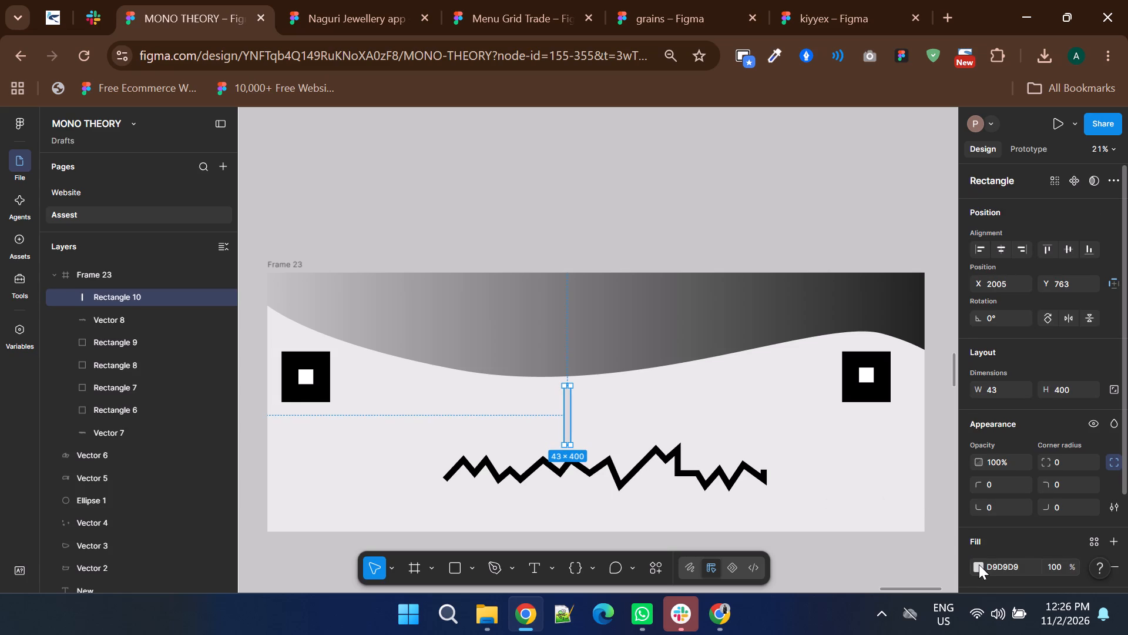
left_click_drag(818, 378, 722, 546)
scroll(538, 484, "down", 1, "ctrl")
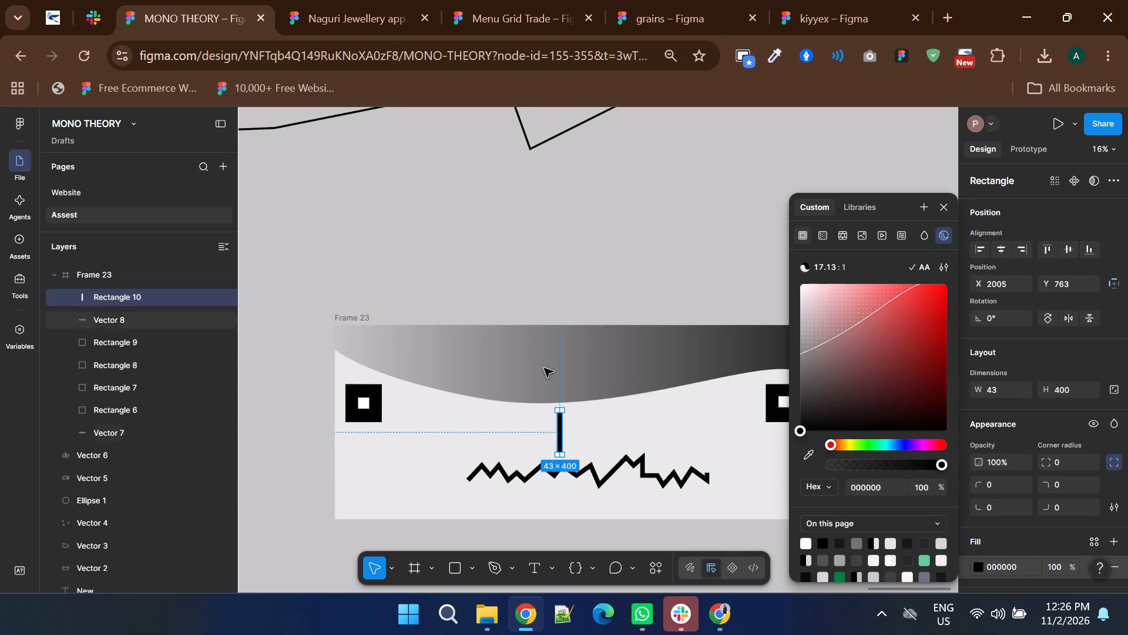
double_click(615, 236)
Move the zigzag line down, clear of the black bar, to about X 1175, Y 1273.
scroll(832, 396, "down", 1, "ctrl")
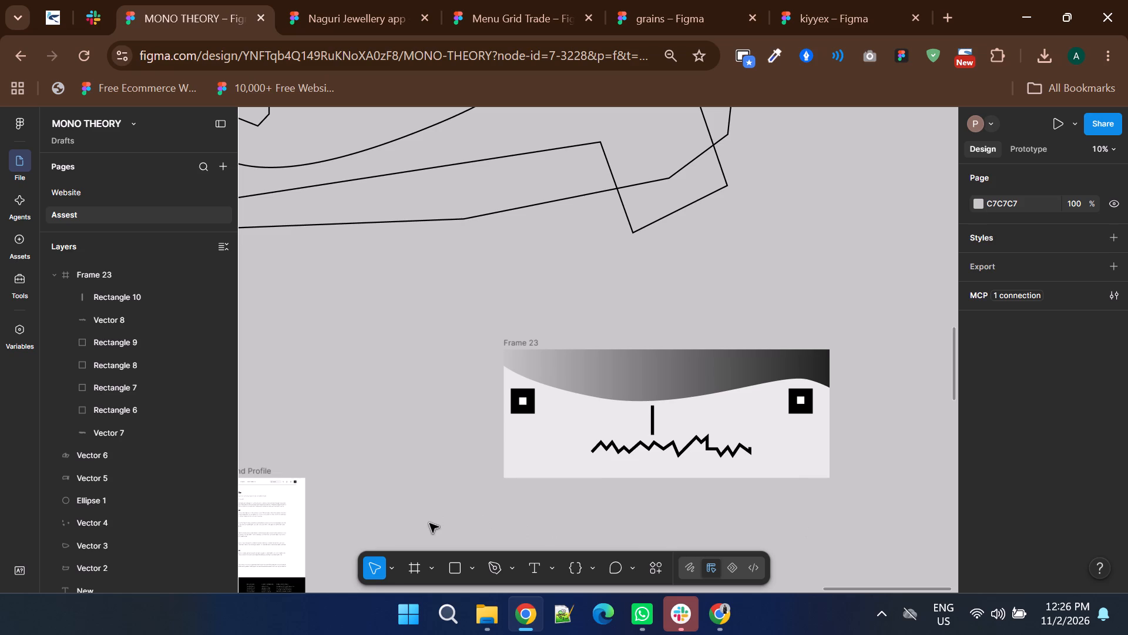
left_click(630, 452)
key("Down")
key("Down")
key("Down")
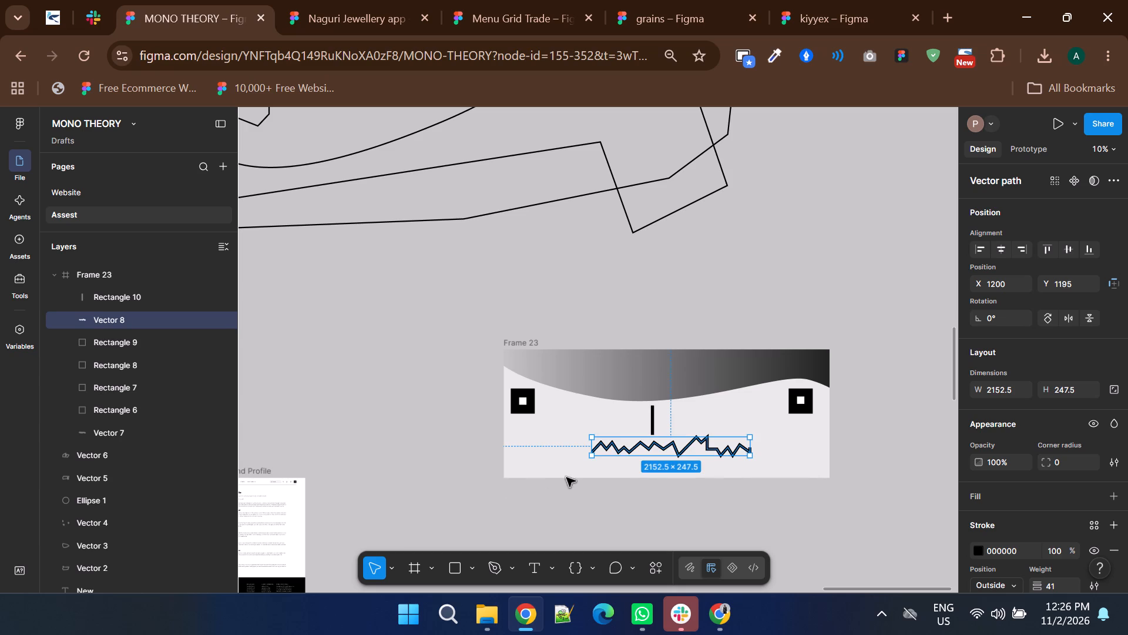
scroll(665, 432, "up", 3, "ctrl")
left_click_drag(642, 470, 636, 490)
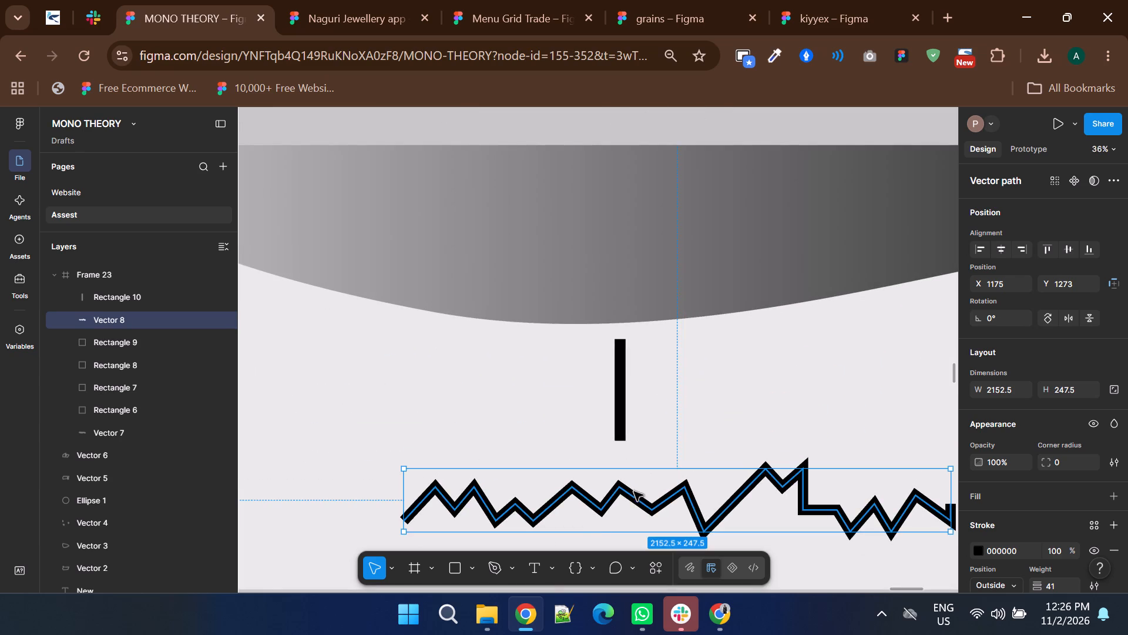
scroll(575, 550, "down", 4, "ctrl")
left_click(774, 403)
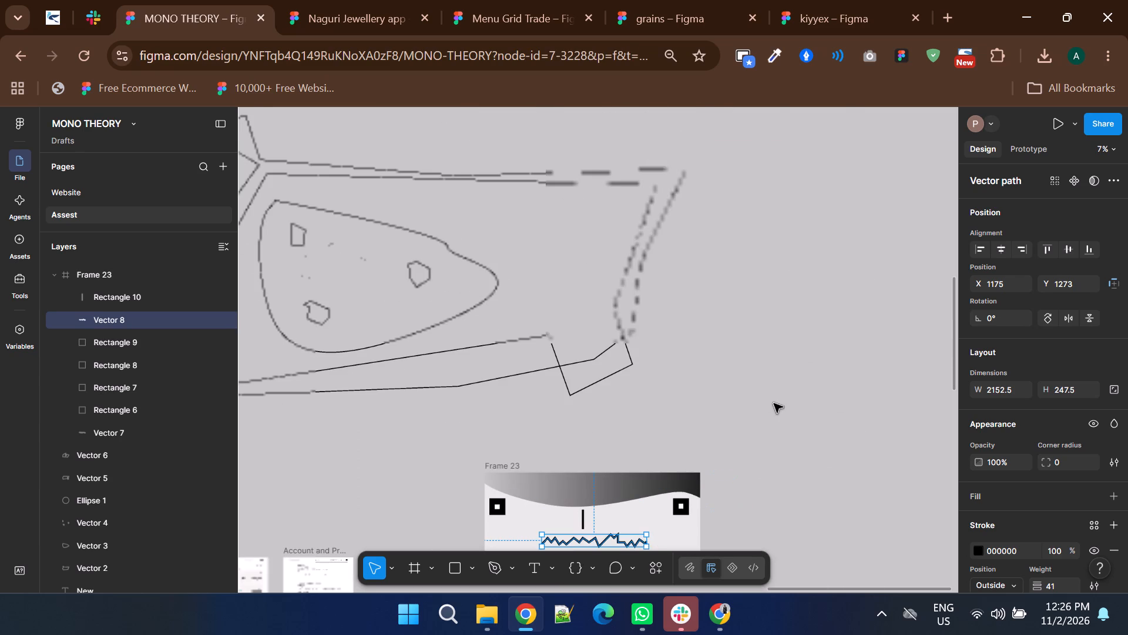
scroll(774, 403, "down", 1)
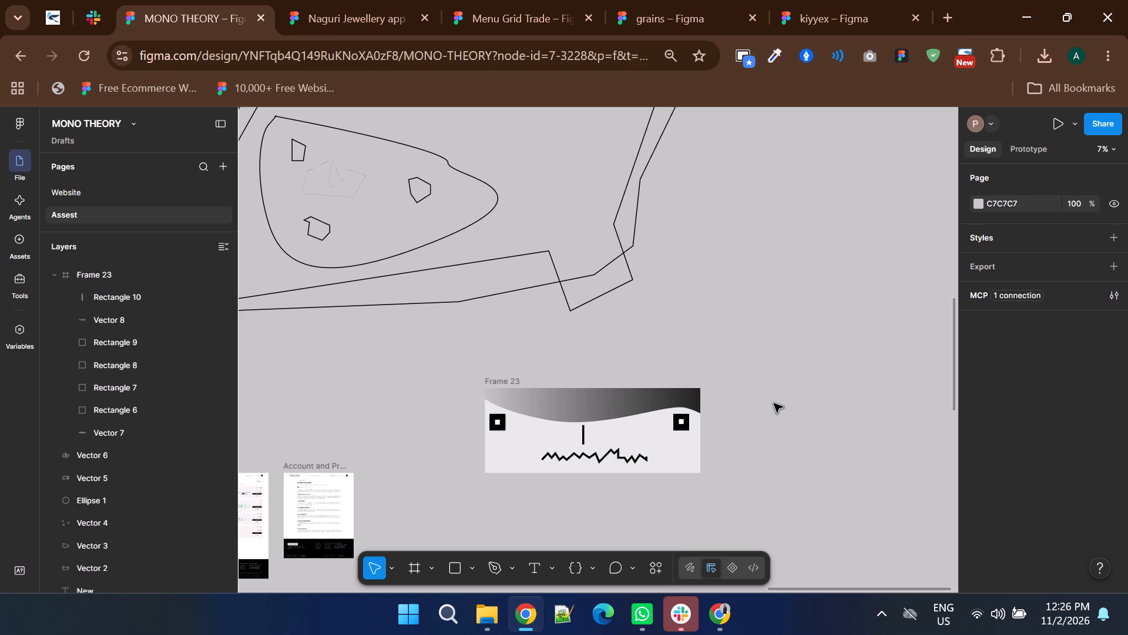
Draw a thin vertical rectangle about 37 × 566 over the gradient wave above the black bar, and fill it with red, FF0000.
scroll(566, 399, "up", 2, "ctrl")
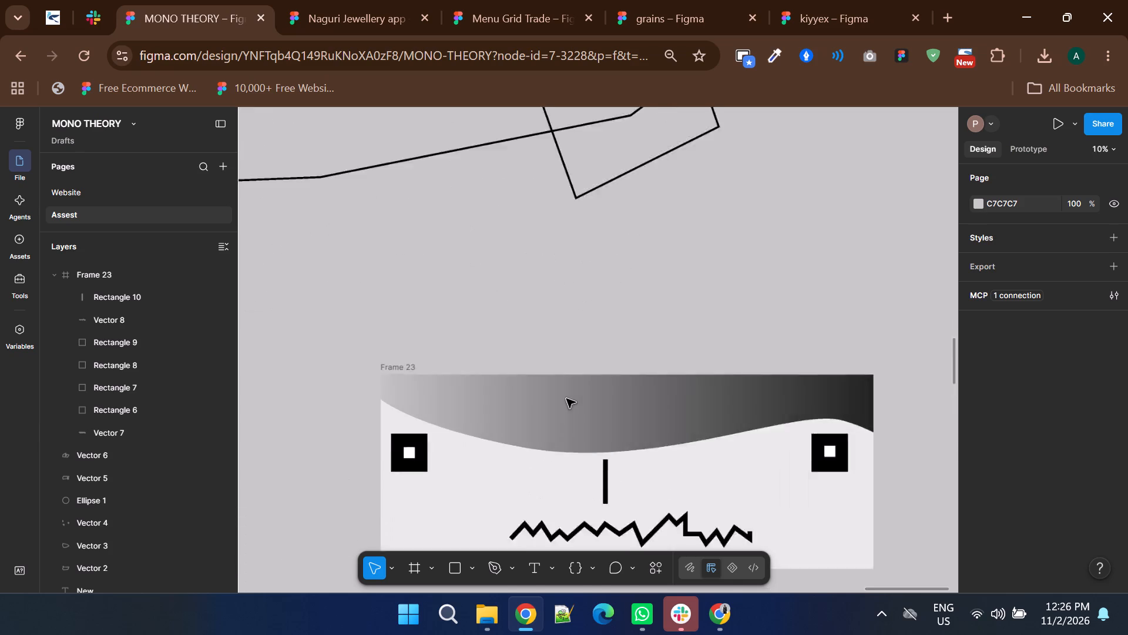
scroll(566, 399, "up", 1, "ctrl")
left_click(456, 573)
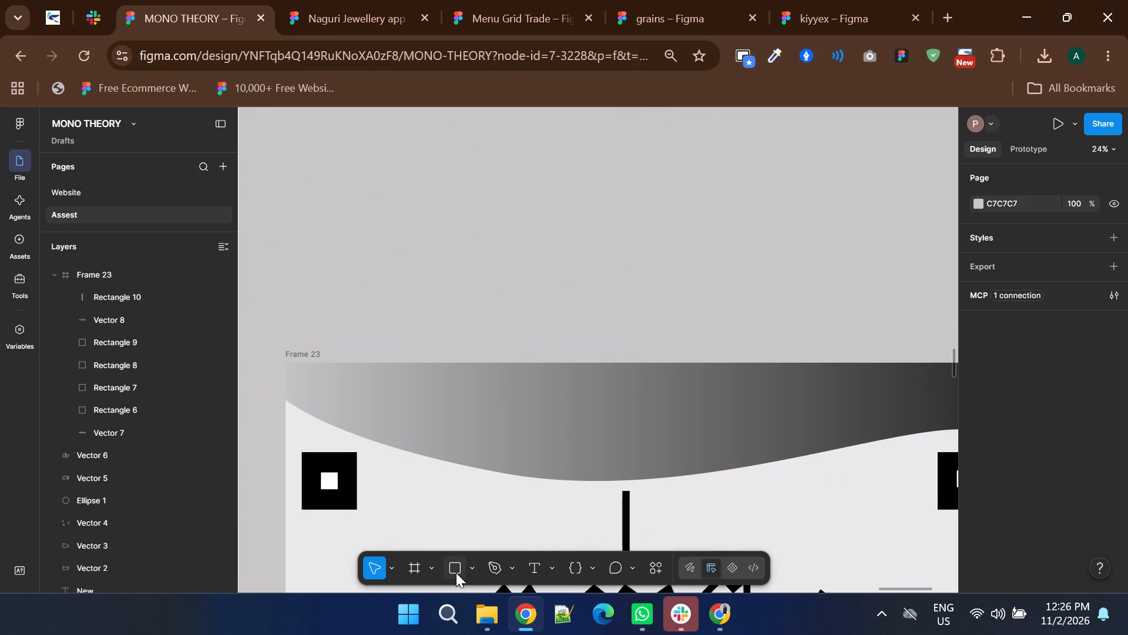
left_click_drag(652, 370, 660, 466)
left_click(979, 563)
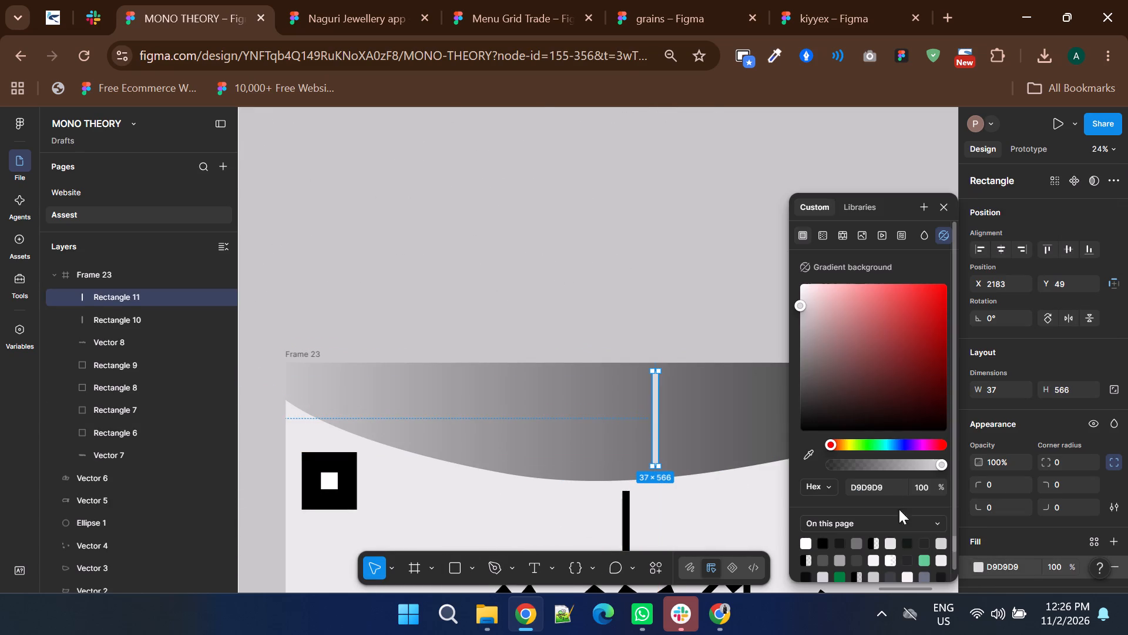
left_click_drag(866, 376, 1084, 118)
left_click(631, 199)
Centre the black bar and the red bar horizontally in the frame.
scroll(535, 237, "down", 2, "ctrl")
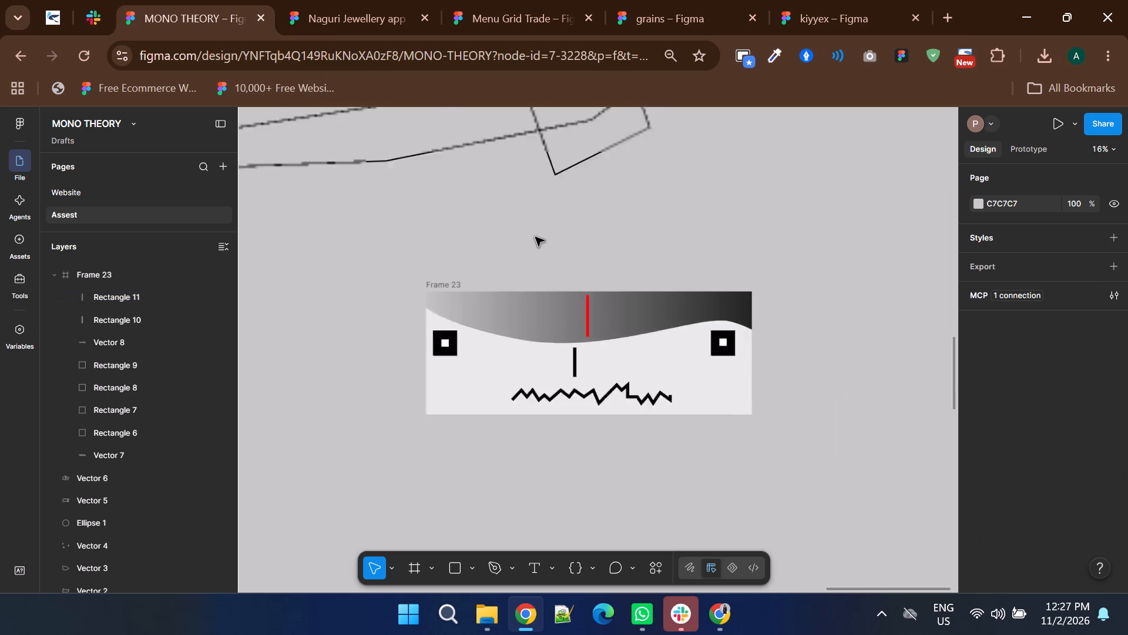
scroll(535, 237, "down", 1, "ctrl")
scroll(535, 237, "up", 3, "ctrl")
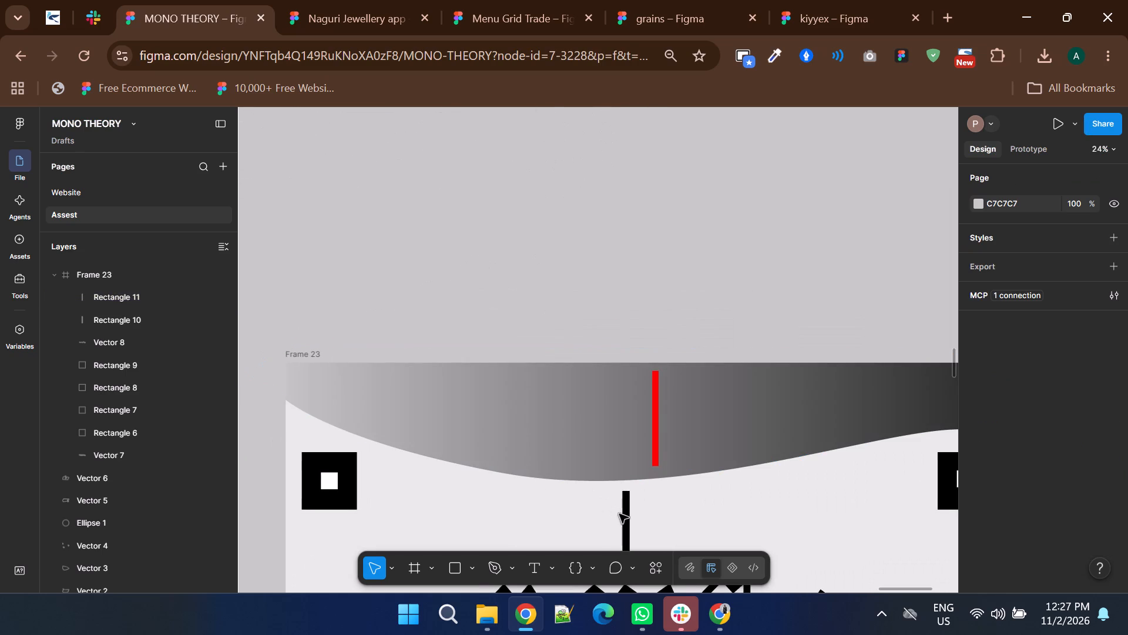
left_click(623, 516, "ctrl")
left_click(1004, 250)
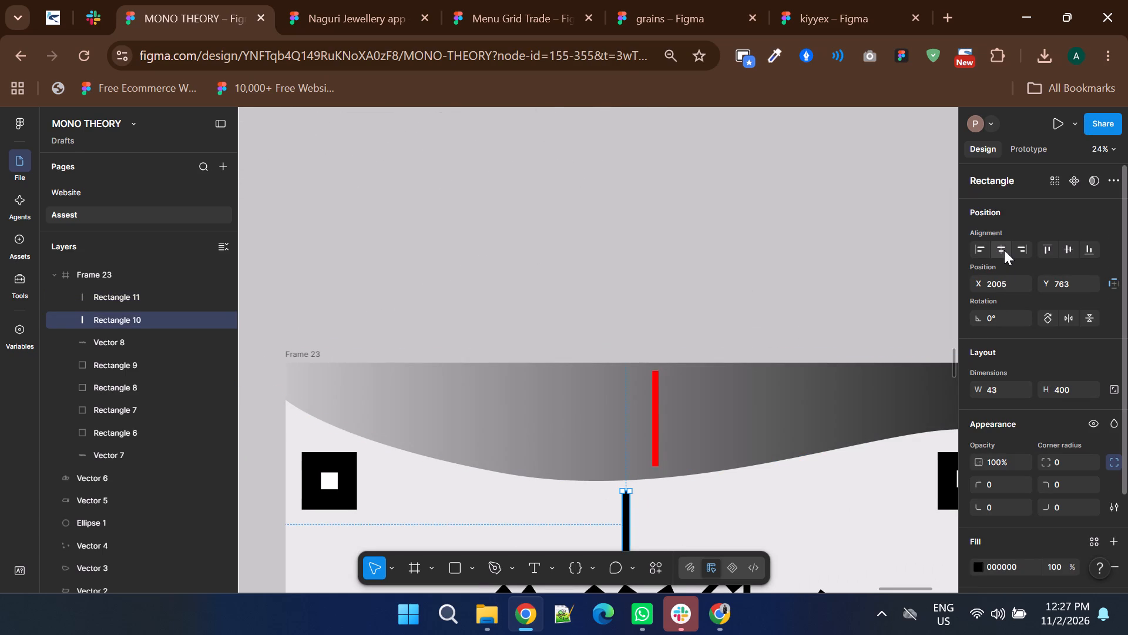
scroll(630, 428, "down", 2, "ctrl")
left_click(636, 409, "ctrl")
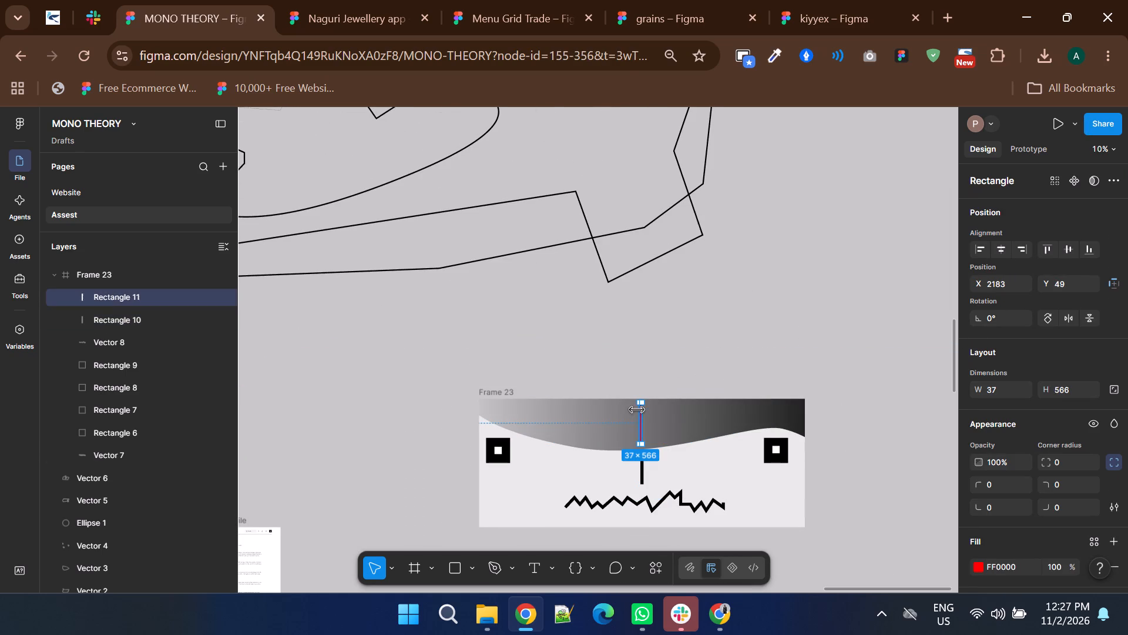
left_click(1005, 248)
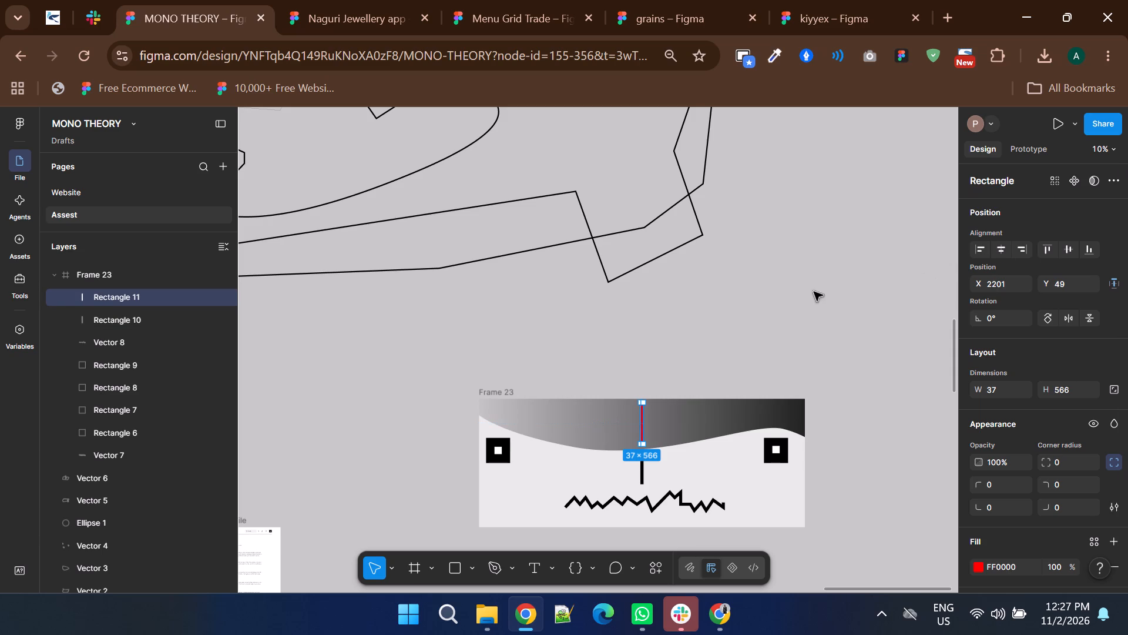
left_click(1003, 245)
left_click(840, 287)
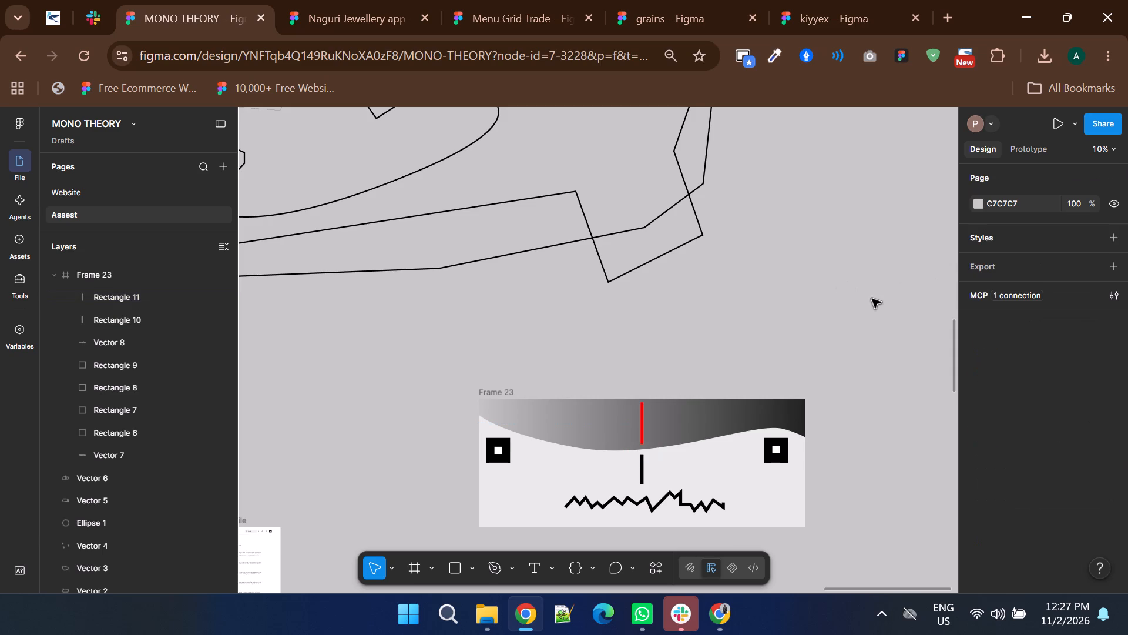
Draw a closed, curved ear-like outline about 144 × 244 with the Pen tool, beside the frame's left edge.
scroll(872, 299, "up", 1, "shift")
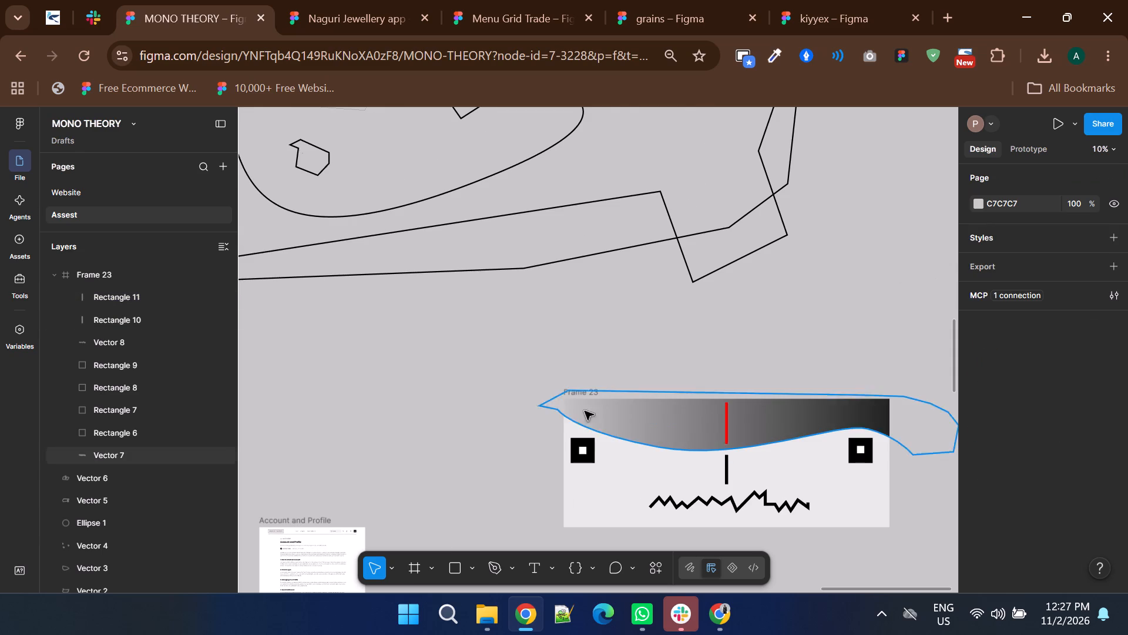
scroll(371, 488, "down", 1, "shift")
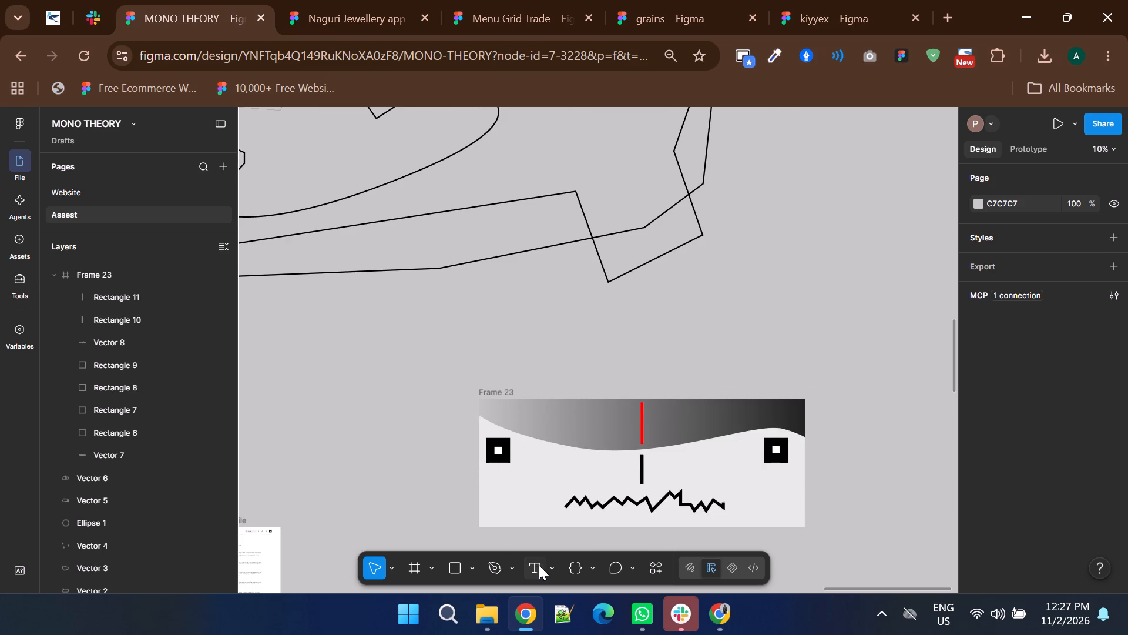
left_click(494, 571)
scroll(476, 449, "up", 4, "ctrl")
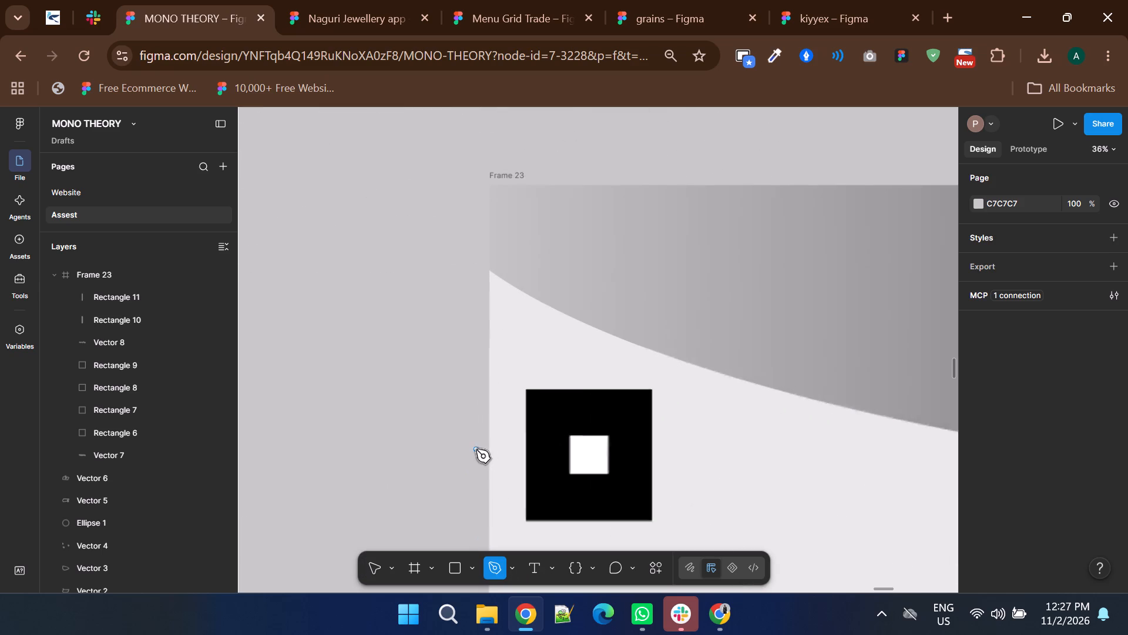
left_click(487, 406)
left_click_drag(445, 374, 452, 402)
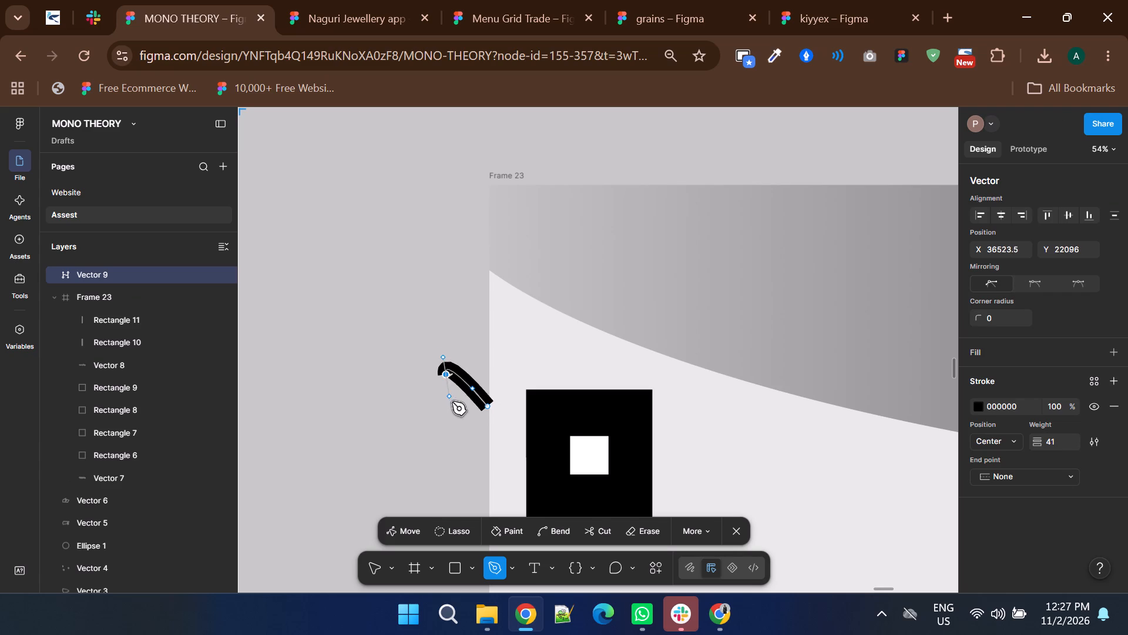
left_click_drag(452, 402, 454, 405)
left_click_drag(456, 453, 487, 455)
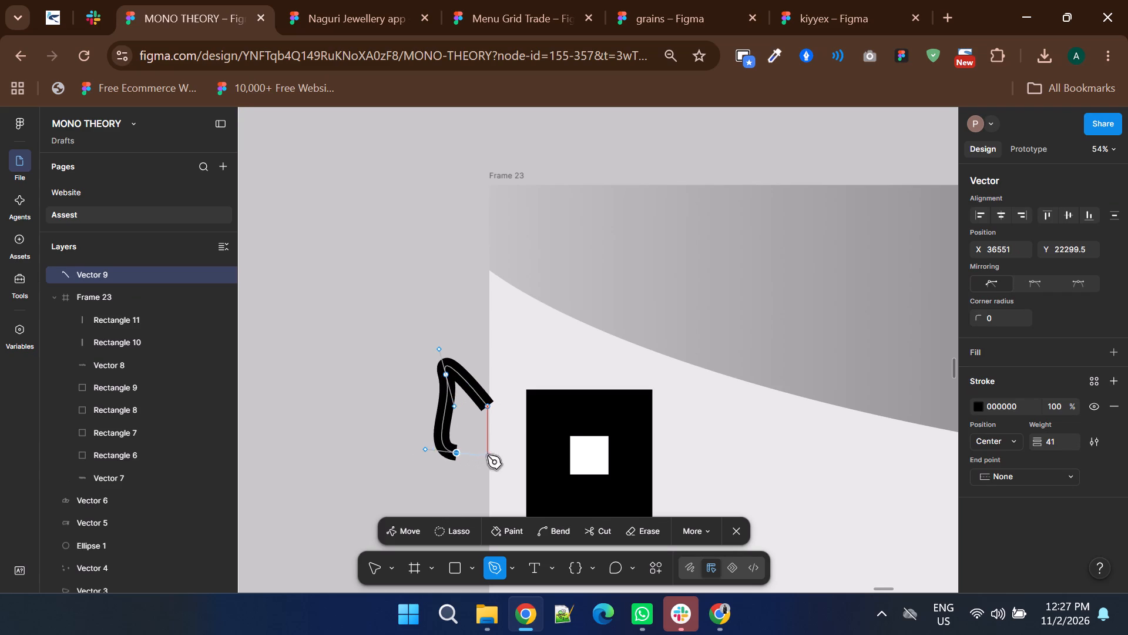
left_click_drag(487, 455, 502, 423)
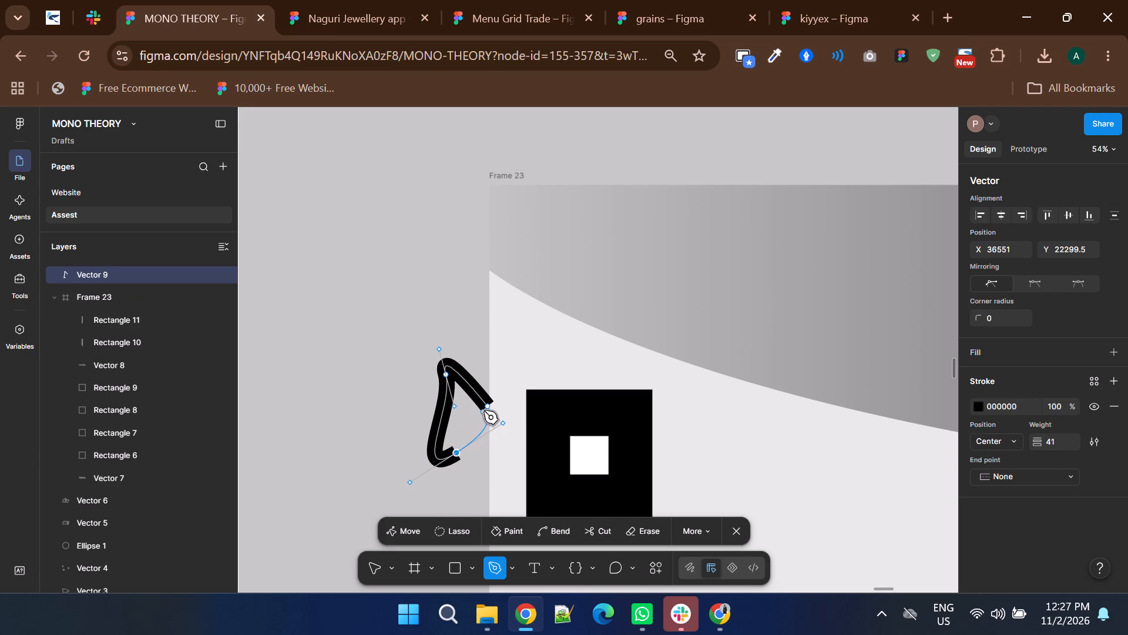
left_click(485, 407)
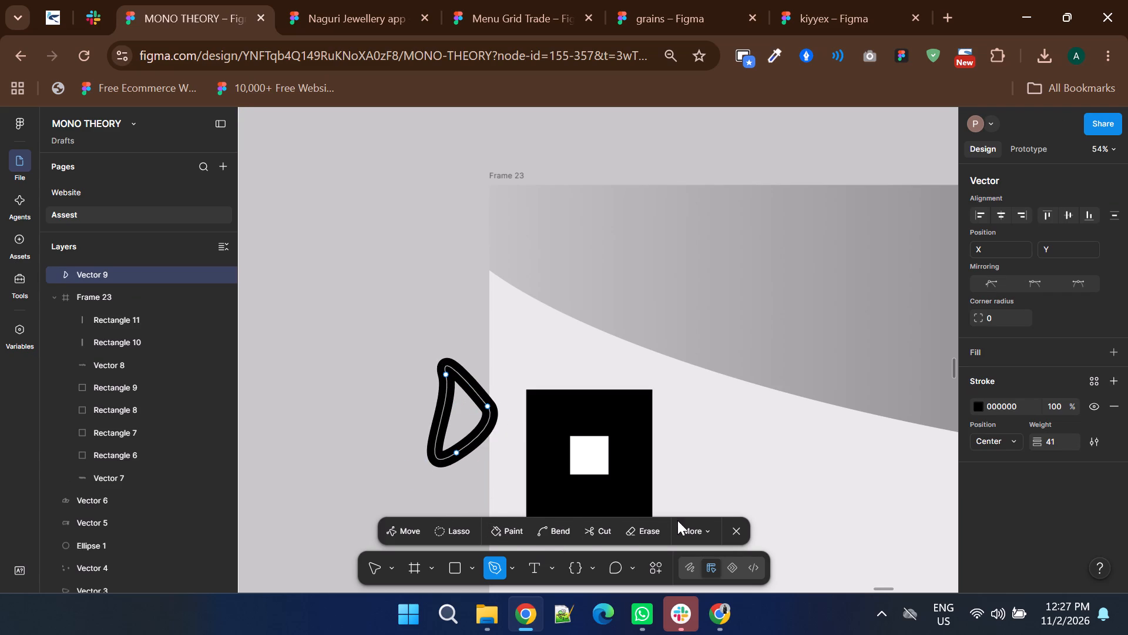
double_click(732, 522)
left_click(735, 522)
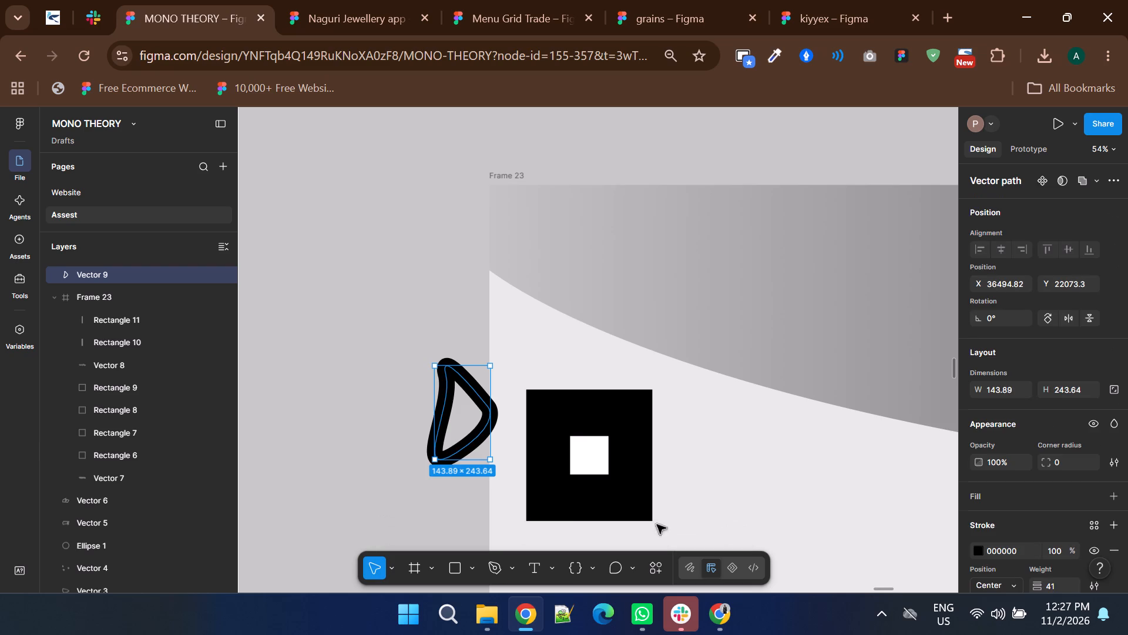
left_click(357, 439)
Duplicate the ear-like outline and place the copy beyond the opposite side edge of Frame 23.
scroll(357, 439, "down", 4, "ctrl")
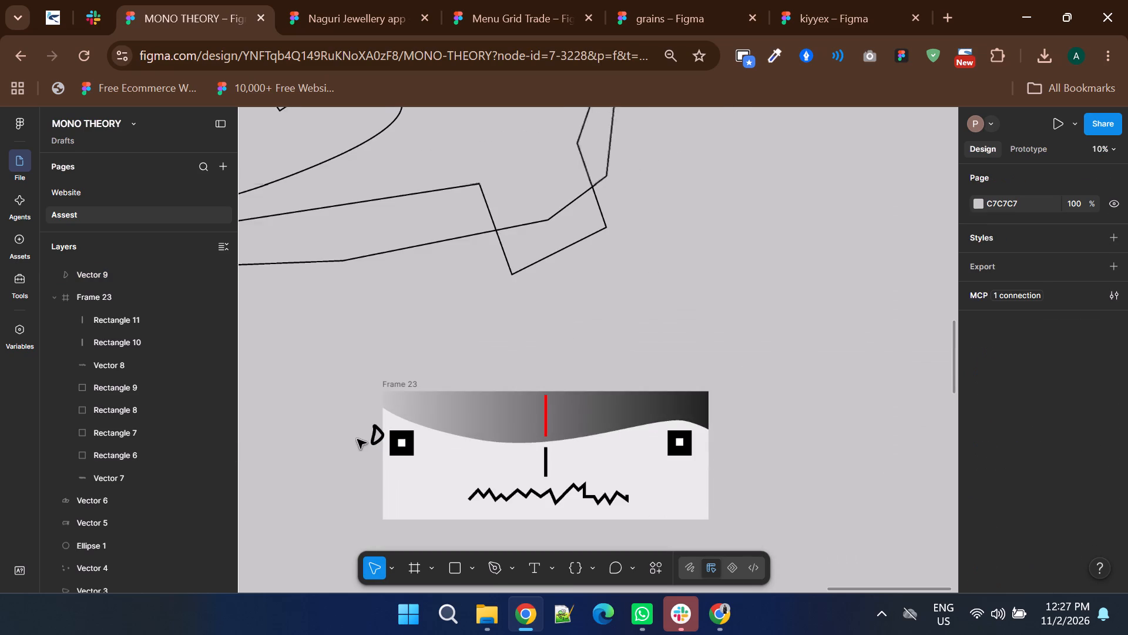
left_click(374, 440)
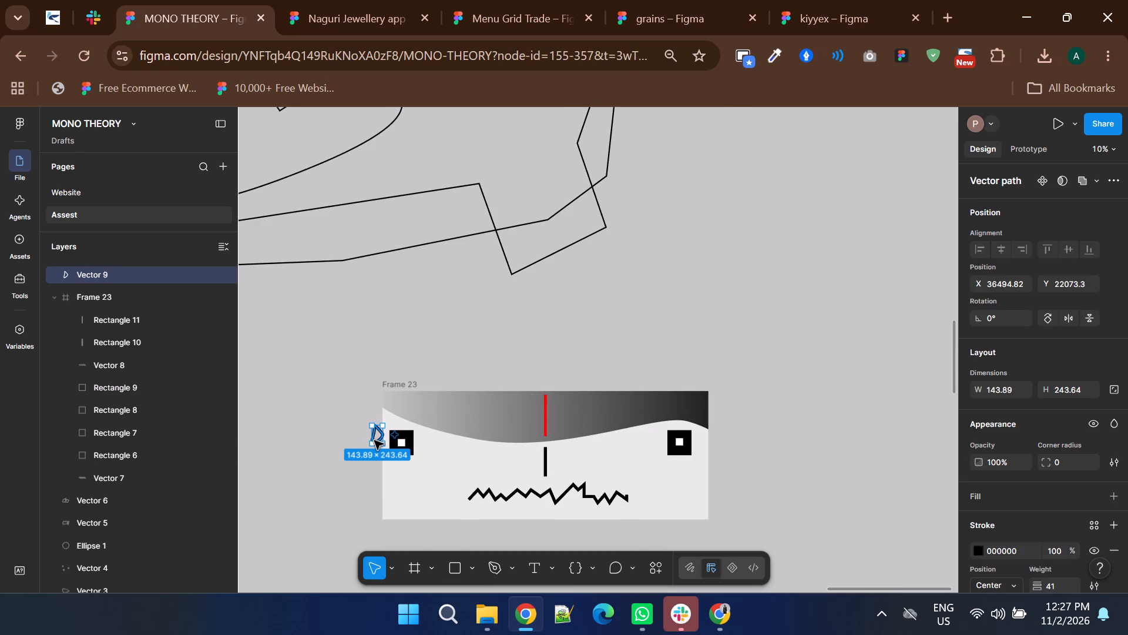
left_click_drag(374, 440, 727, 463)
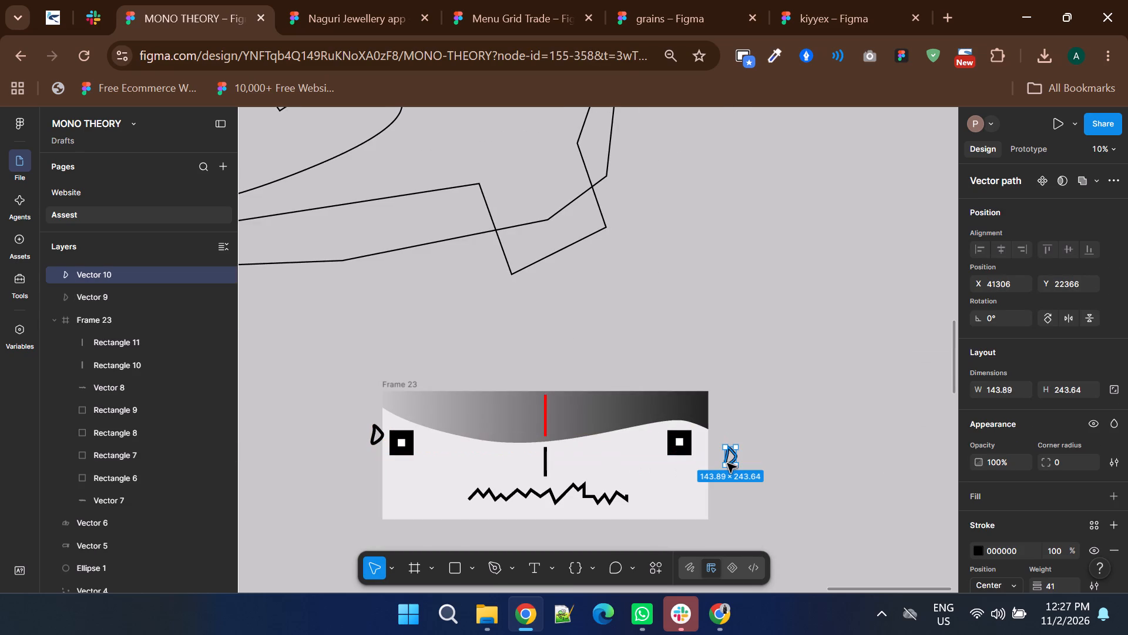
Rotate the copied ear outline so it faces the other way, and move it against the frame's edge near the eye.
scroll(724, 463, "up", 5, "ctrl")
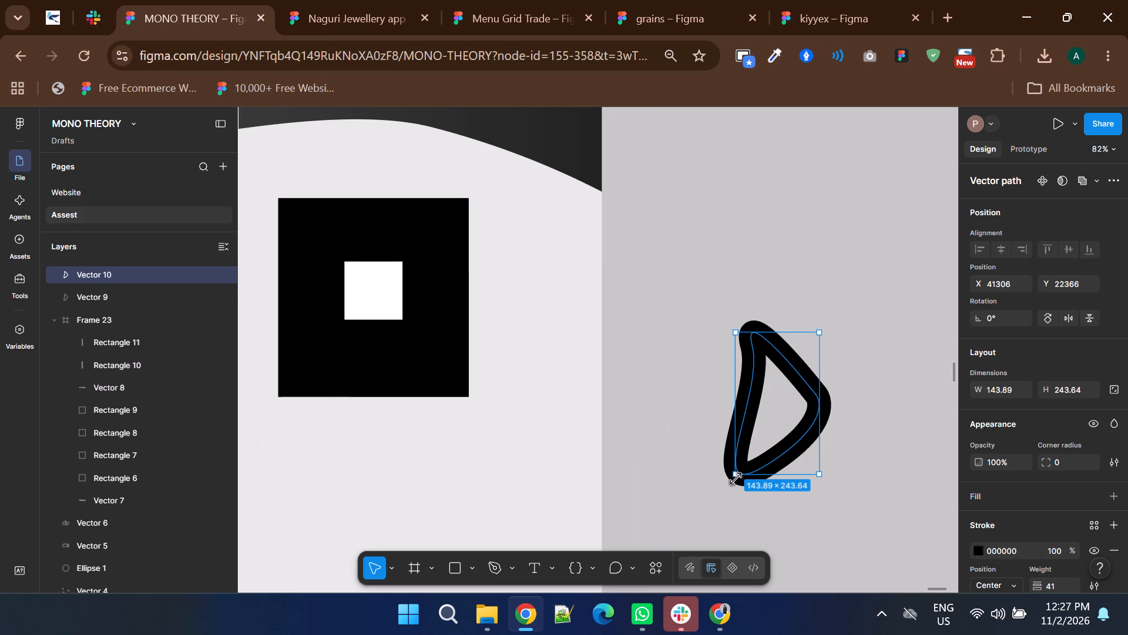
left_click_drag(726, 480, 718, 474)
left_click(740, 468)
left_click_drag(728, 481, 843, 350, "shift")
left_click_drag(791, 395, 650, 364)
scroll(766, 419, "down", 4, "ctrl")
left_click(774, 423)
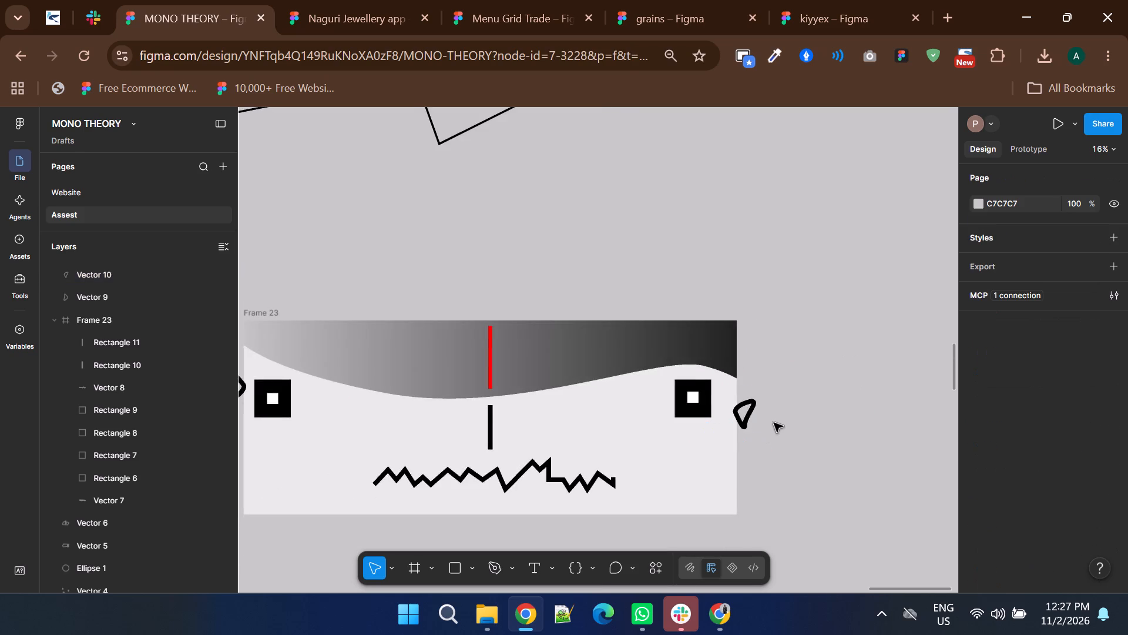
Delete the whole face illustration, Frame 23, together with both ear outlines.
scroll(774, 423, "down", 2, "ctrl")
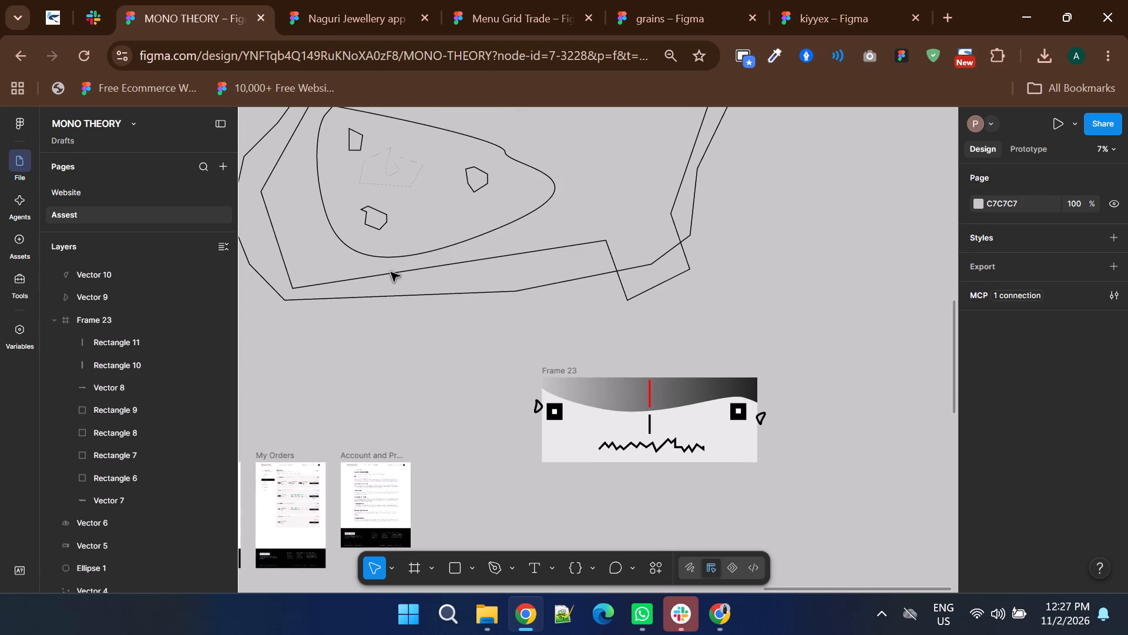
scroll(735, 462, "down", 3, "ctrl")
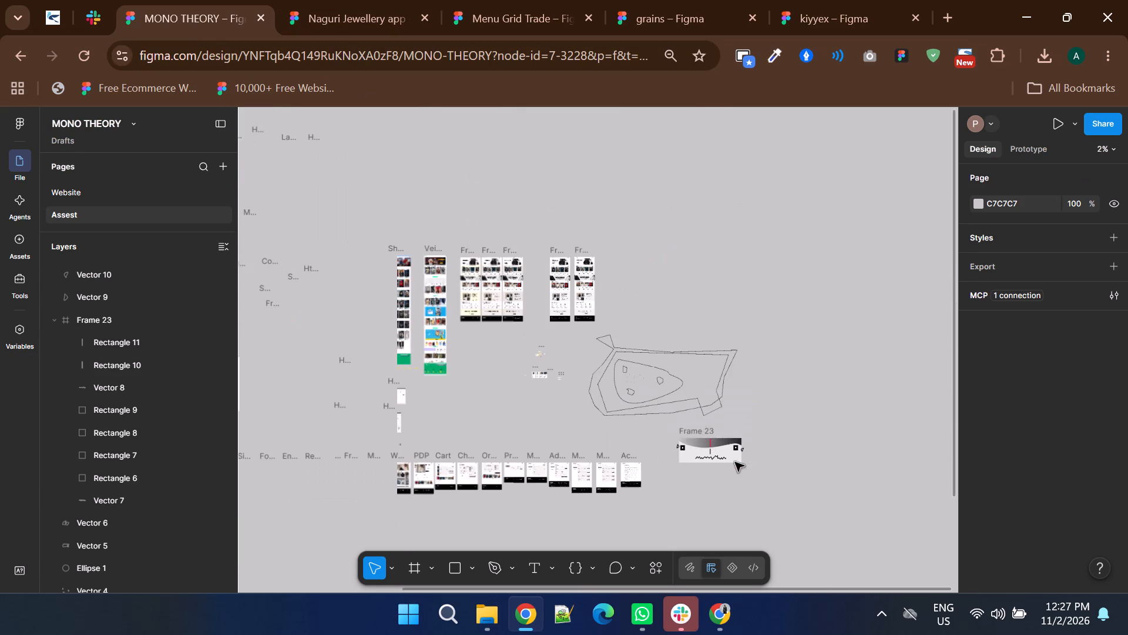
scroll(733, 463, "down", 3, "ctrl")
left_click_drag(679, 436, 733, 467)
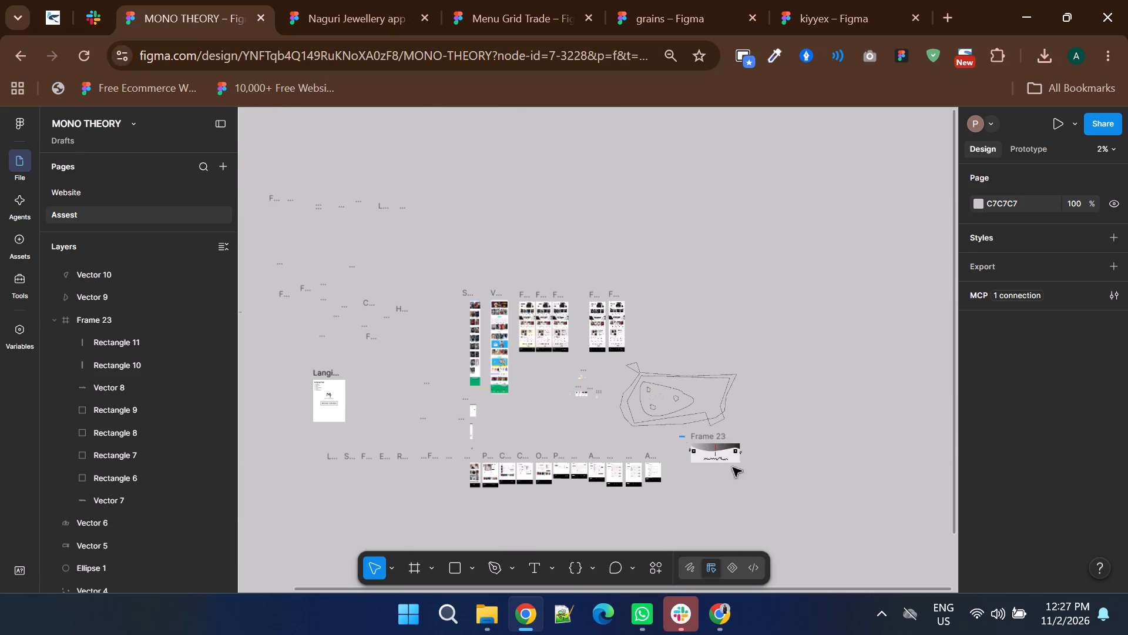
left_click_drag(733, 467, 781, 487)
key("Delete")
On the Website page, inspect the Responsive frame's hero: the NEW COLLECTION tagline, HOODIES heading and SHOP NOW button.
left_click(61, 191)
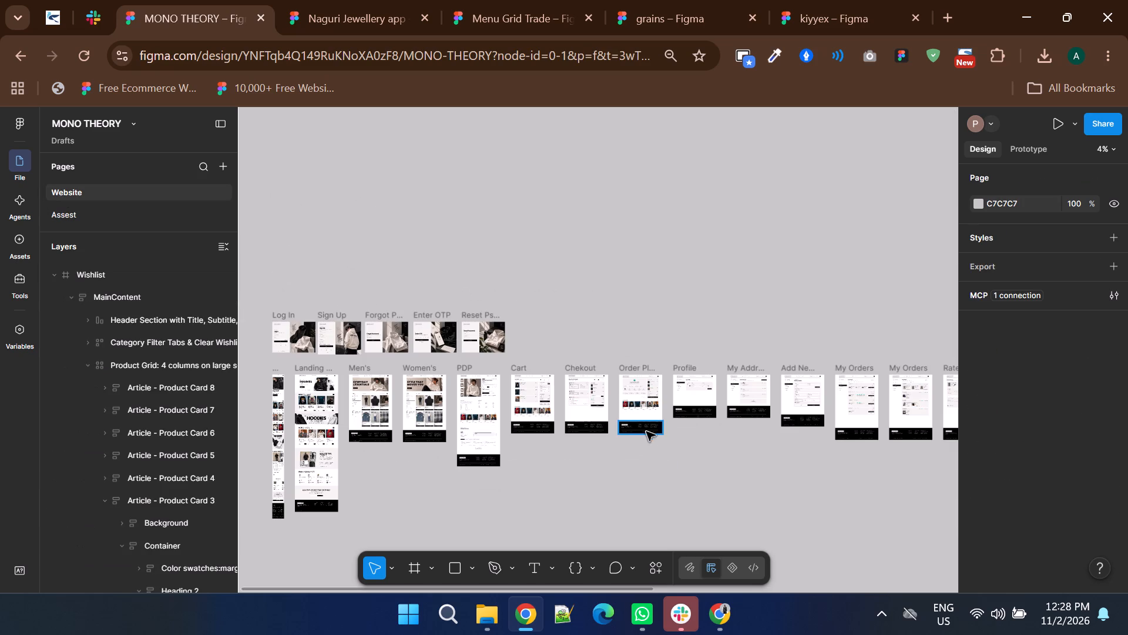
left_click(643, 442, "shift")
scroll(621, 492, "up", 4, "shift")
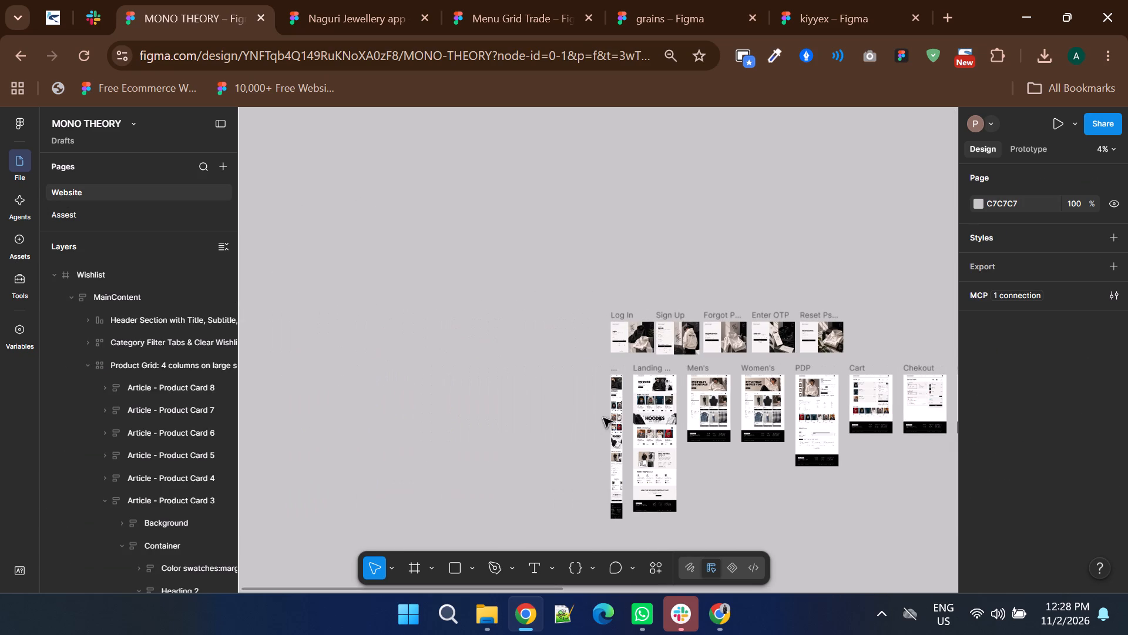
scroll(613, 398, "up", 9, "ctrl")
scroll(452, 484, "up", 2)
left_click(525, 383, "ctrl")
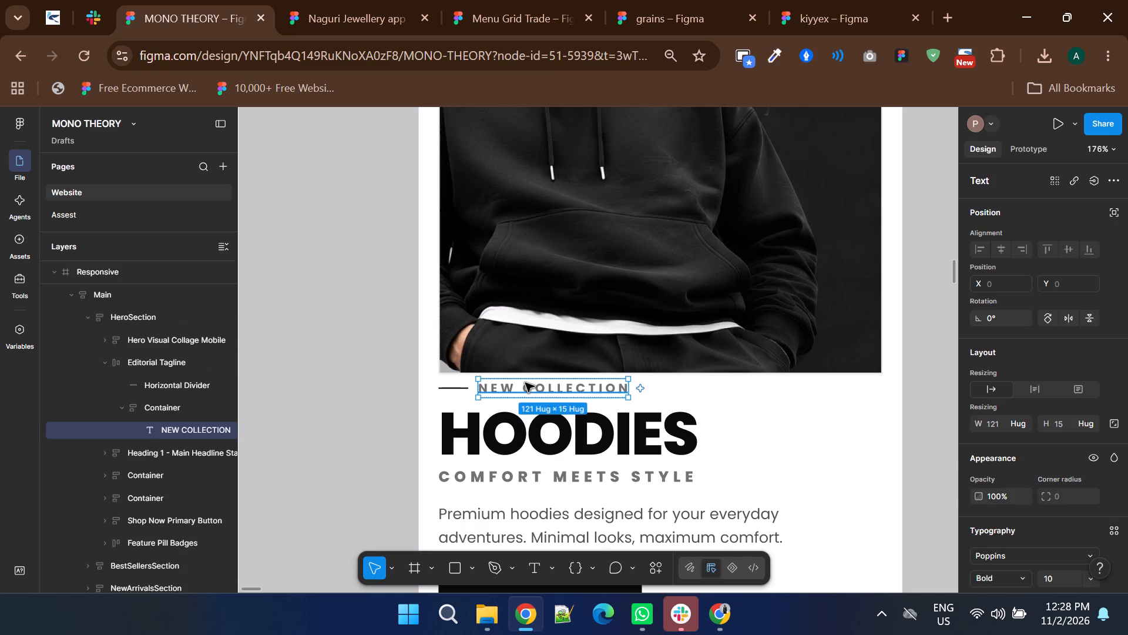
scroll(525, 383, "down", 2, "ctrl")
left_click(522, 415, "ctrl")
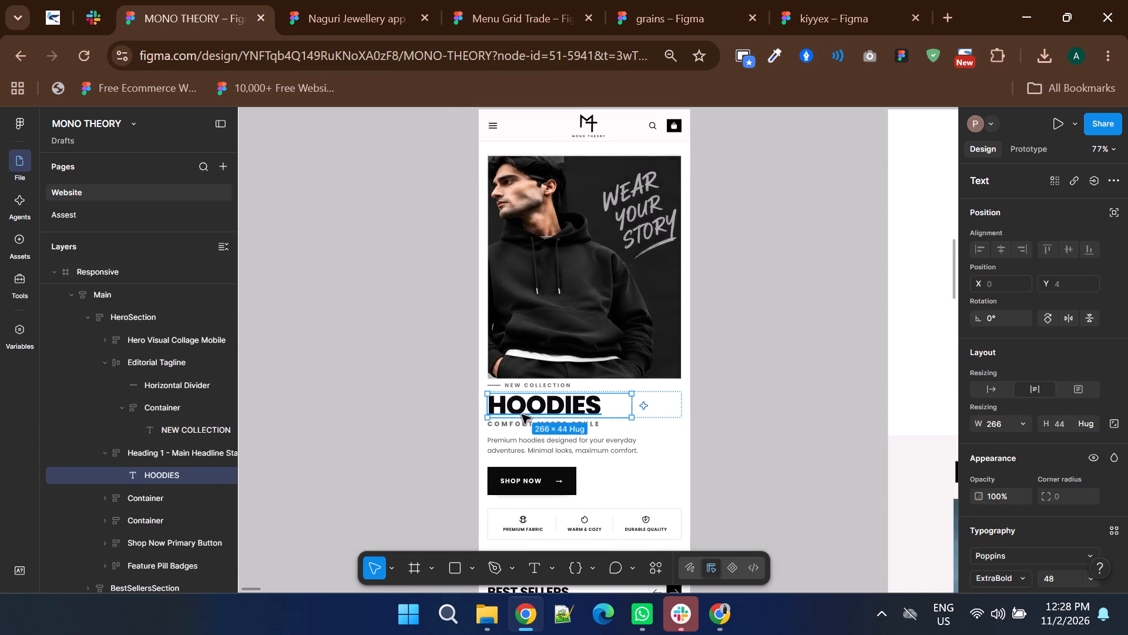
left_click(350, 462)
left_click(532, 478, "ctrl")
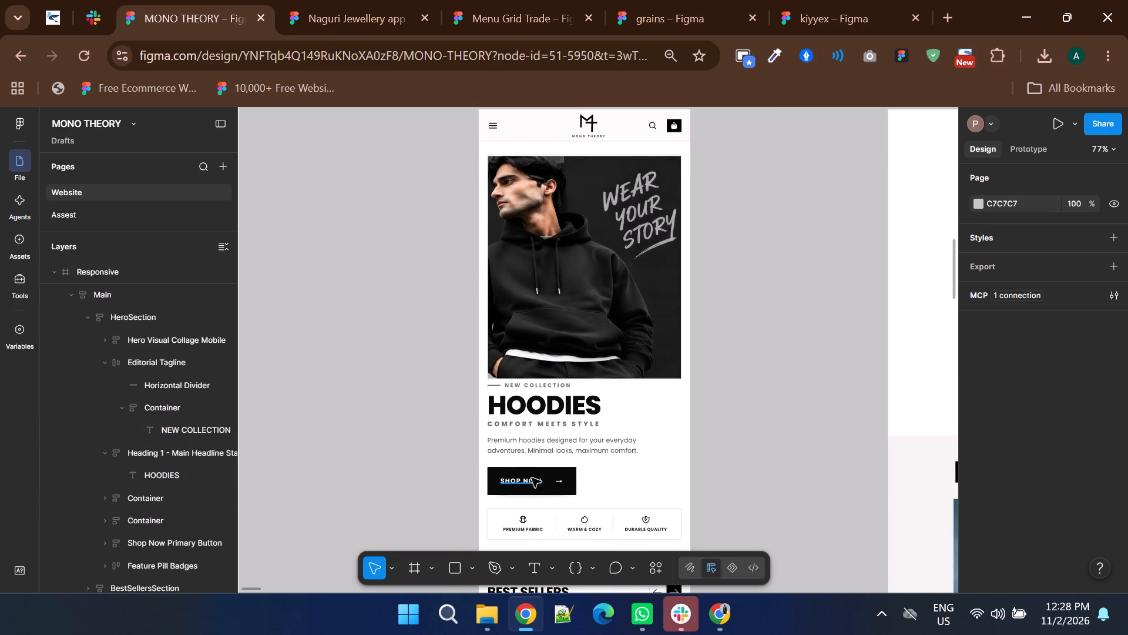
left_click(386, 476)
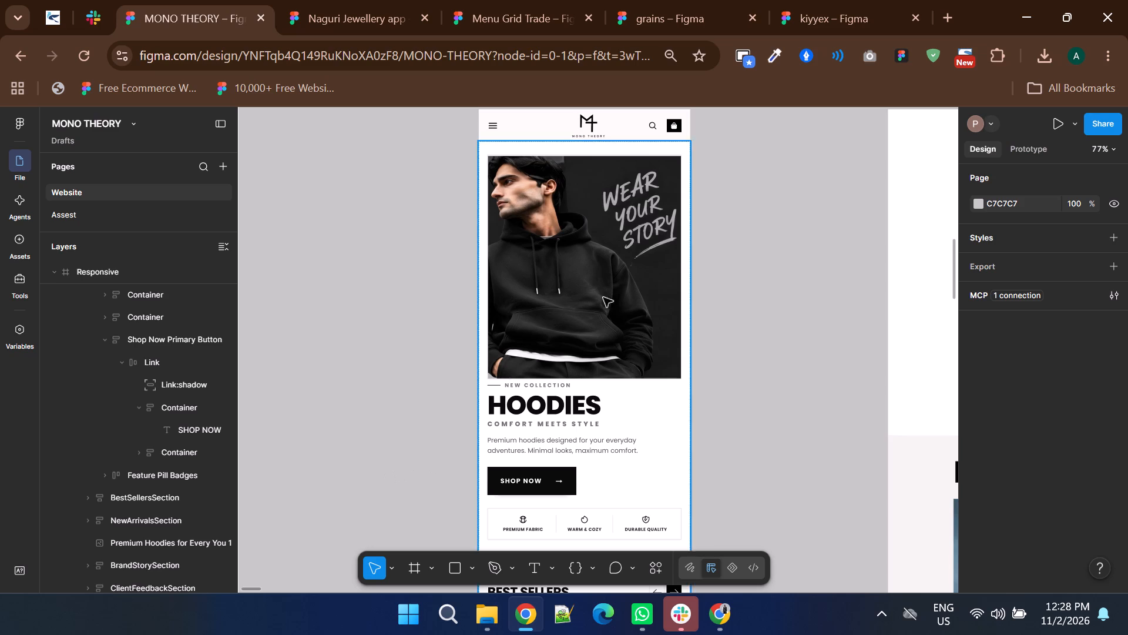
Inspect the feature badge texts below the hero button: PREMIUM FABRIC, WARM & COZY and DURABLE QUALITY.
scroll(709, 363, "down", 1)
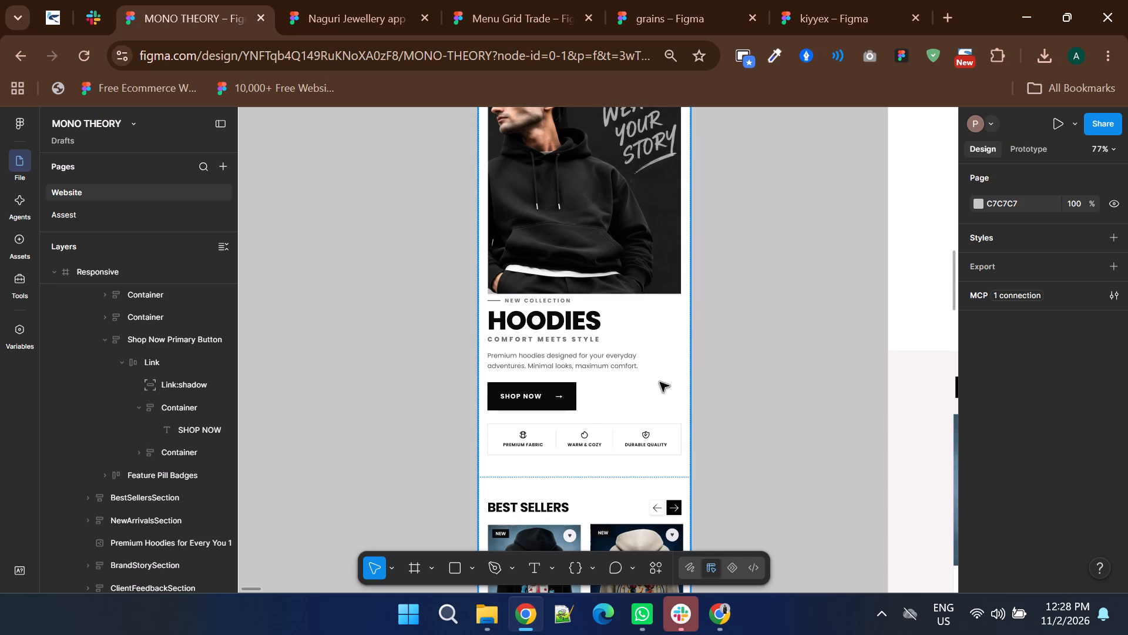
scroll(525, 446, "up", 4, "ctrl")
left_click(512, 442, "ctrl")
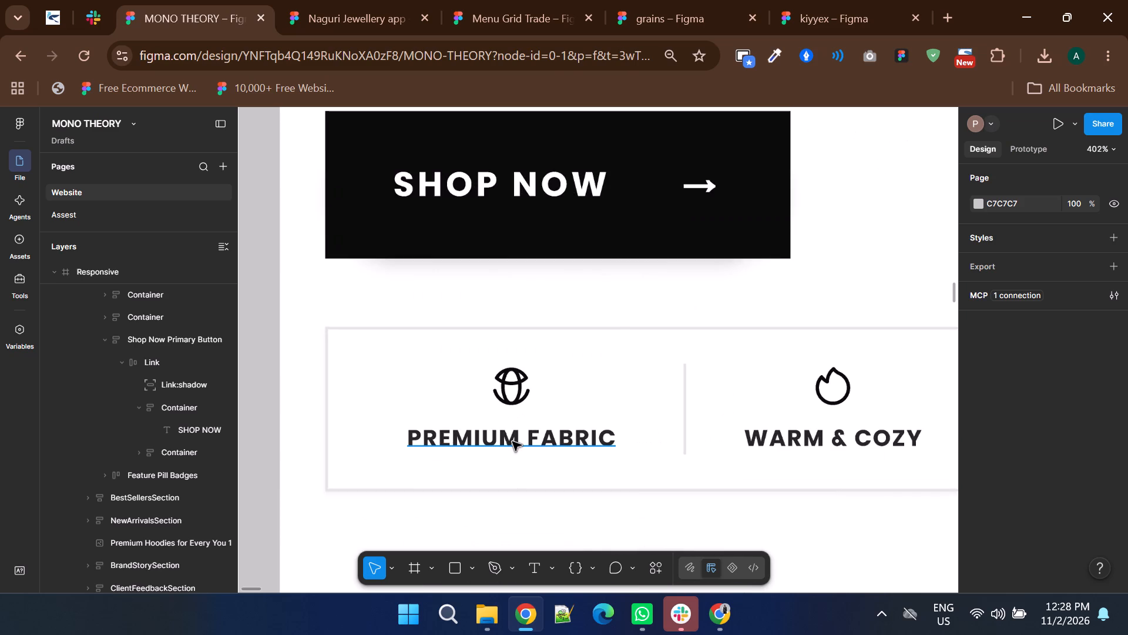
scroll(512, 442, "down", 2, "shift")
scroll(512, 442, "down", 2, "ctrl")
left_click(556, 437, "ctrl+shift")
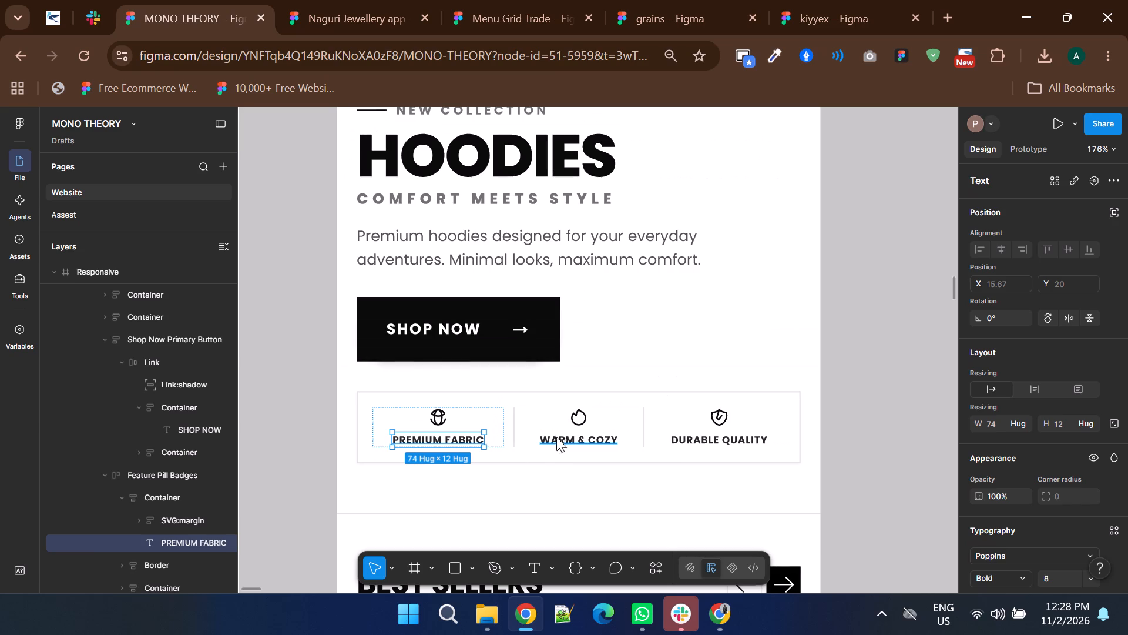
left_click(713, 445, "ctrl+shift")
left_click(841, 446)
Review the Best Sellers and New Arrivals product cards in the Responsive frame.
scroll(841, 446, "down", 3)
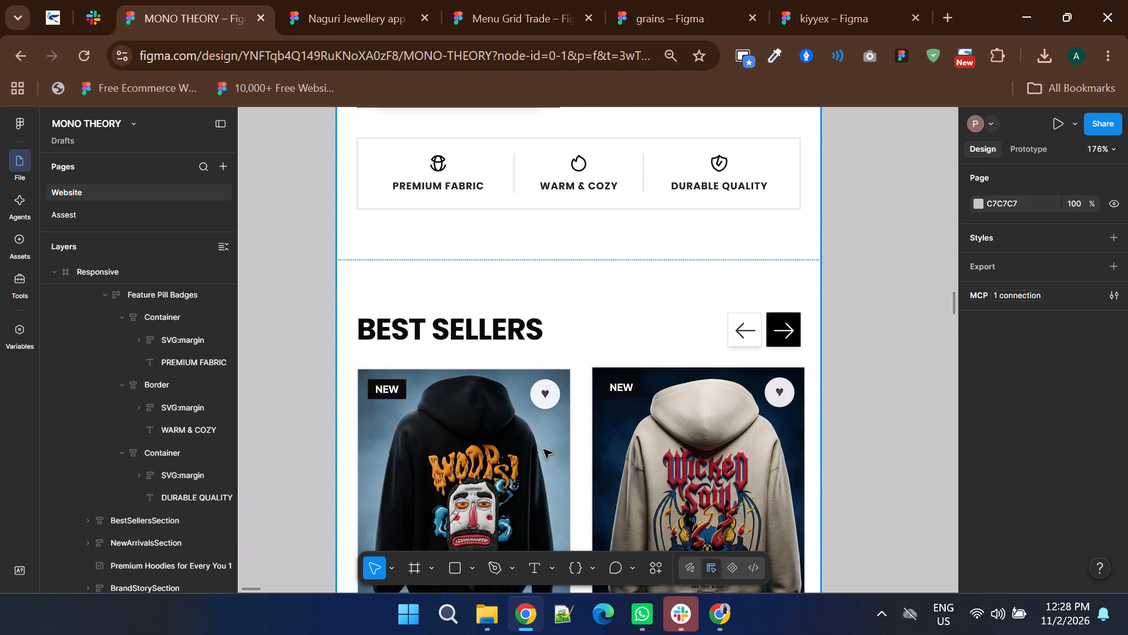
scroll(543, 449, "down", 2)
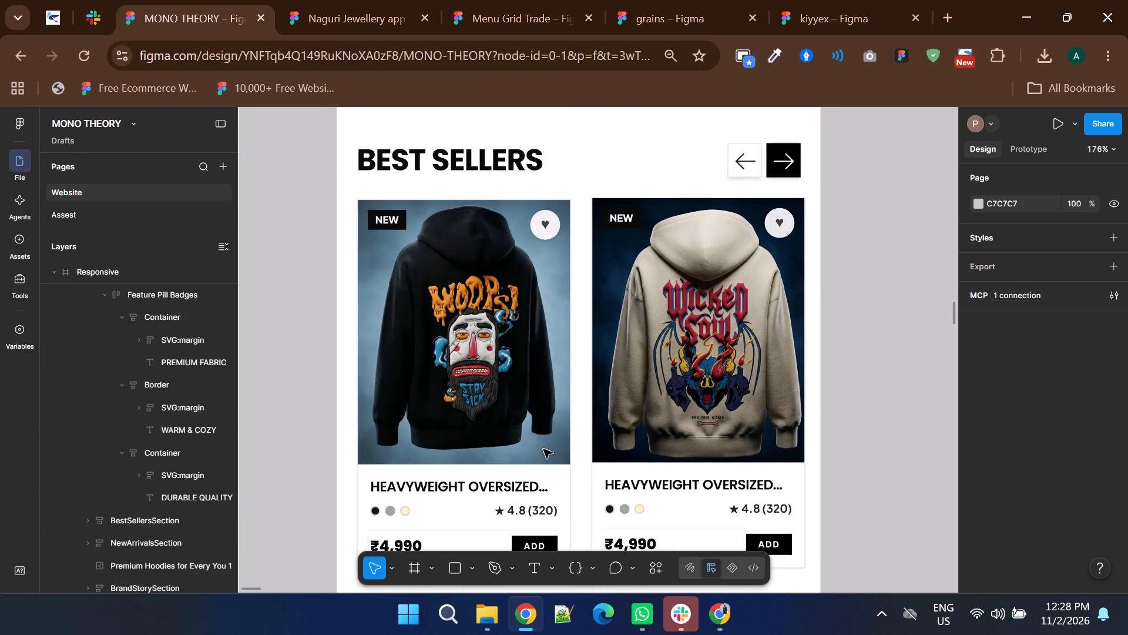
scroll(543, 449, "down", 3)
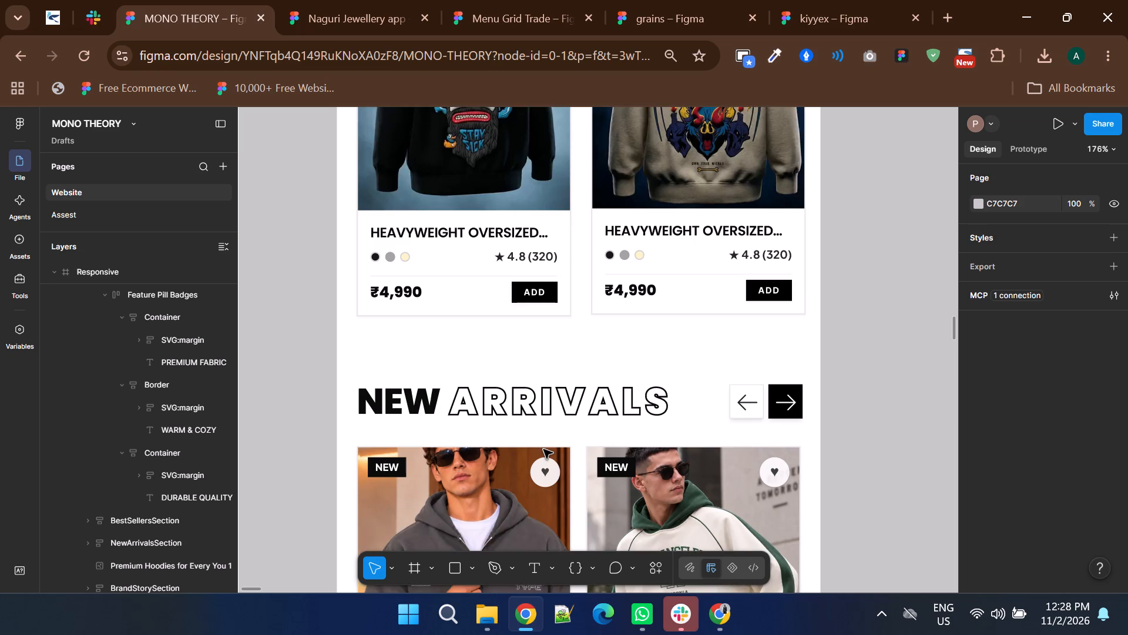
scroll(543, 449, "down", 3)
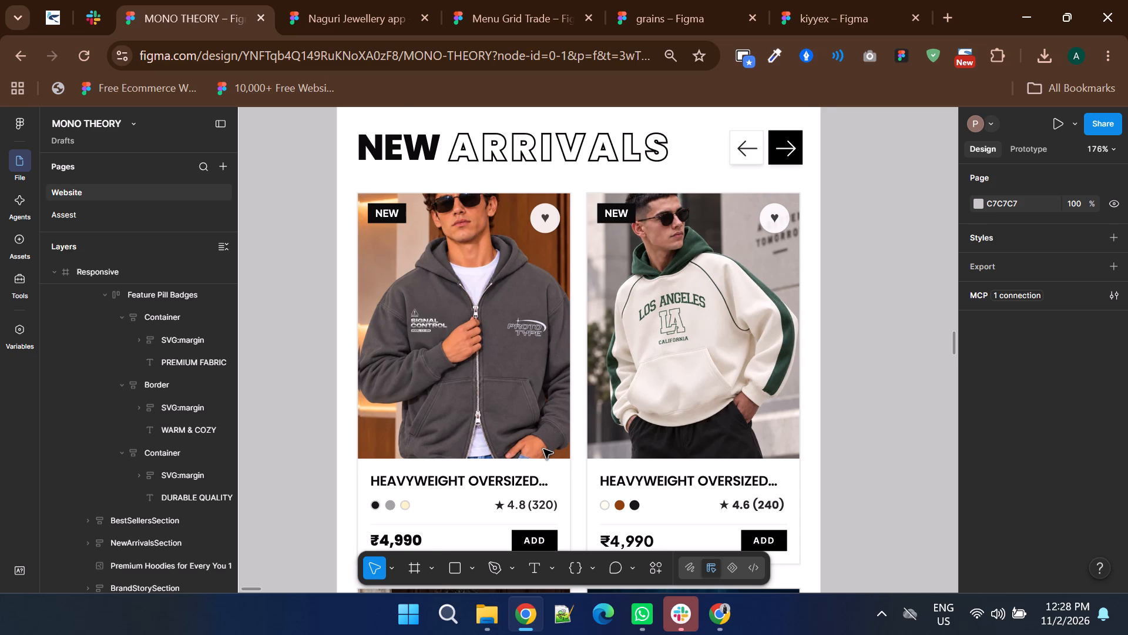
scroll(543, 449, "down", 1, "ctrl")
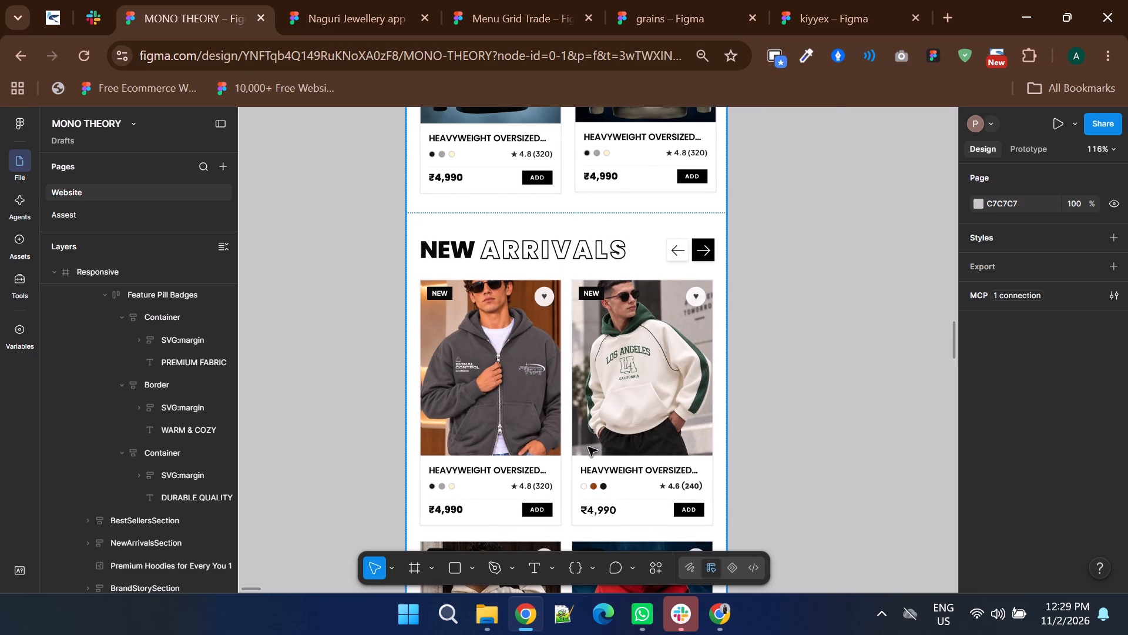
scroll(756, 428, "down", 1, "ctrl")
scroll(756, 428, "down", 1, "shift")
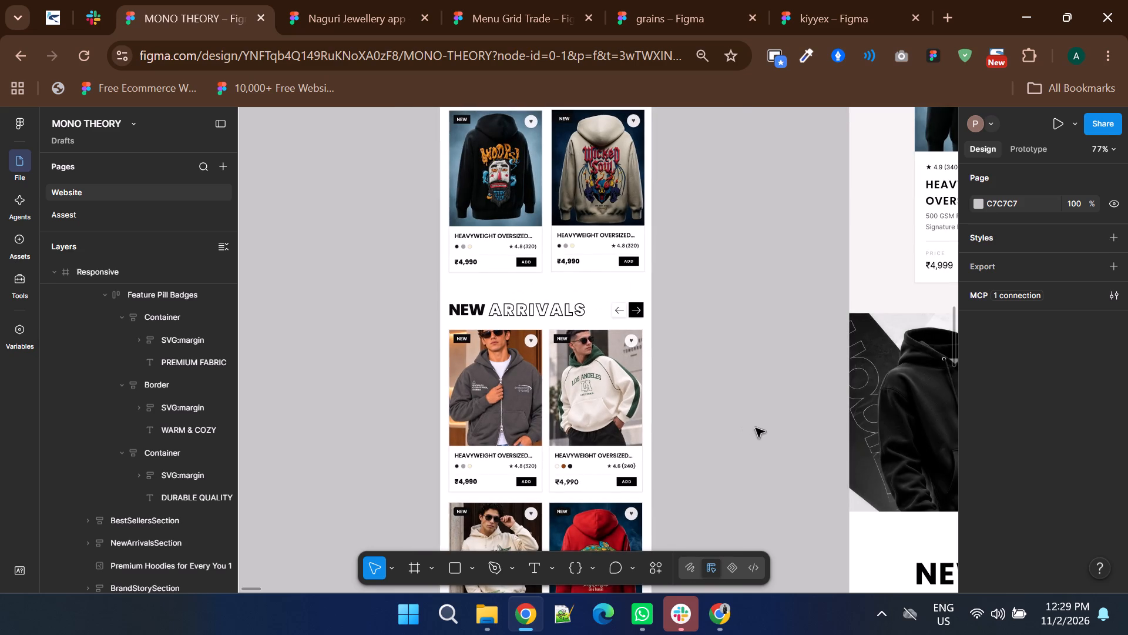
scroll(756, 428, "down", 4)
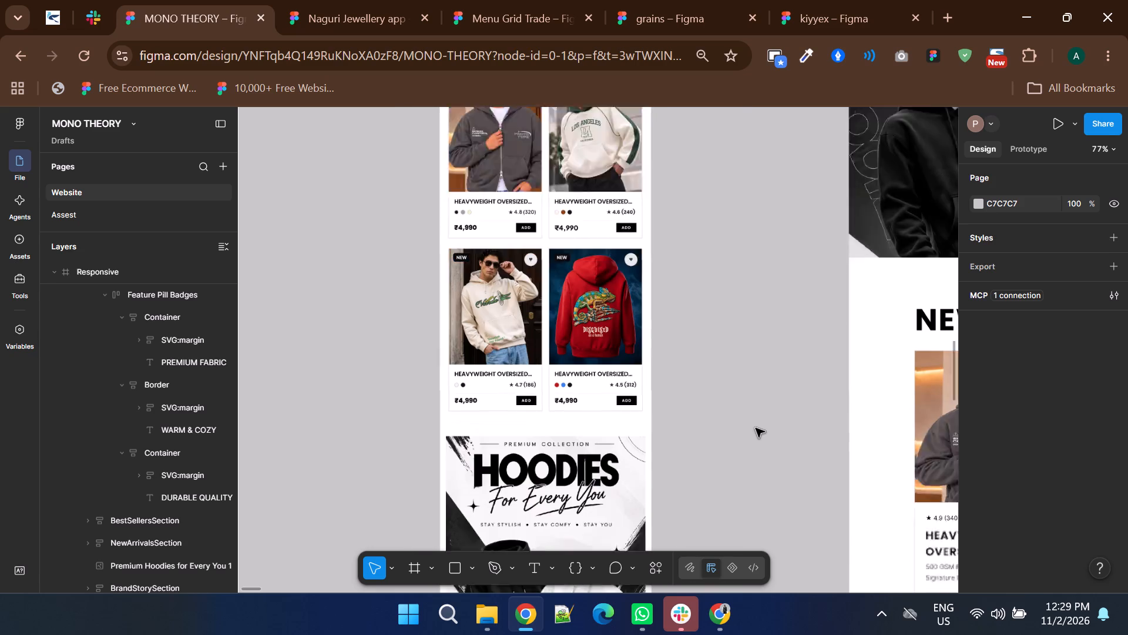
Review the Responsive frame's Hoodies For Every You banner and the Built For Real People story section.
scroll(756, 428, "down", 2)
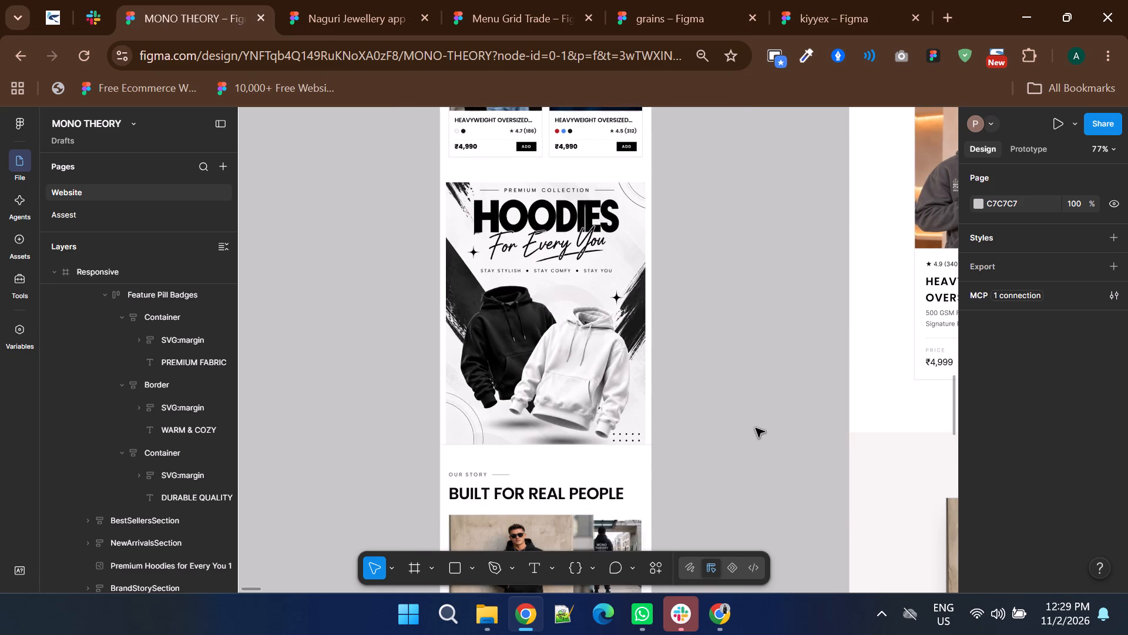
scroll(756, 428, "up", 1)
scroll(756, 428, "down", 2)
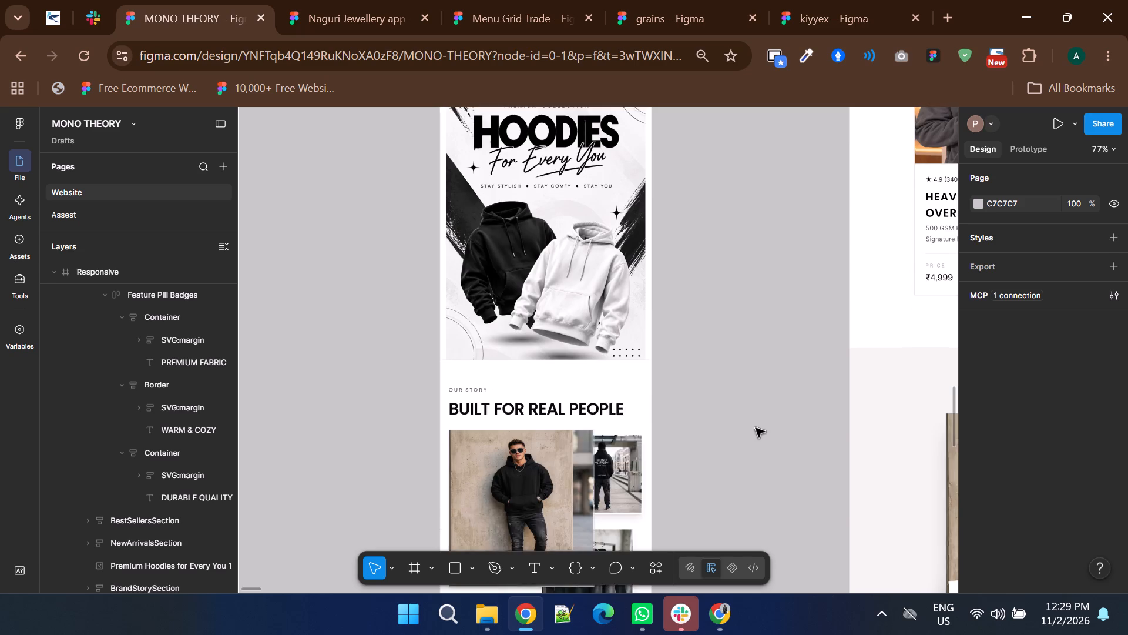
scroll(756, 428, "down", 2)
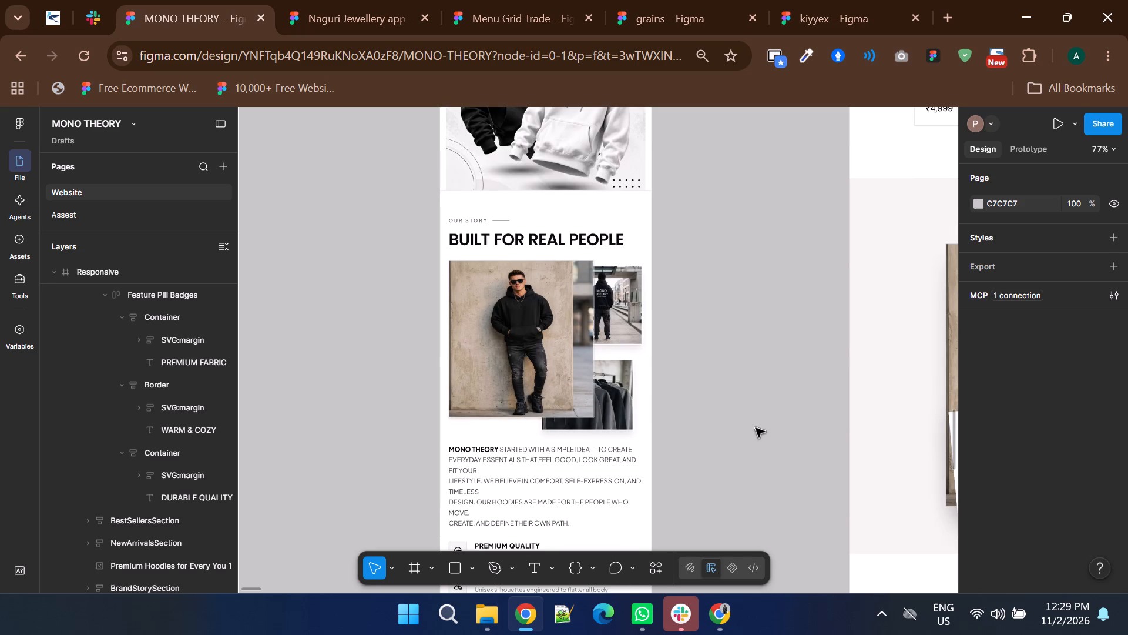
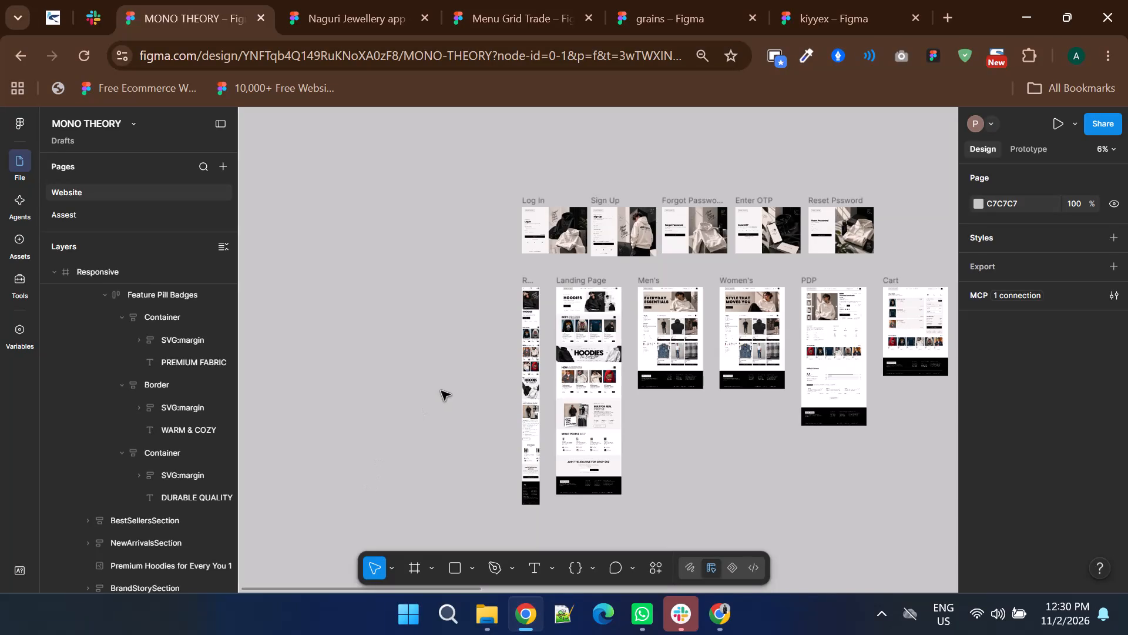
Inspect the Responsive frame's header bar: the menu icon, MONO THEORY logo, search icon and shopping bag icon.
scroll(540, 303, "up", 5, "ctrl")
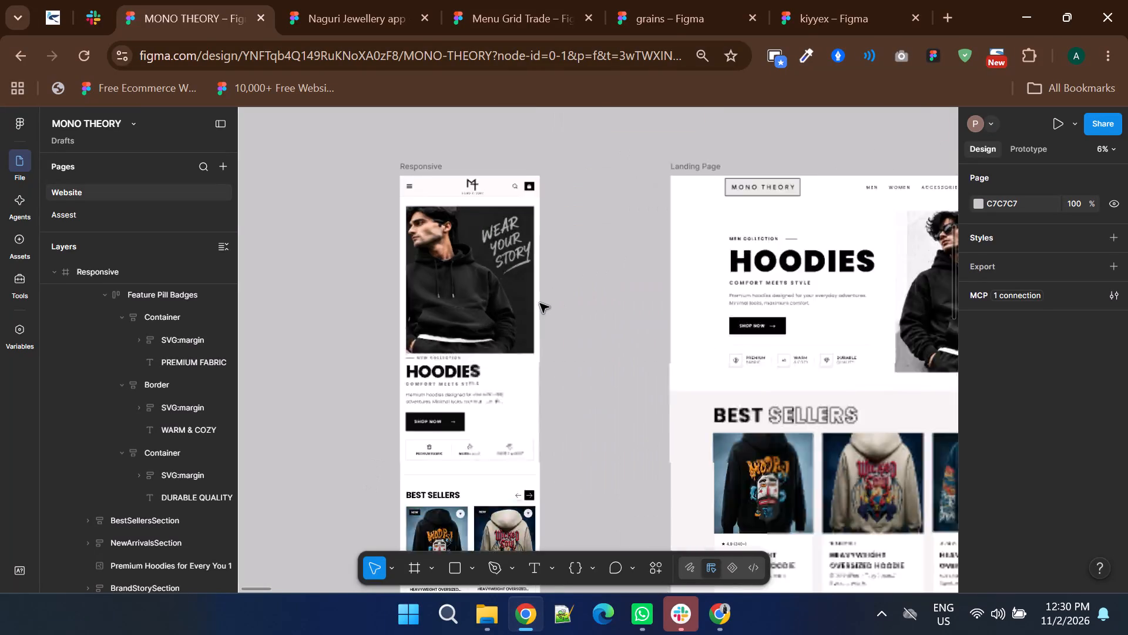
scroll(540, 303, "up", 1, "ctrl")
scroll(597, 377, "down", 3, "ctrl")
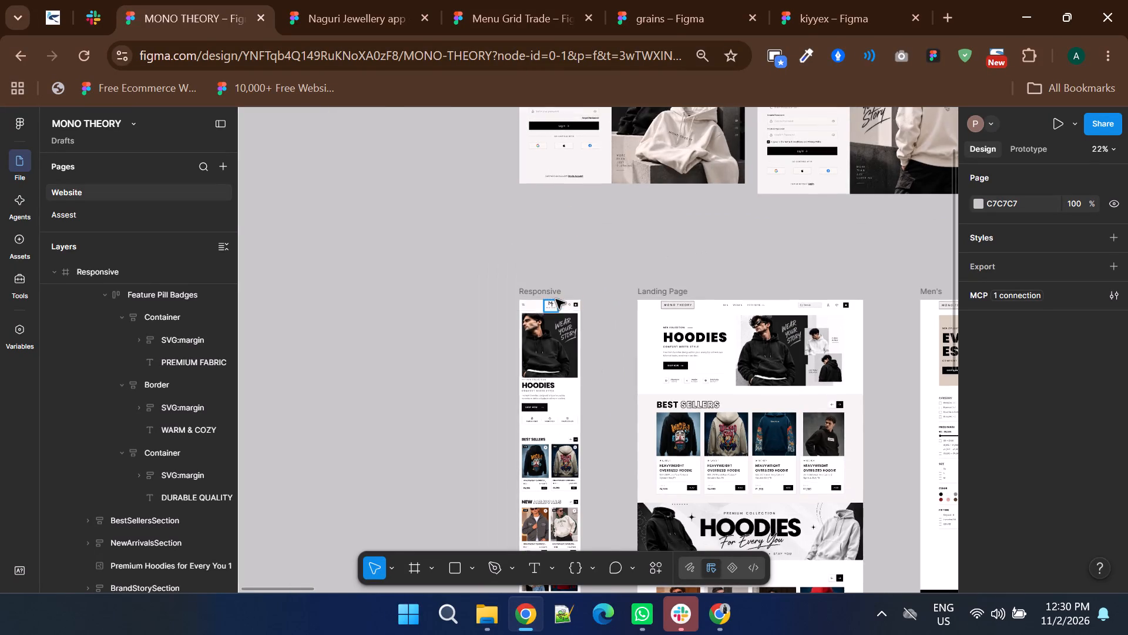
scroll(556, 299, "up", 5, "ctrl")
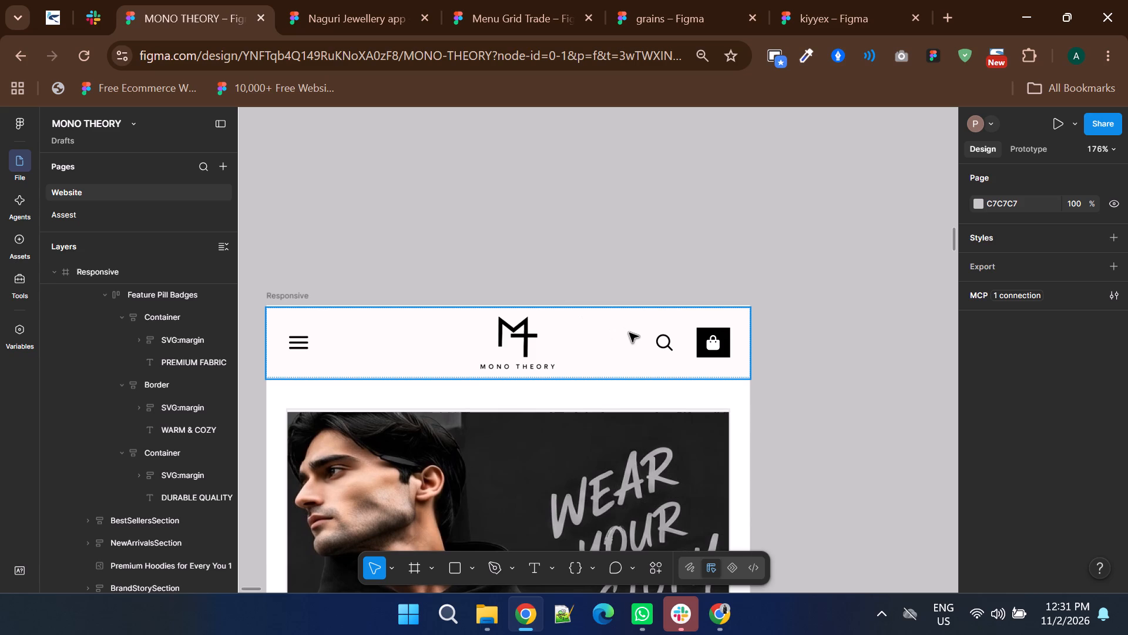
scroll(629, 333, "down", 3, "ctrl")
left_click(641, 286)
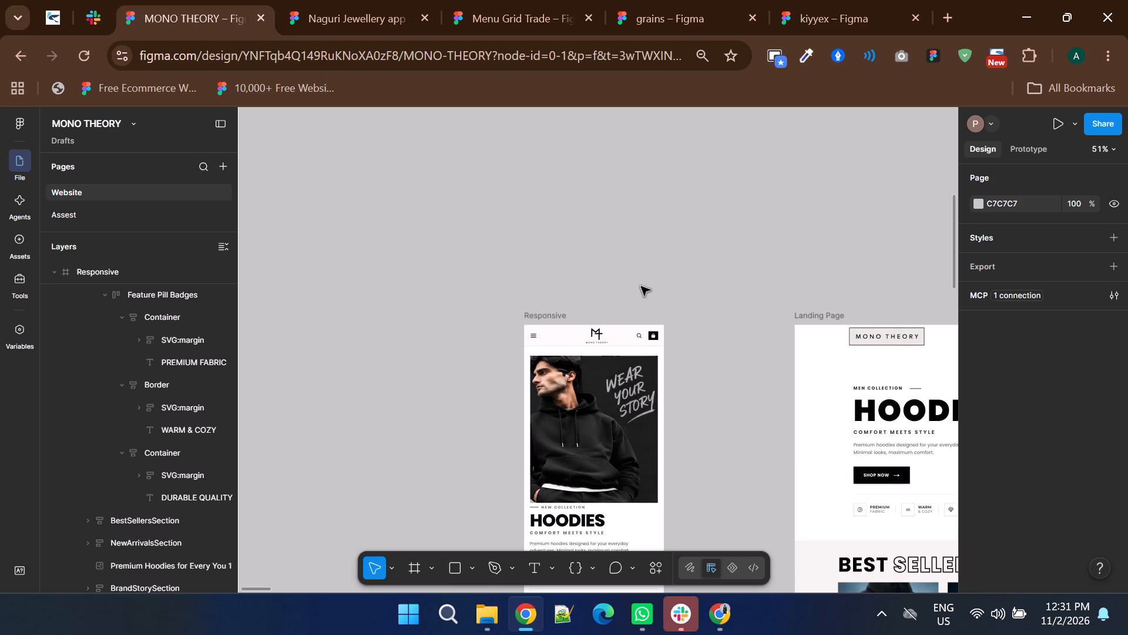
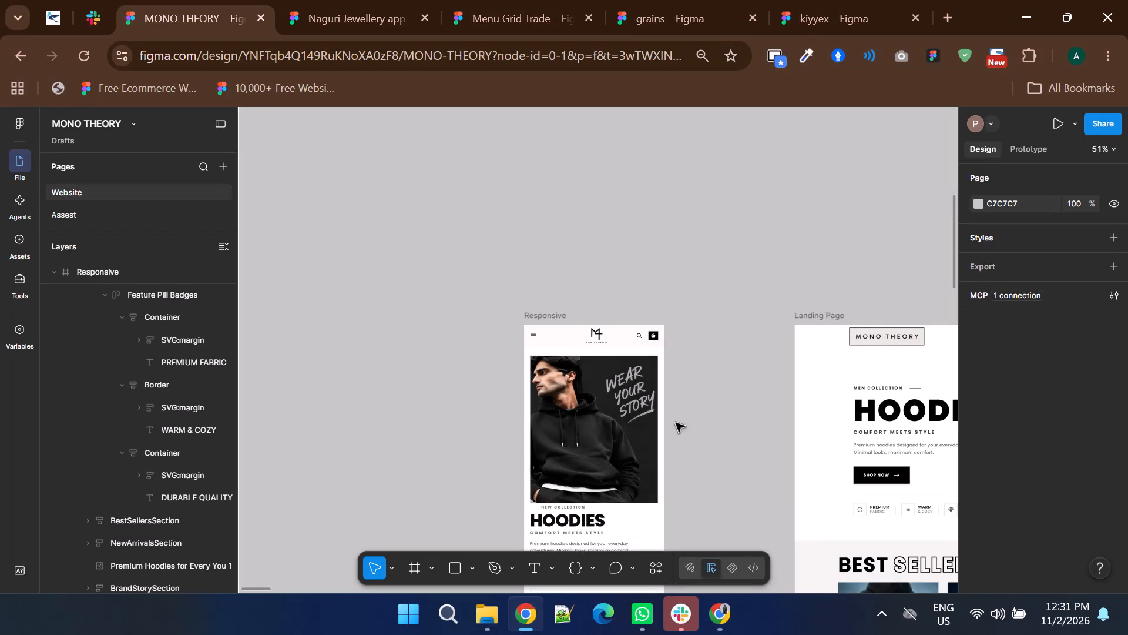
Survey the full set of Website page frames, from the login screens and Responsive layout across the shop, checkout and account pages.
scroll(699, 308, "down", 1, "ctrl")
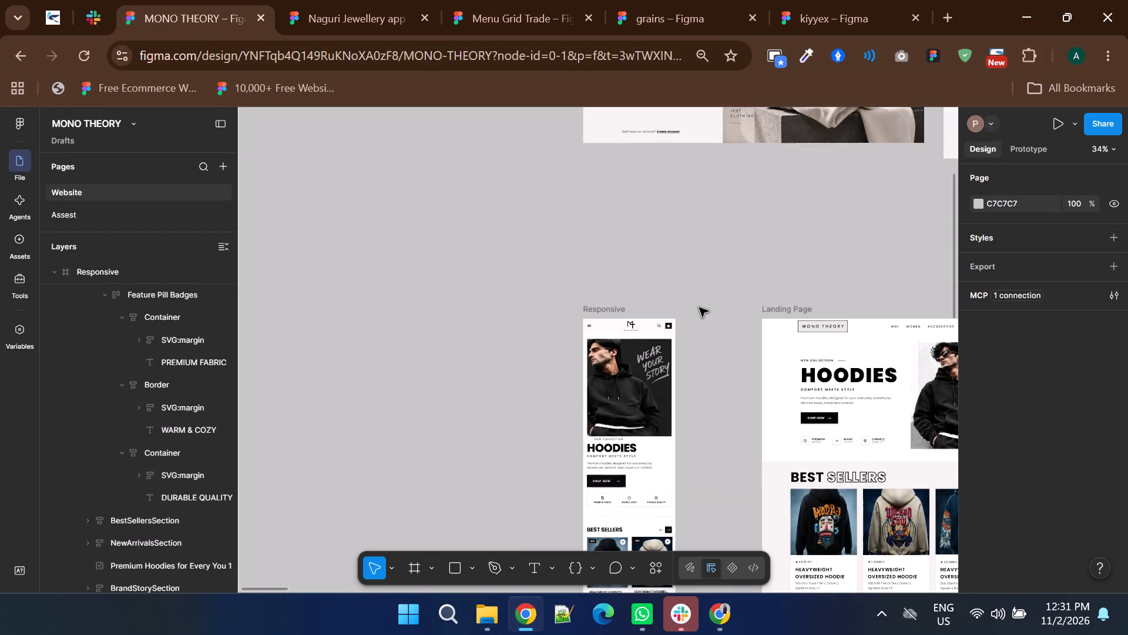
scroll(699, 308, "down", 3, "ctrl")
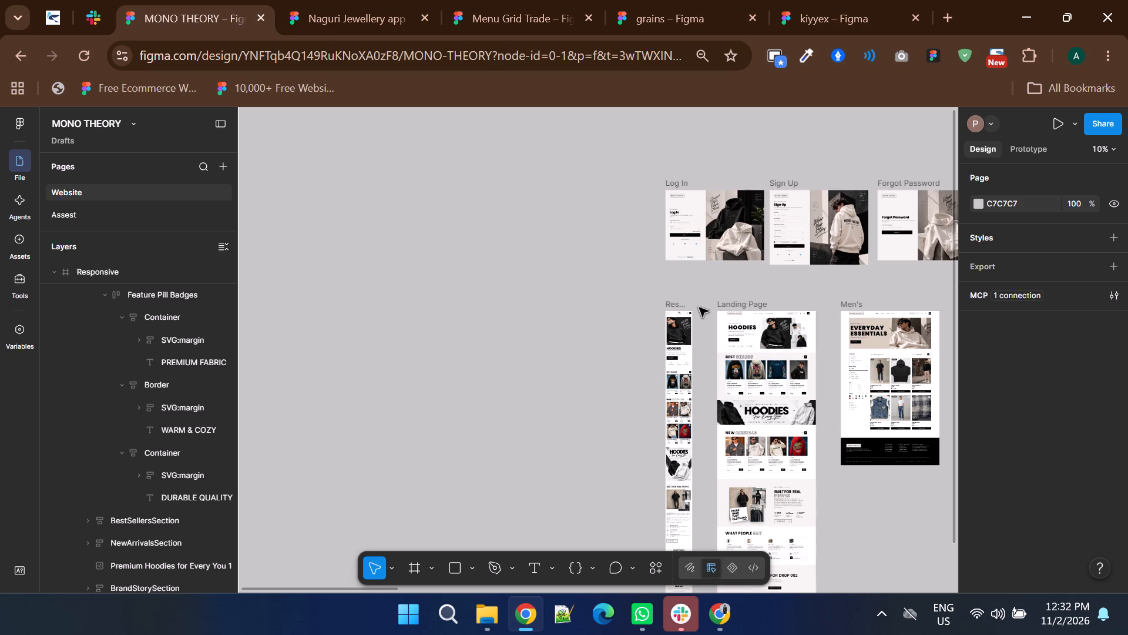
scroll(546, 332, "down", 2, "shift")
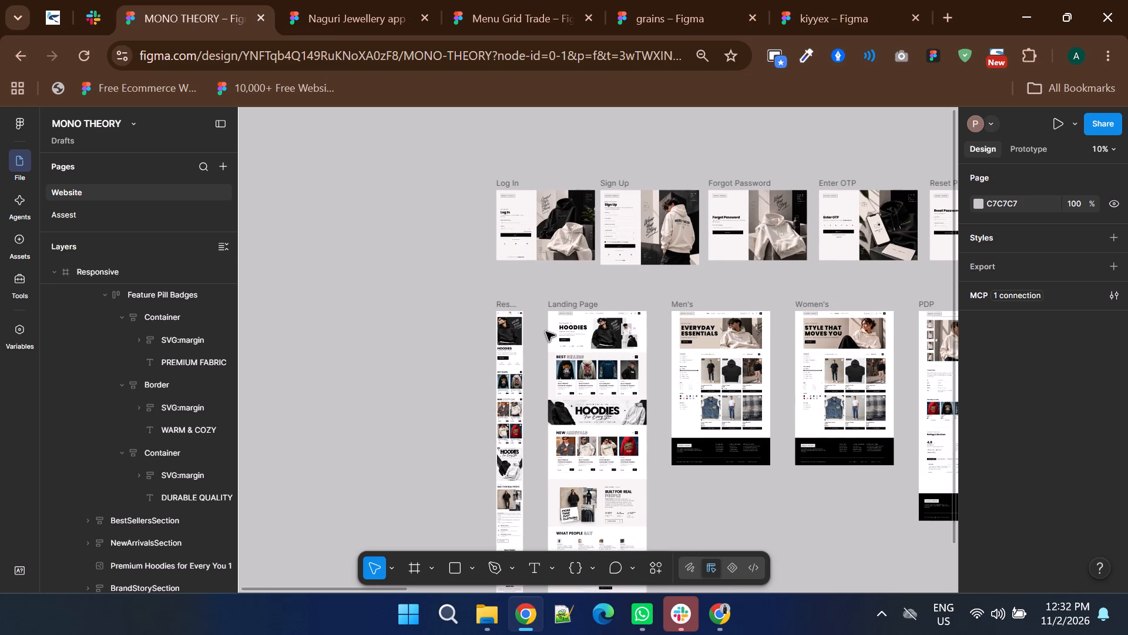
scroll(545, 316, "down", 1, "ctrl")
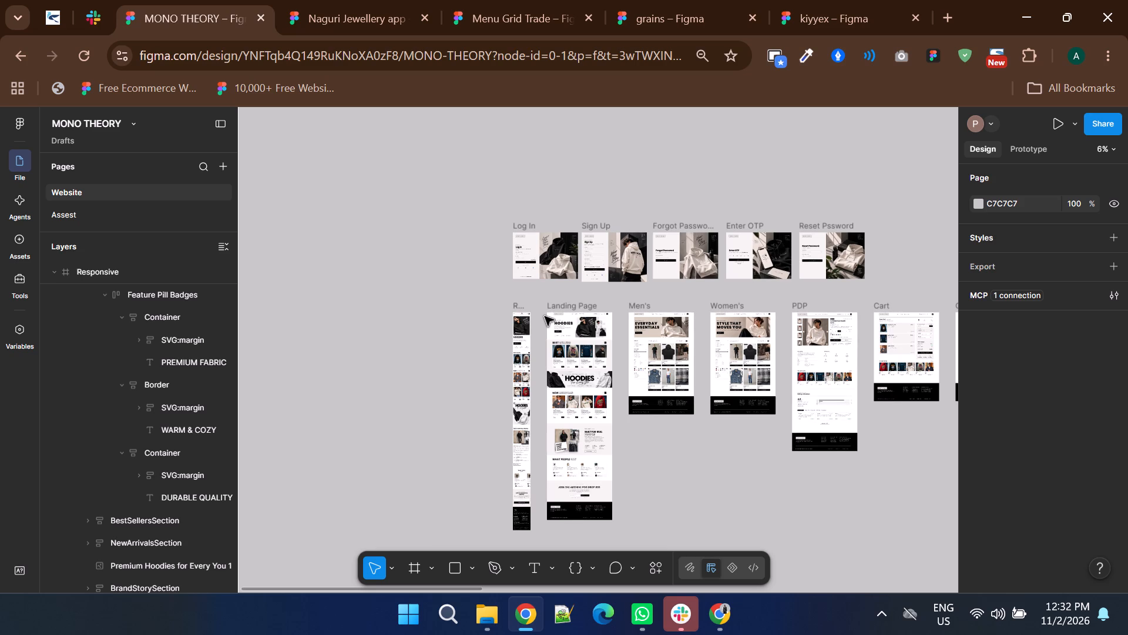
scroll(545, 316, "down", 1, "shift")
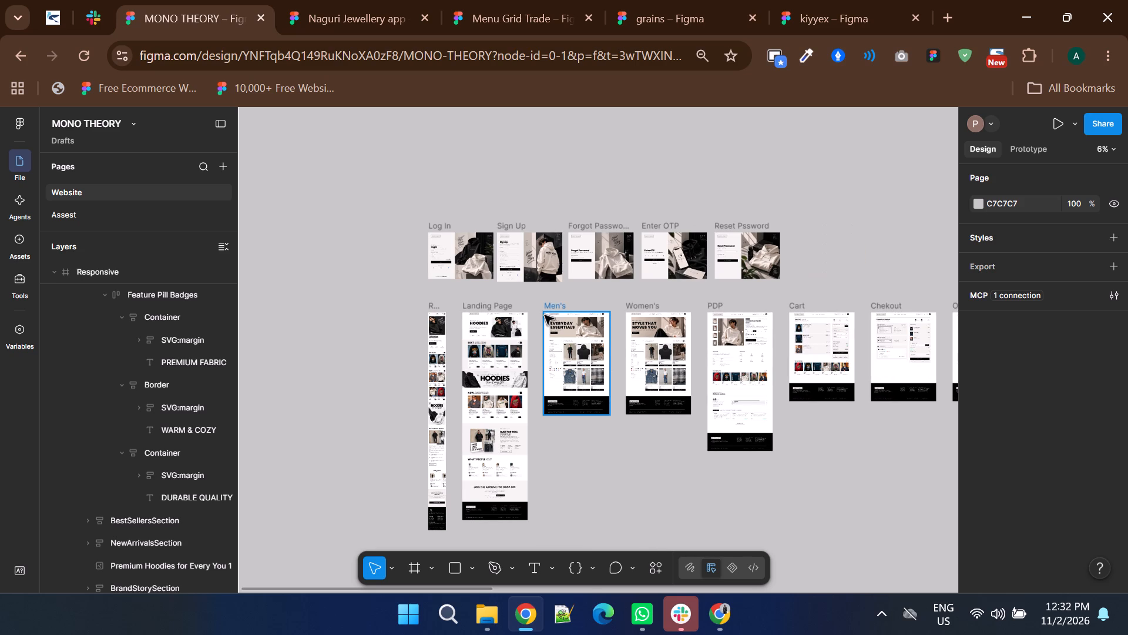
scroll(545, 315, "down", 1, "ctrl")
scroll(465, 346, "down", 2, "shift")
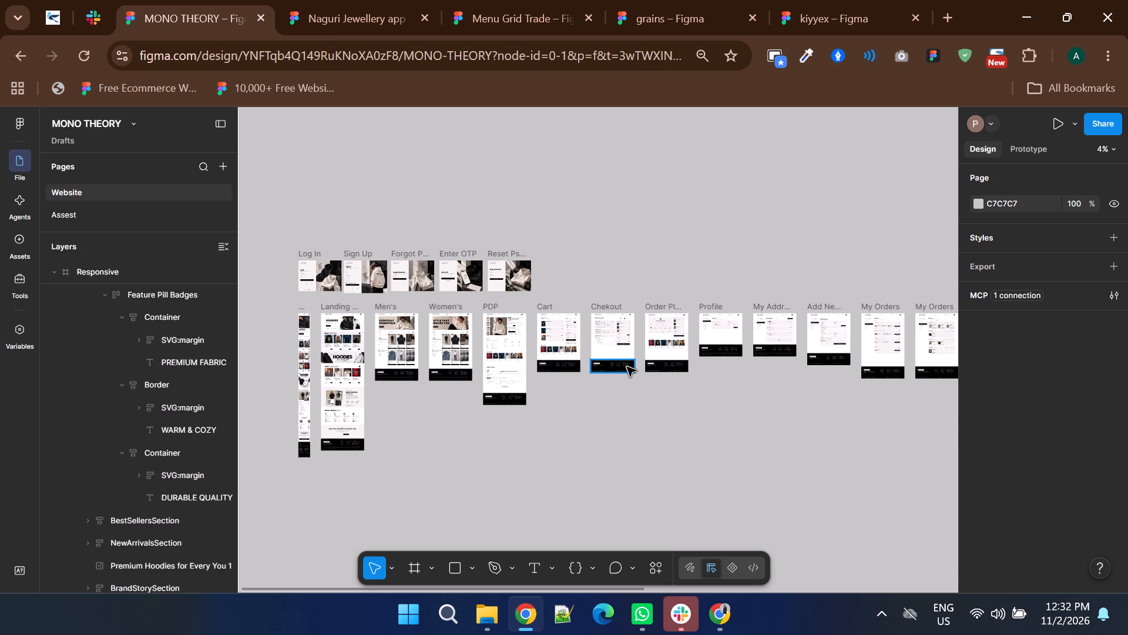
scroll(706, 386, "down", 1, "ctrl")
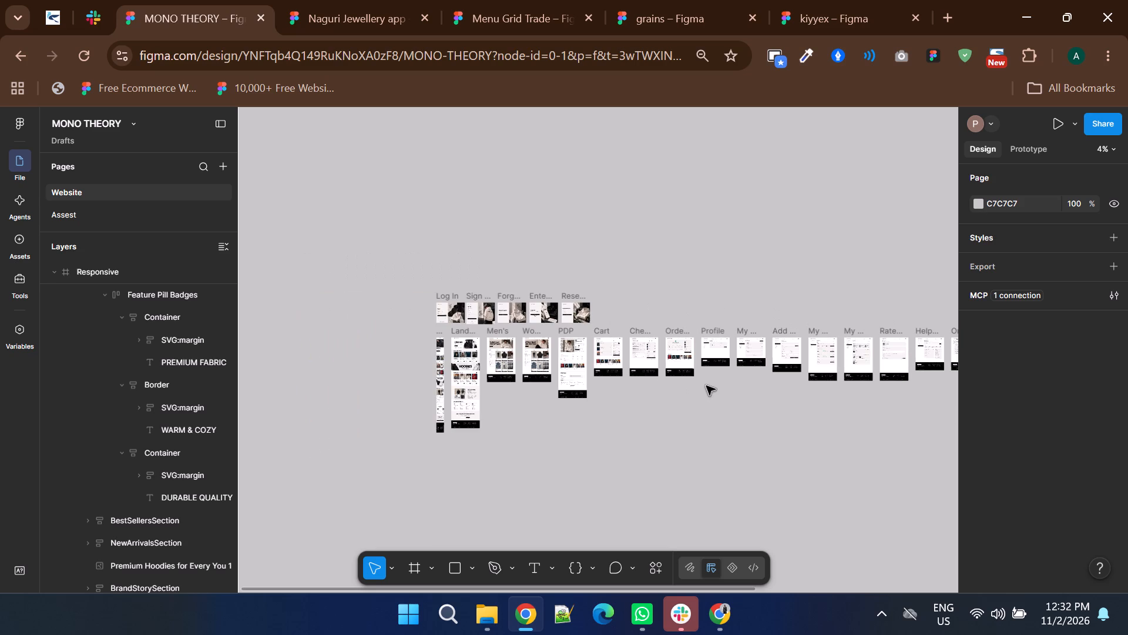
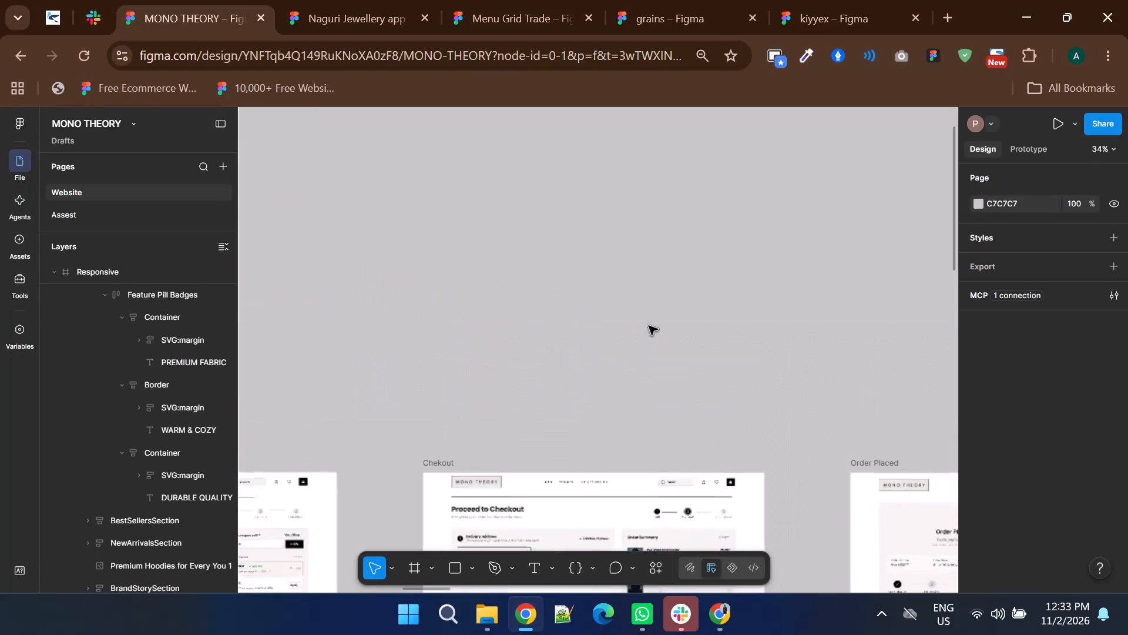
Look over the Chekout frame and the Wishlist frame with its product cards on the Website page.
scroll(649, 326, "down", 2)
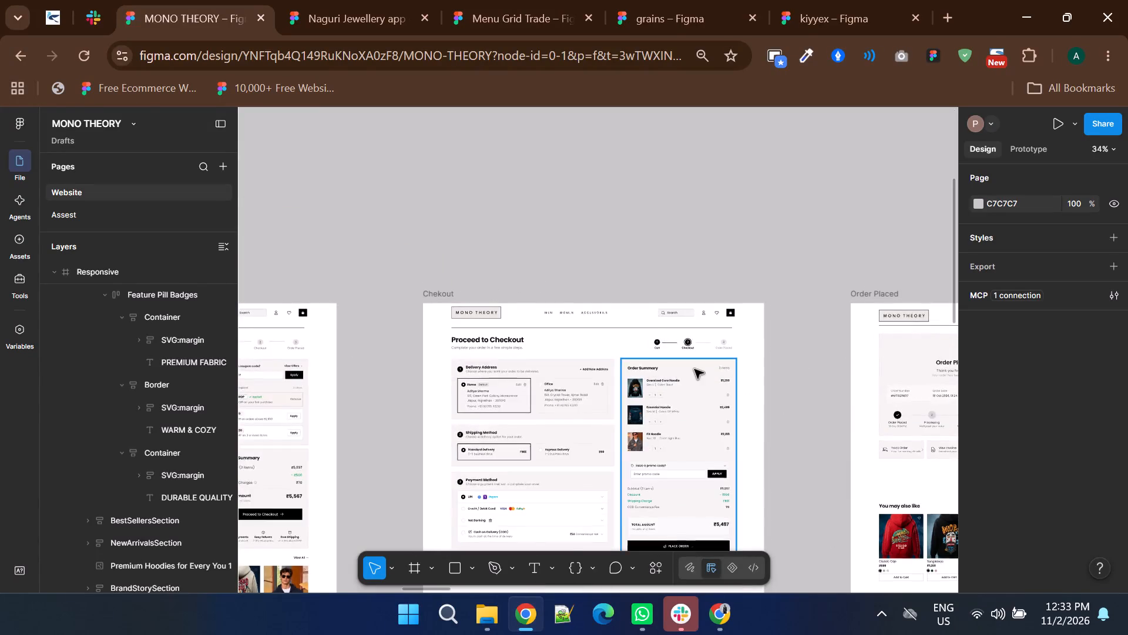
scroll(696, 369, "up", 3, "ctrl")
scroll(675, 366, "down", 9, "ctrl")
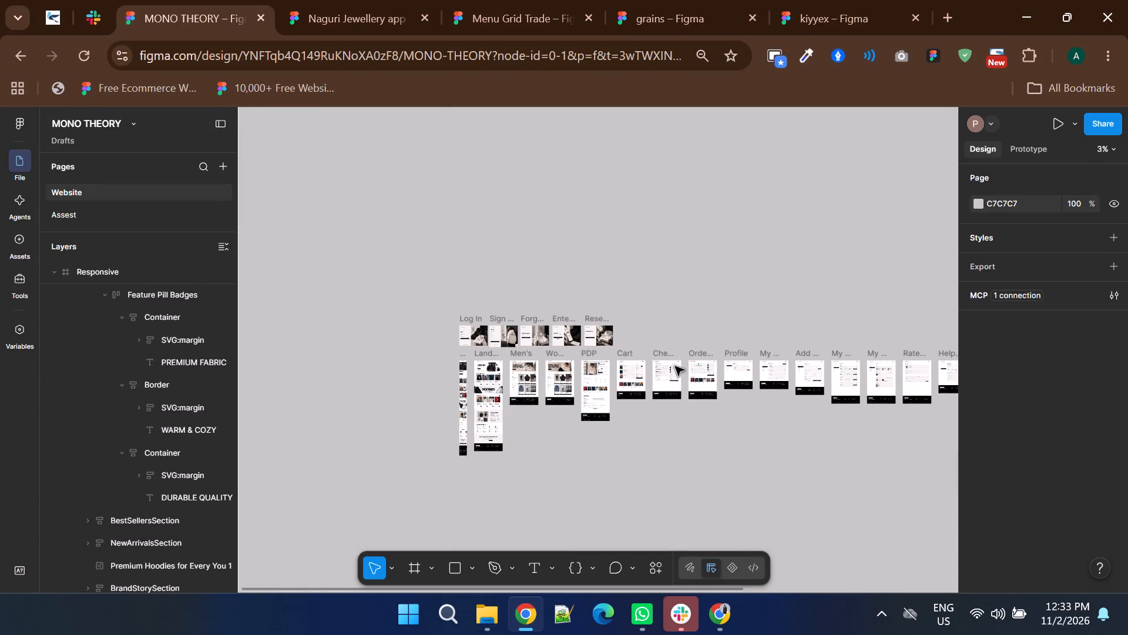
scroll(675, 366, "down", 9, "shift")
scroll(569, 367, "up", 5, "ctrl")
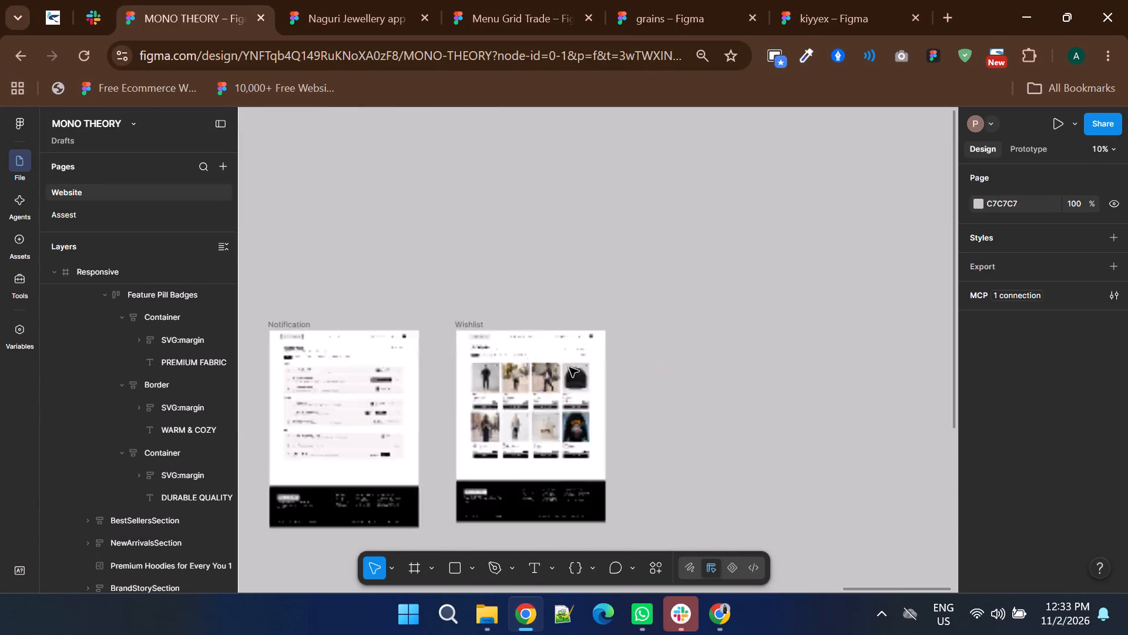
scroll(569, 367, "up", 3, "ctrl")
scroll(852, 329, "down", 2, "ctrl")
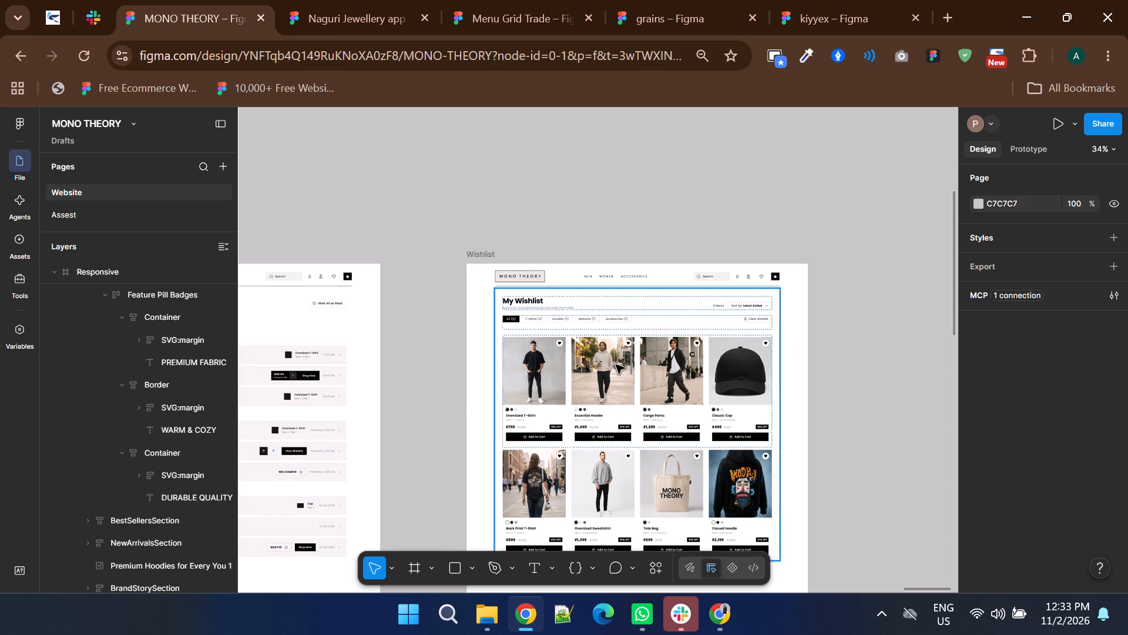
Examine the Notification frame closely, from its header and filters through the Today, Yesterday and Earlier notification groups.
scroll(616, 365, "down", 1, "ctrl")
scroll(575, 380, "up", 3, "shift")
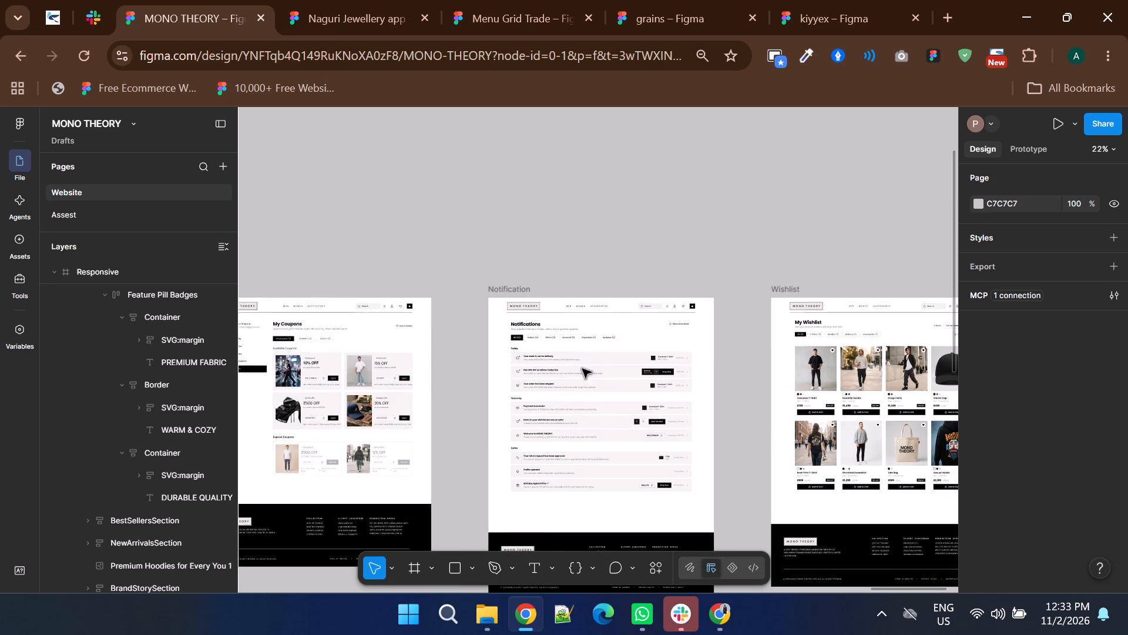
scroll(603, 360, "up", 4, "ctrl")
scroll(613, 362, "down", 1, "ctrl")
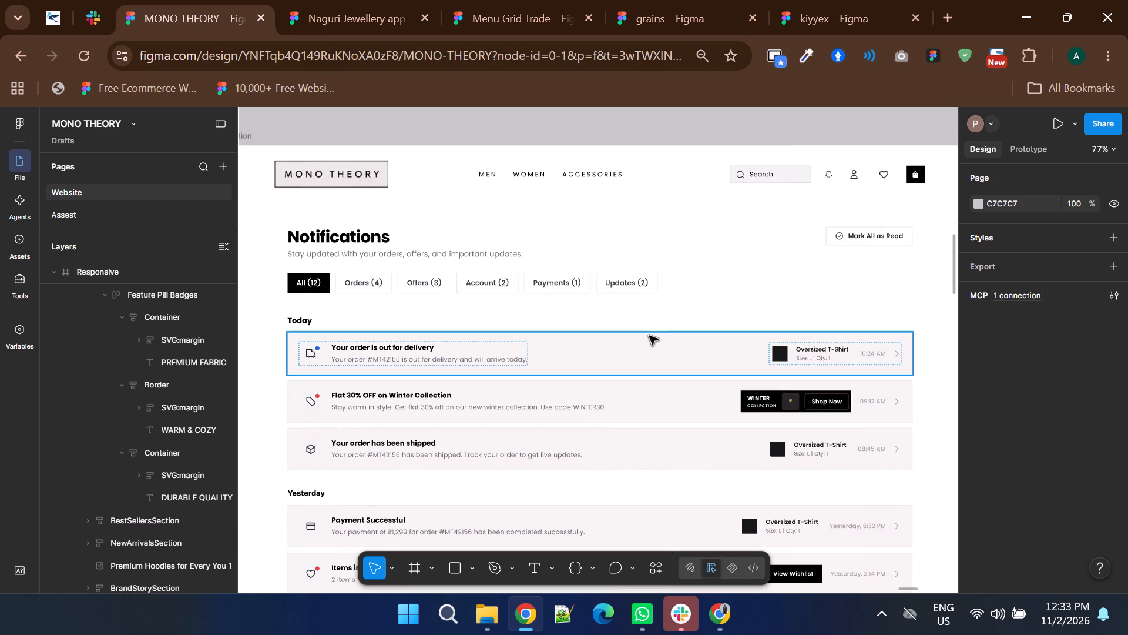
scroll(646, 454, "down", 2)
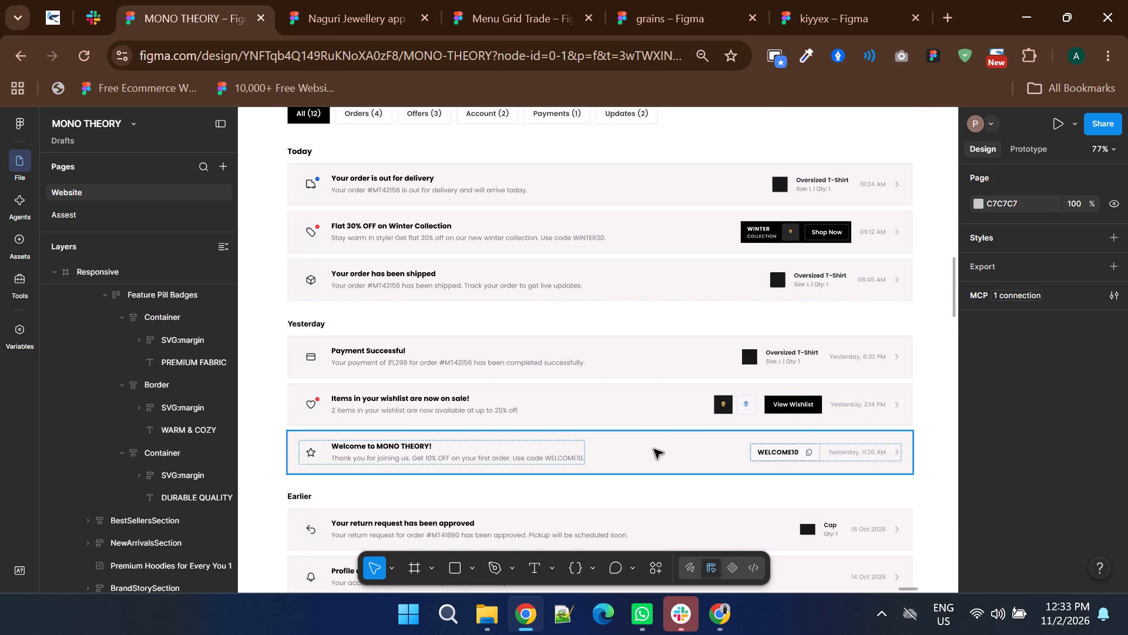
scroll(654, 449, "down", 1)
scroll(692, 479, "down", 1)
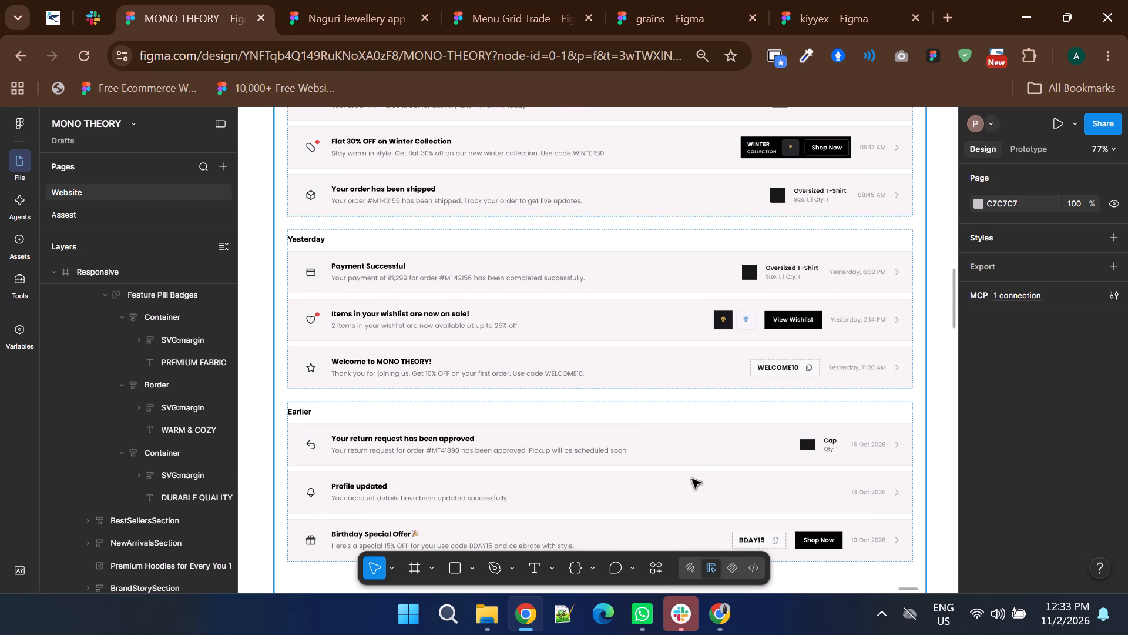
scroll(692, 479, "down", 1)
scroll(741, 437, "down", 4, "ctrl")
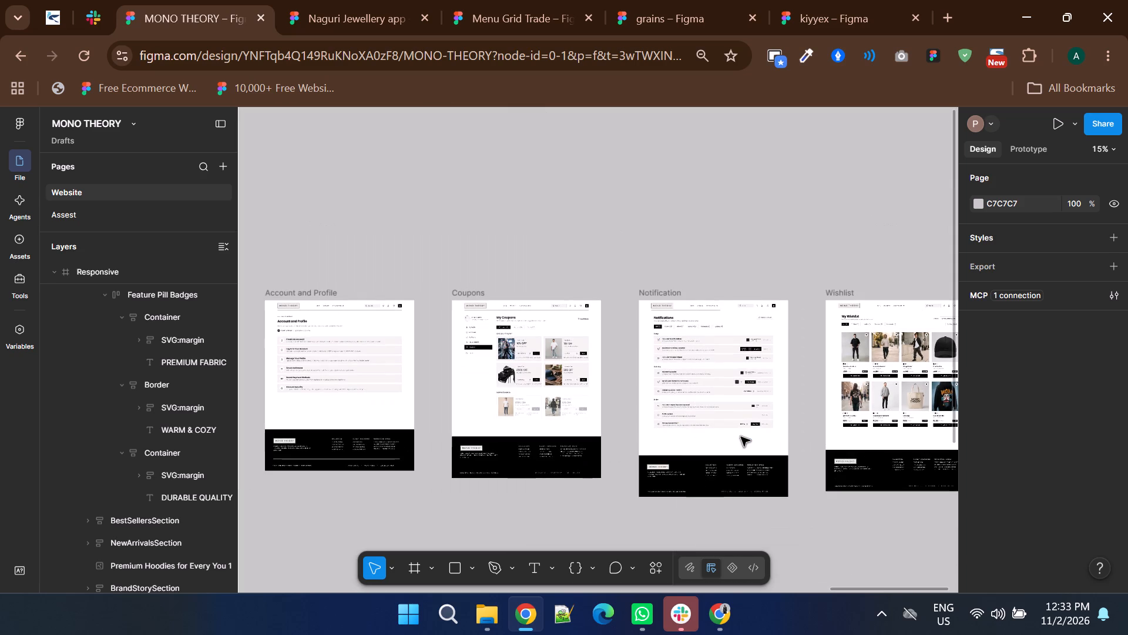
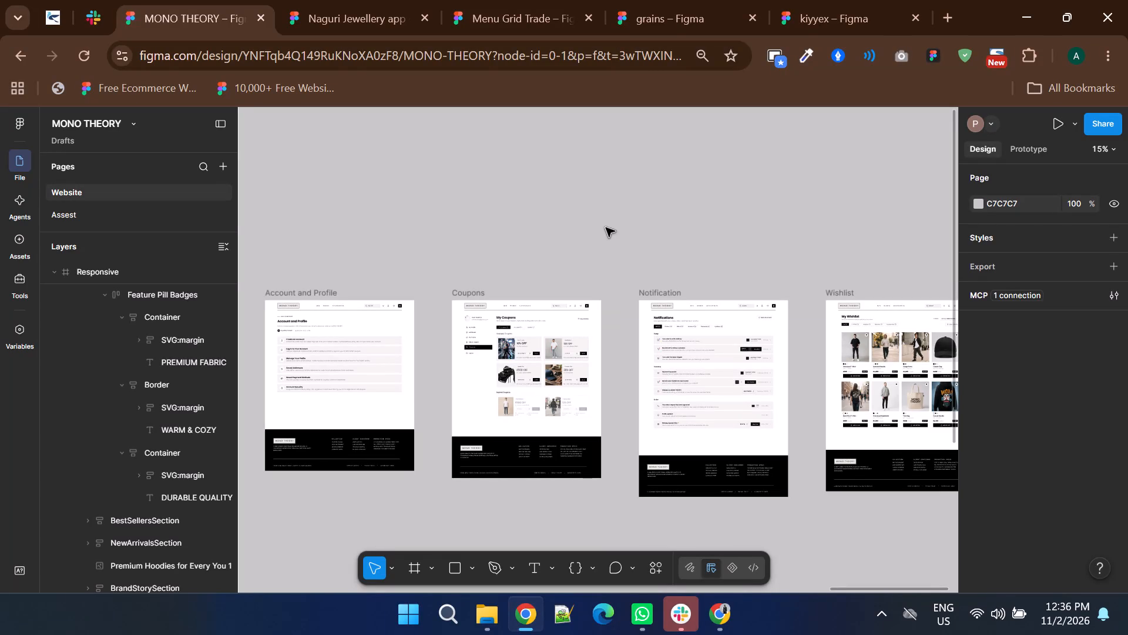
Look over the full row of page frames on the Website page, including the product cards in the Wishlist frame.
scroll(604, 208, "down", 2, "ctrl")
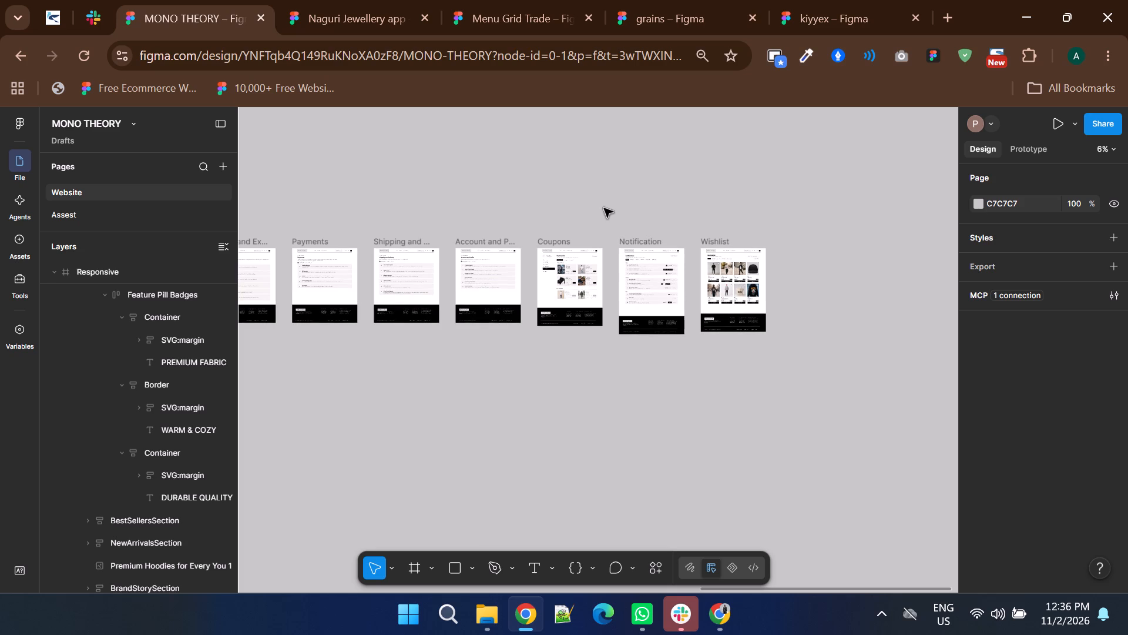
scroll(604, 208, "down", 3, "ctrl")
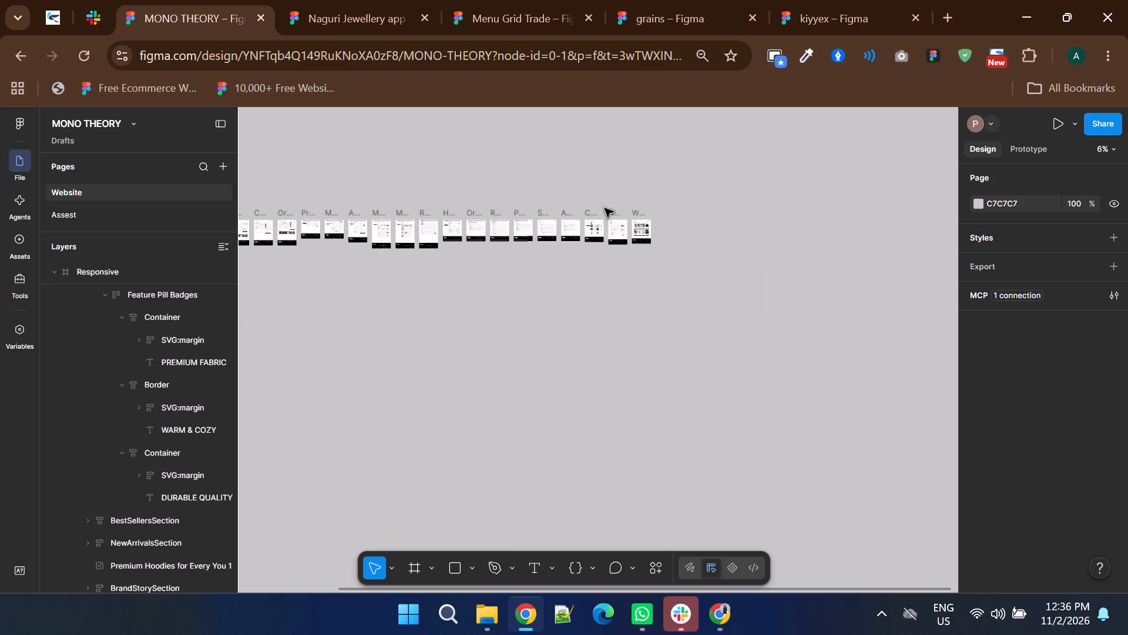
scroll(605, 208, "down", 5, "ctrl")
scroll(592, 280, "up", 1, "shift")
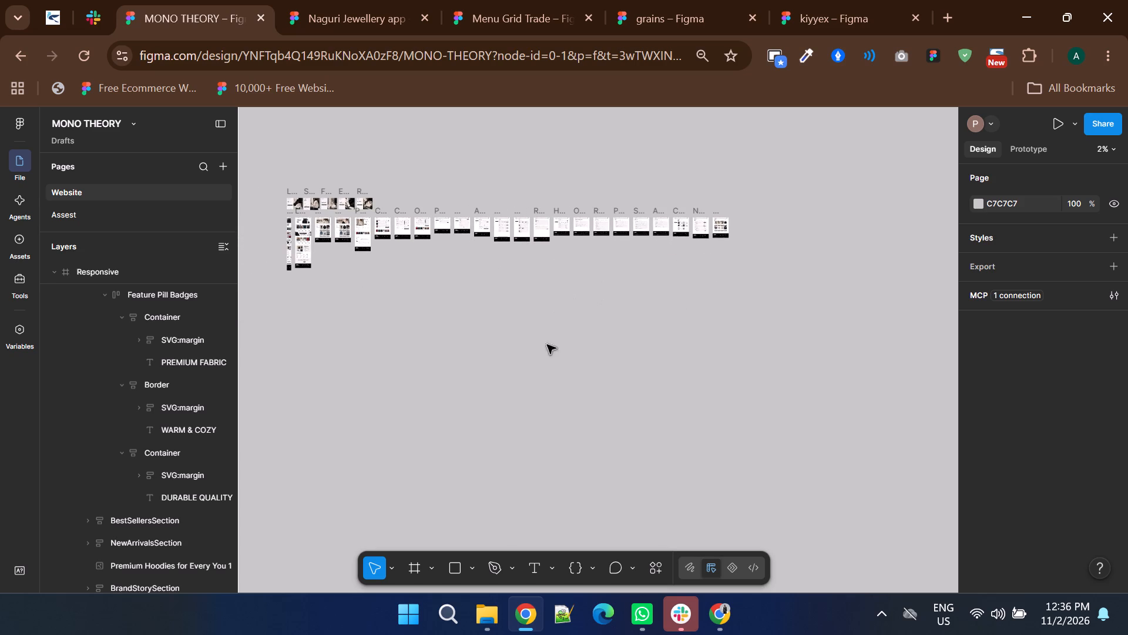
scroll(697, 211, "up", 10, "ctrl")
scroll(707, 235, "down", 14)
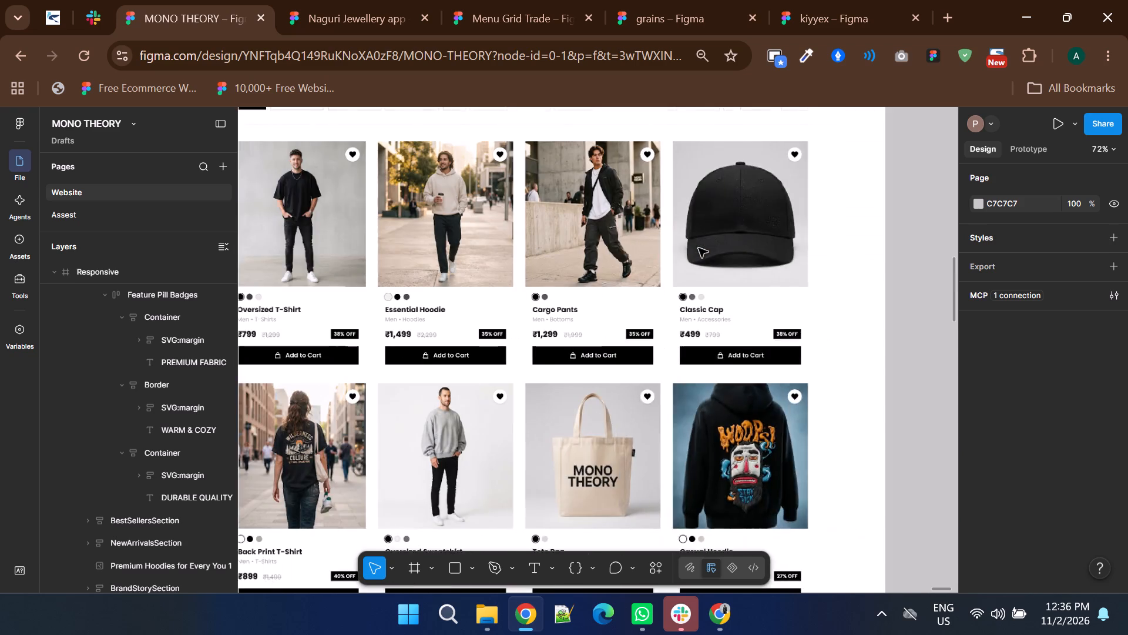
scroll(699, 248, "down", 11)
scroll(726, 278, "down", 1, "ctrl")
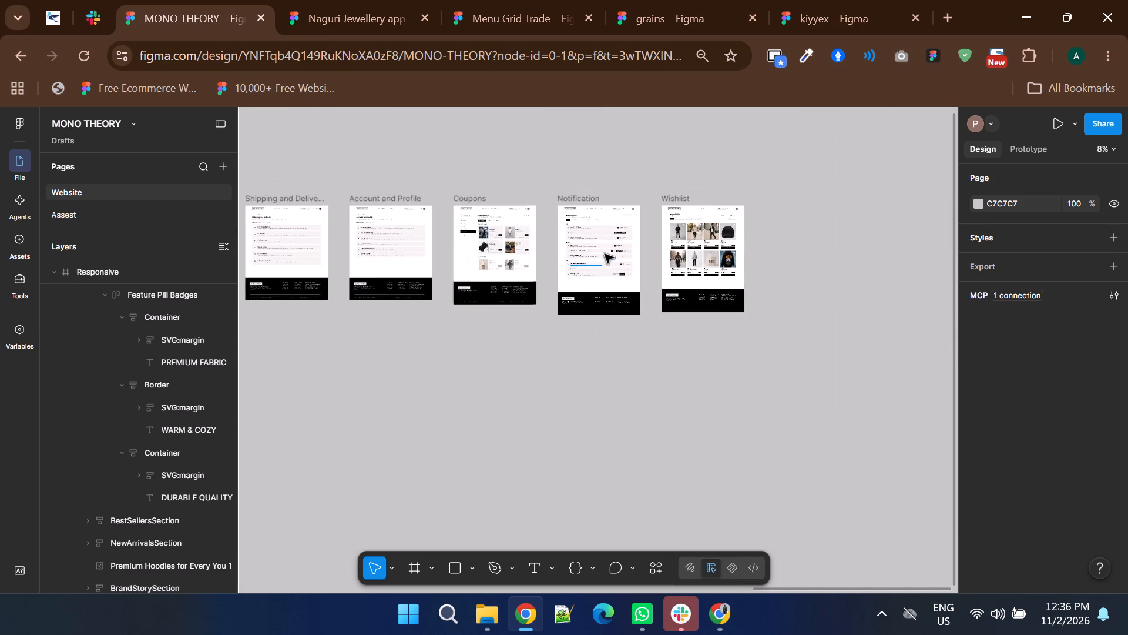
Recheck the Notification frame, from the Earlier and Yesterday groups up to the header, filters and Today group.
scroll(605, 254, "up", 5, "ctrl")
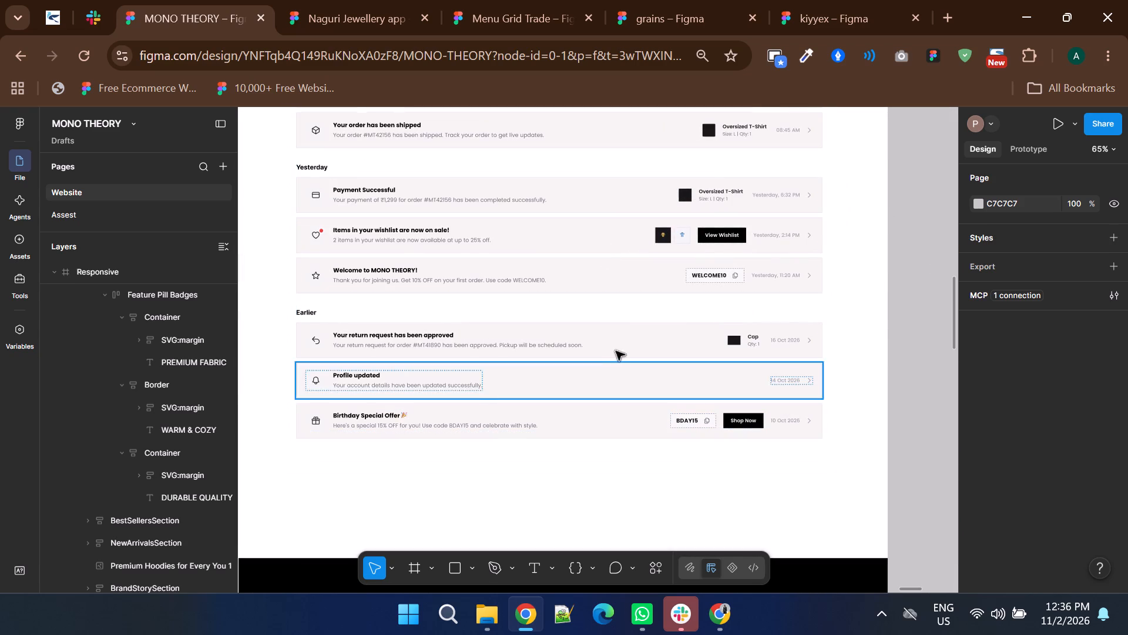
scroll(643, 372, "up", 2)
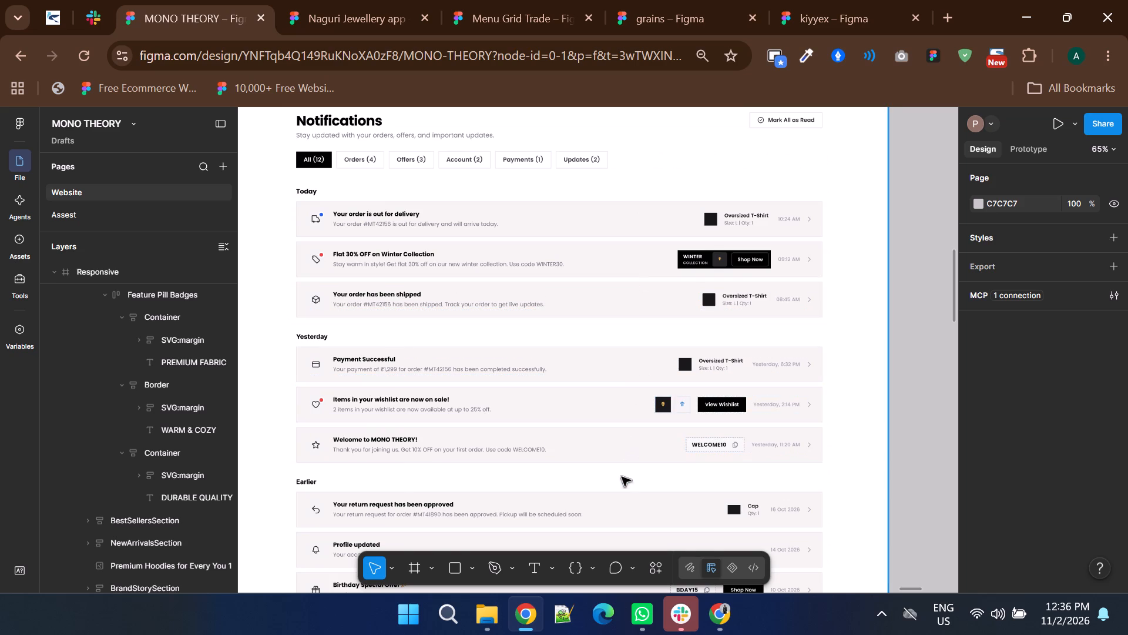
scroll(618, 487, "down", 1, "ctrl")
scroll(618, 487, "down", 1)
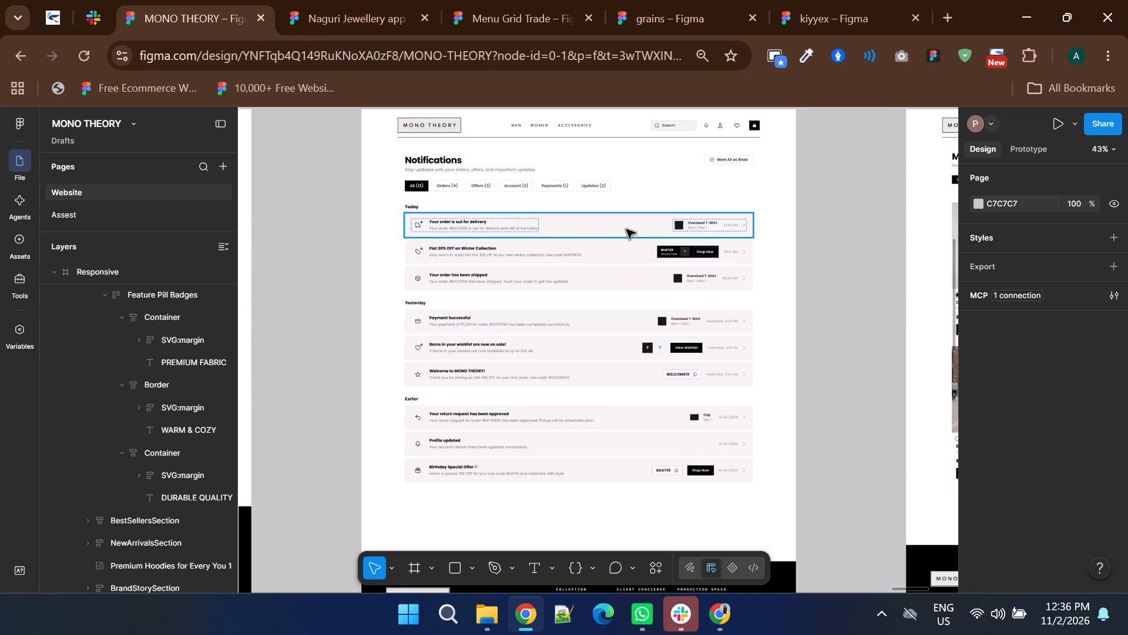
left_click(848, 319)
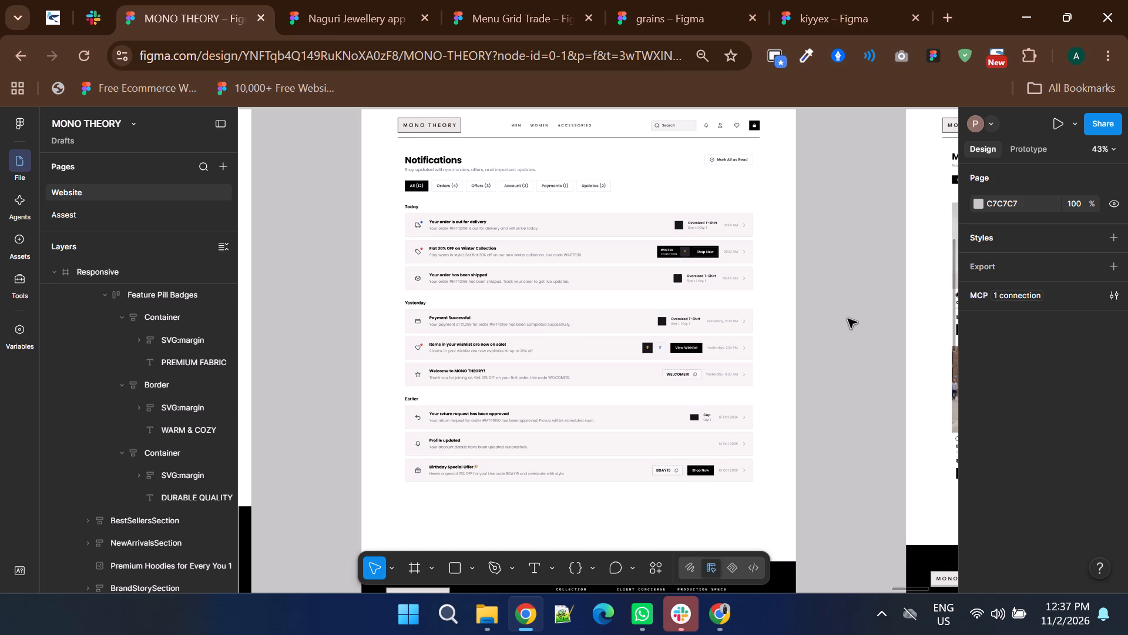
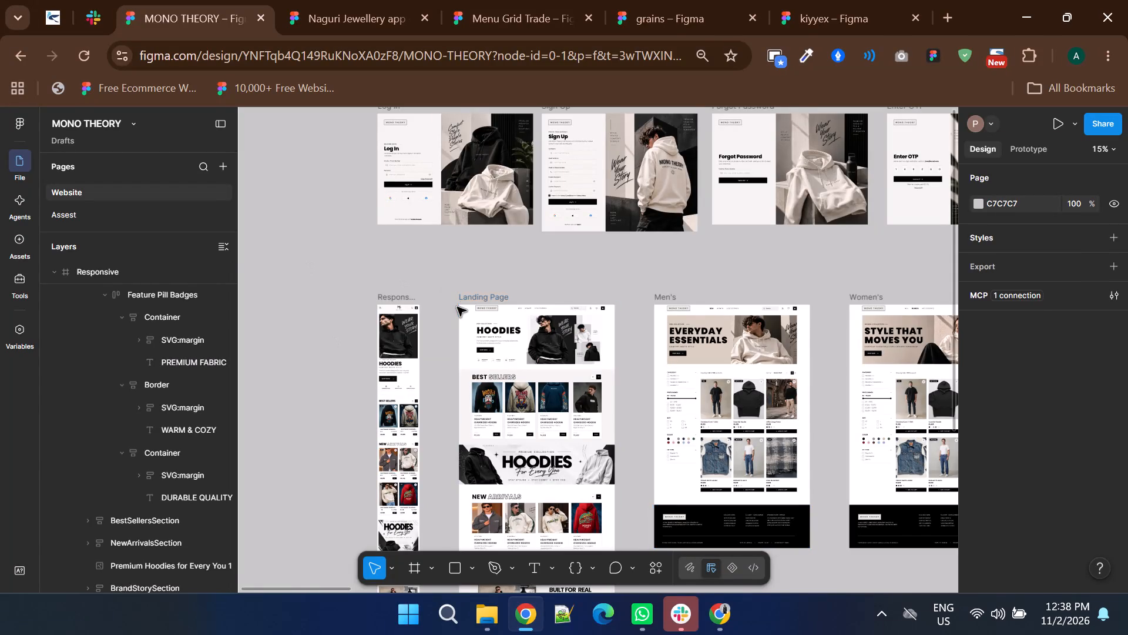
Inspect the HOODIES heading and the COMFORT MEETS STYLE tagline in the Landing Page hero section.
scroll(480, 336, "up", 6, "ctrl")
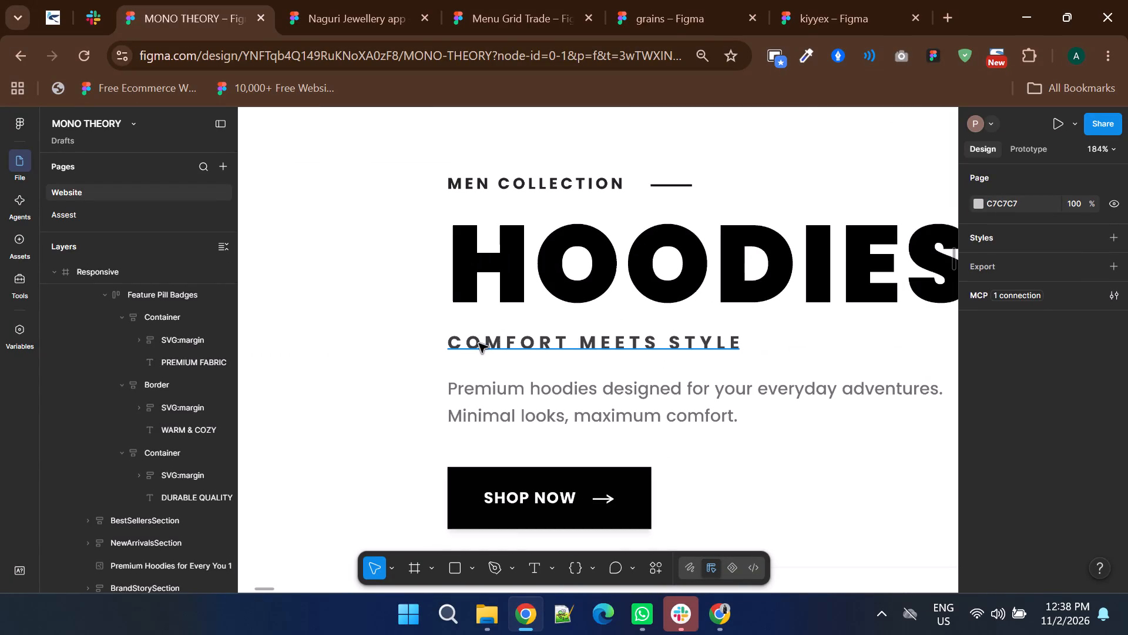
scroll(478, 345, "down", 2, "ctrl")
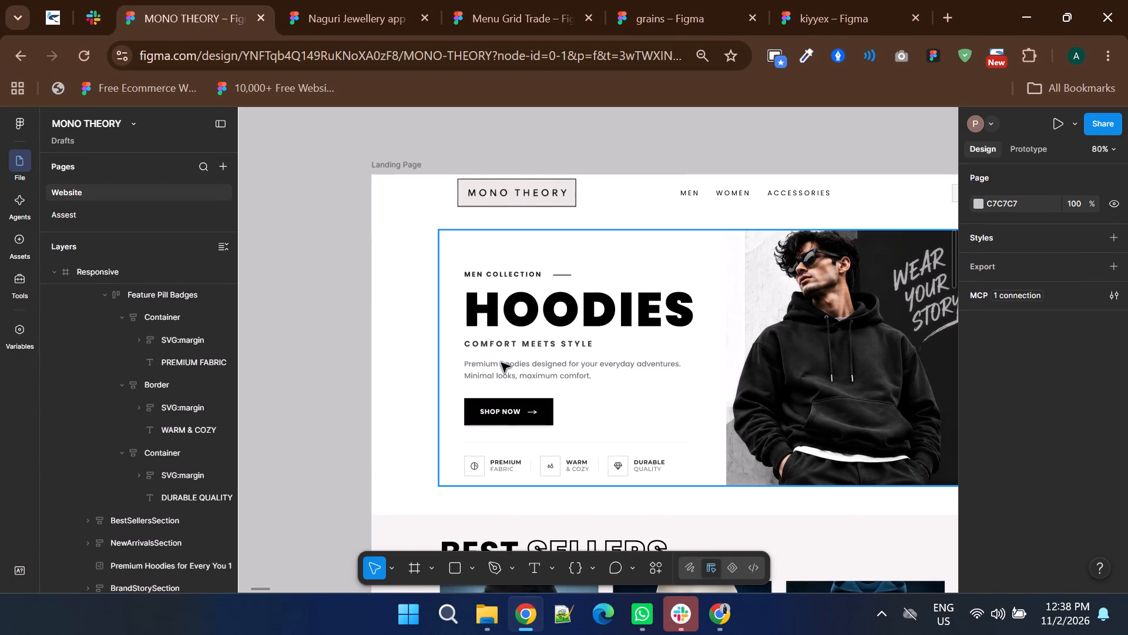
left_click(516, 311, "ctrl")
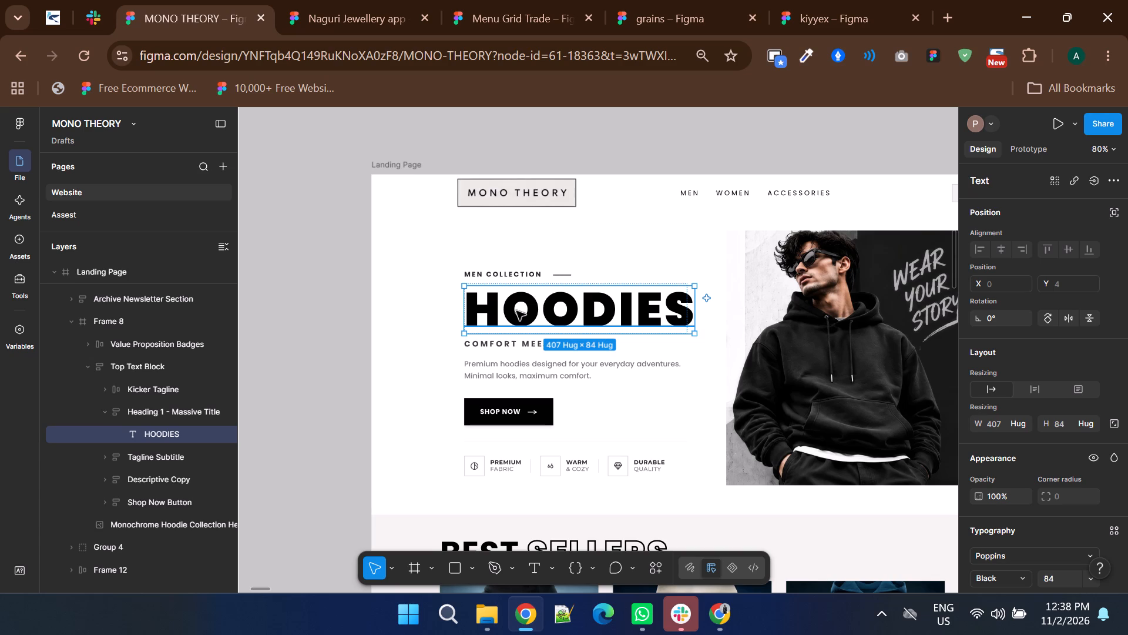
left_click(509, 341, "ctrl")
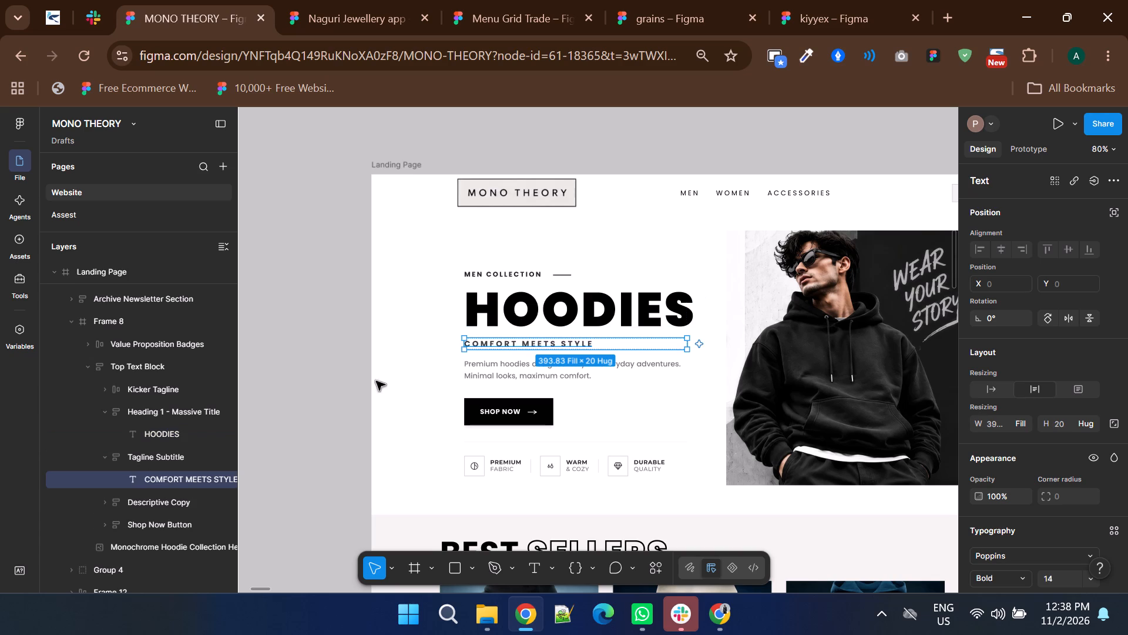
left_click(307, 407)
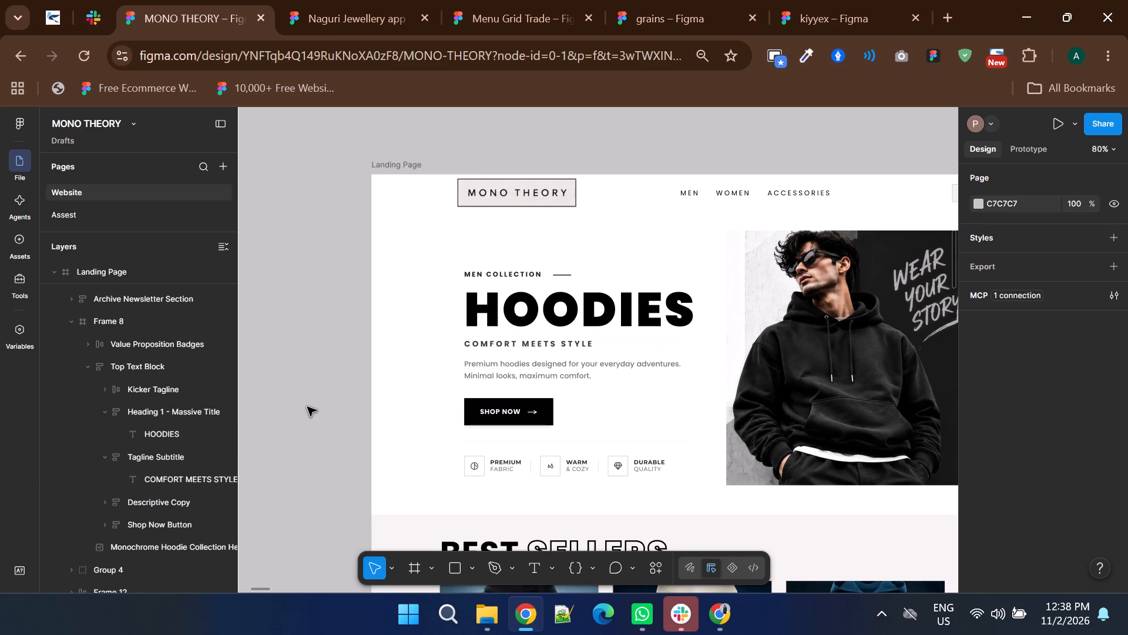
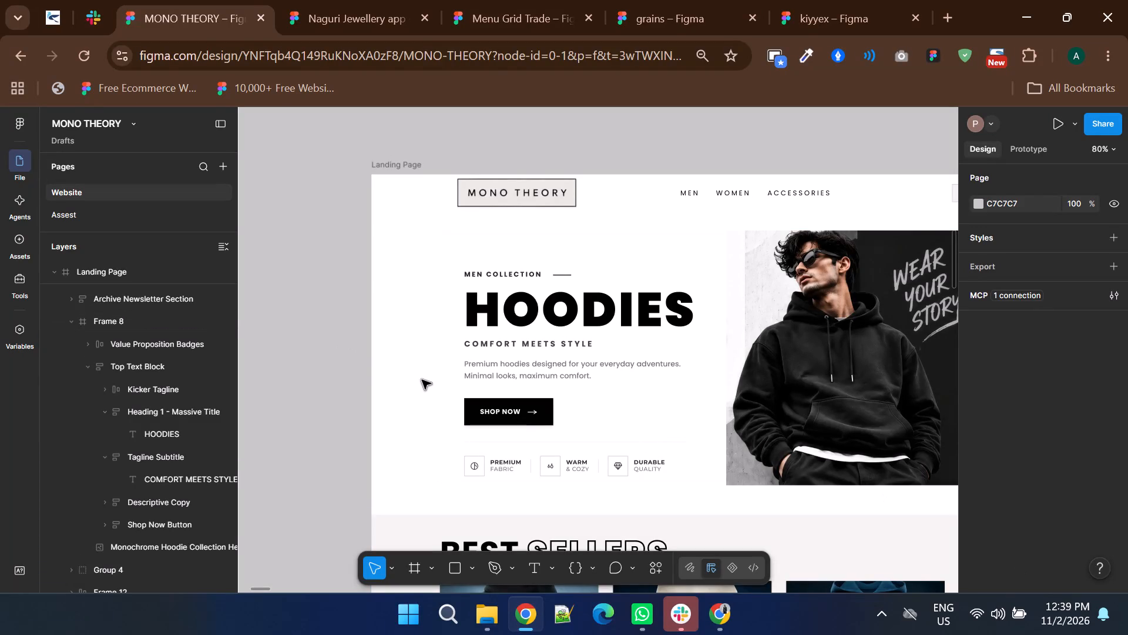
Look over the Landing Page and inspect the text style of the ADD label on the fourth Best Sellers card.
scroll(470, 482, "down", 2, "ctrl")
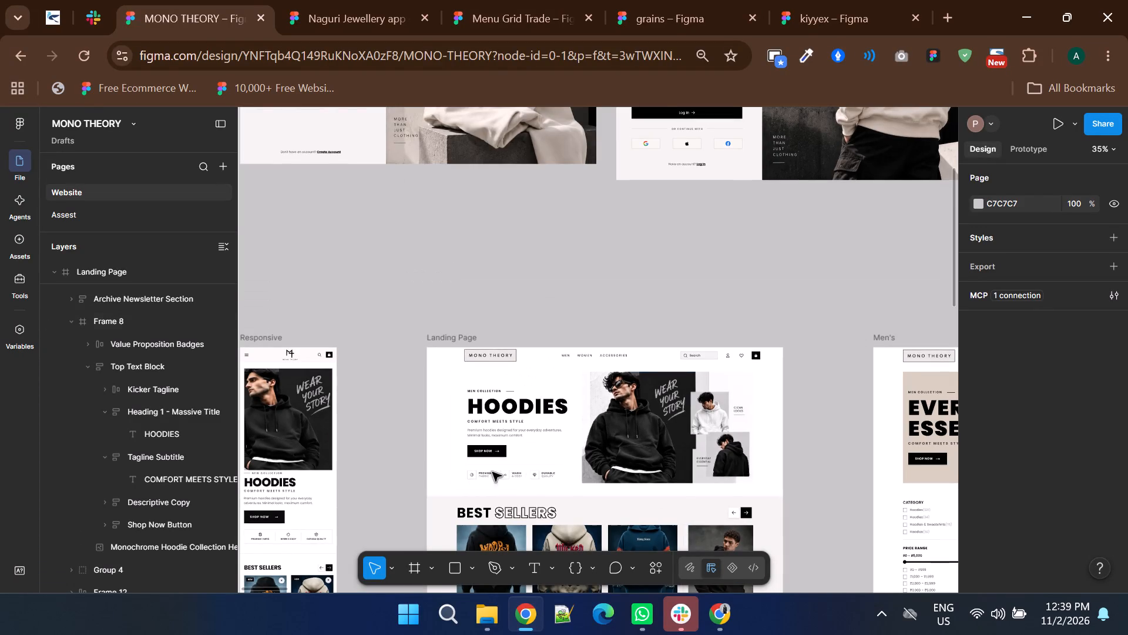
scroll(528, 455, "down", 2)
scroll(528, 455, "down", 1, "ctrl")
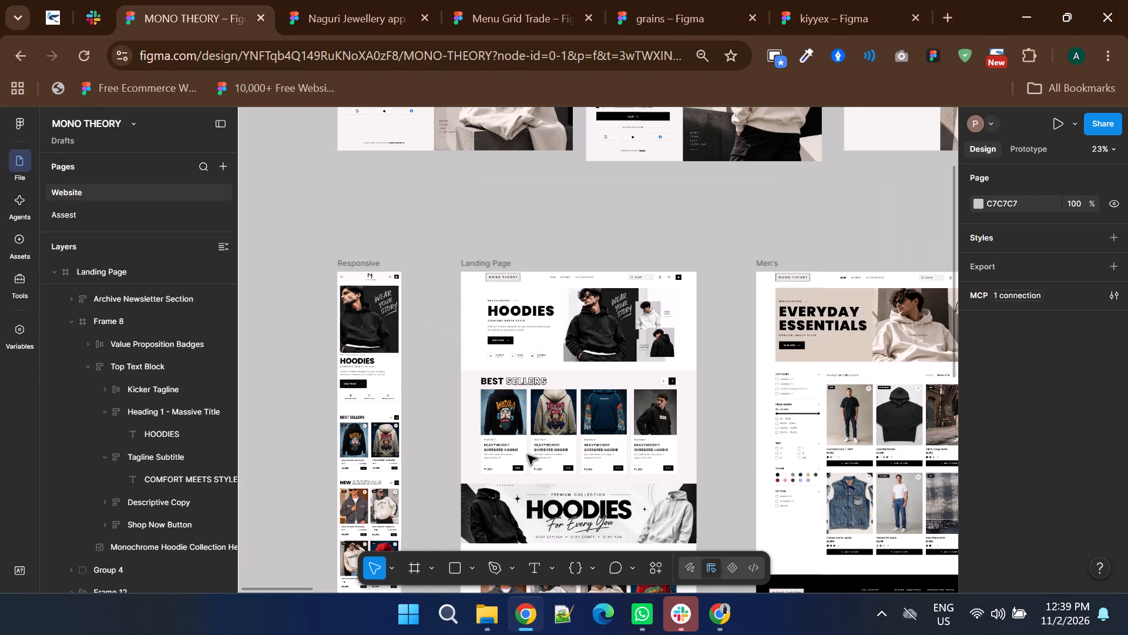
scroll(528, 455, "down", 1, "shift")
scroll(532, 452, "down", 1)
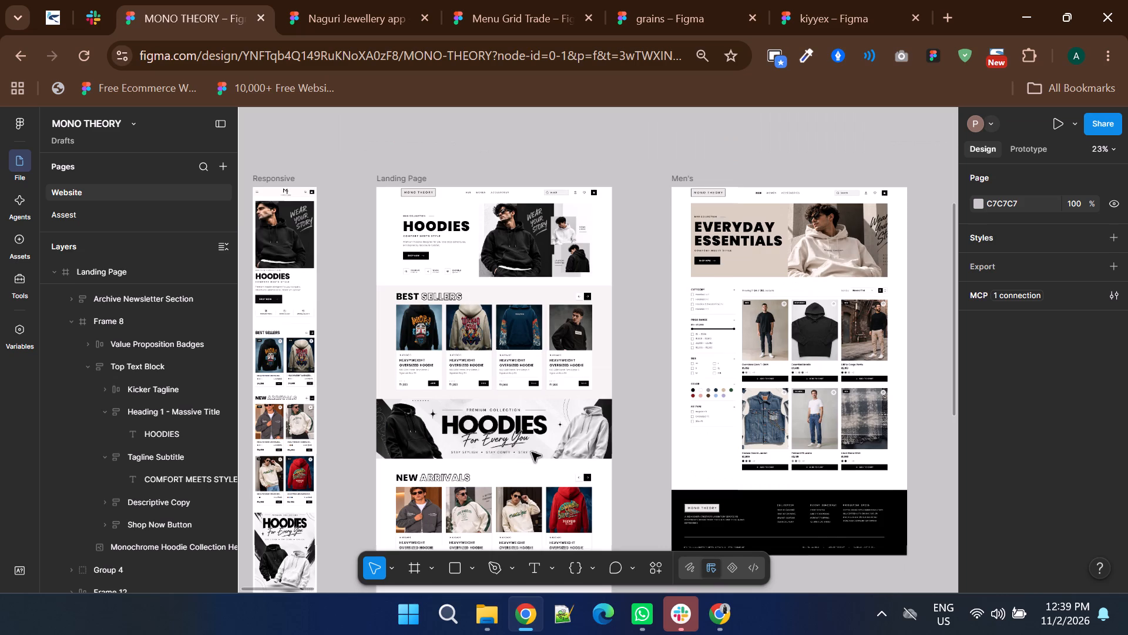
scroll(569, 353, "up", 5, "ctrl")
scroll(610, 457, "down", 1)
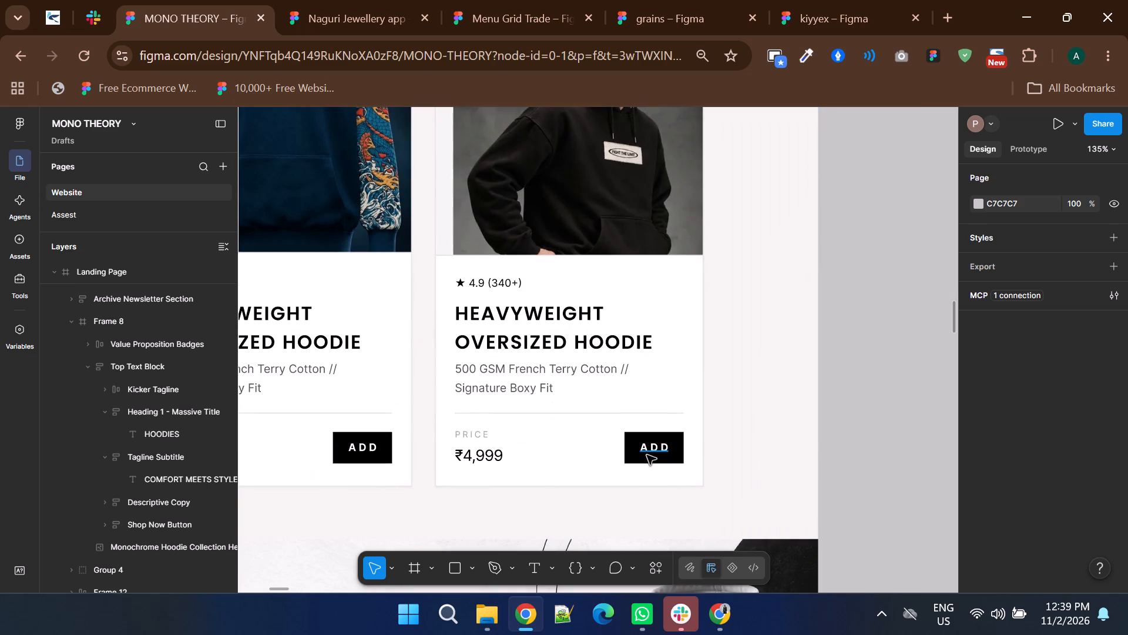
left_click(647, 455, "ctrl")
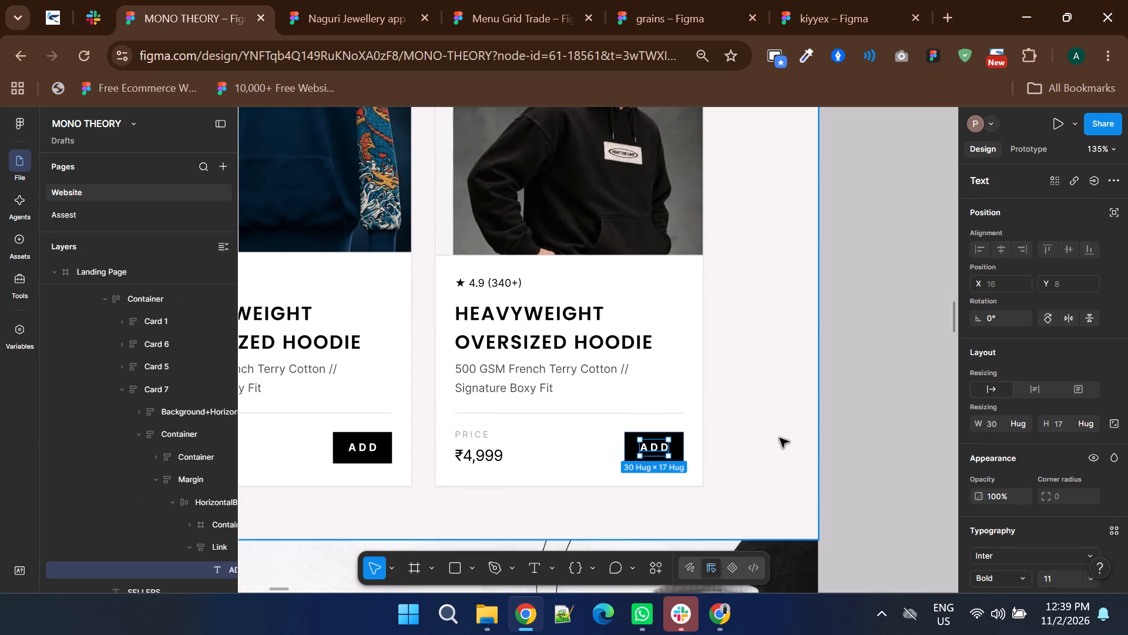
left_click(869, 411)
Inspect the text styles of the hero description and the SHOP NOW label on the Landing Page.
scroll(869, 411, "down", 4, "ctrl")
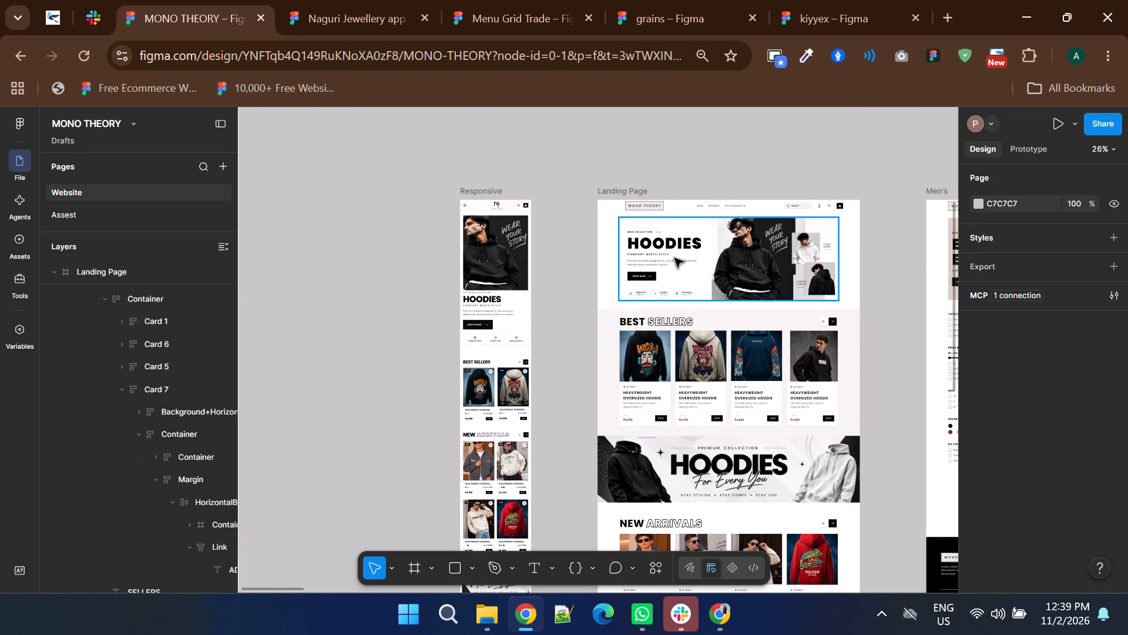
scroll(673, 258, "up", 5, "ctrl")
scroll(555, 376, "down", 3, "ctrl")
left_click(526, 350, "ctrl")
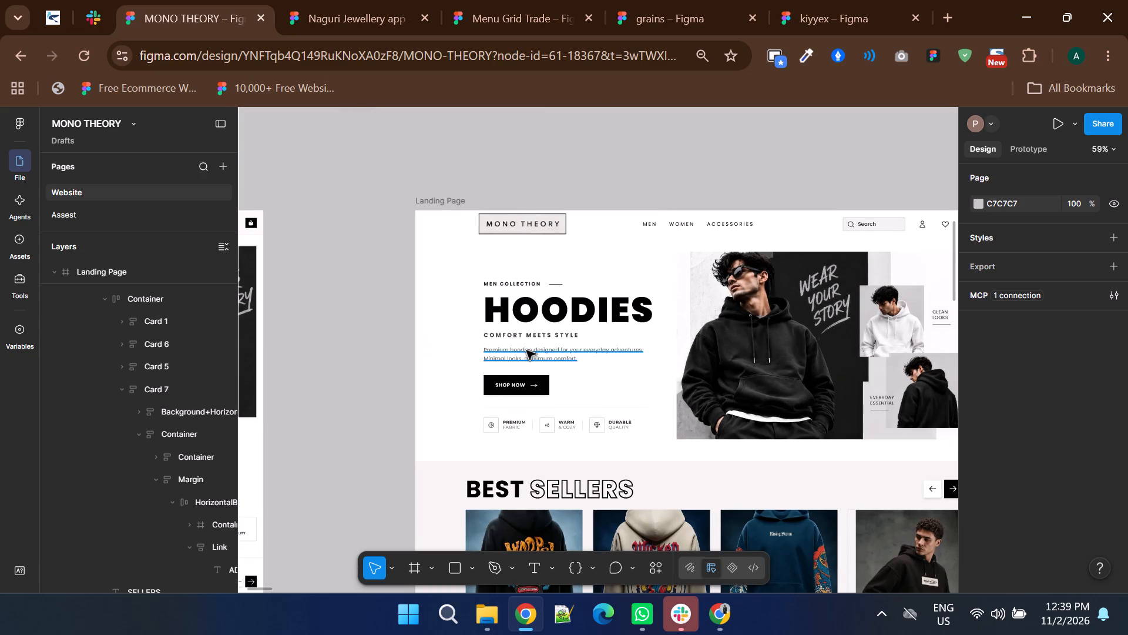
left_click(511, 383, "ctrl")
Set the font of the ADD button labels on the first and second Best Sellers cards to Poppins.
scroll(511, 383, "down", 4)
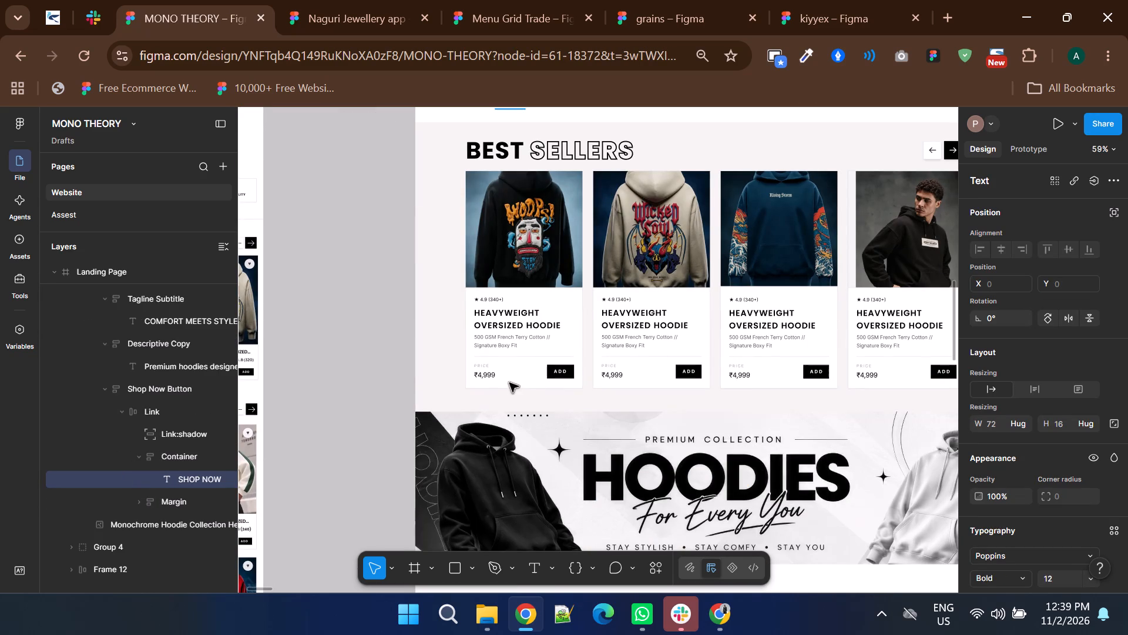
left_click(557, 369, "ctrl")
scroll(557, 369, "down", 3, "shift")
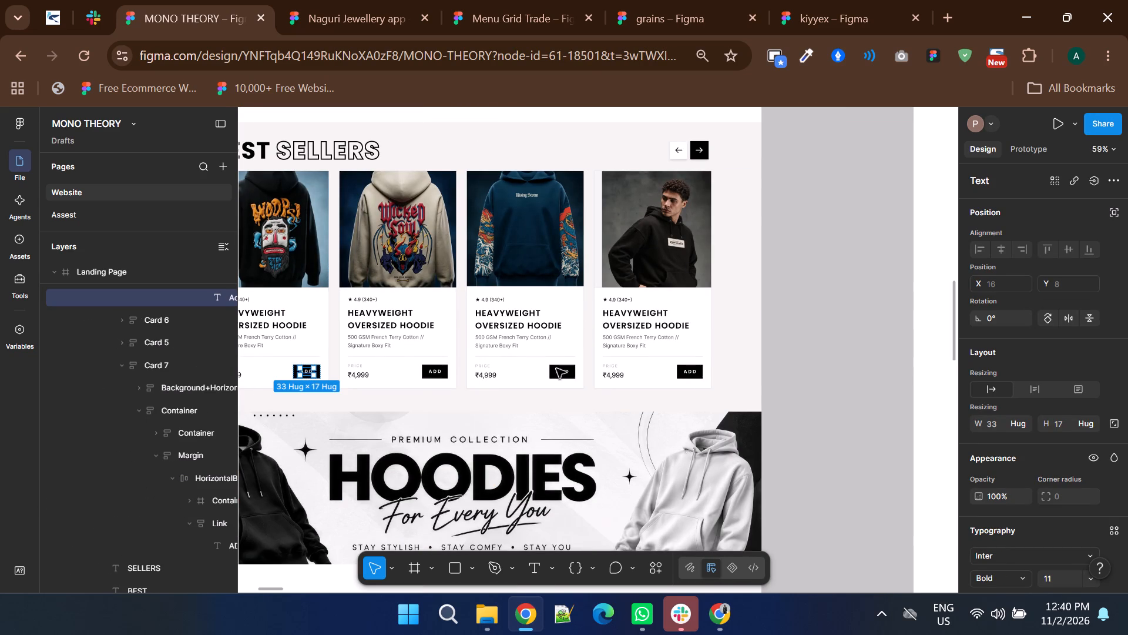
left_click(1011, 551)
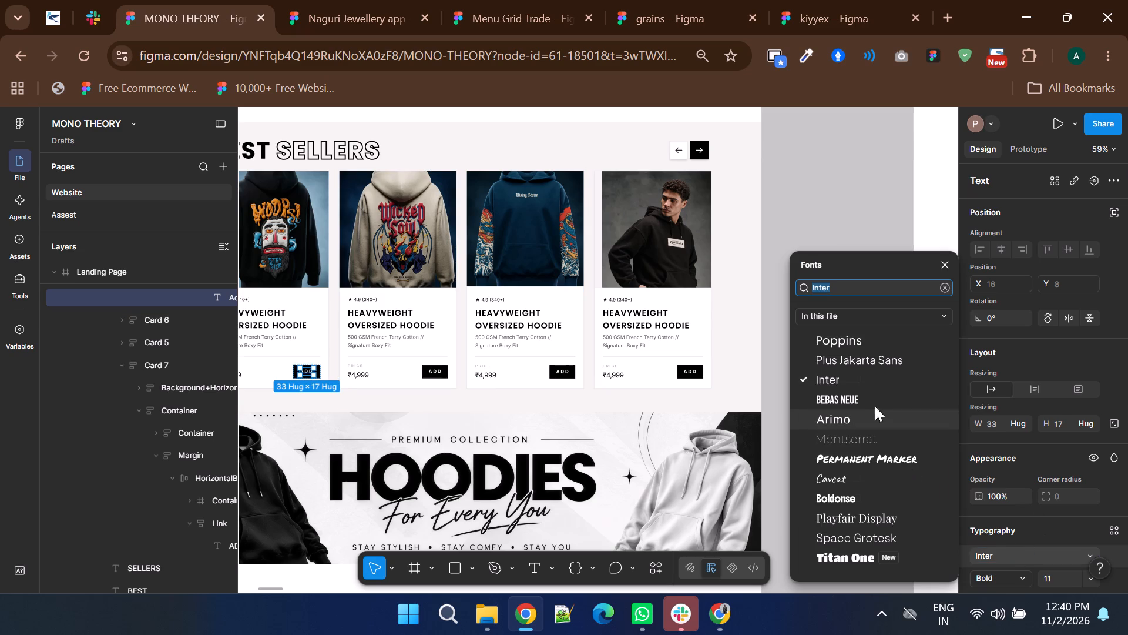
left_click(827, 340)
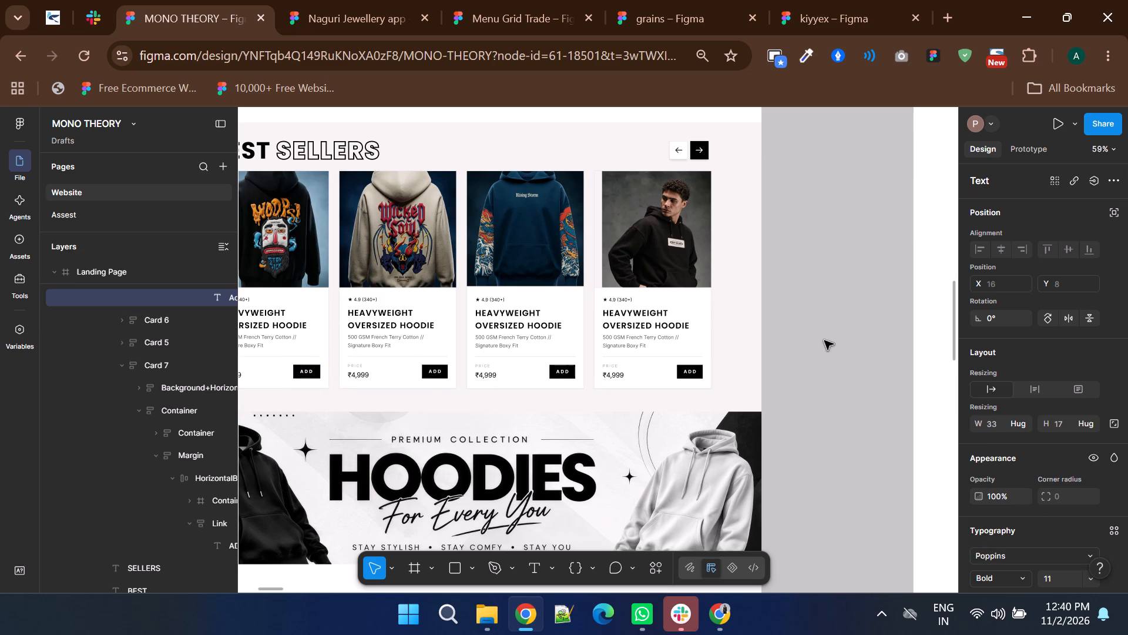
left_click(437, 376, "ctrl")
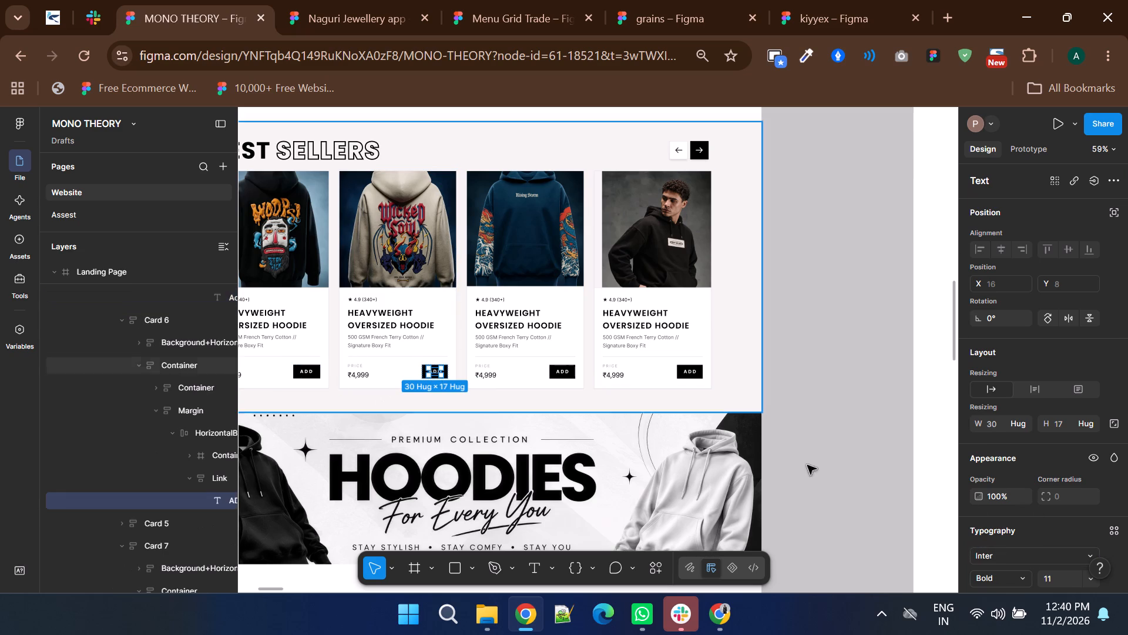
left_click(995, 556)
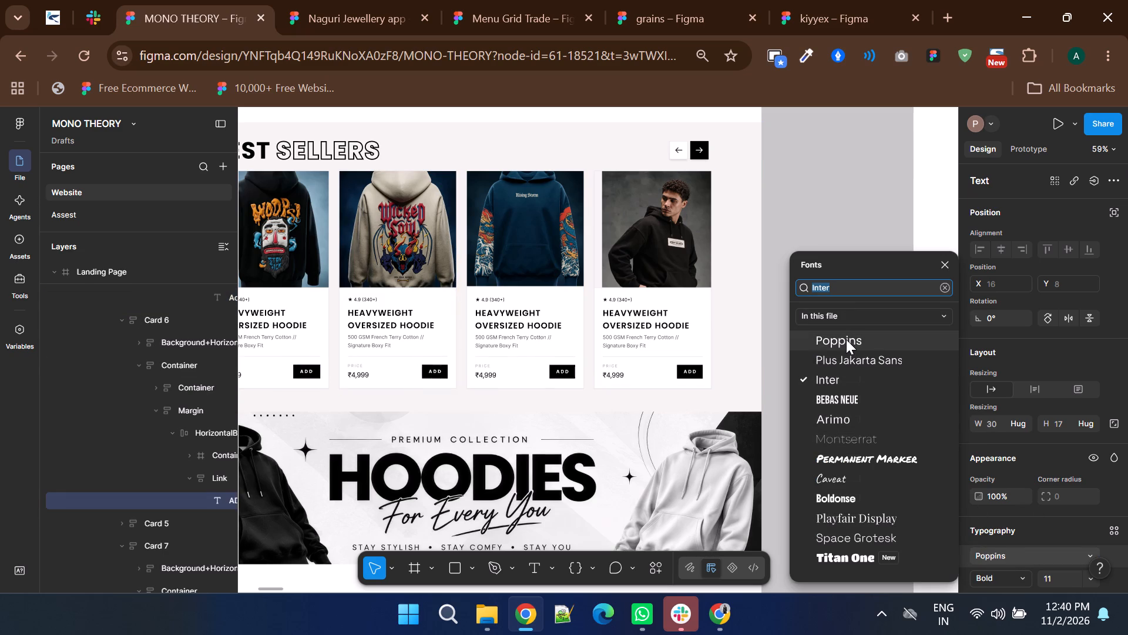
left_click(846, 339)
Set the font of the ADD button labels on the third and fourth Best Sellers cards to Poppins.
scroll(575, 382, "up", 3, "ctrl")
left_click(528, 343, "ctrl")
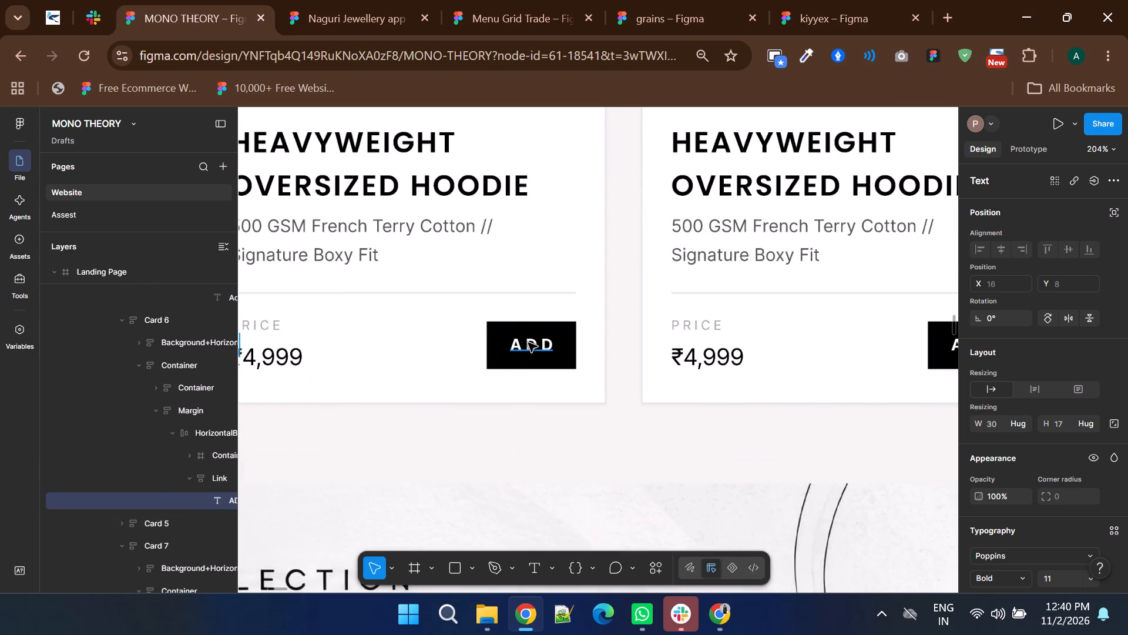
left_click(1013, 556)
left_click(821, 338)
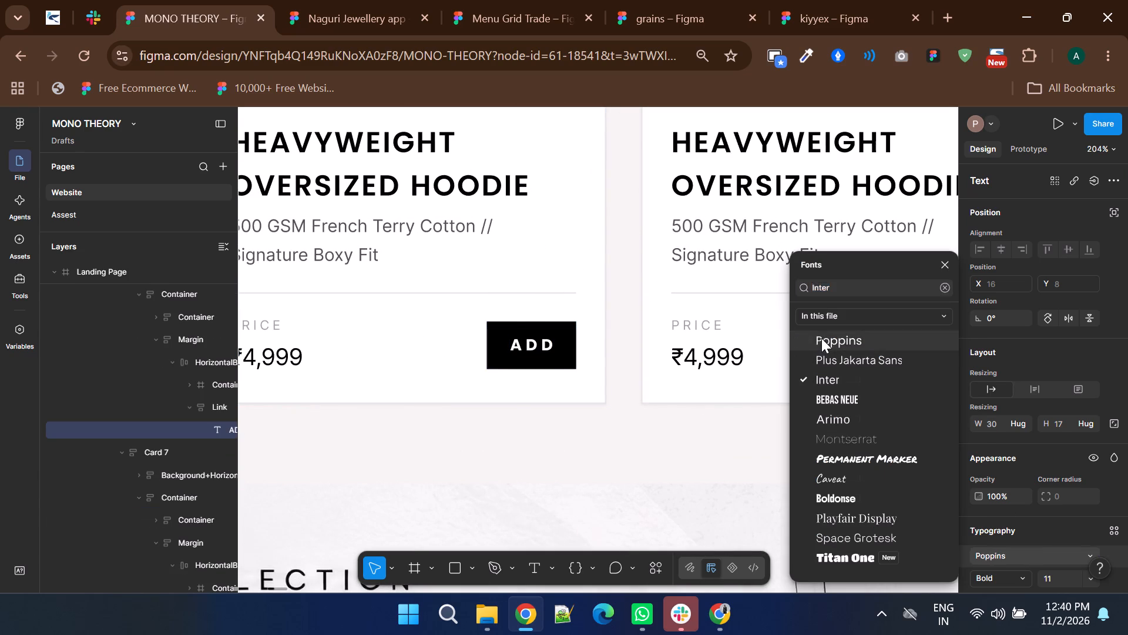
scroll(634, 437, "down", 4, "shift")
left_click(634, 348, "ctrl")
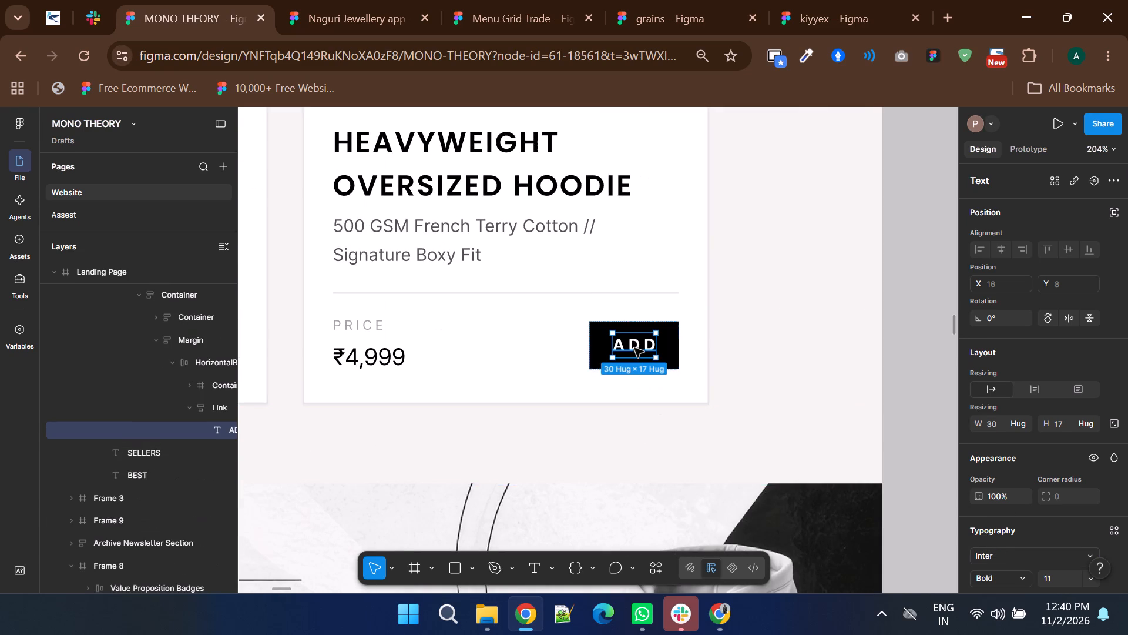
left_click(1012, 552)
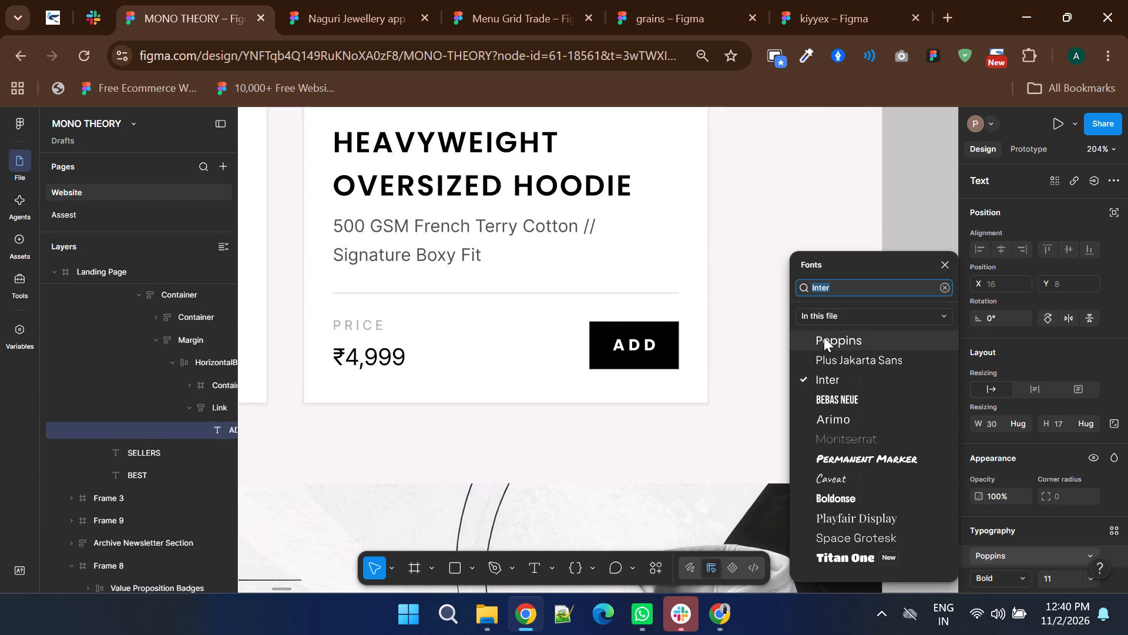
left_click(824, 337)
Inspect the text styles of the fourth Best Sellers card's price and the BEST SELLERS heading words.
left_click(391, 359, "ctrl")
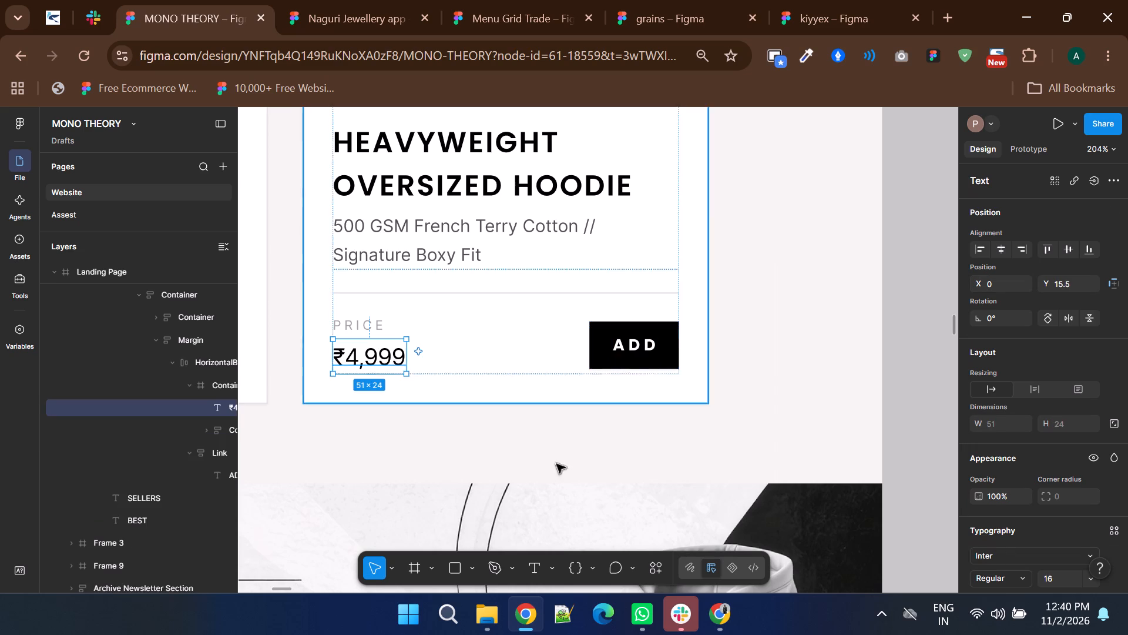
scroll(562, 476, "up", 3, "shift")
scroll(606, 474, "down", 2, "ctrl")
left_click(909, 440)
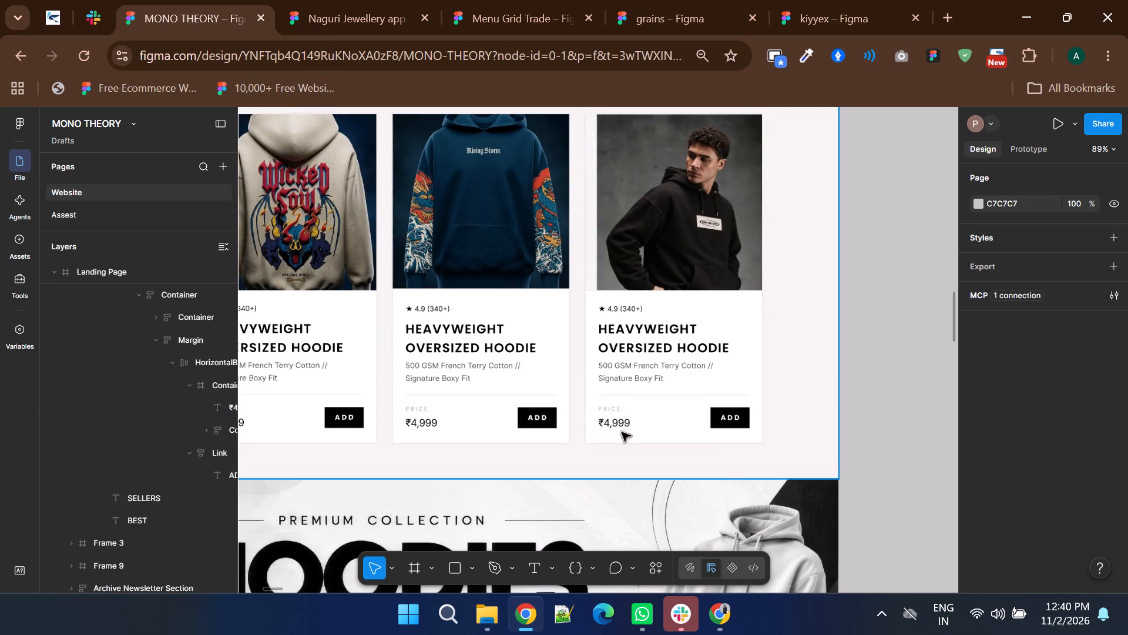
scroll(644, 429, "down", 2, "ctrl")
scroll(311, 443, "up", 1, "shift")
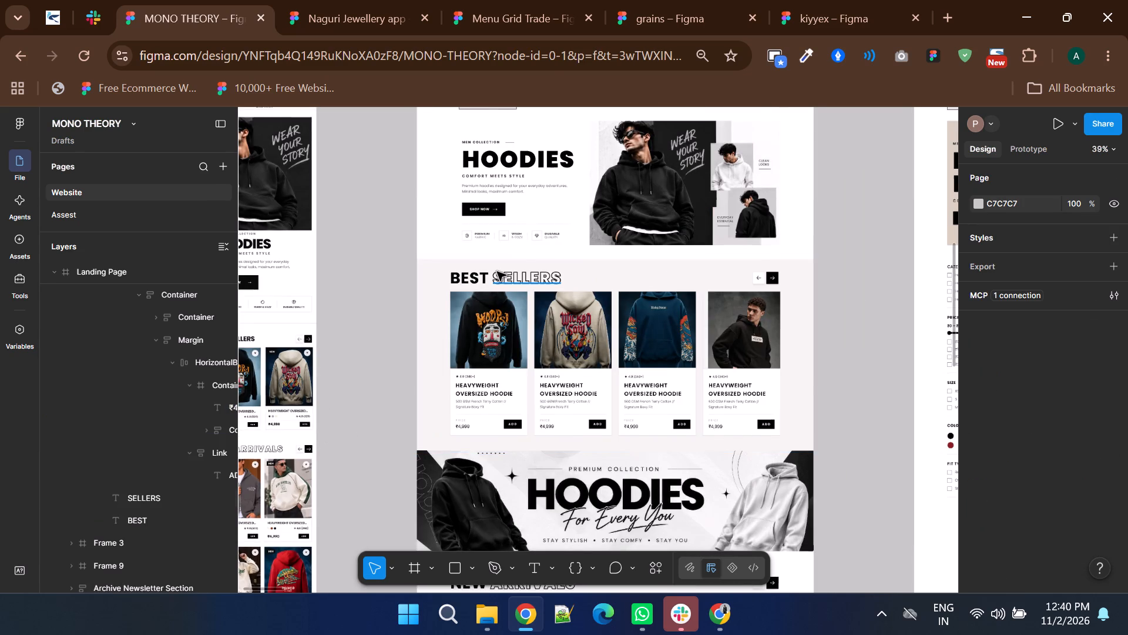
left_click(497, 272, "ctrl")
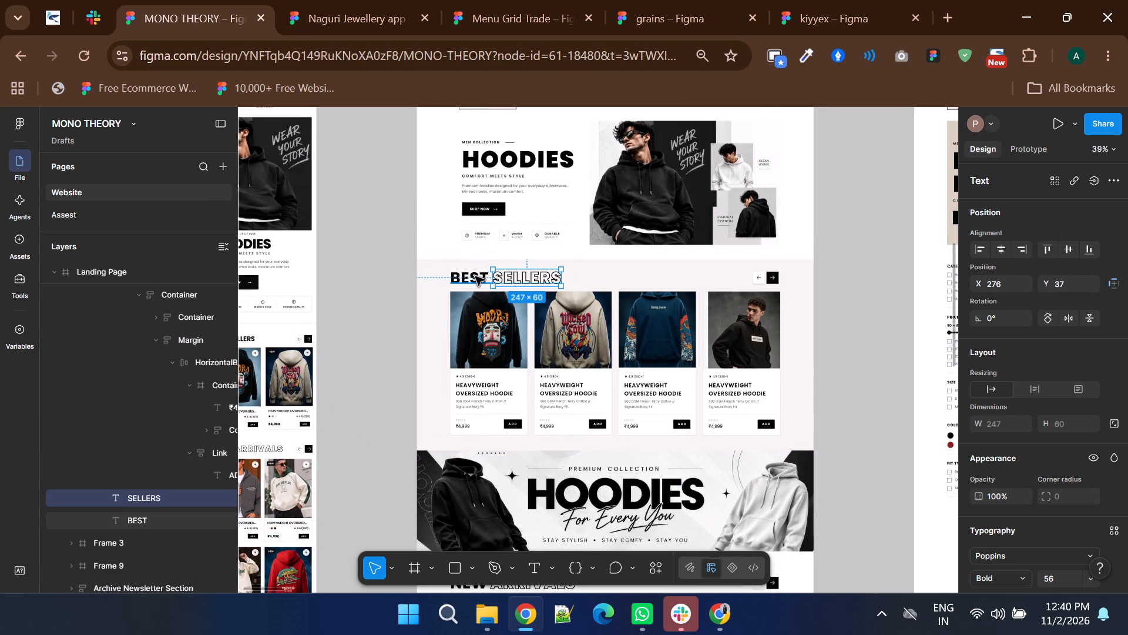
left_click(475, 276, "shift")
left_click(356, 337)
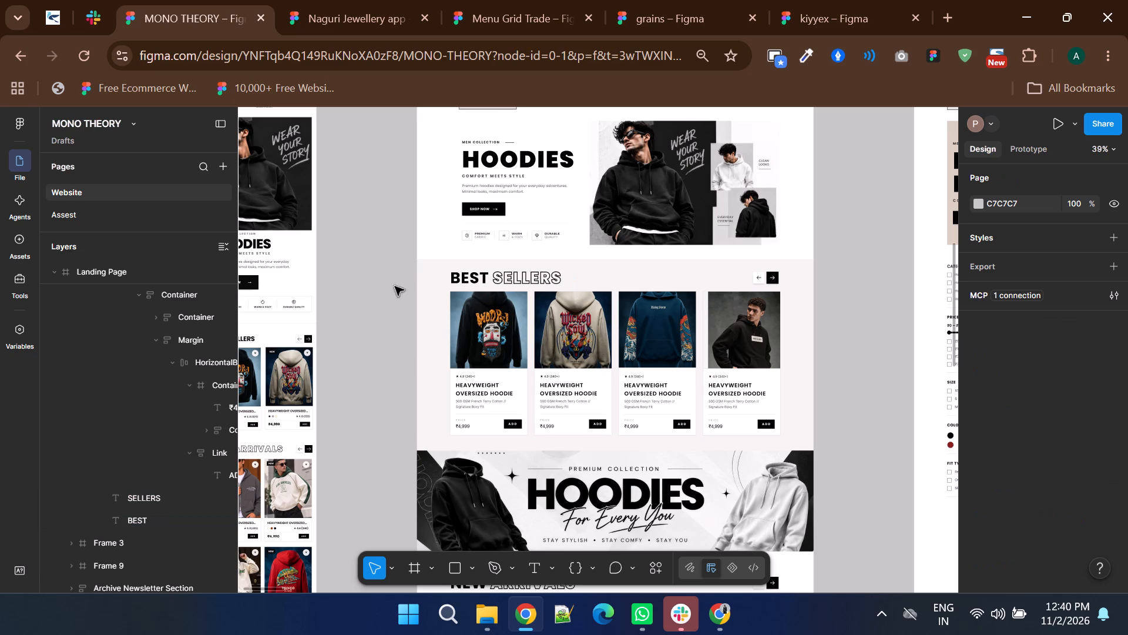
left_click(462, 269, "ctrl")
left_click(385, 342)
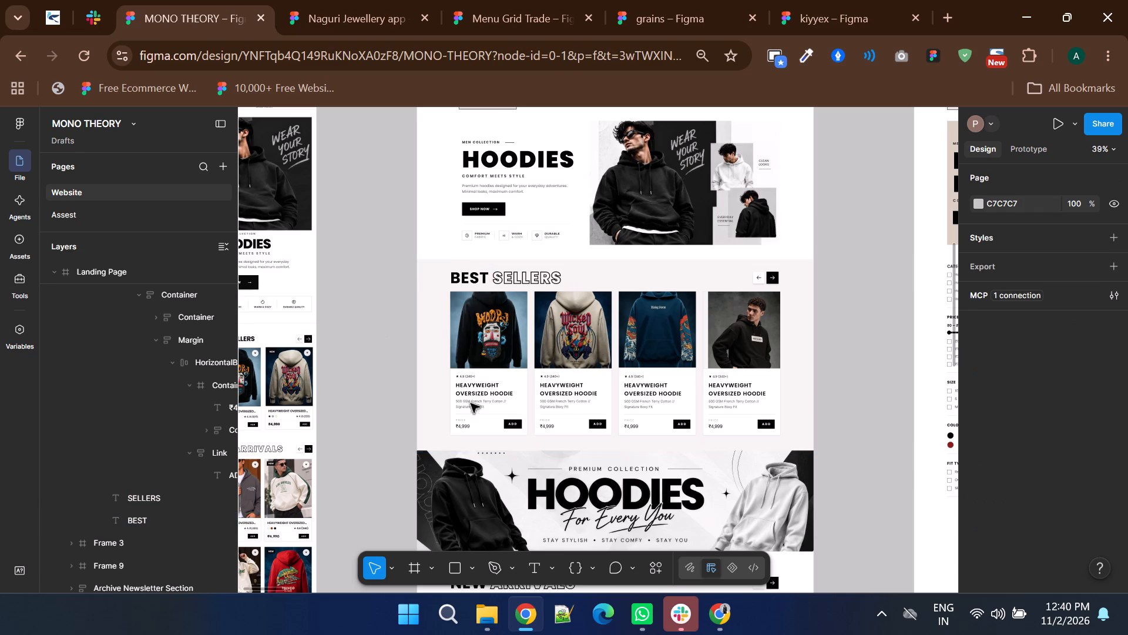
Set the rating, product title and fabric description on the first Best Sellers card to the Poppins font.
scroll(496, 401, "up", 2, "ctrl")
left_click(422, 339, "ctrl")
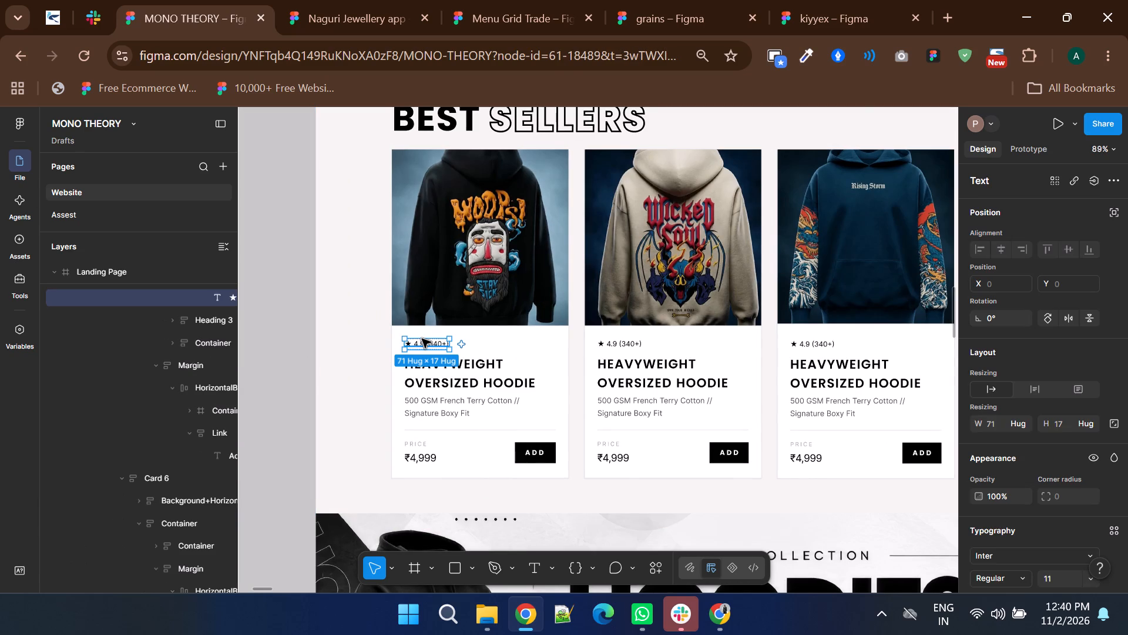
left_click(978, 551)
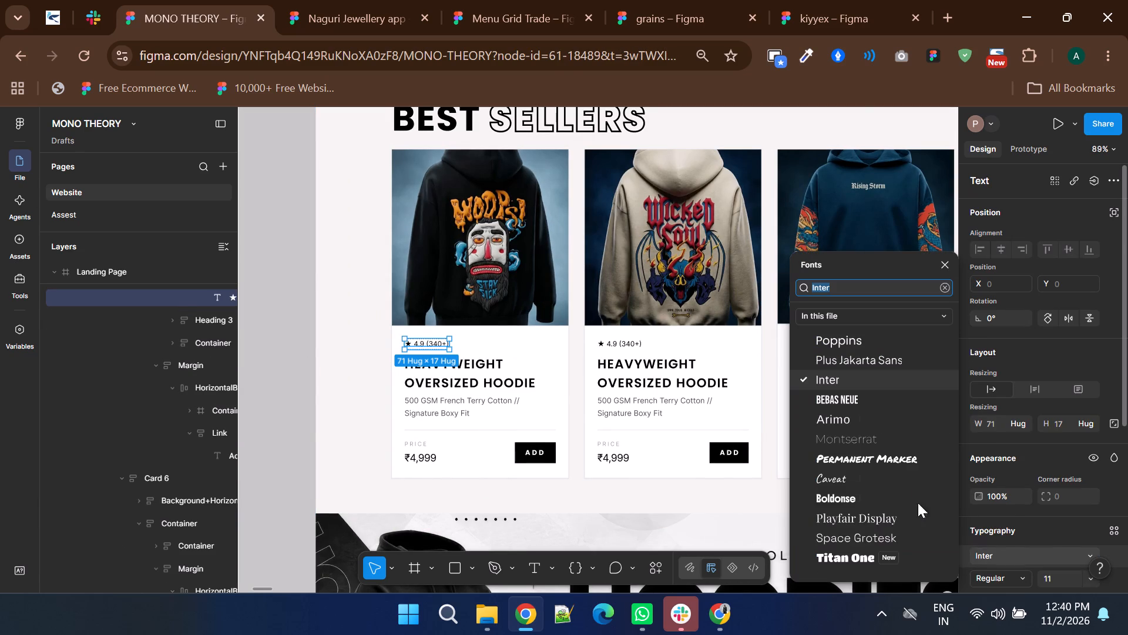
left_click(832, 343)
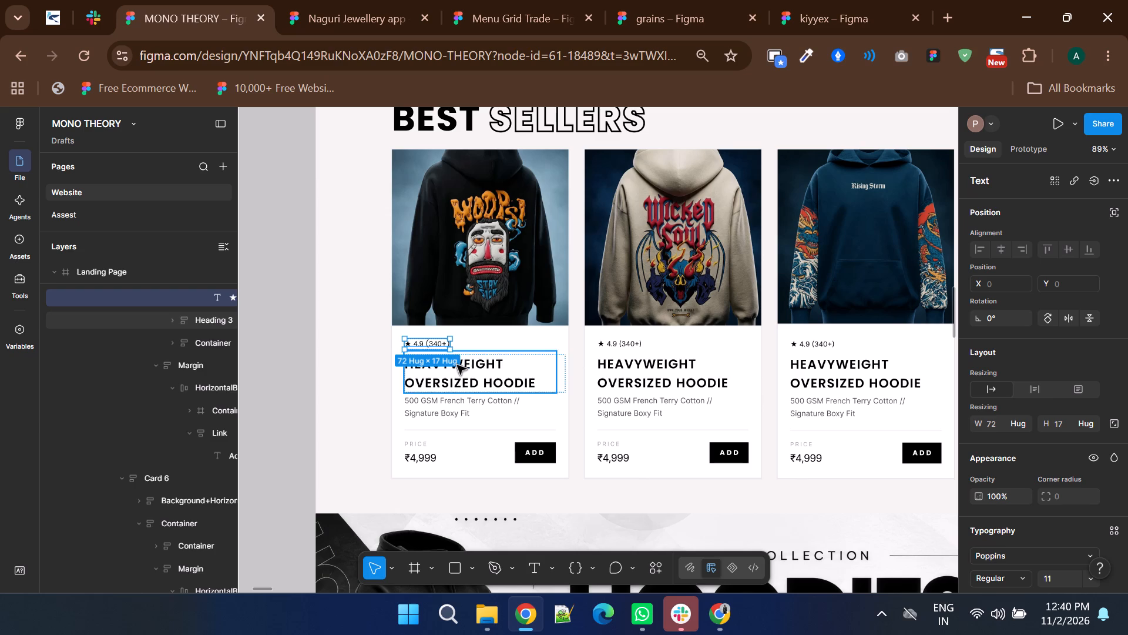
left_click(457, 365, "ctrl")
left_click(1013, 547)
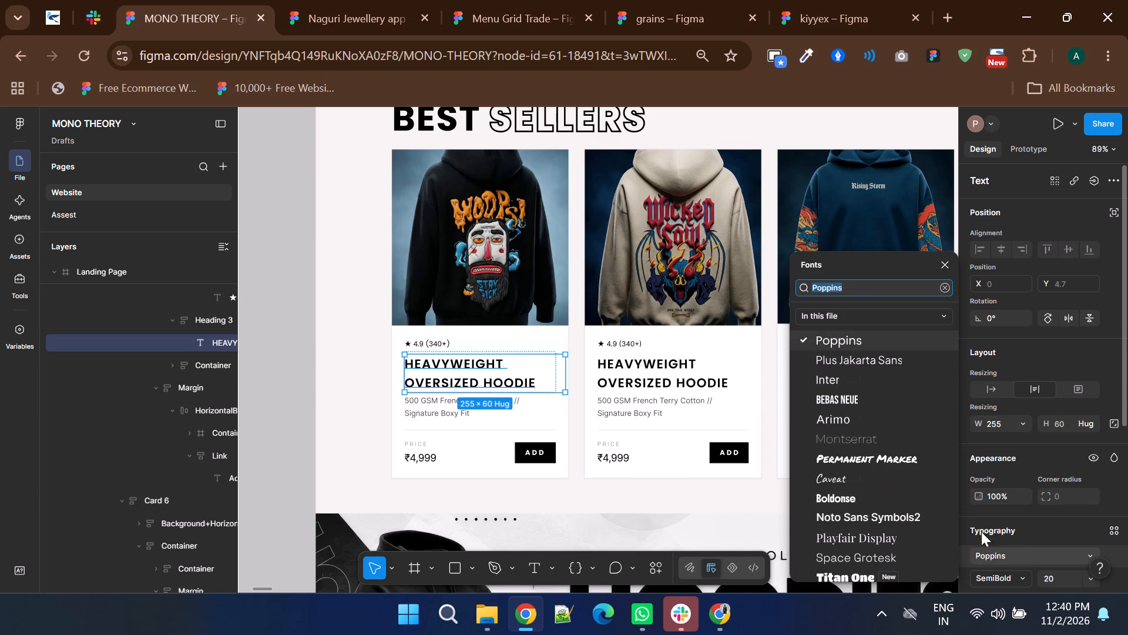
left_click(831, 336)
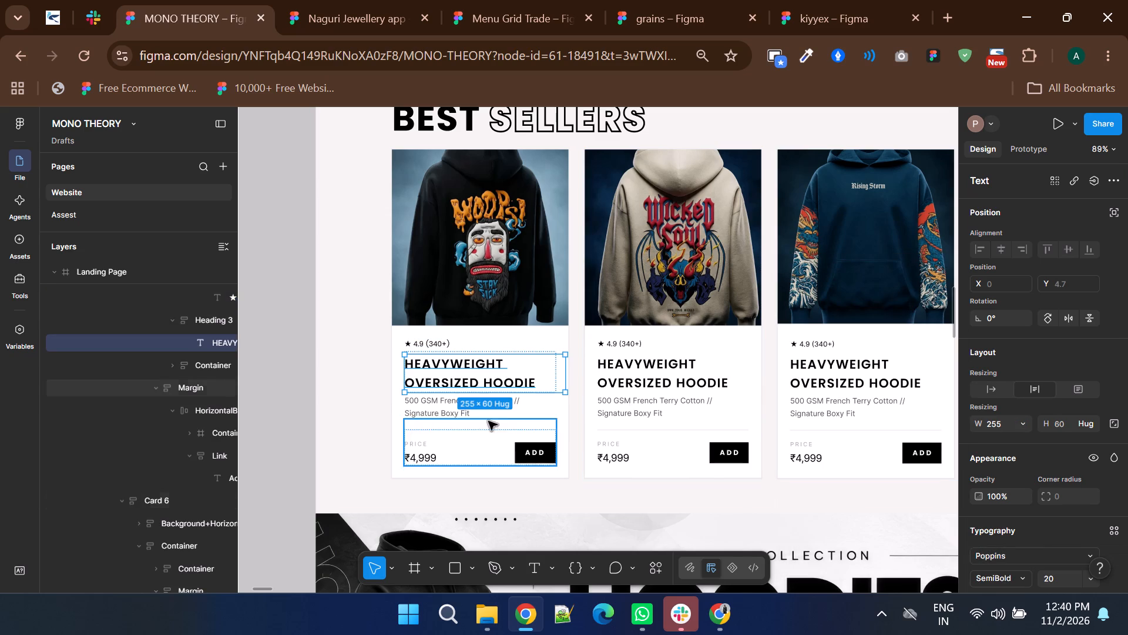
left_click(442, 404, "ctrl")
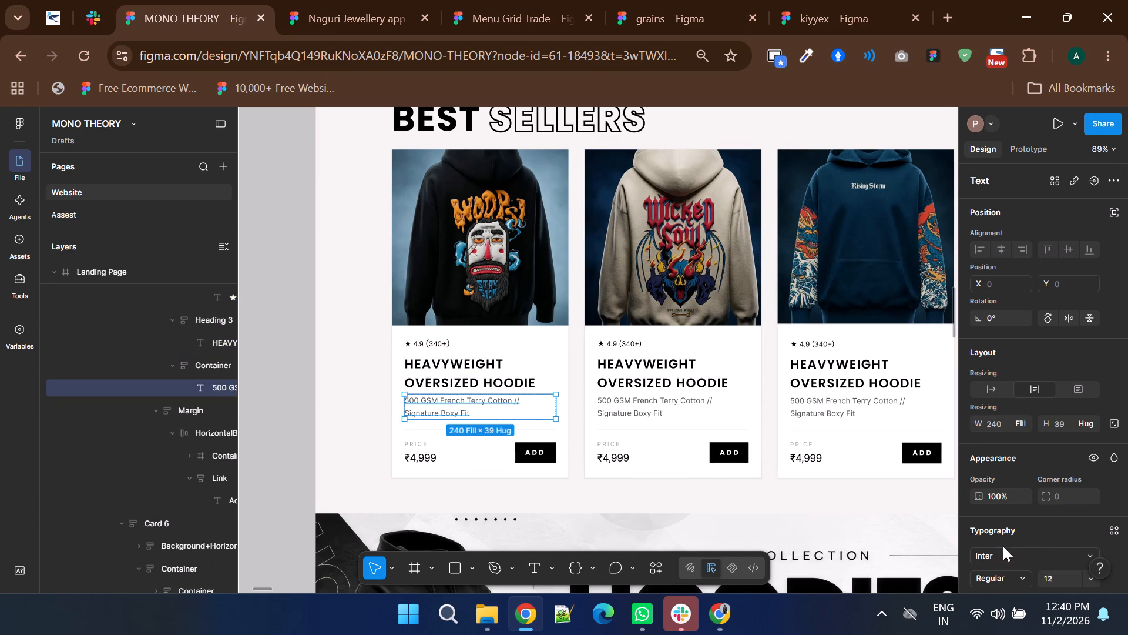
left_click(1003, 546)
left_click(831, 342)
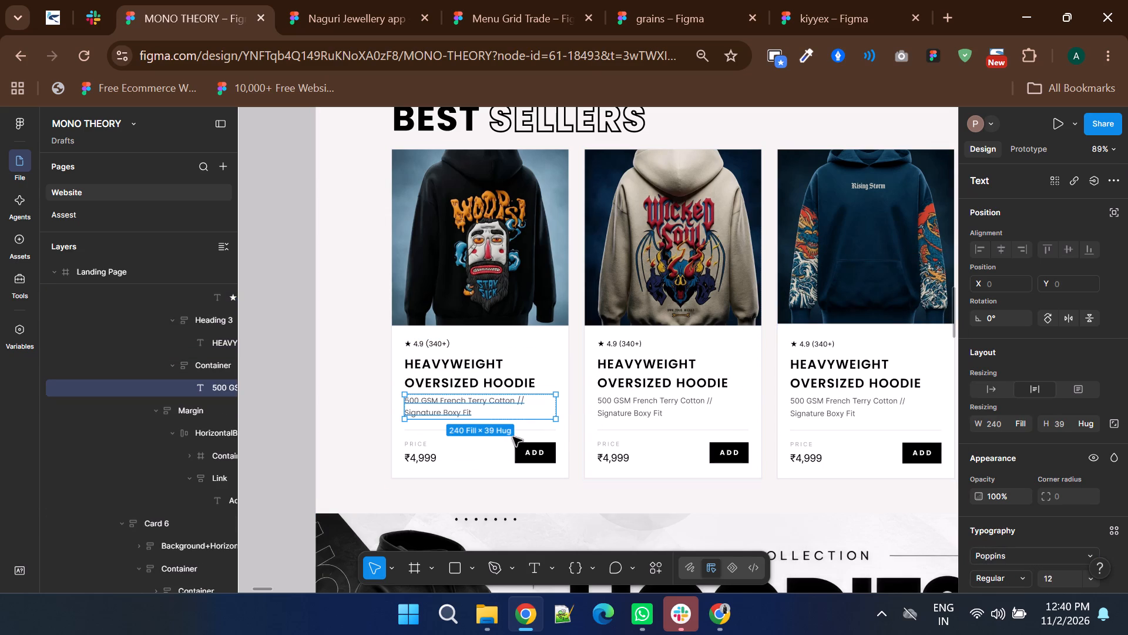
Set the PRICE label and the ₹4,999 amount on the first Best Sellers card to the Poppins font.
left_click(417, 446, "ctrl")
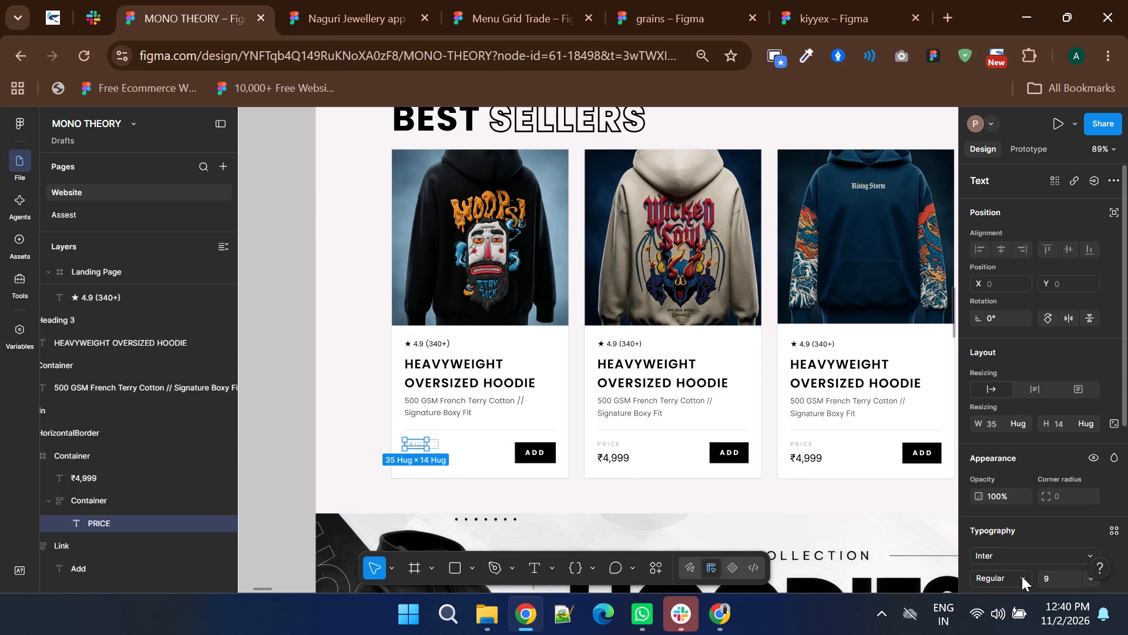
left_click(1004, 549)
left_click(840, 335)
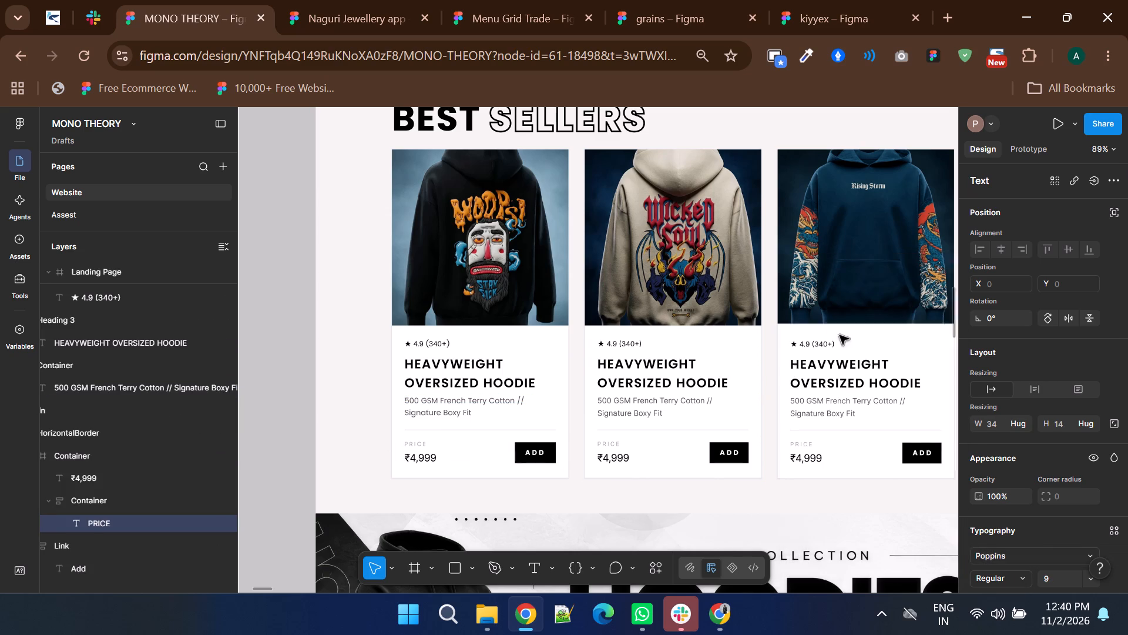
scroll(429, 463, "up", 3, "ctrl")
left_click(409, 449, "ctrl")
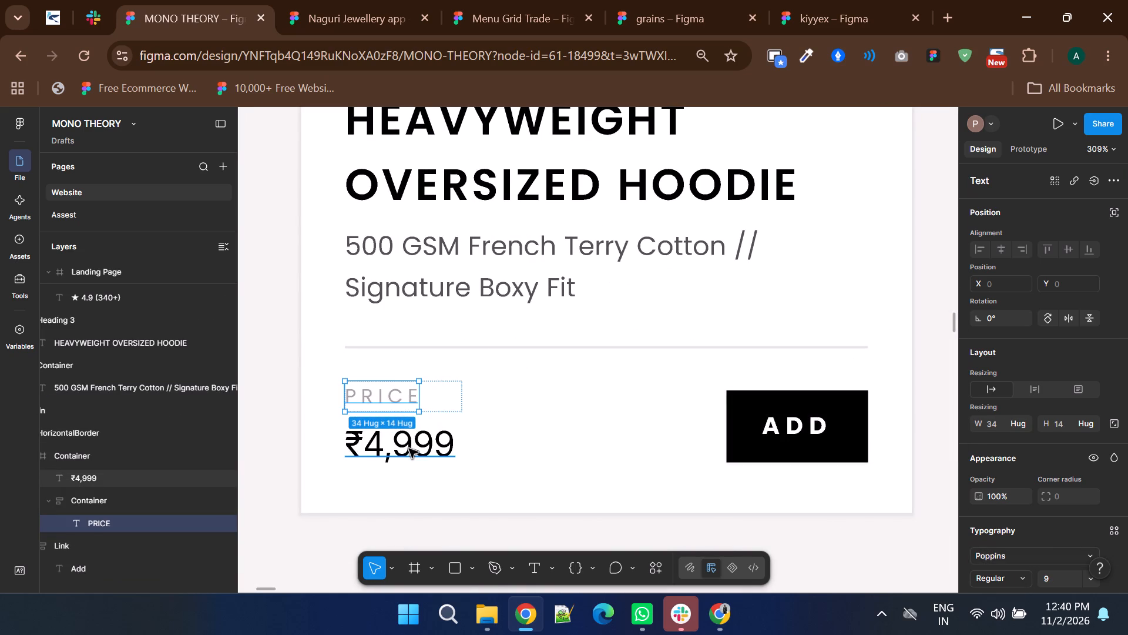
left_click(996, 567)
left_click(983, 551)
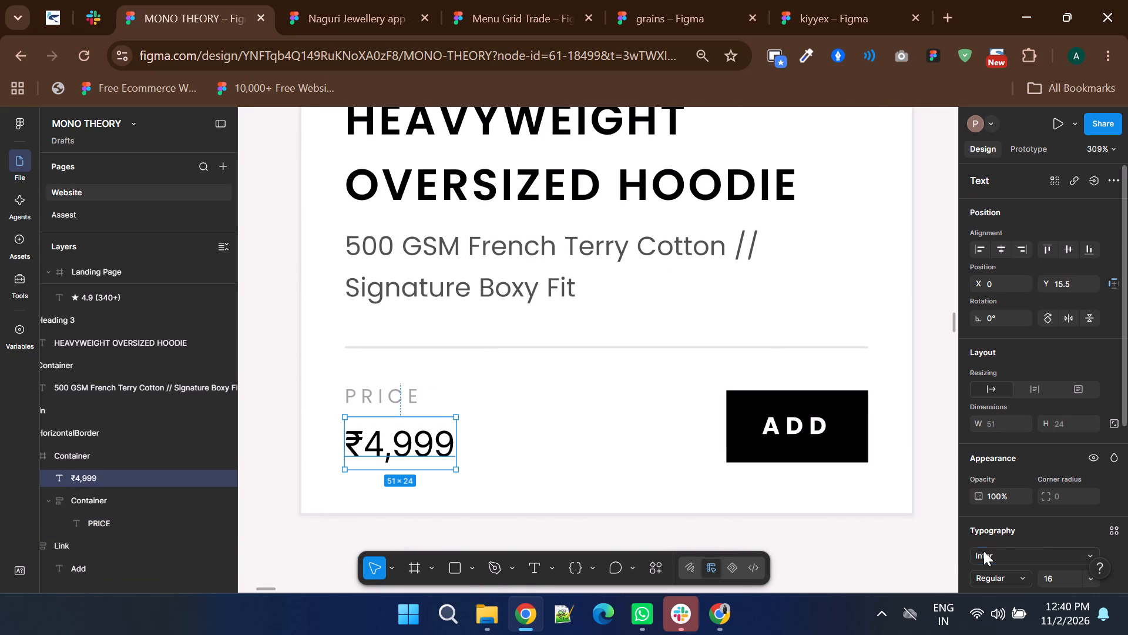
left_click(845, 343)
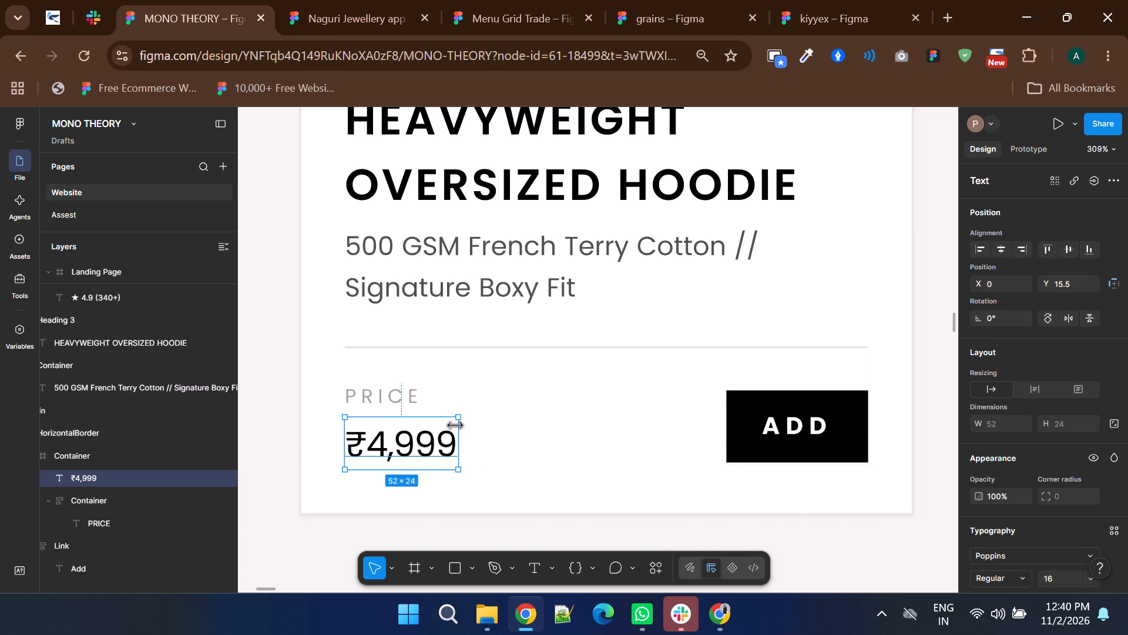
Check the font of the ADD button label on the first Best Sellers card.
scroll(477, 454, "down", 2, "ctrl")
left_click(261, 478)
scroll(261, 478, "down", 2, "shift")
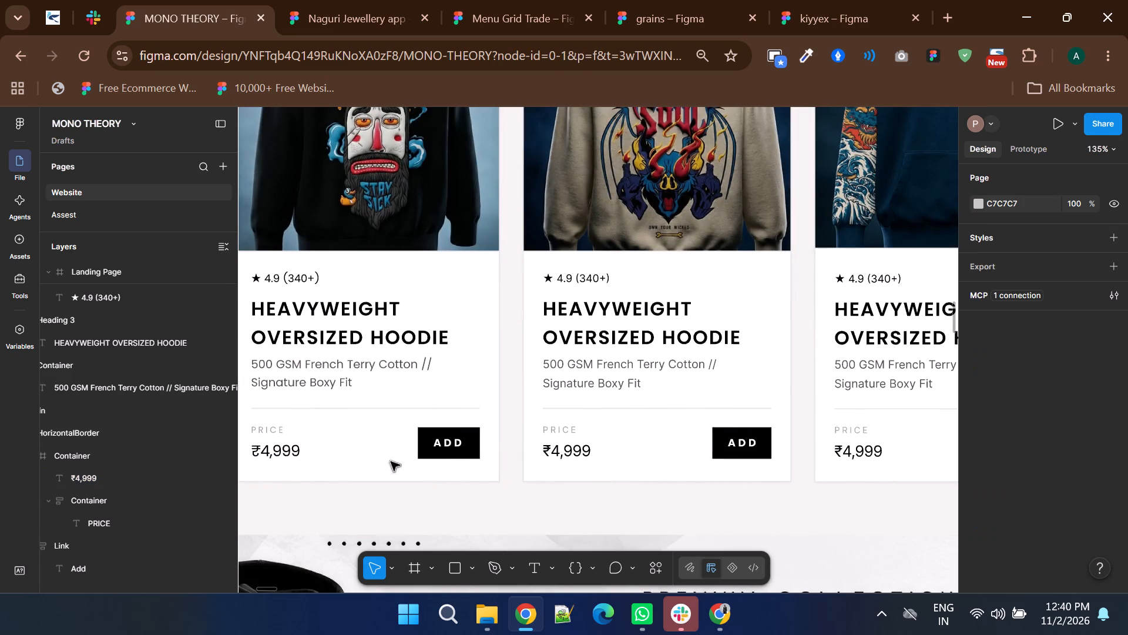
left_click(446, 441, "ctrl")
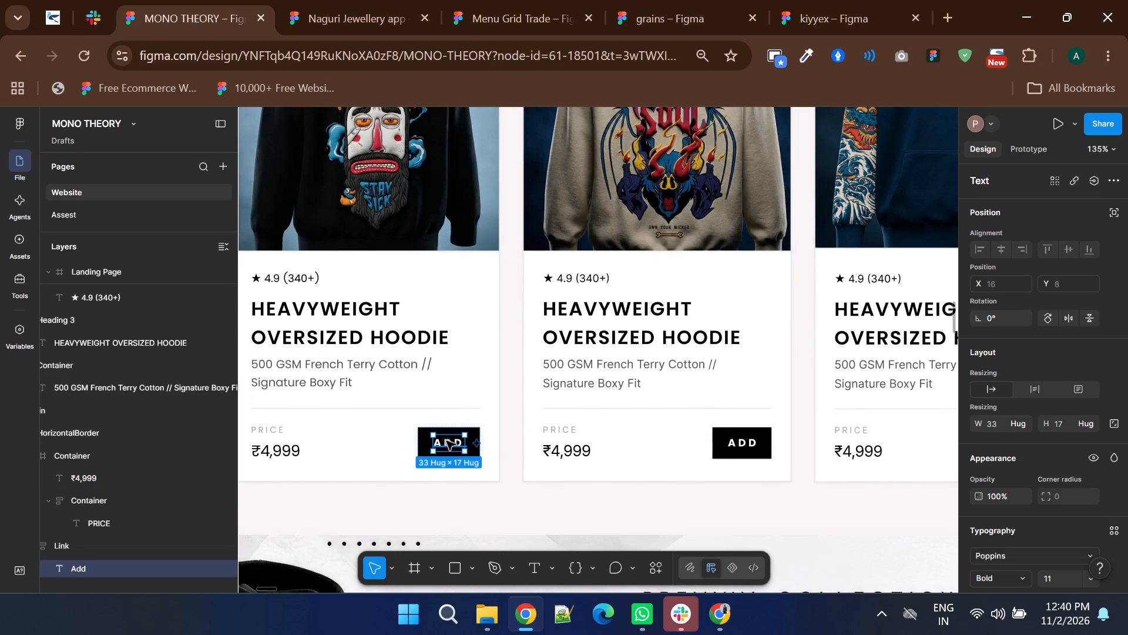
Set the fabric description, PRICE label and ₹4,999 amount on the second Best Sellers card to the Poppins font.
scroll(446, 441, "down", 2, "shift")
left_click(419, 368, "ctrl")
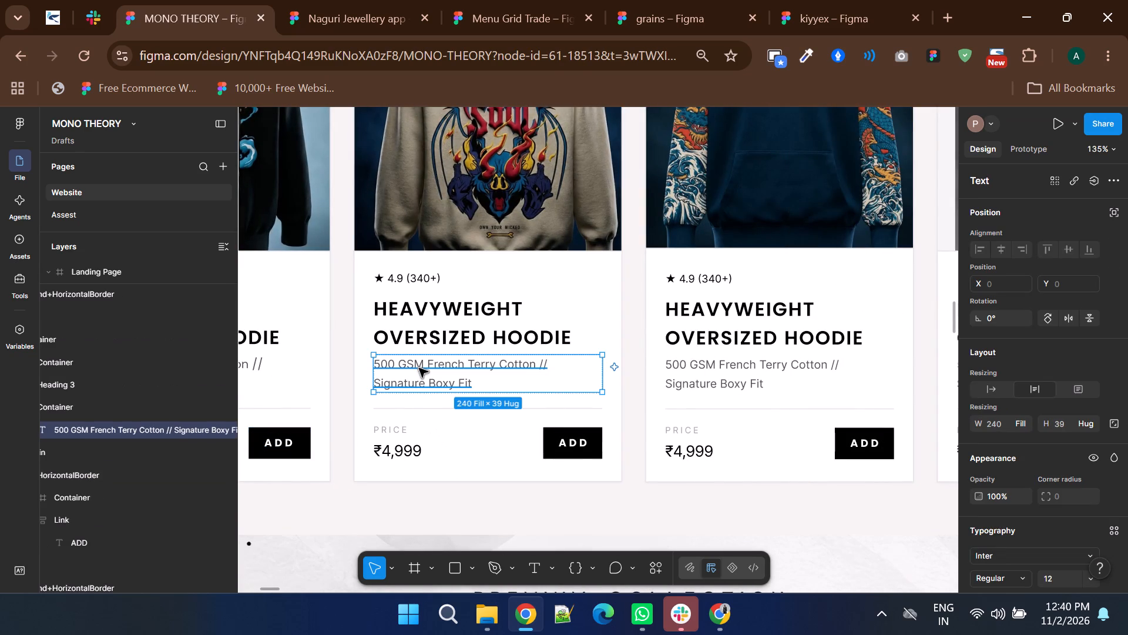
left_click(990, 551)
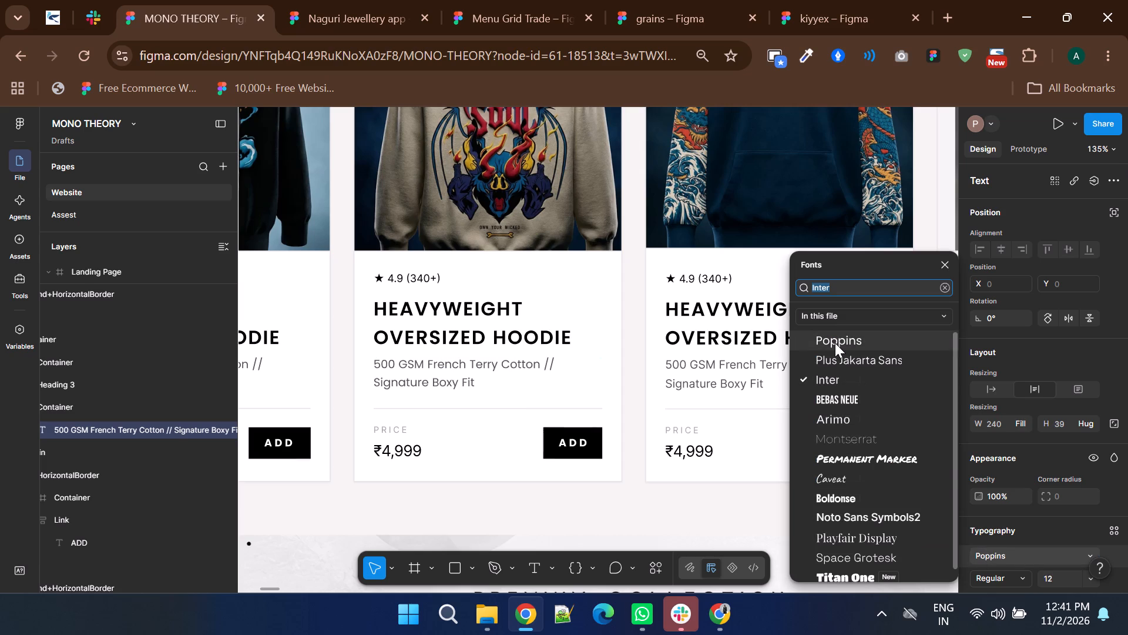
left_click(835, 343)
left_click(395, 427, "ctrl")
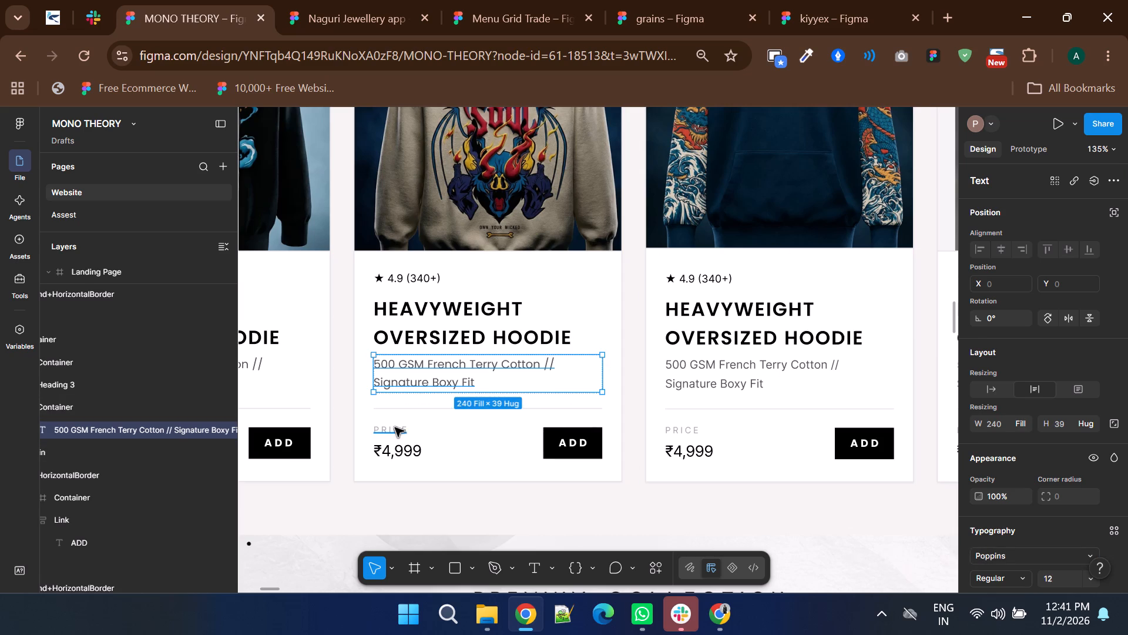
left_click(1002, 552)
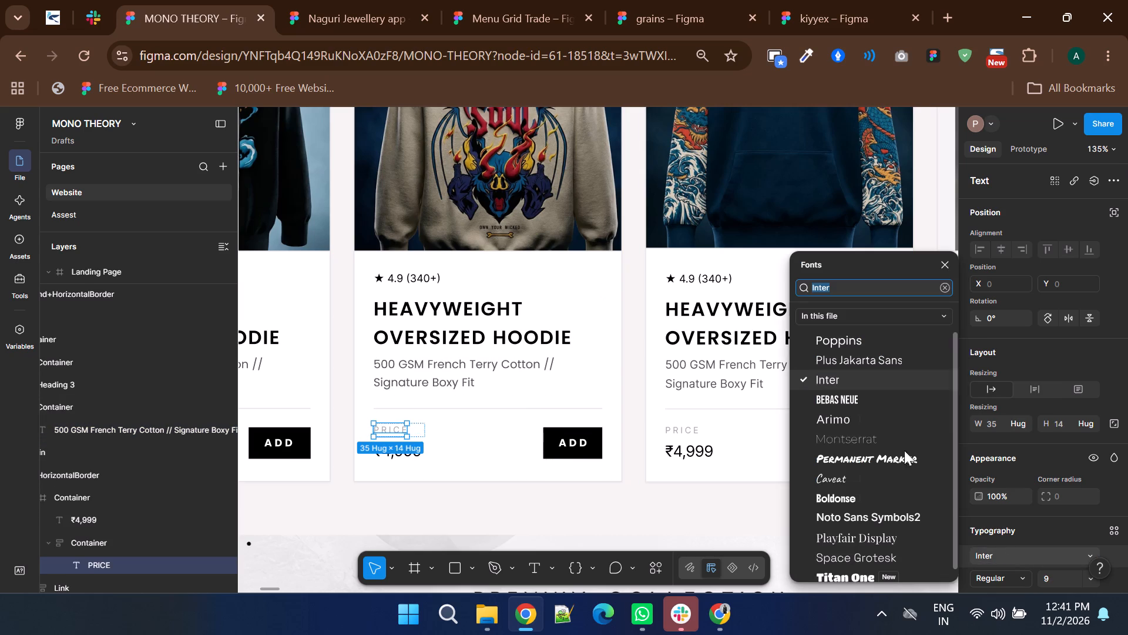
left_click(832, 346)
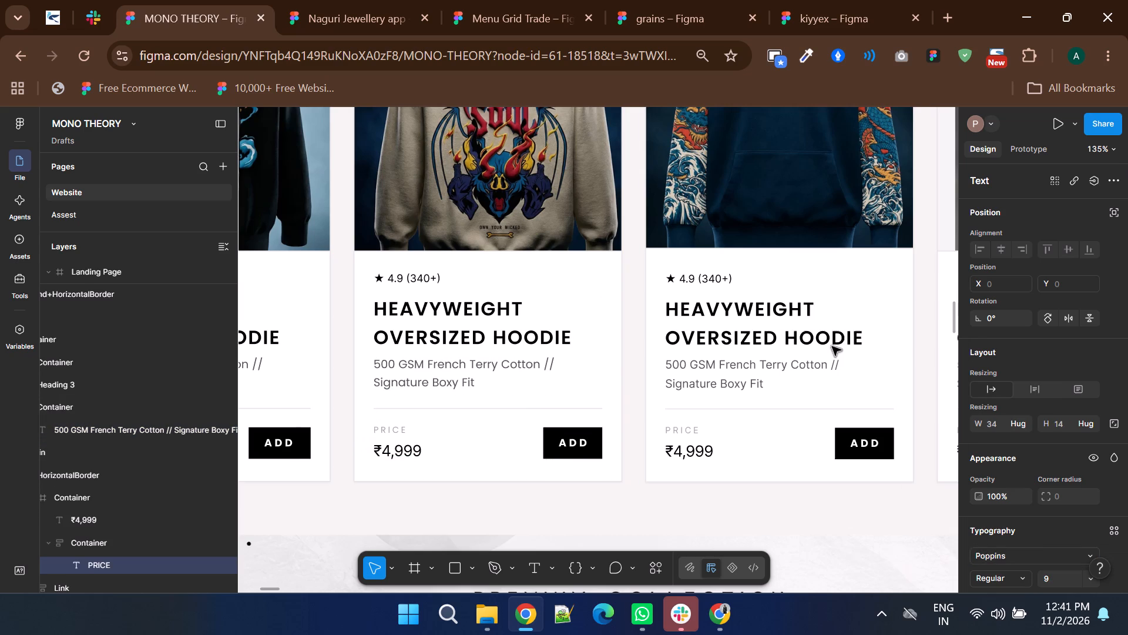
left_click(412, 451, "ctrl")
left_click(986, 558)
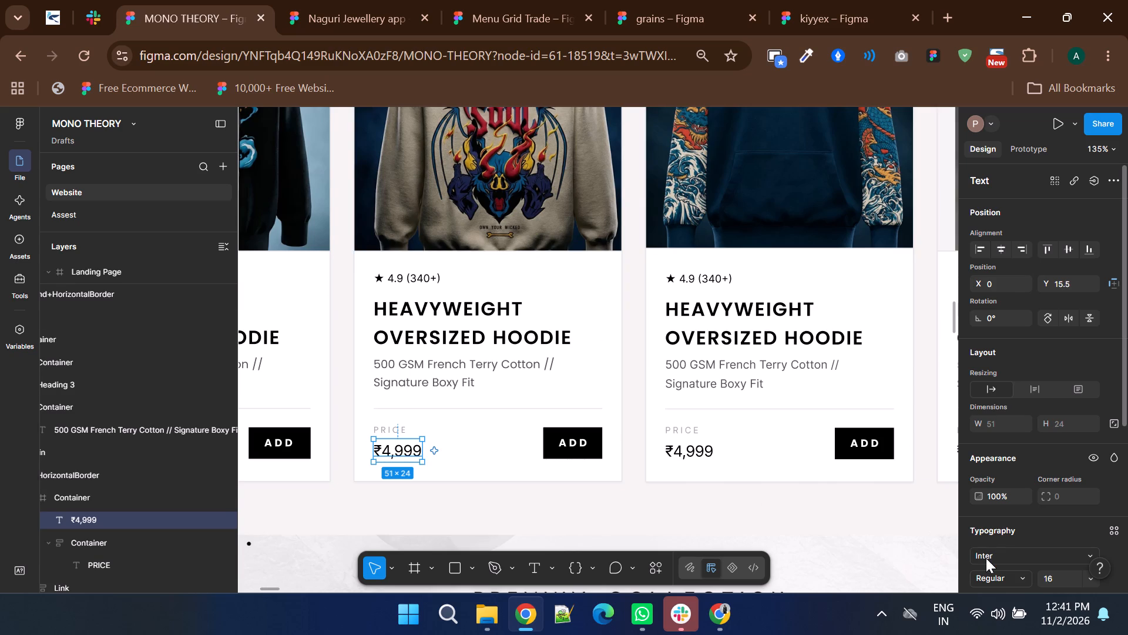
left_click(830, 344)
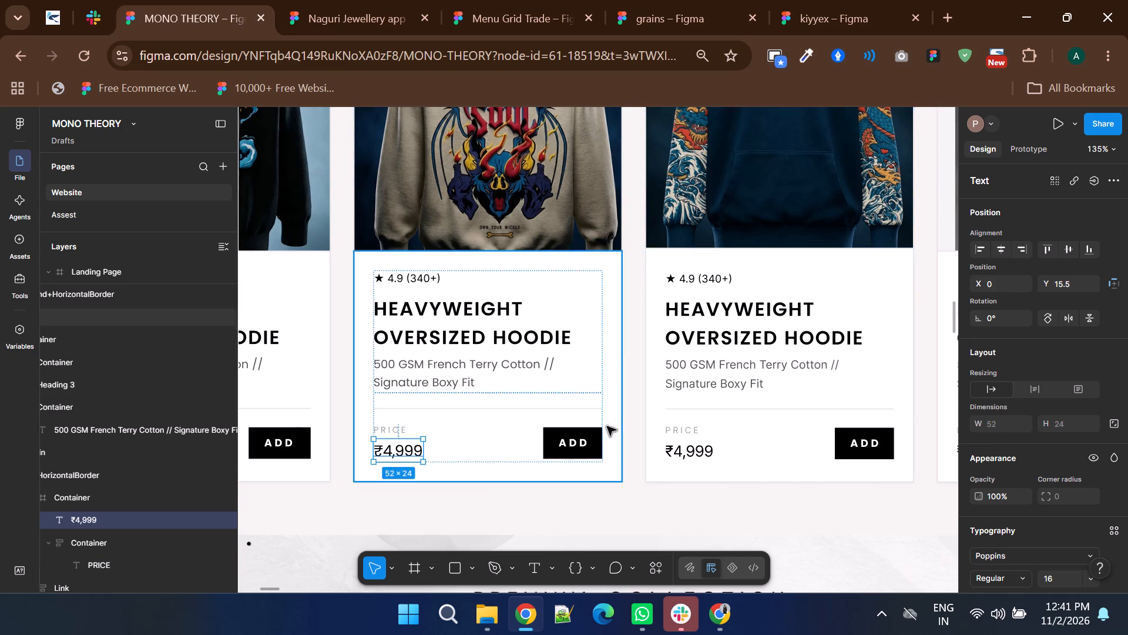
Set the ADD button label and the star rating on the second Best Sellers card to the Poppins font.
left_click(577, 440, "ctrl")
left_click(999, 555)
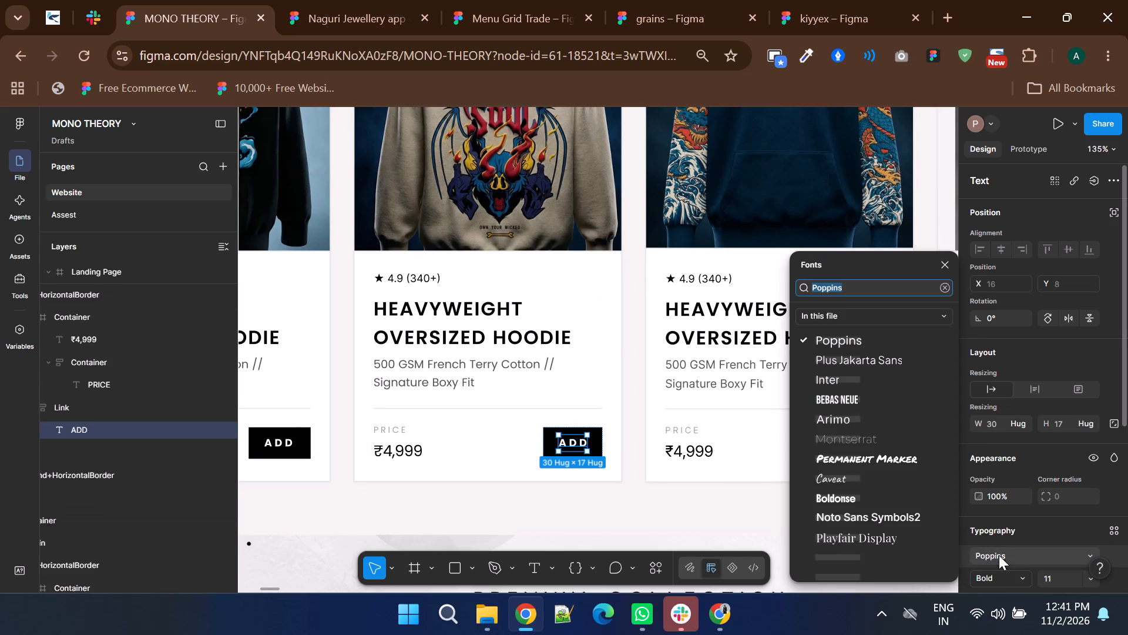
left_click(819, 343)
left_click(395, 363, "ctrl")
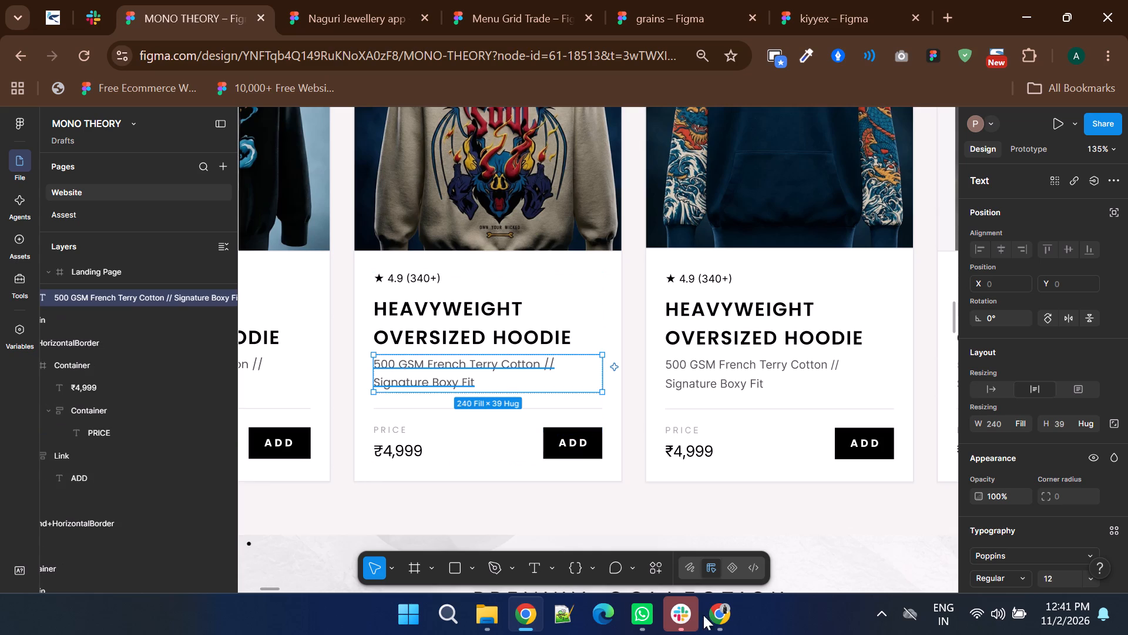
left_click(424, 327, "ctrl")
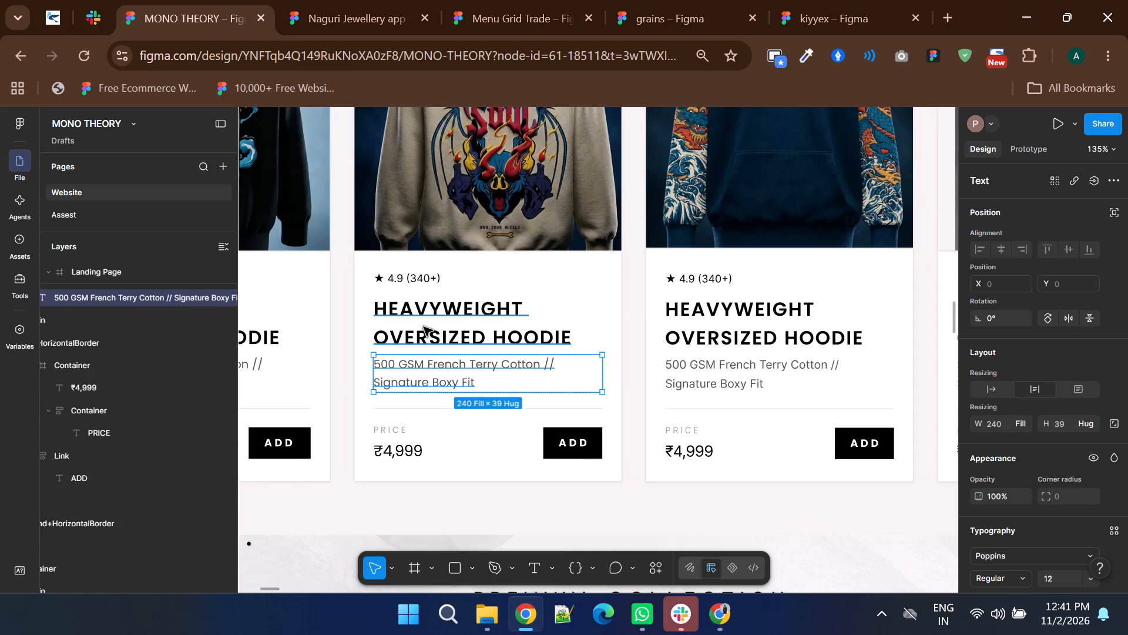
left_click(406, 276, "ctrl")
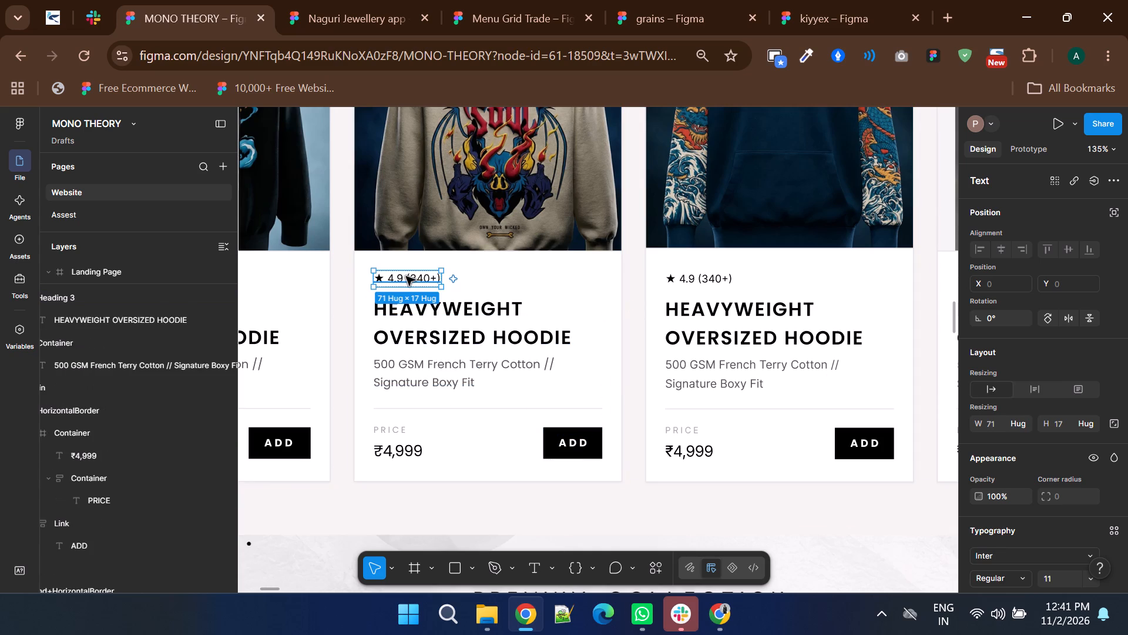
left_click(993, 557)
left_click(814, 345)
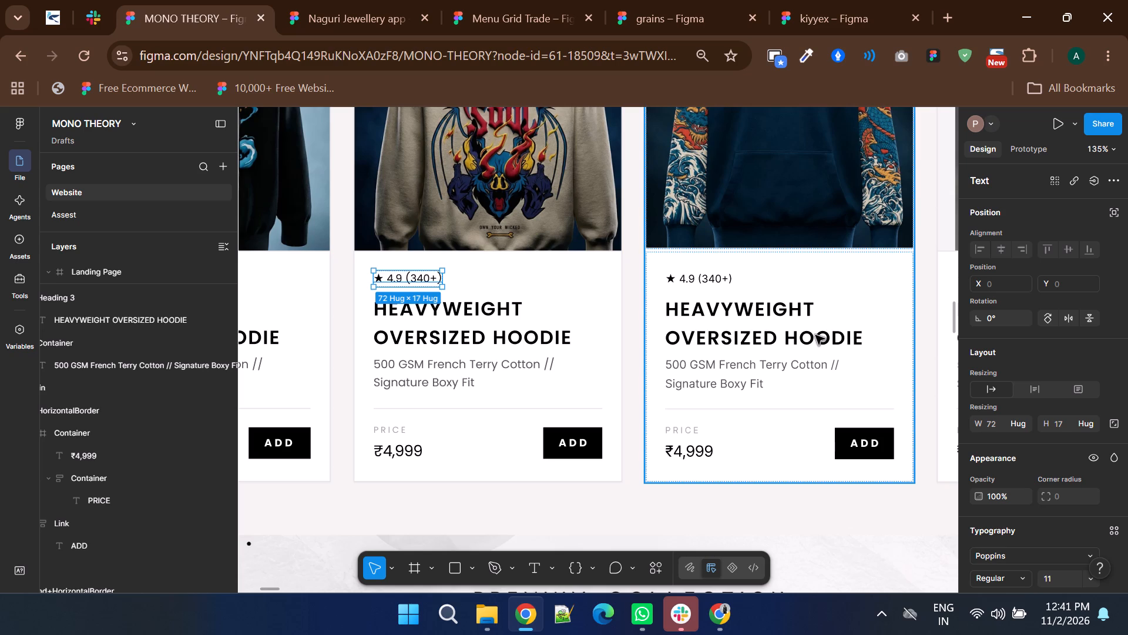
Set the rating, product title and fabric description on the third Best Sellers card to the Poppins font.
scroll(793, 366, "down", 1, "shift")
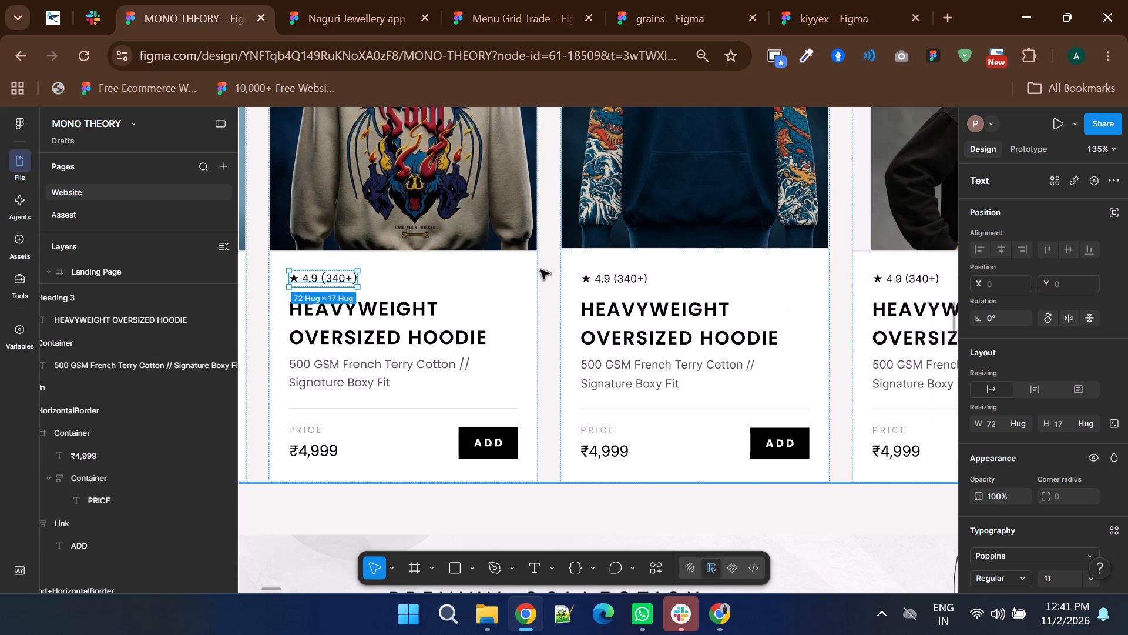
left_click(616, 280, "ctrl")
left_click(1013, 563)
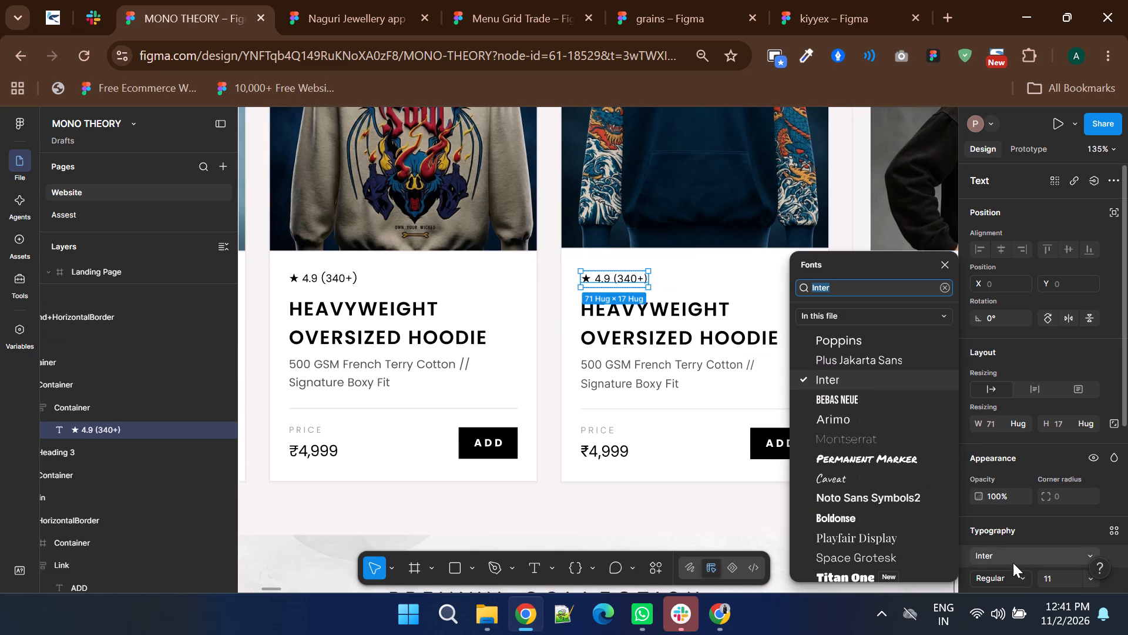
left_click(823, 336)
left_click(660, 326, "ctrl")
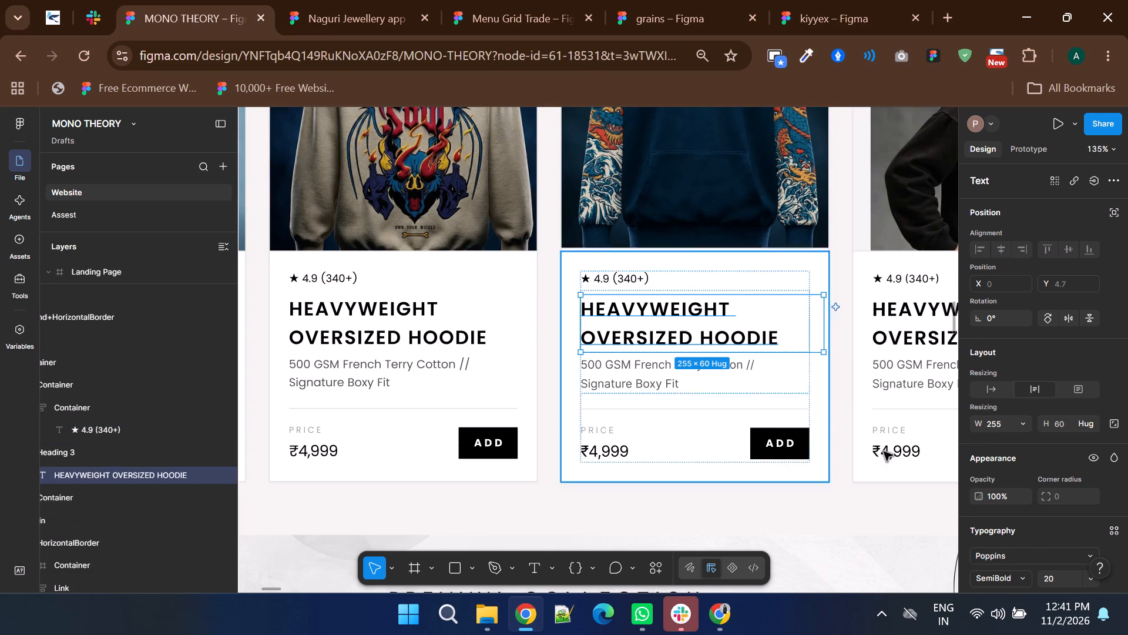
left_click(1029, 556)
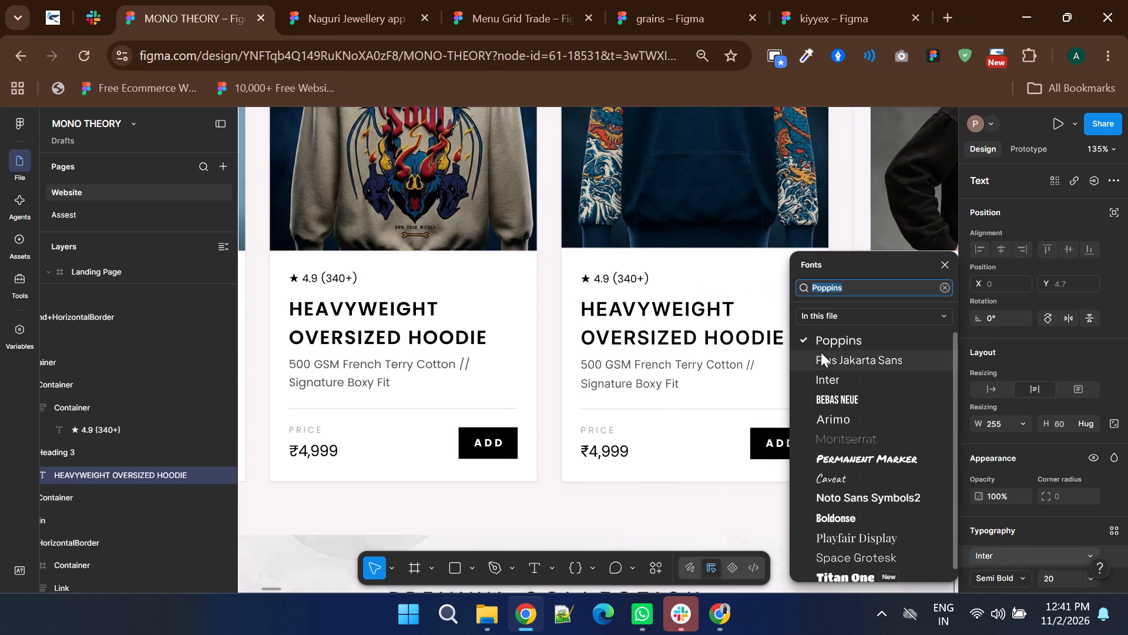
left_click(830, 345)
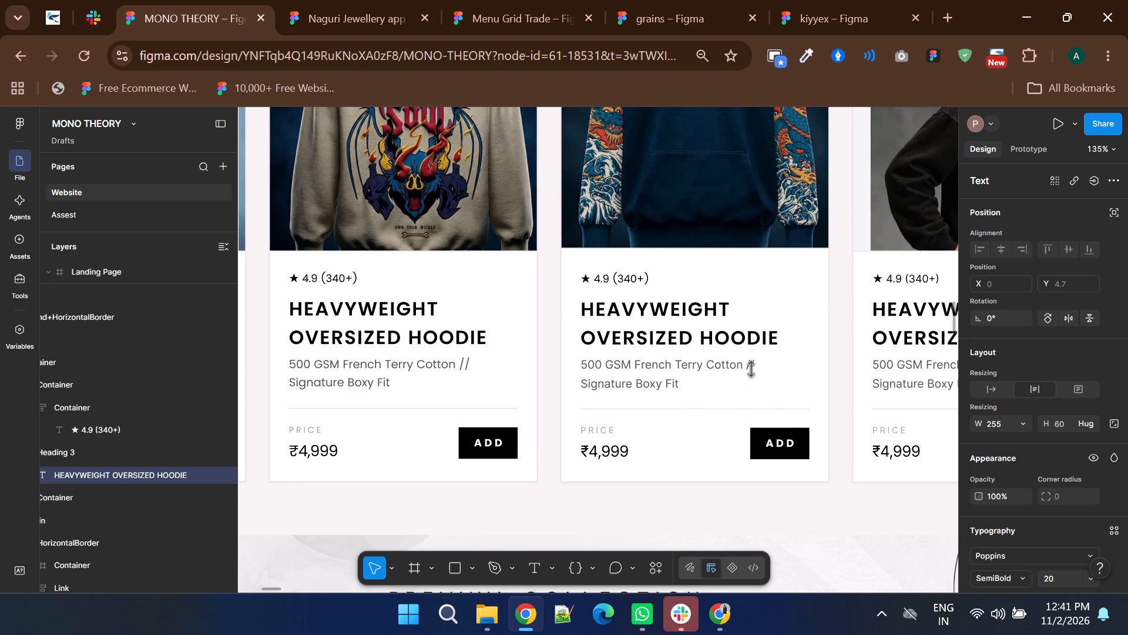
left_click(656, 383, "ctrl")
left_click(995, 544)
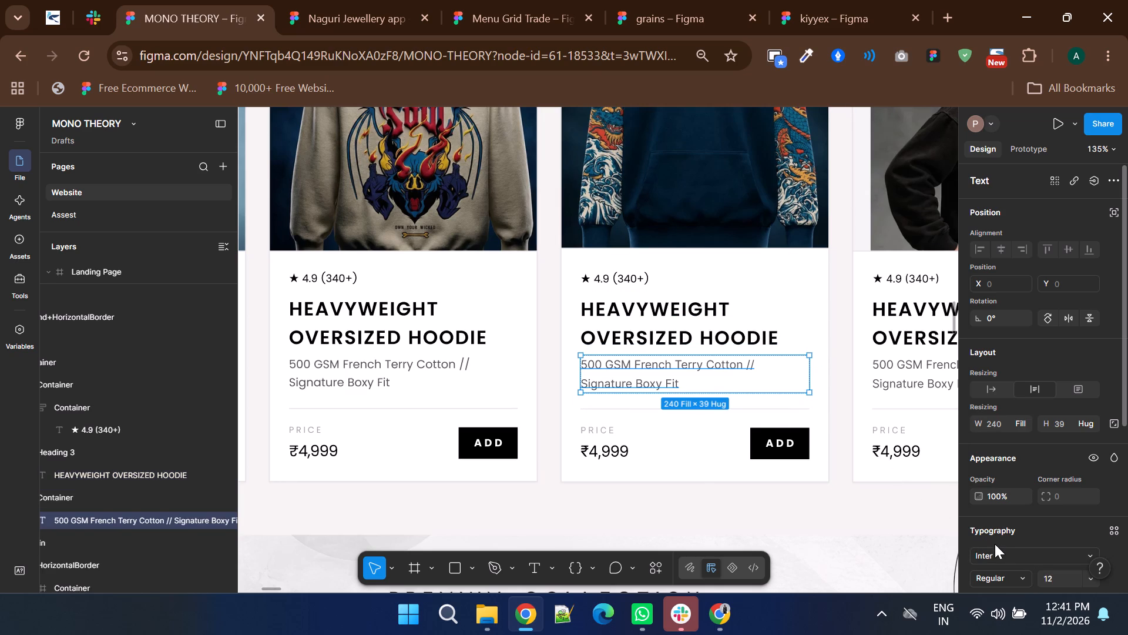
left_click(995, 549)
left_click(865, 340)
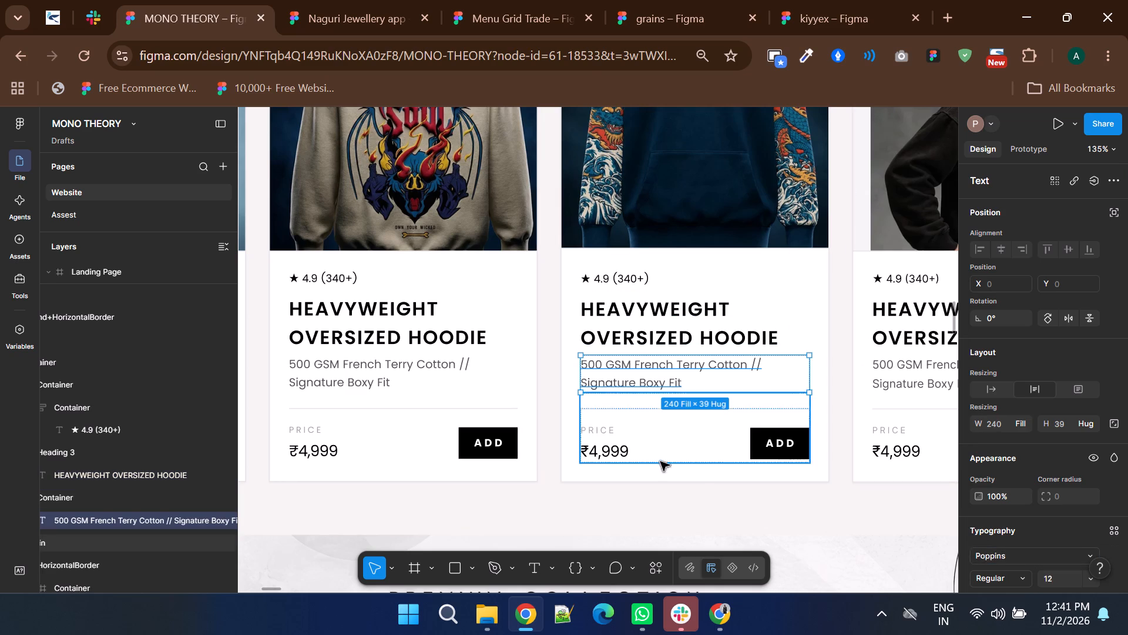
Set the ₹4,999 amount and PRICE label on the third Best Sellers card to Poppins, and check its ADD label's font.
left_click(623, 447, "ctrl")
left_click(988, 566)
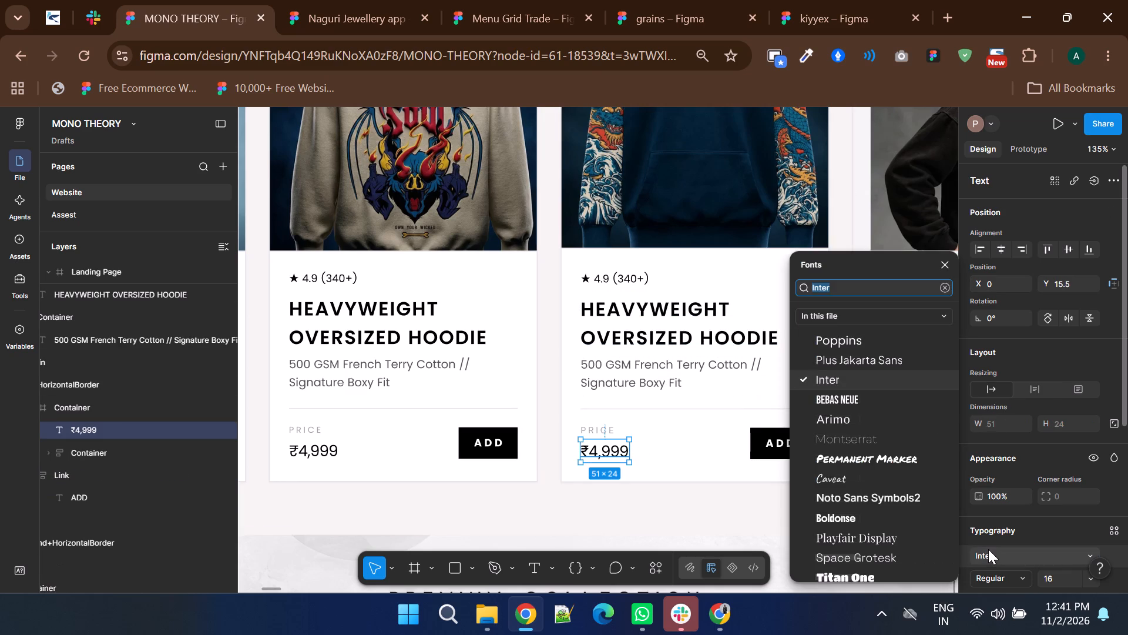
left_click(988, 549)
left_click(988, 549)
left_click(868, 347)
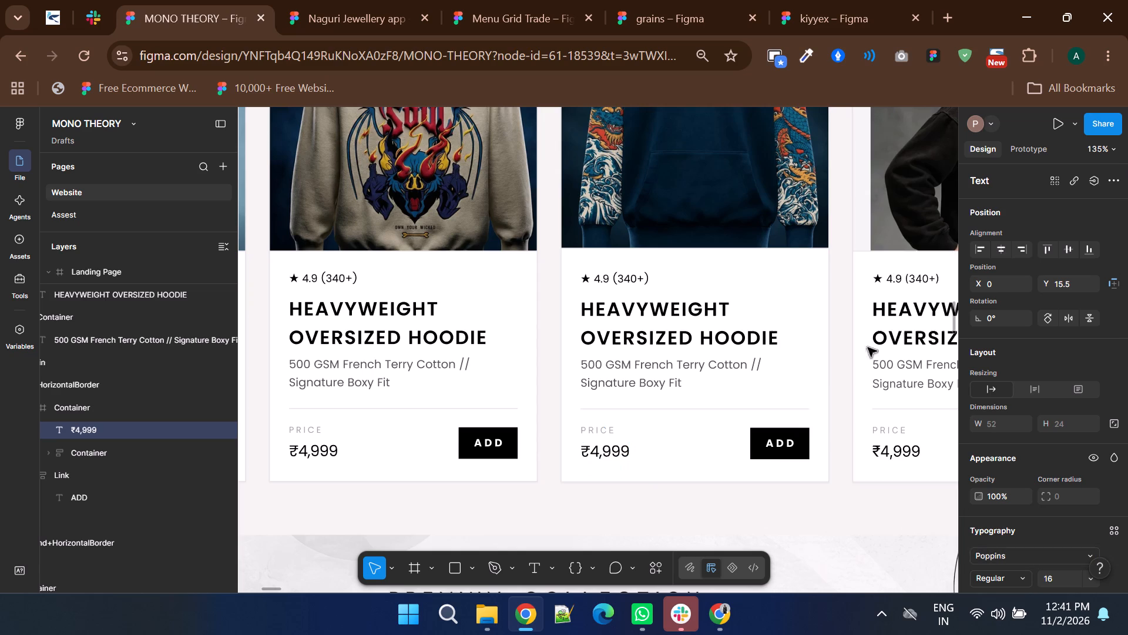
left_click(595, 428, "ctrl")
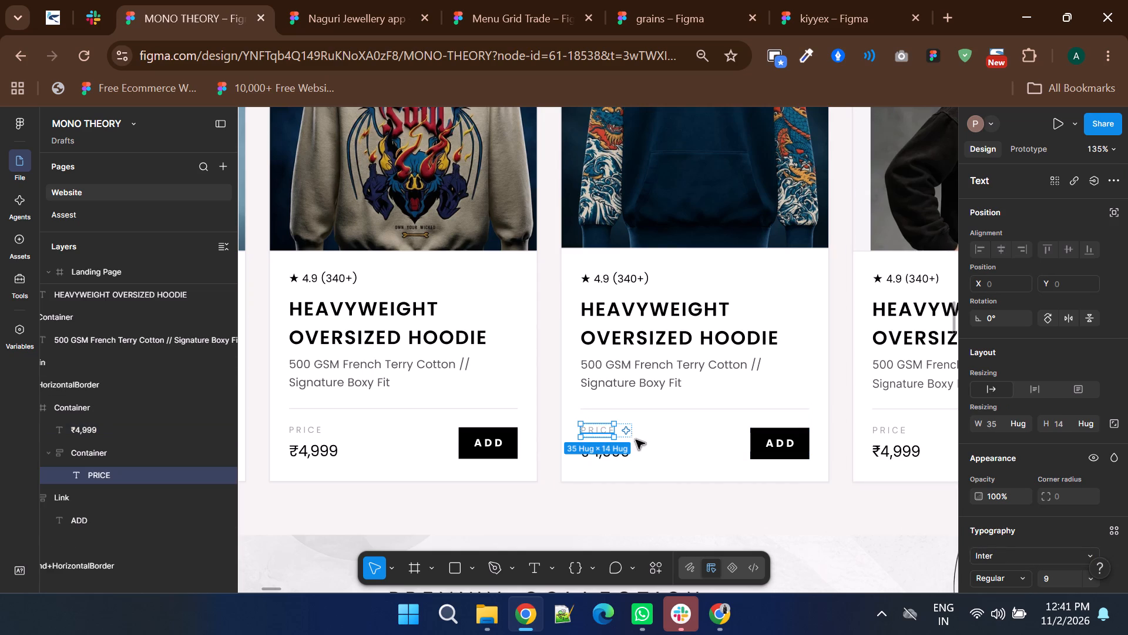
left_click(1003, 556)
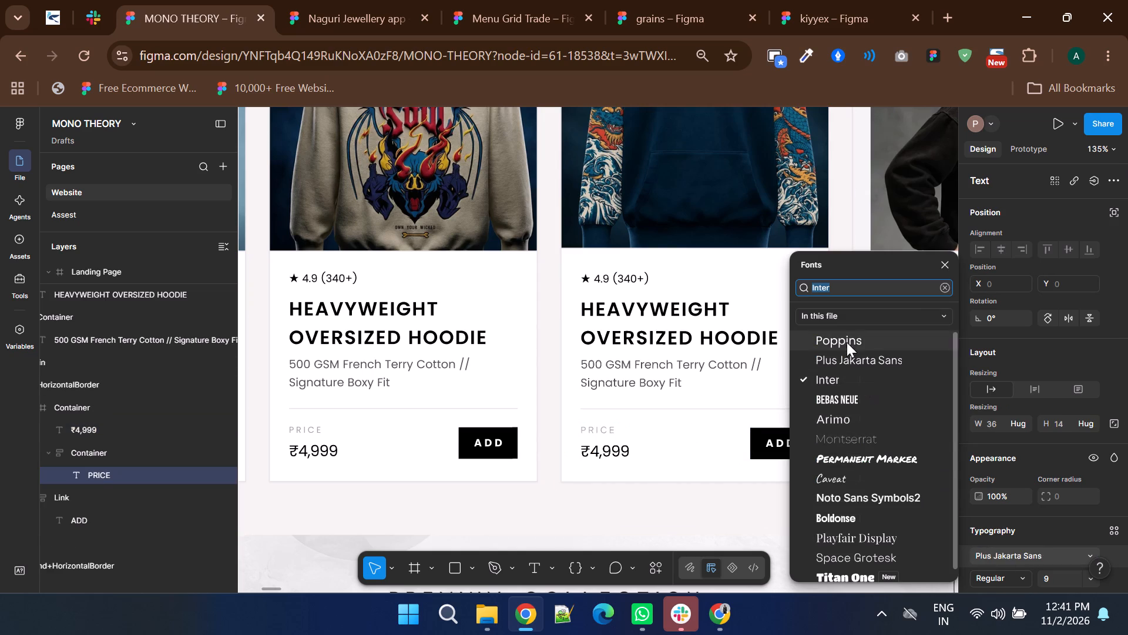
left_click(847, 336)
scroll(594, 443, "down", 2, "shift")
left_click(607, 436, "ctrl")
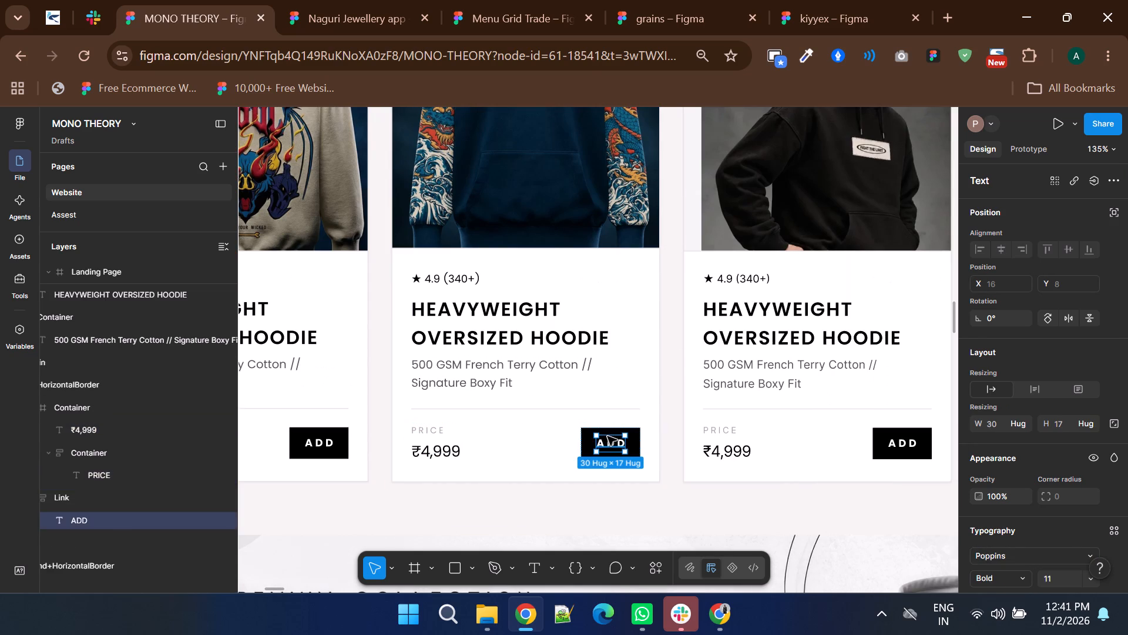
Set the star rating and fabric description on the fourth Best Sellers card to the Poppins font.
scroll(670, 466, "down", 2, "shift")
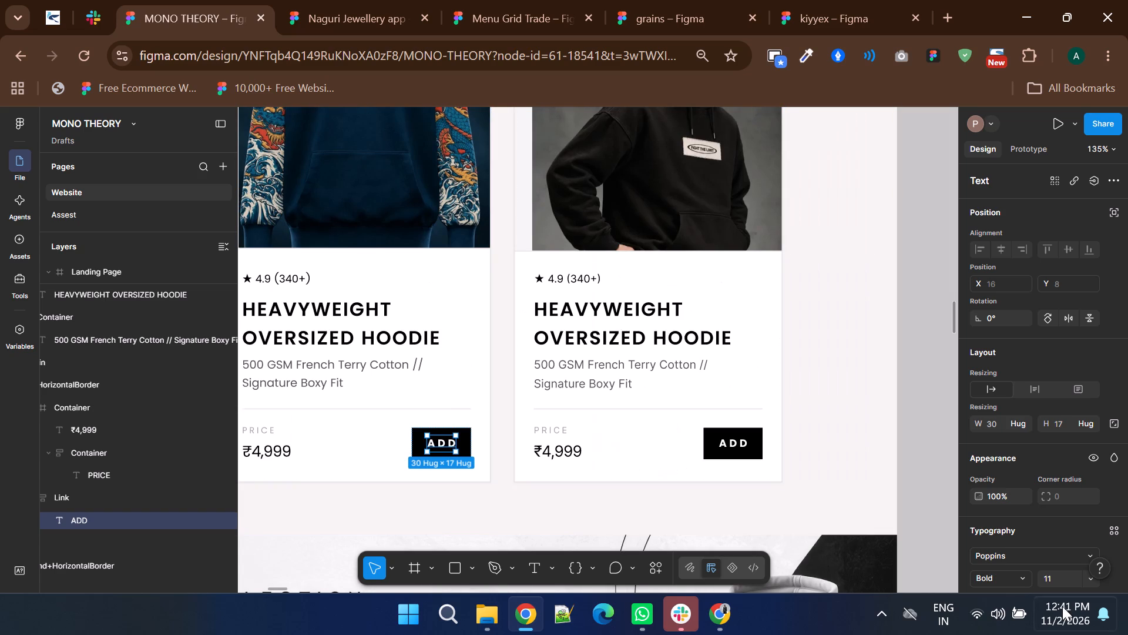
left_click(562, 285, "ctrl")
left_click(1014, 557)
left_click(855, 333)
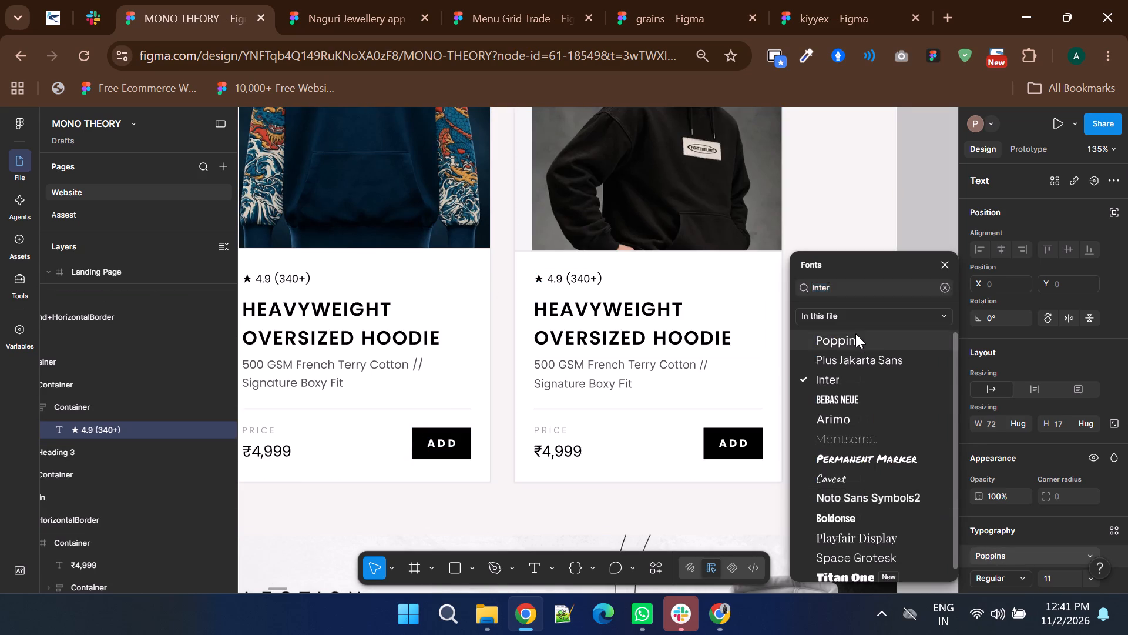
left_click(575, 323, "ctrl")
left_click(575, 374, "ctrl")
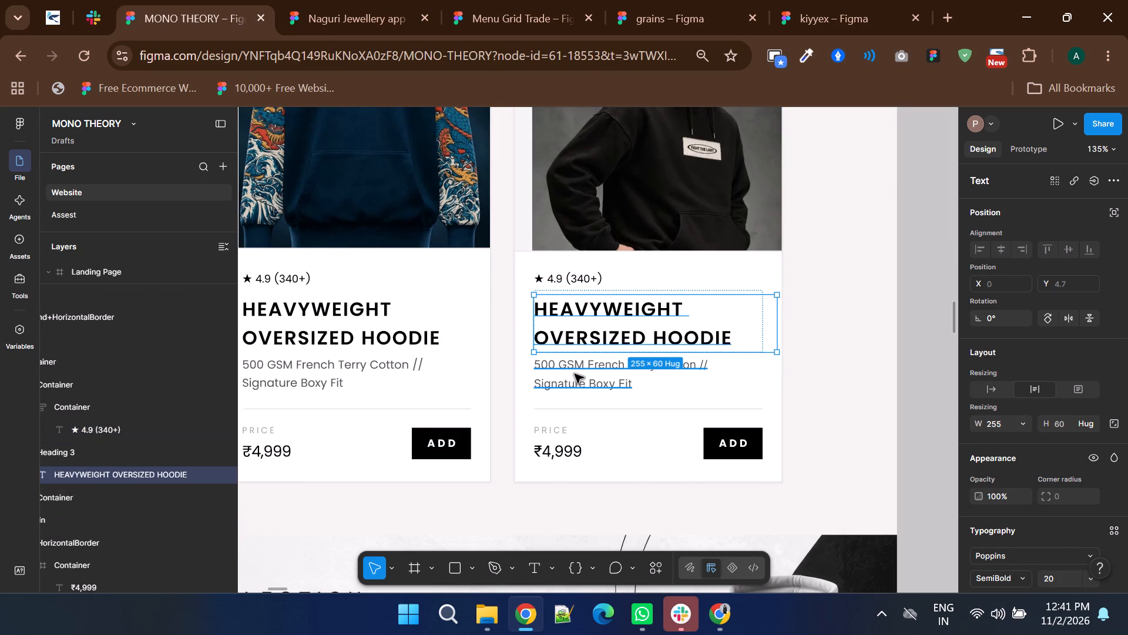
left_click(983, 555)
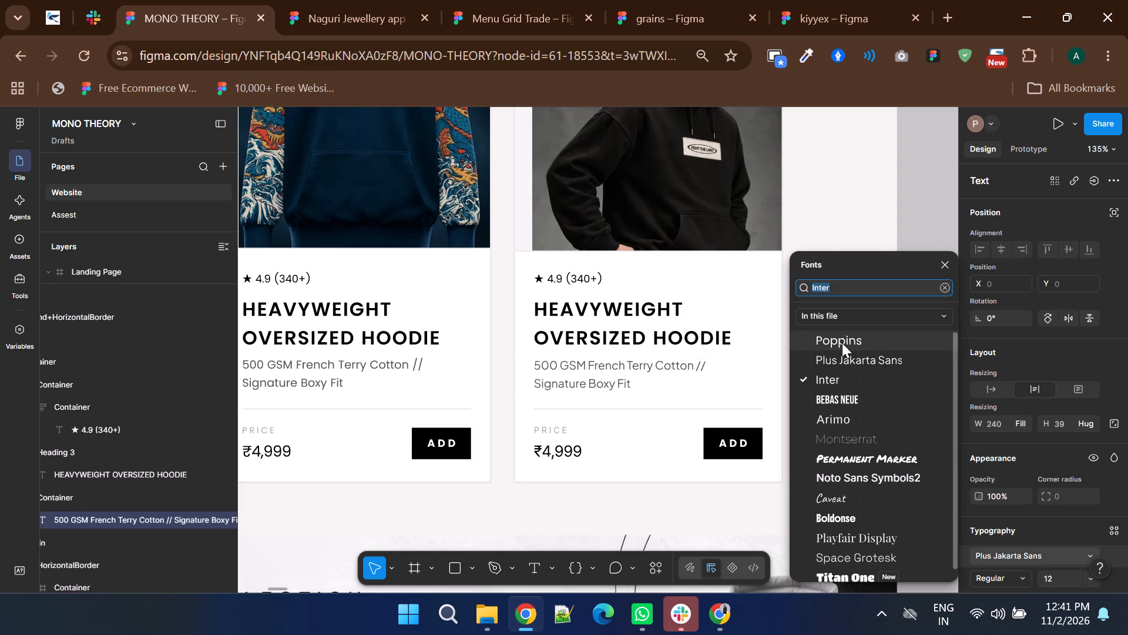
left_click(842, 343)
Set the ₹4,999 amount and PRICE label on the fourth Best Sellers card to Poppins, and check its ADD label's font weight.
left_click(542, 452, "ctrl")
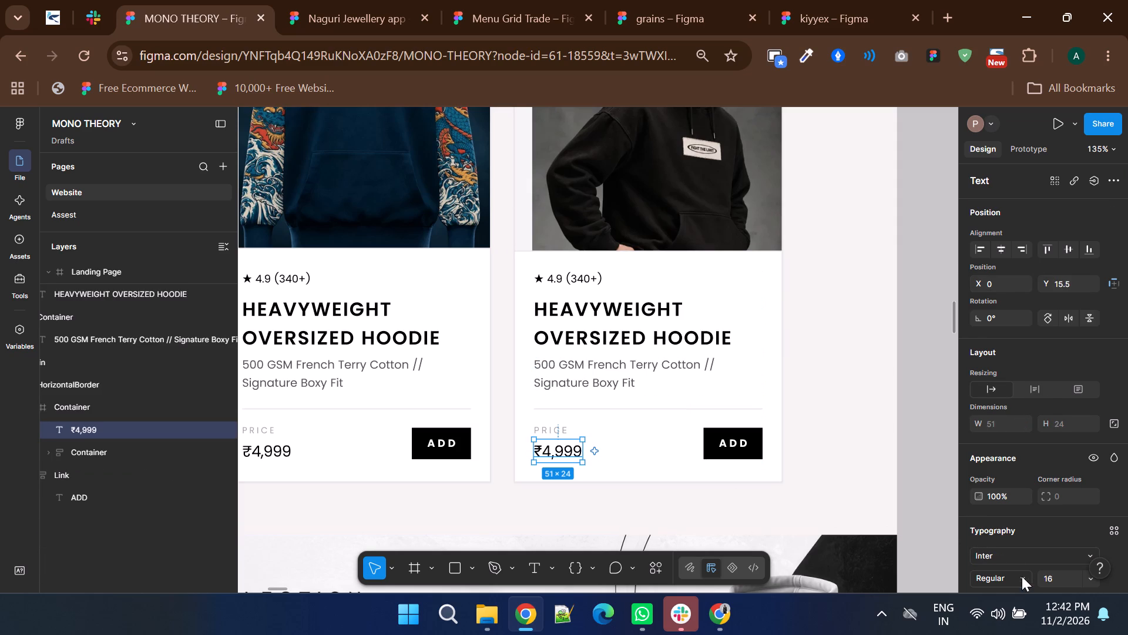
left_click(1015, 559)
left_click(840, 341)
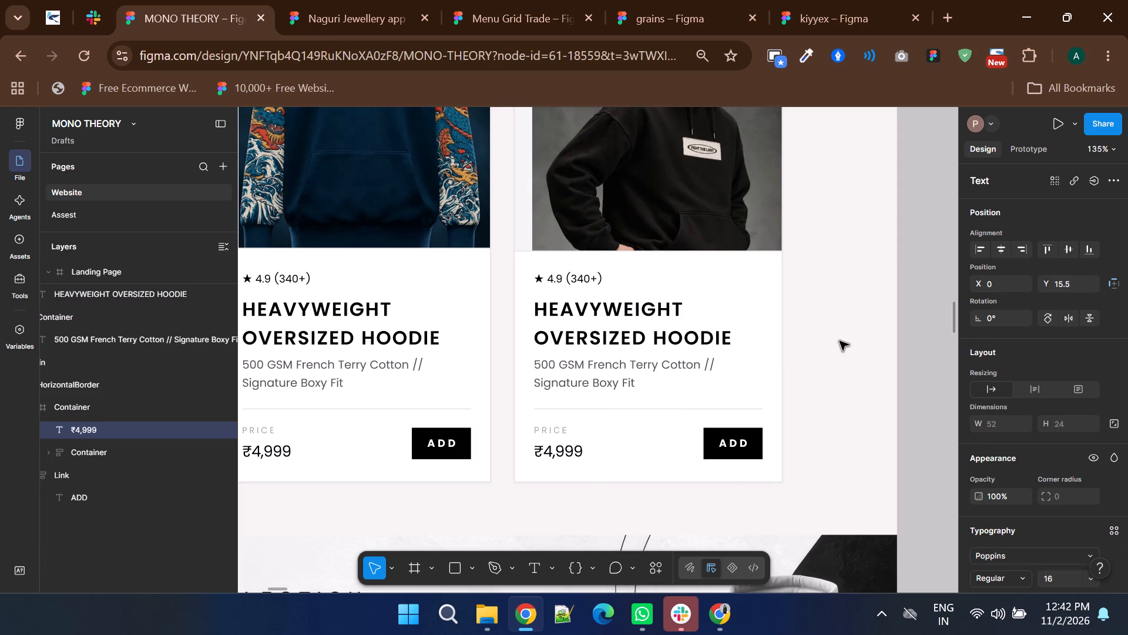
left_click(546, 433, "ctrl")
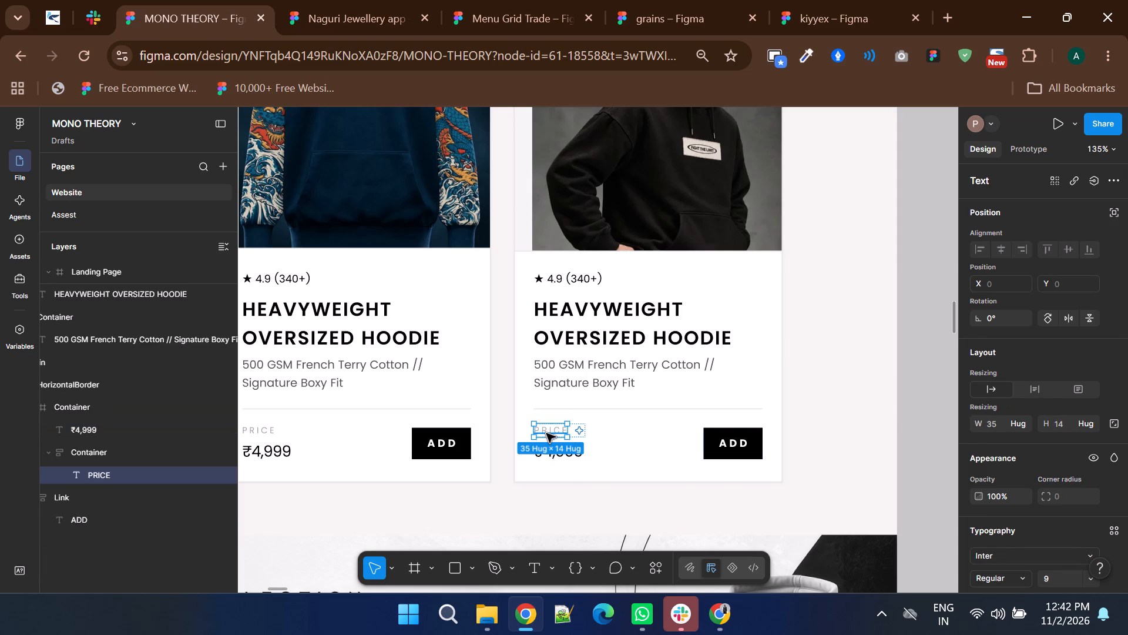
left_click(1011, 560)
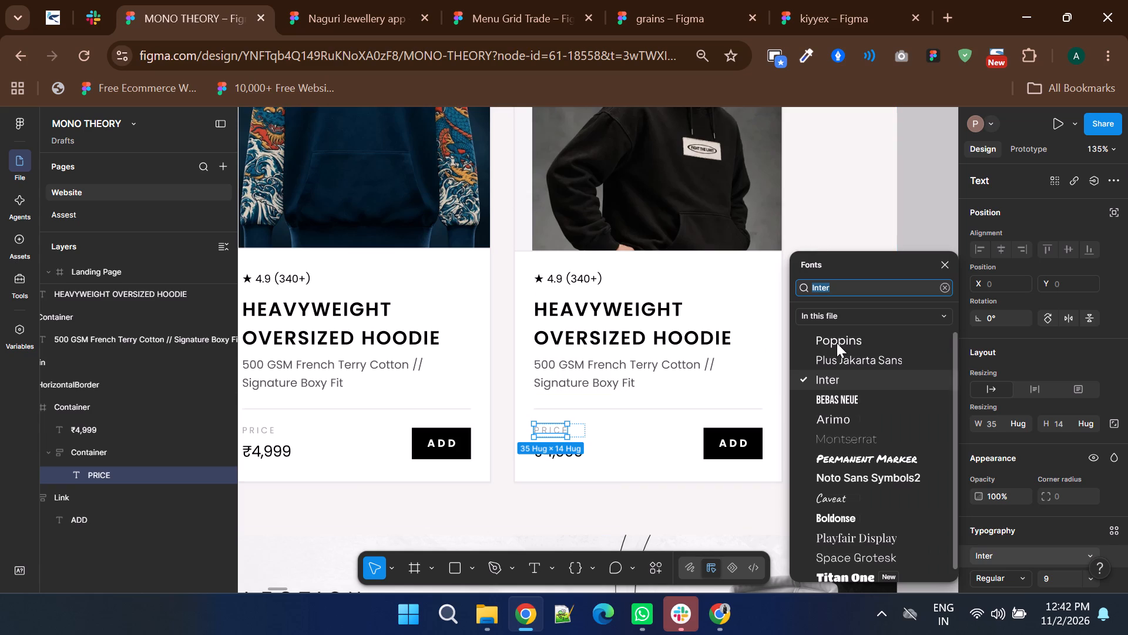
left_click(837, 343)
left_click(728, 443, "ctrl")
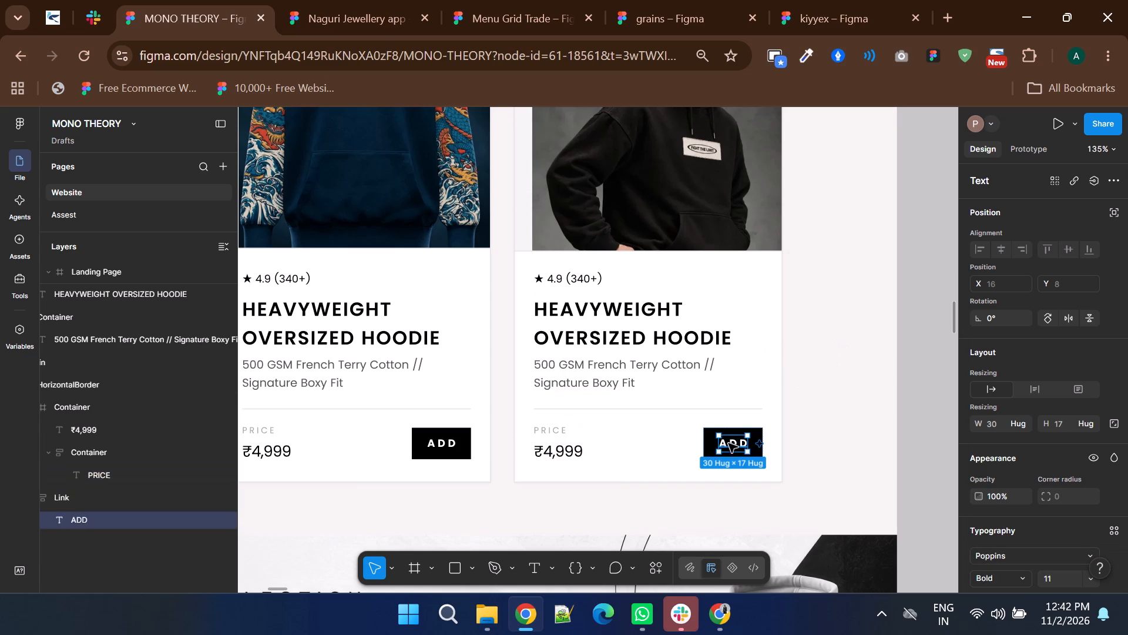
left_click(1009, 574)
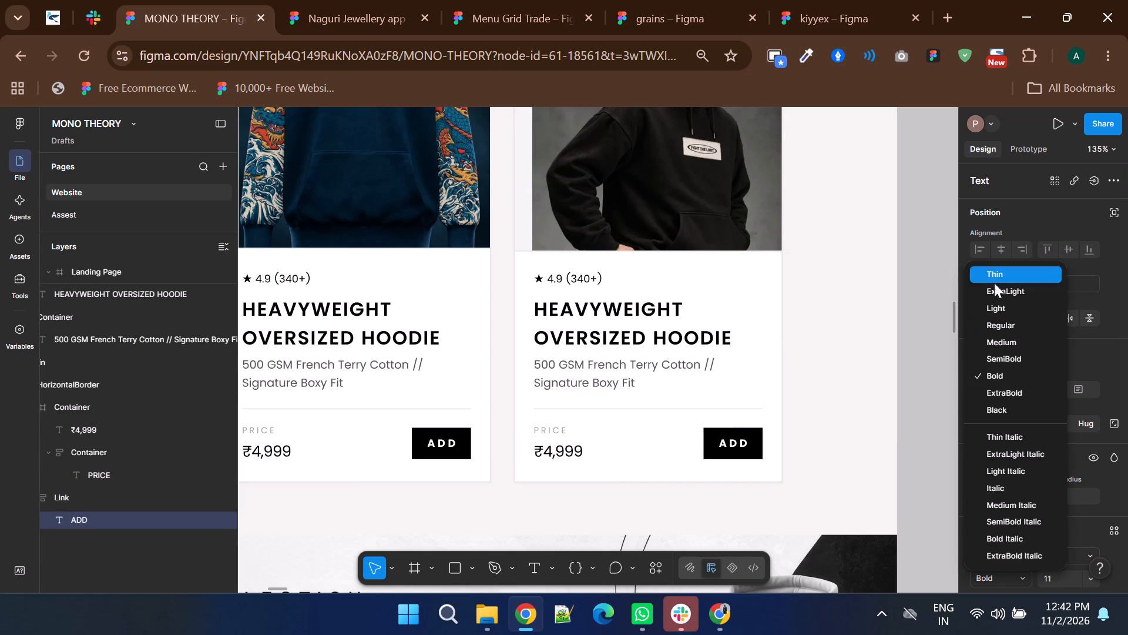
left_click(910, 486)
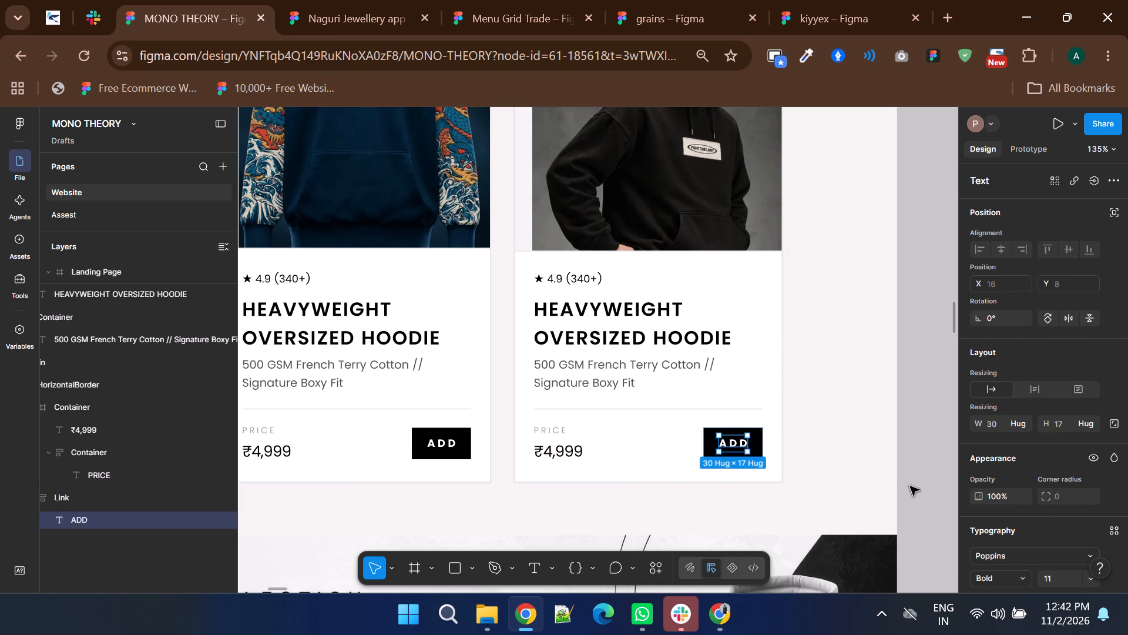
left_click(907, 454)
Set the star rating and fabric description on the first New Arrivals card to Poppins, checking the product title's font.
scroll(783, 372, "down", 3, "ctrl")
scroll(783, 372, "down", 1)
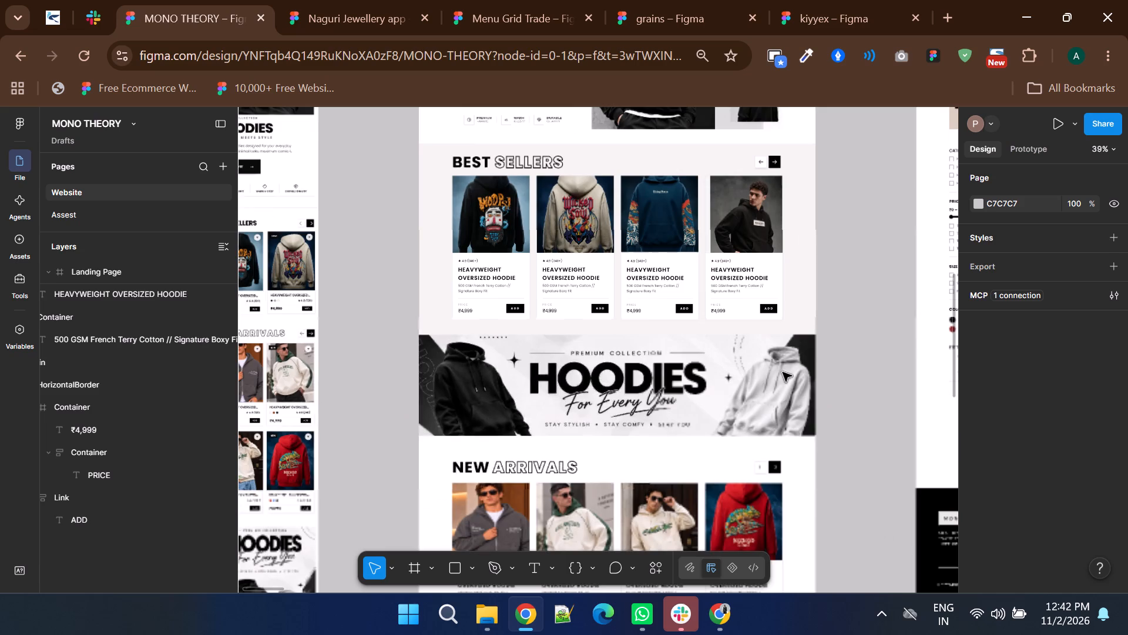
scroll(783, 372, "down", 3)
scroll(511, 381, "up", 2)
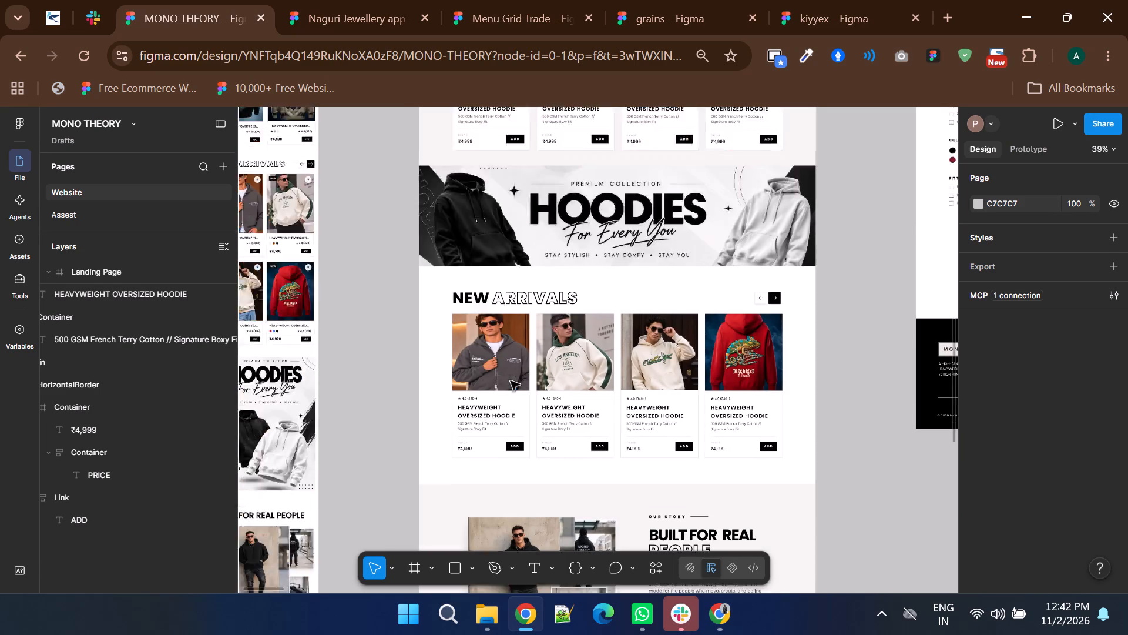
scroll(511, 381, "up", 1)
scroll(511, 381, "down", 2)
scroll(513, 409, "up", 2, "ctrl")
left_click(418, 380, "ctrl")
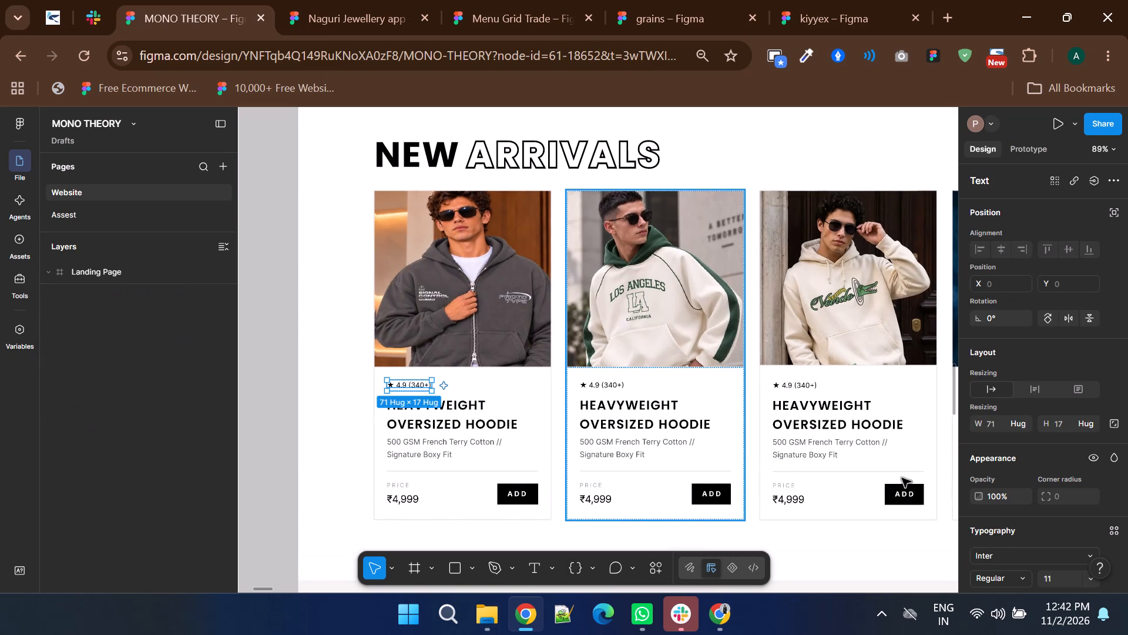
left_click(1012, 556)
left_click(829, 343)
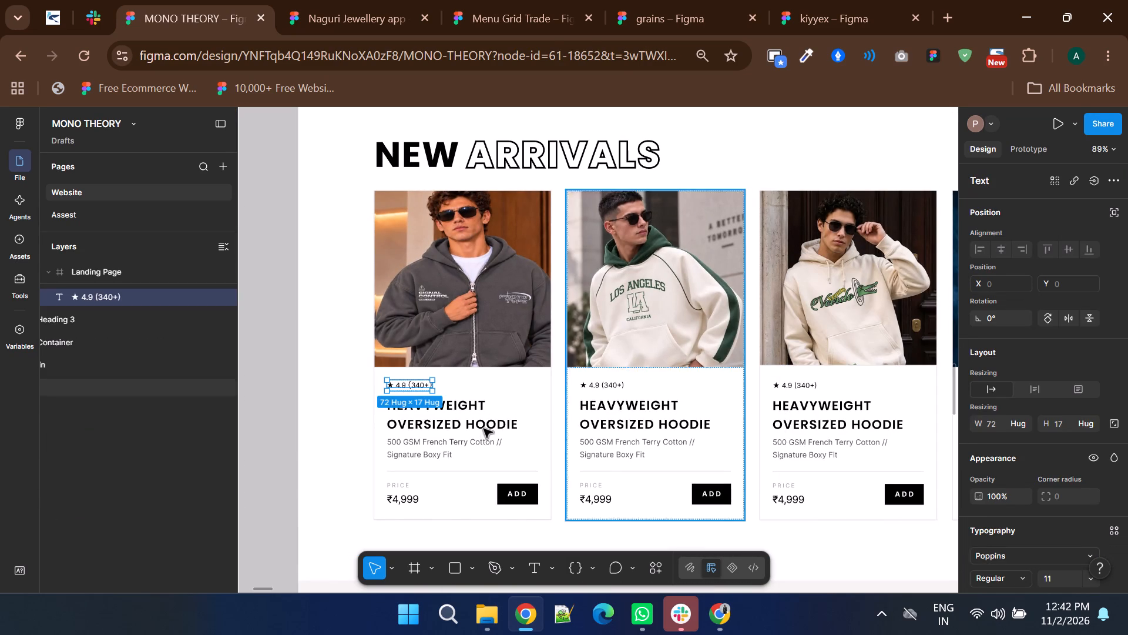
left_click(461, 413, "ctrl")
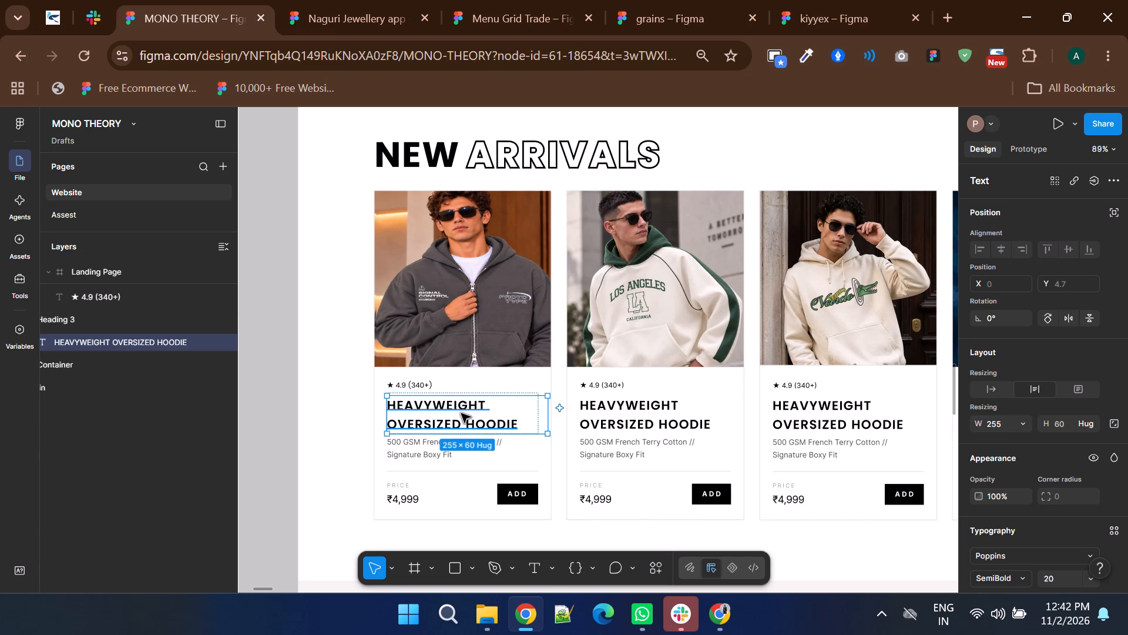
left_click(430, 440, "ctrl")
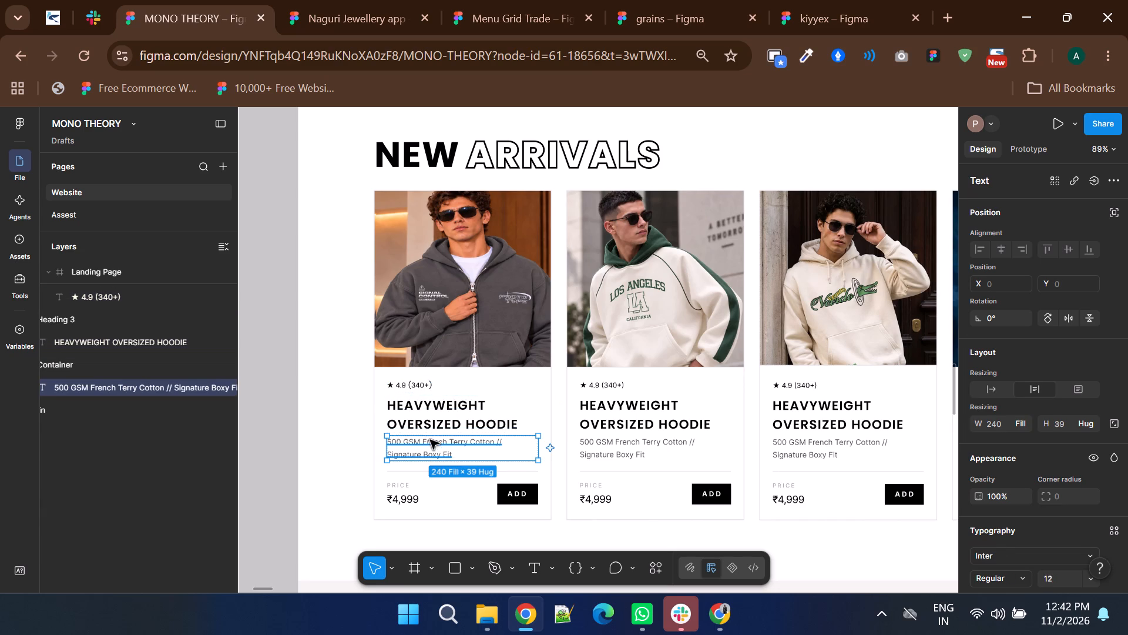
left_click(1016, 559)
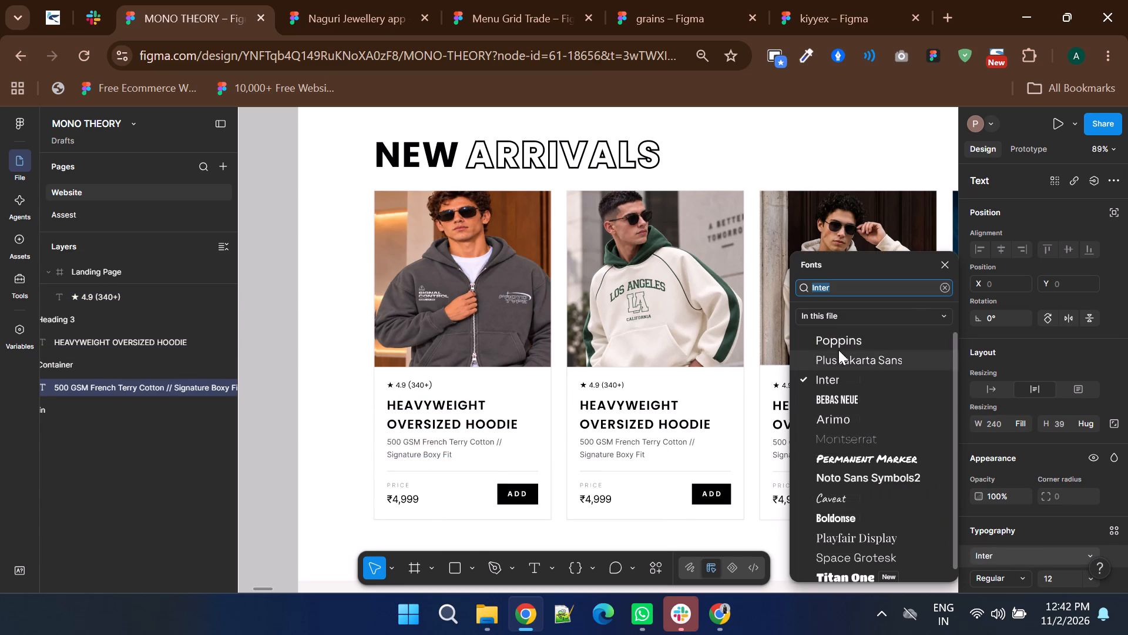
left_click(840, 342)
Set the PRICE label, ₹4,999 amount and ADD button label on the first New Arrivals card to the Poppins font.
scroll(385, 517, "up", 2, "ctrl")
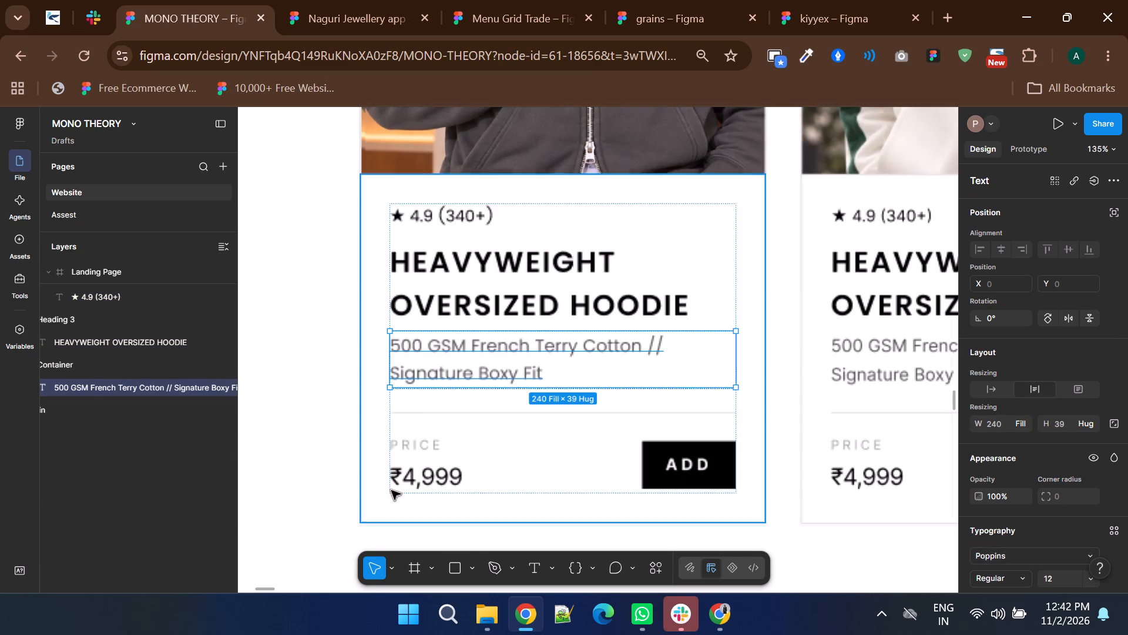
left_click(407, 437, "ctrl")
left_click(999, 557)
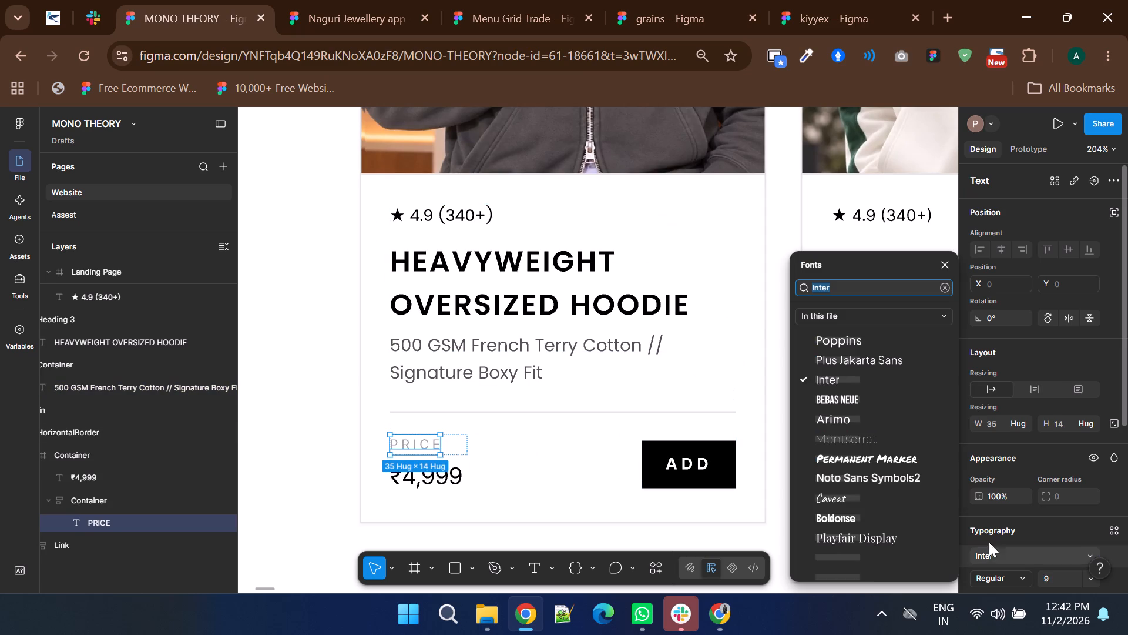
left_click(864, 345)
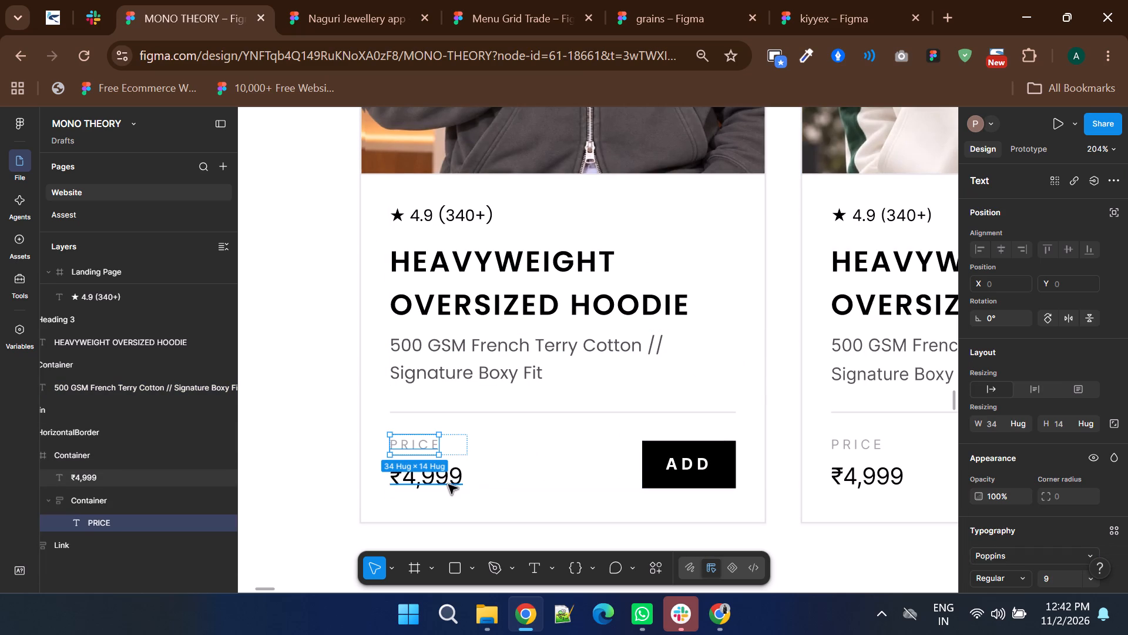
left_click(448, 484, "ctrl")
left_click(986, 554)
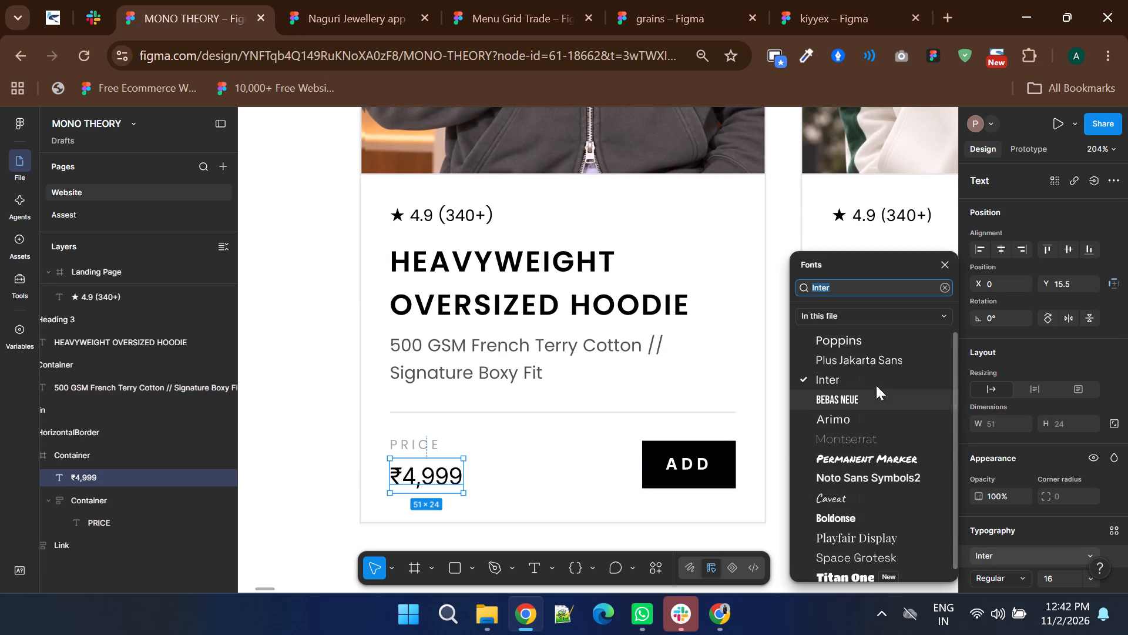
left_click(842, 339)
left_click(699, 473, "ctrl")
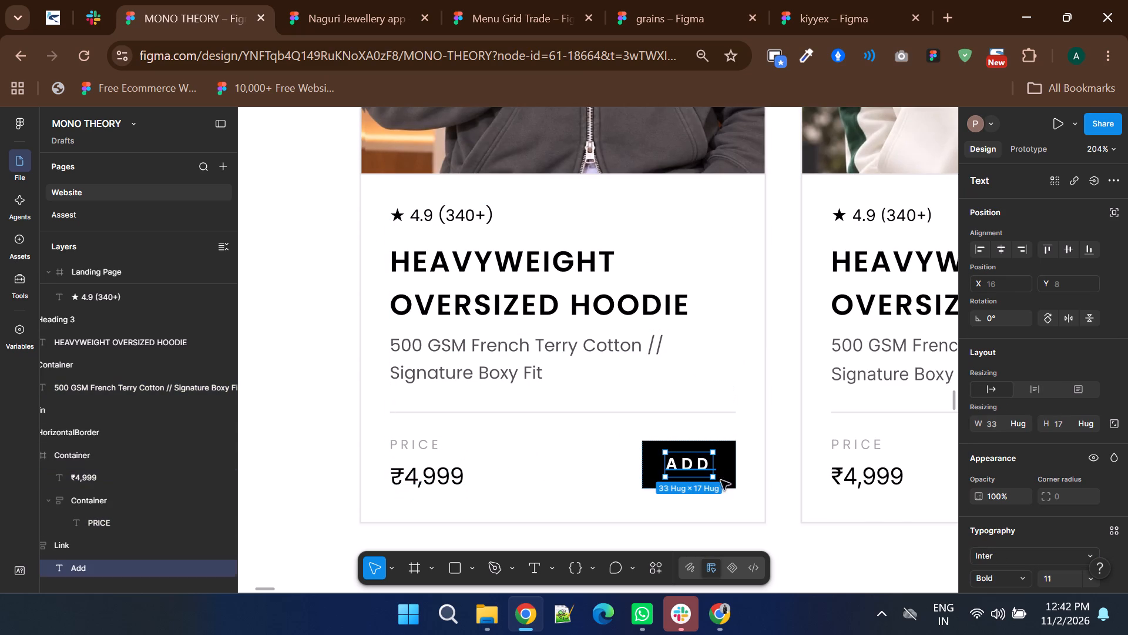
left_click(998, 557)
left_click(868, 343)
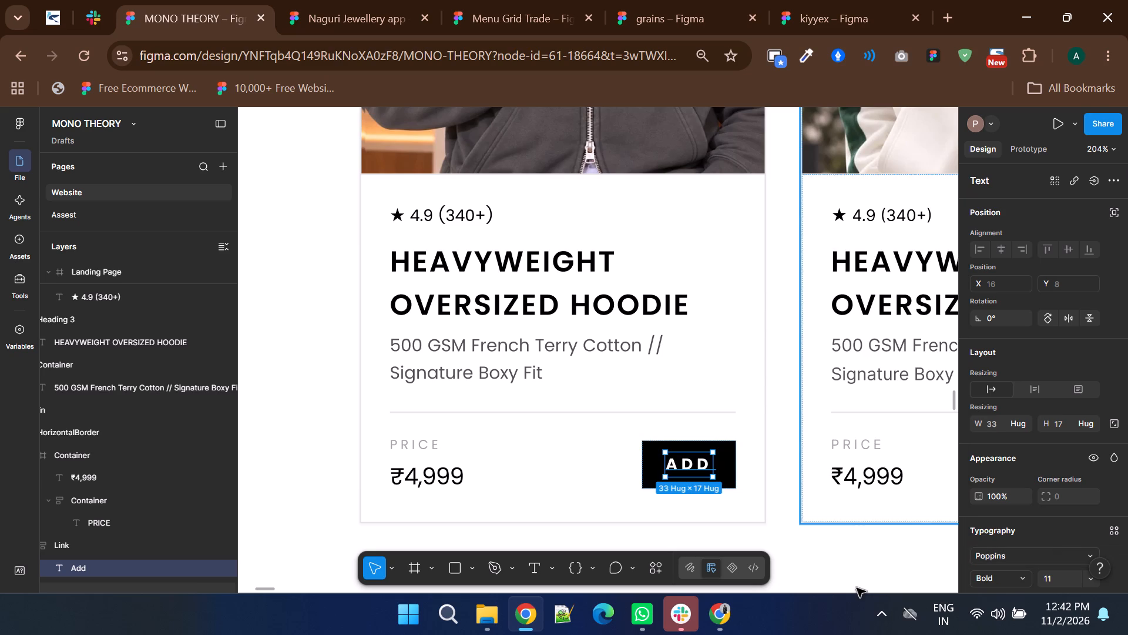
left_click(887, 627)
left_click(887, 627)
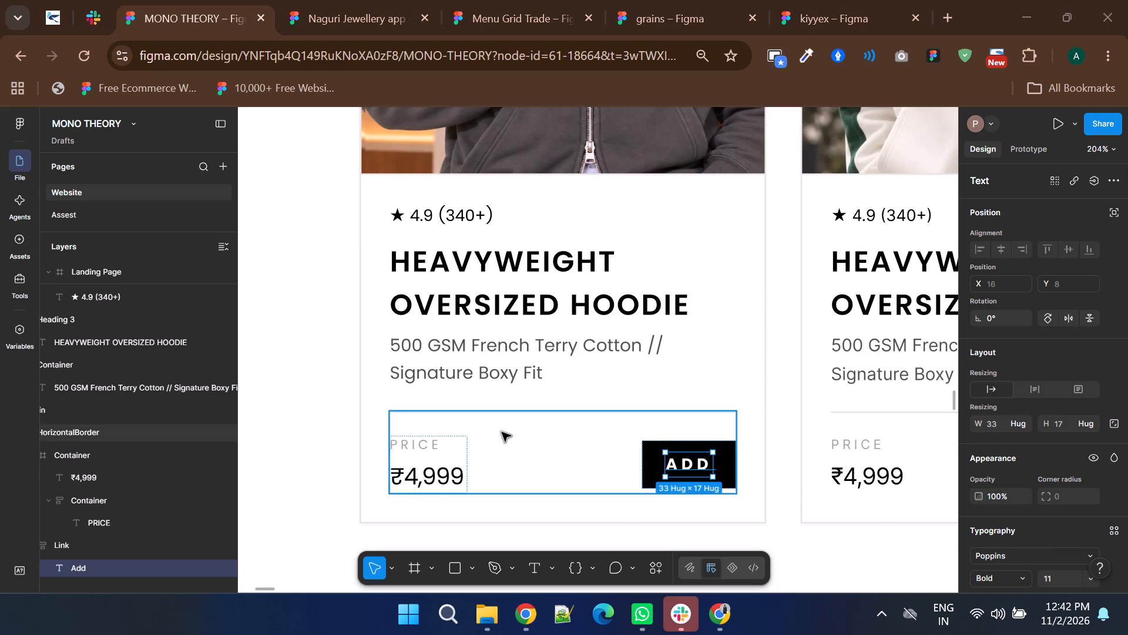
Set the star rating and fabric description on the second New Arrivals card to Poppins, checking the product title's font.
scroll(489, 427, "down", 3, "shift")
left_click(522, 460)
scroll(522, 460, "down", 1, "ctrl")
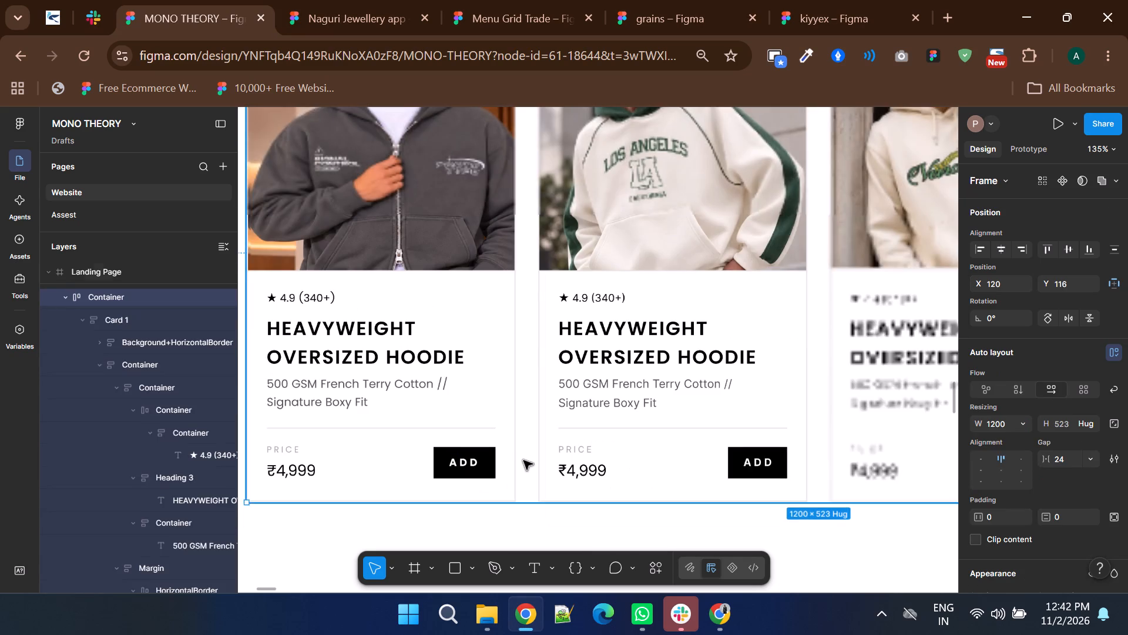
scroll(523, 460, "down", 1, "shift")
left_click(510, 294, "ctrl")
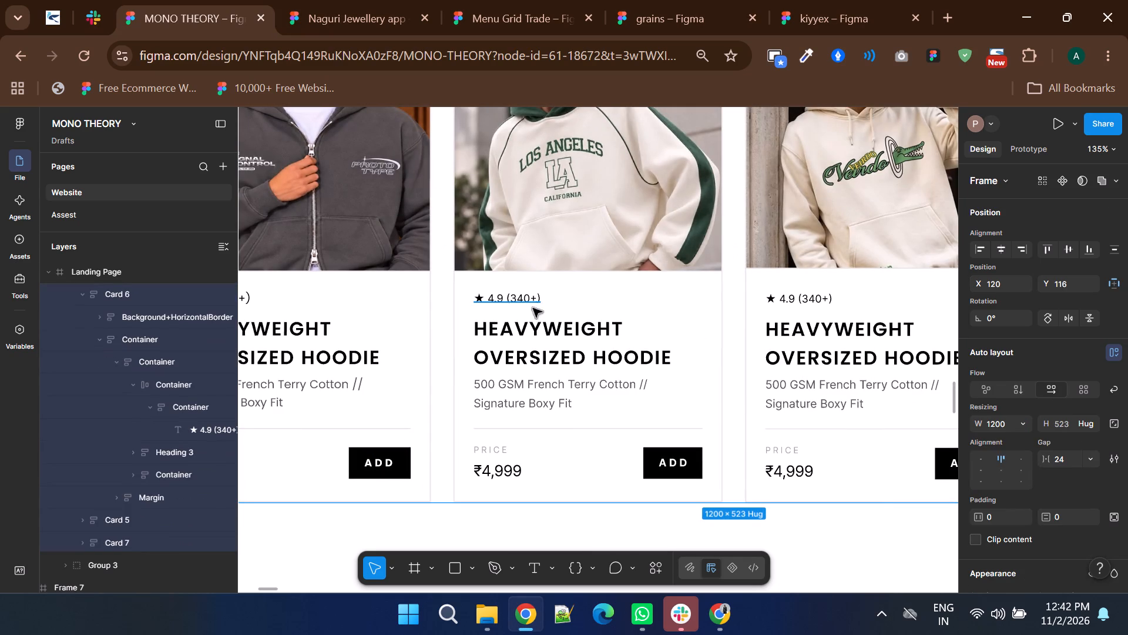
scroll(1005, 459, "down", 1)
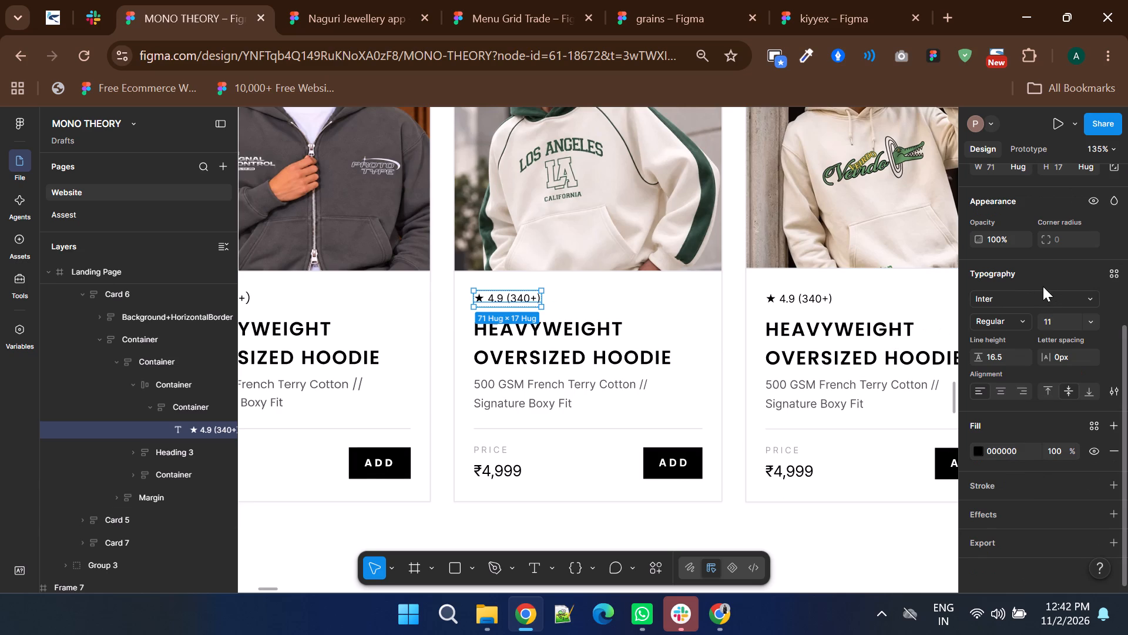
left_click(1040, 286)
left_click(1021, 298)
left_click(810, 340)
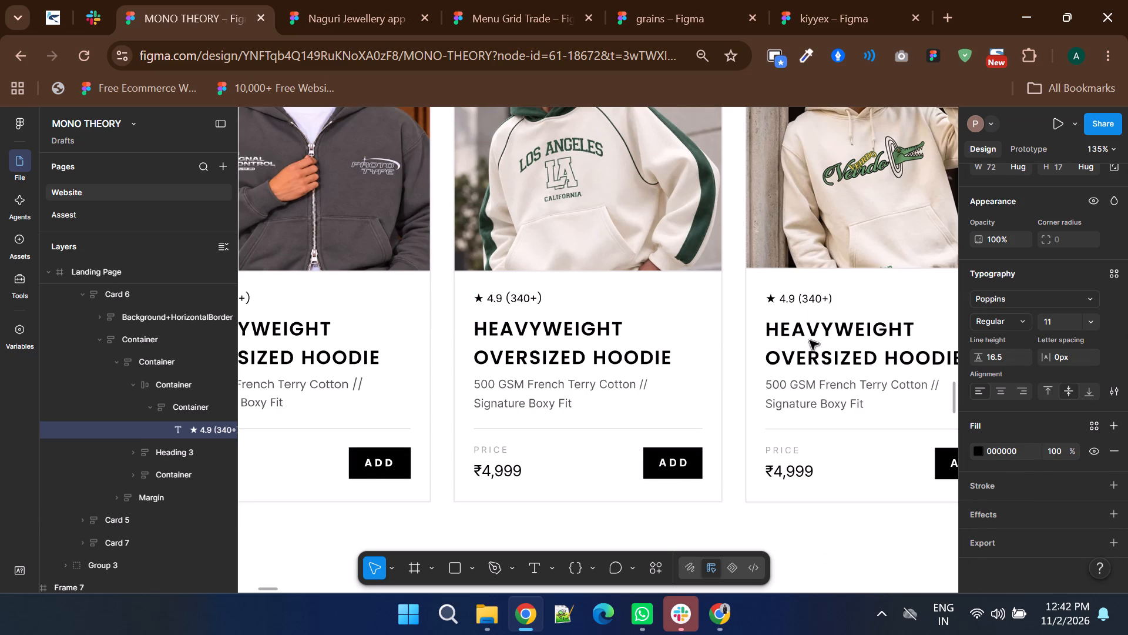
left_click(539, 335, "ctrl")
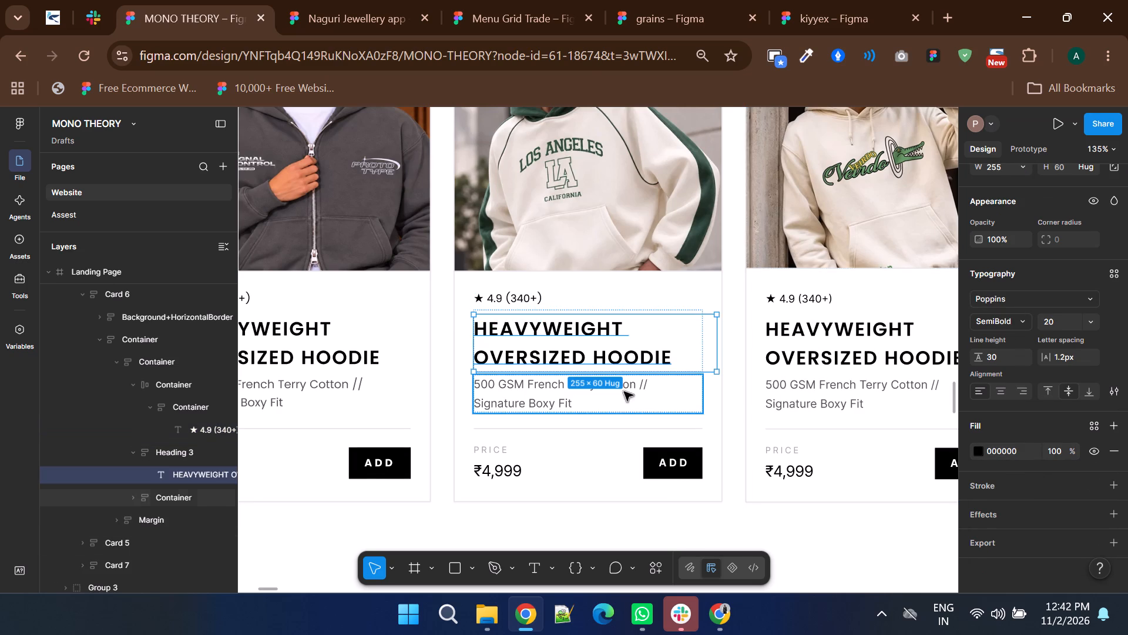
left_click(588, 383, "ctrl")
left_click(1035, 303)
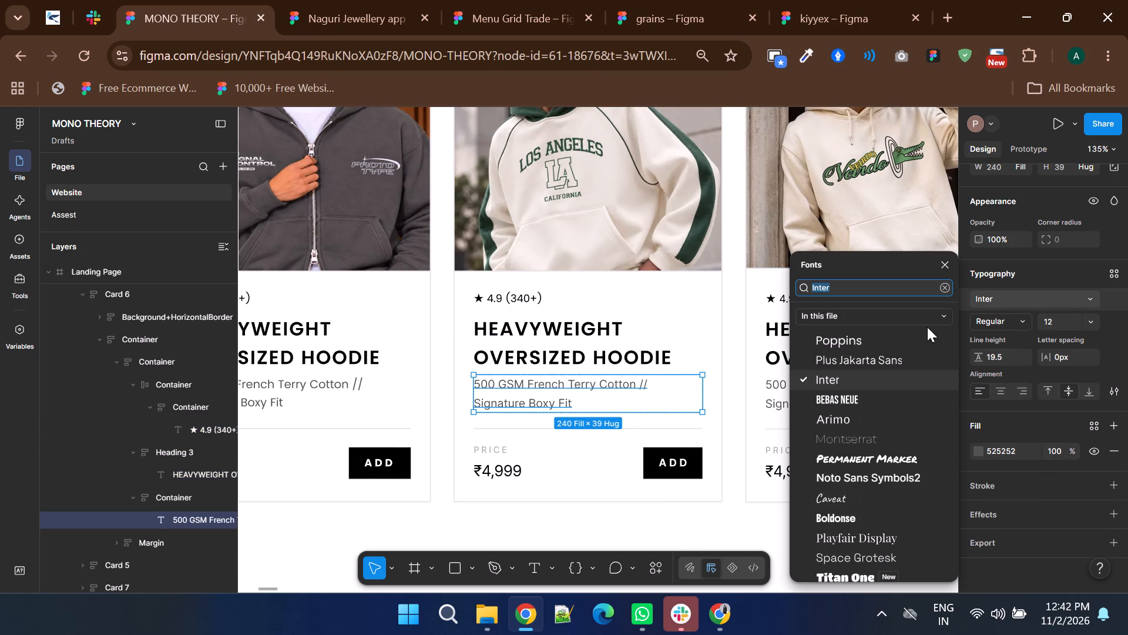
left_click(810, 340)
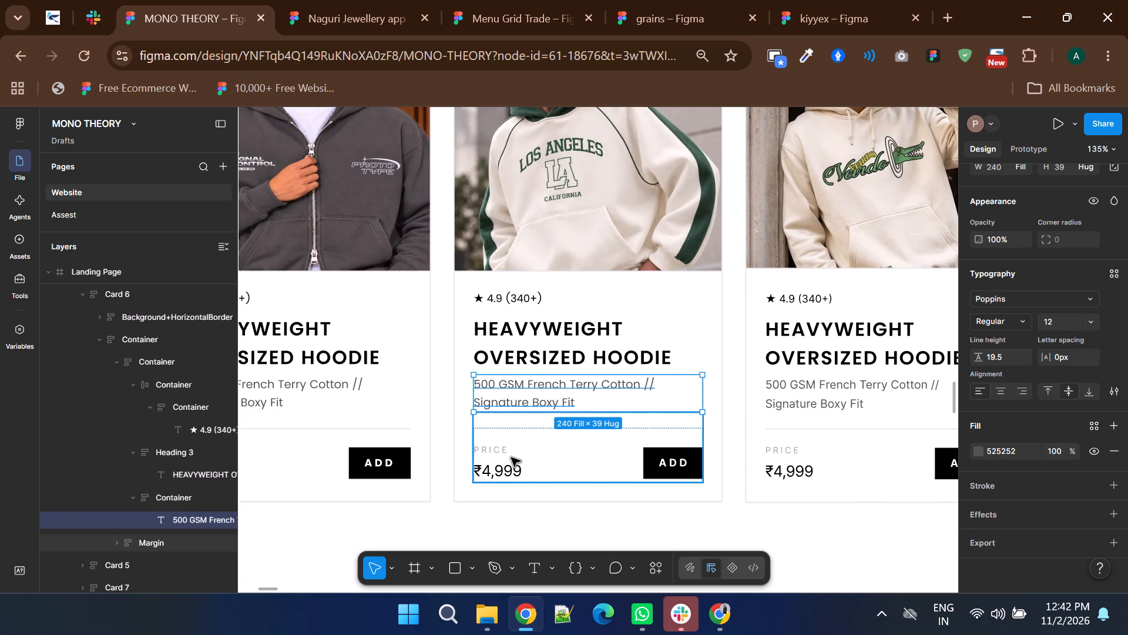
Set the ₹4,999 amount, PRICE label and ADD button label on the second New Arrivals card to the Poppins font.
left_click(501, 456, "ctrl")
left_click(989, 300)
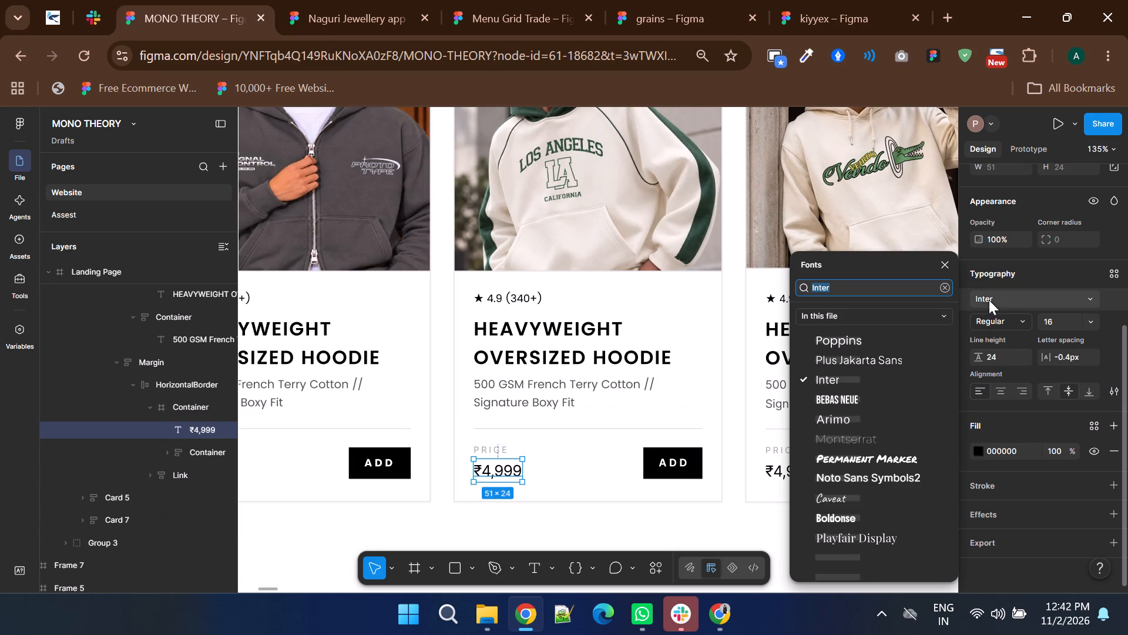
left_click(815, 342)
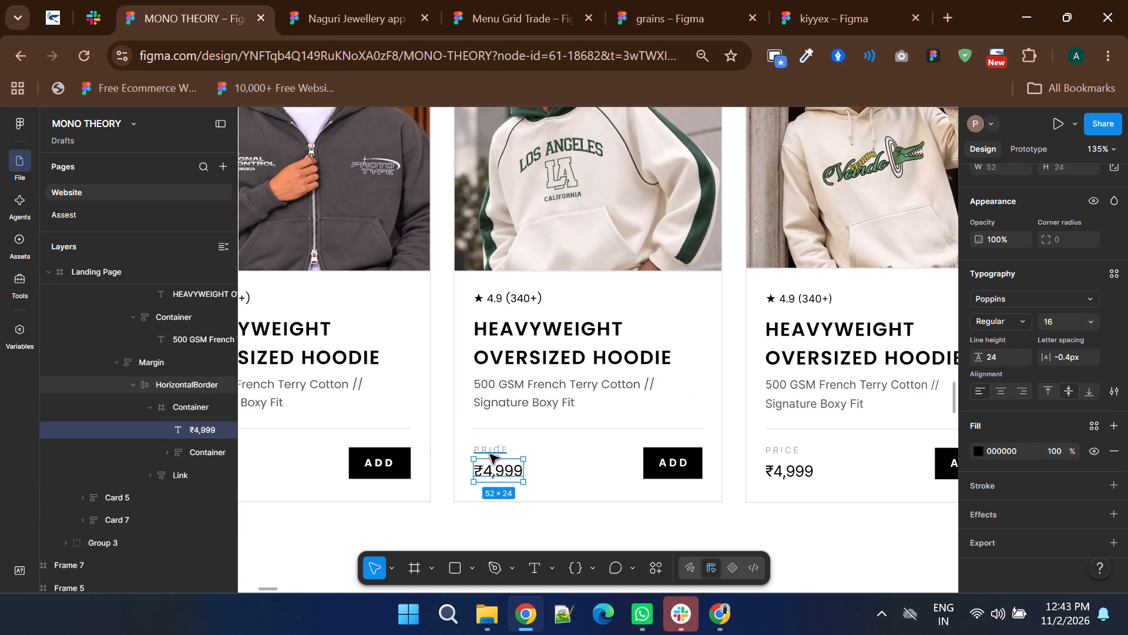
left_click(490, 454, "ctrl")
left_click(488, 449, "ctrl")
left_click(1046, 300)
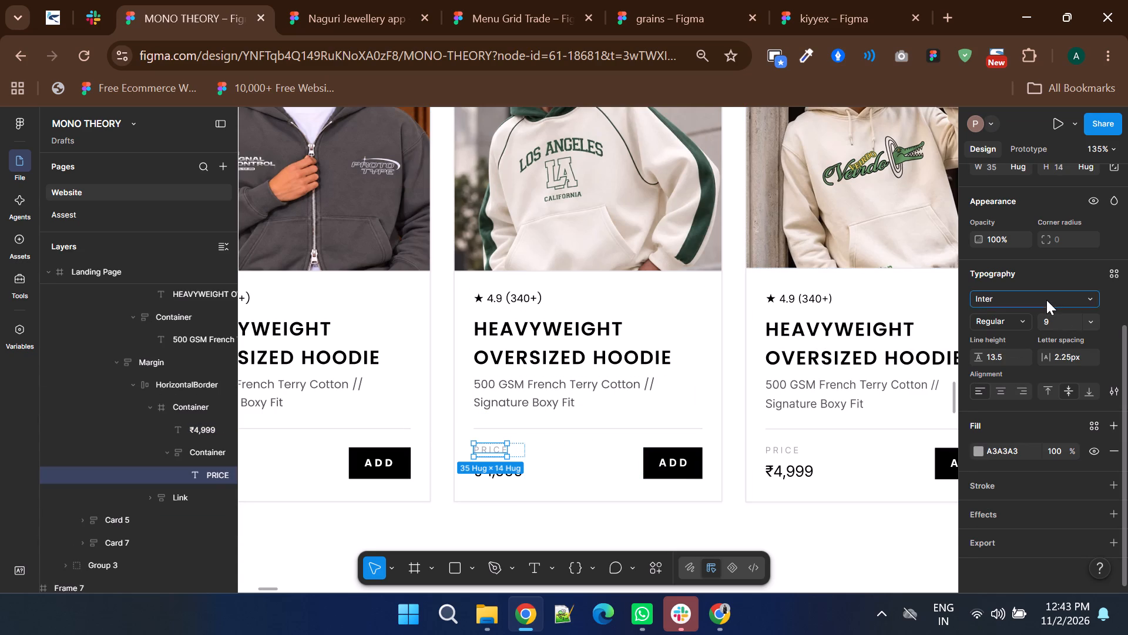
left_click(842, 341)
left_click(677, 454, "ctrl")
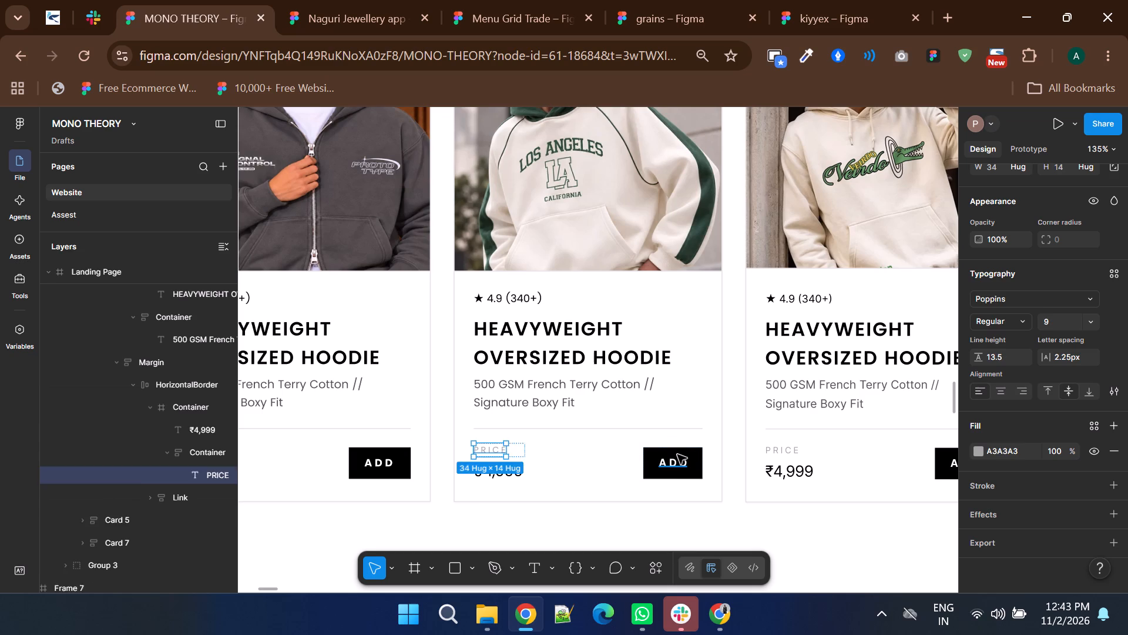
left_click(1028, 295)
left_click(852, 339)
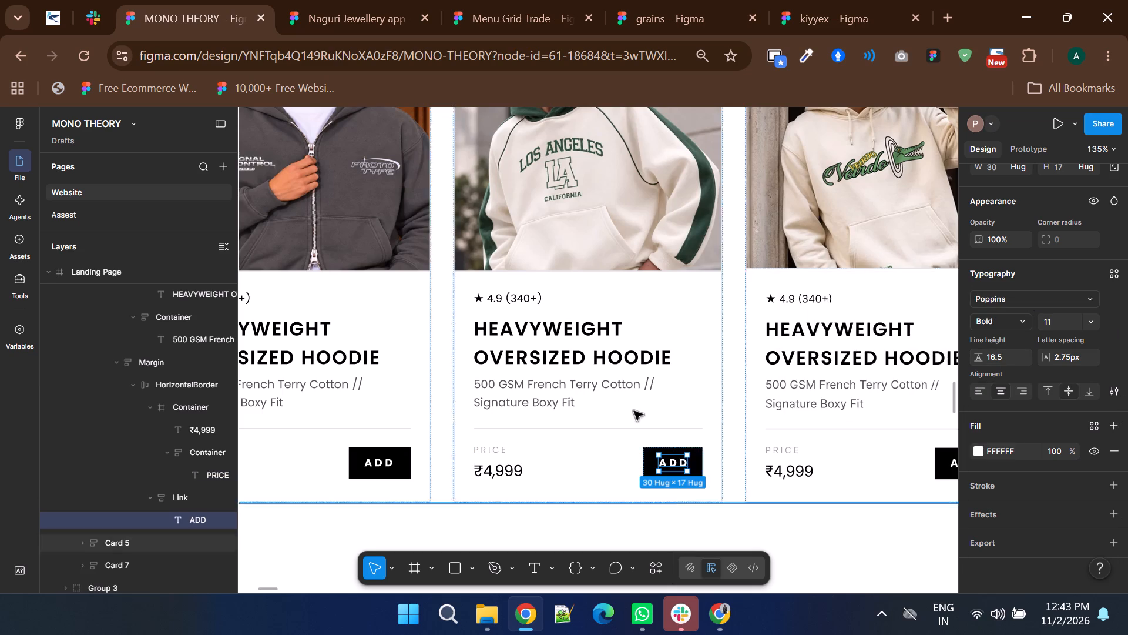
Set the PRICE label, ₹4,999 amount and ADD button label on the third New Arrivals card to the Poppins font.
scroll(573, 415, "down", 4, "shift")
left_click(441, 456, "ctrl")
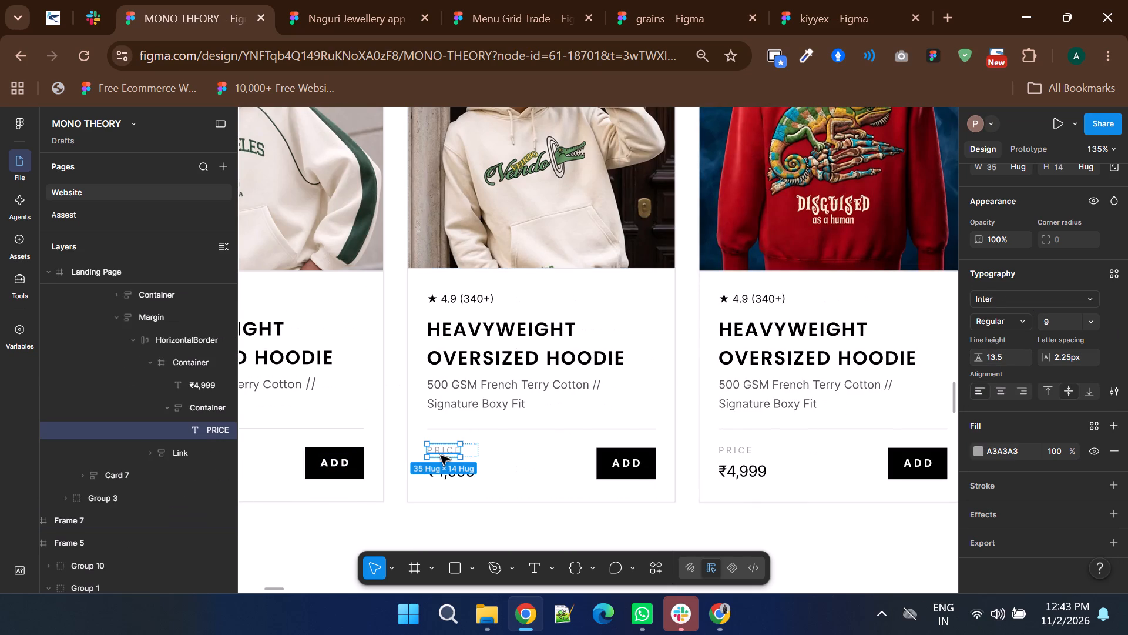
left_click(1006, 298)
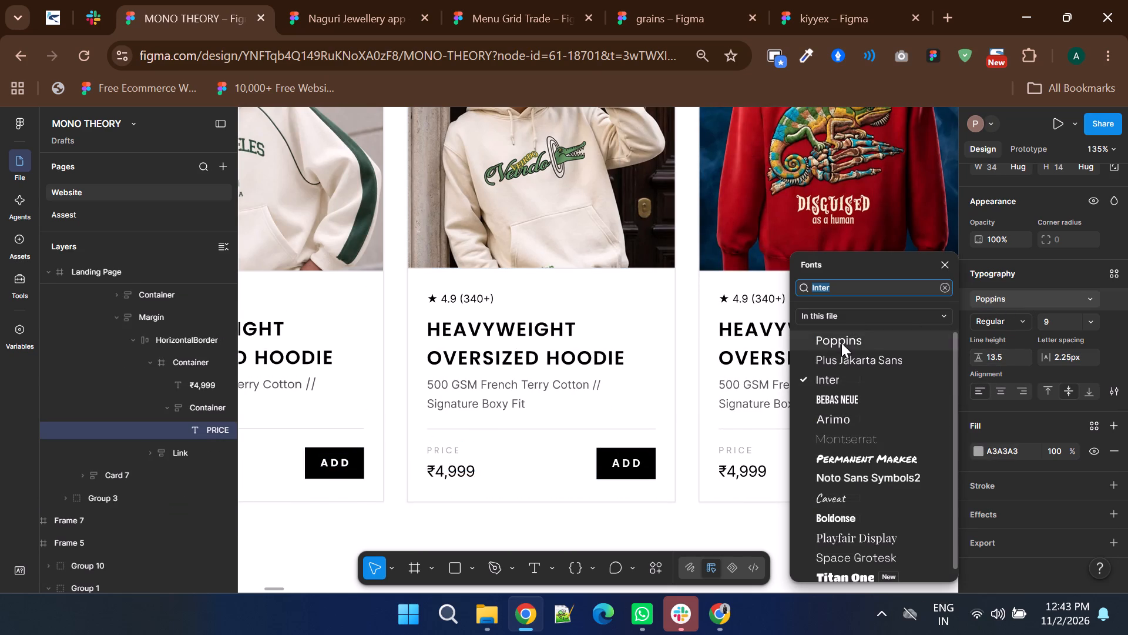
left_click(841, 343)
left_click(441, 466, "ctrl")
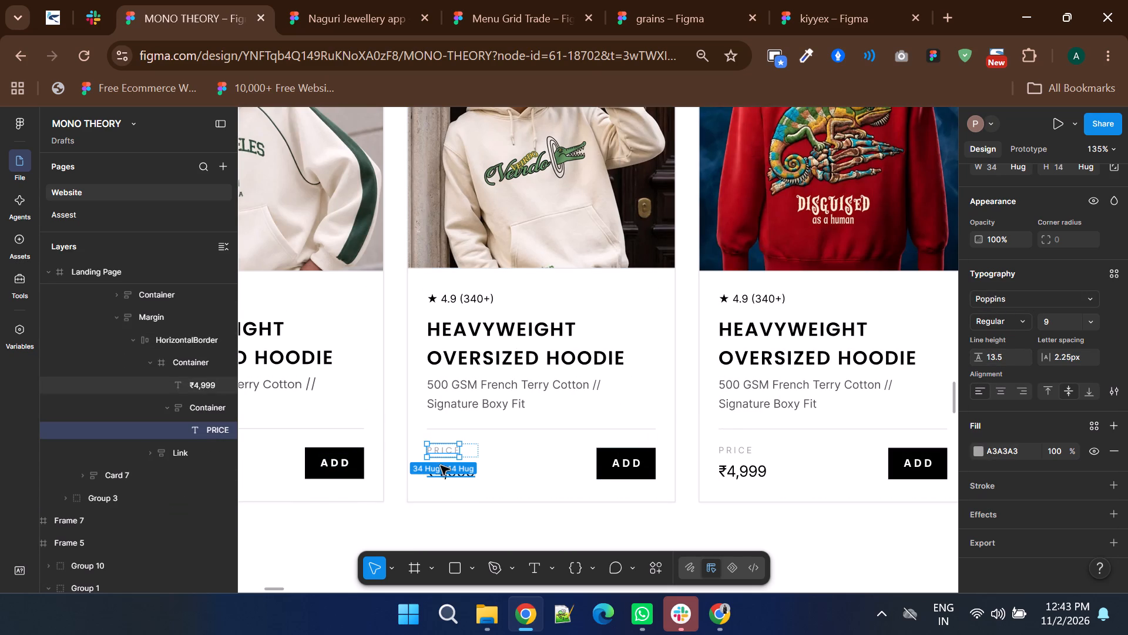
left_click(1029, 293)
left_click(866, 335)
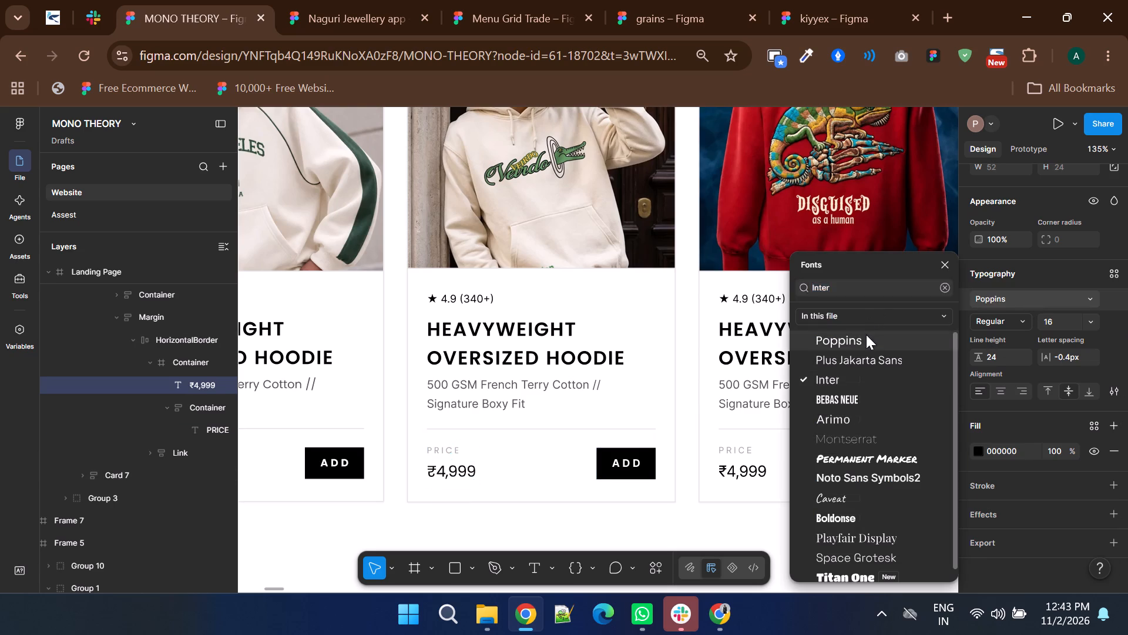
left_click(624, 460, "ctrl")
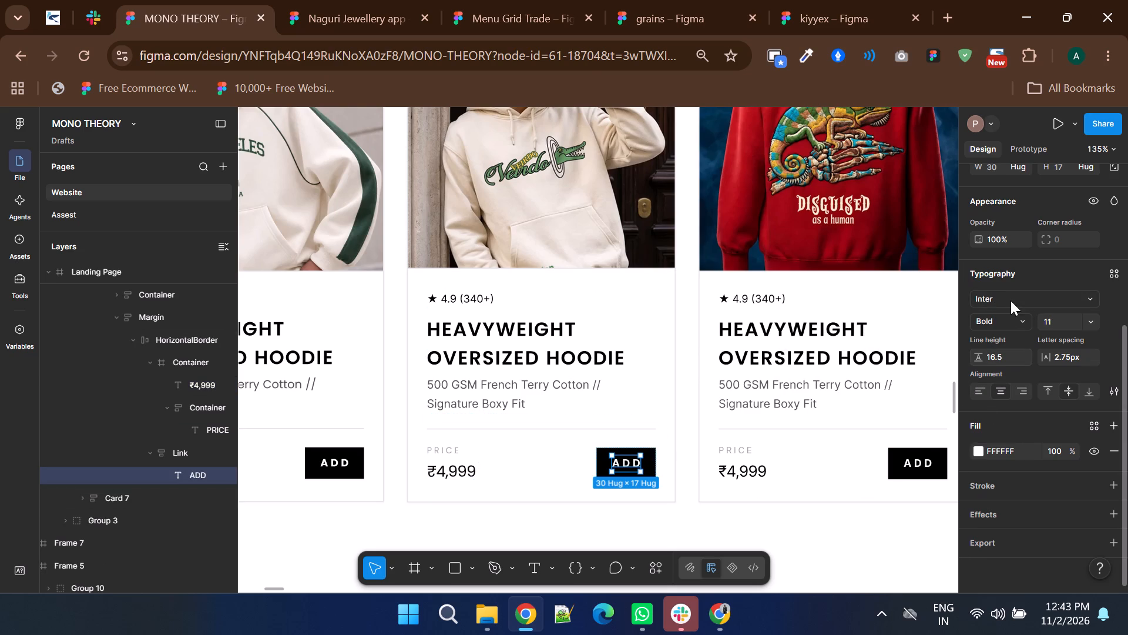
left_click(1010, 290)
left_click(855, 342)
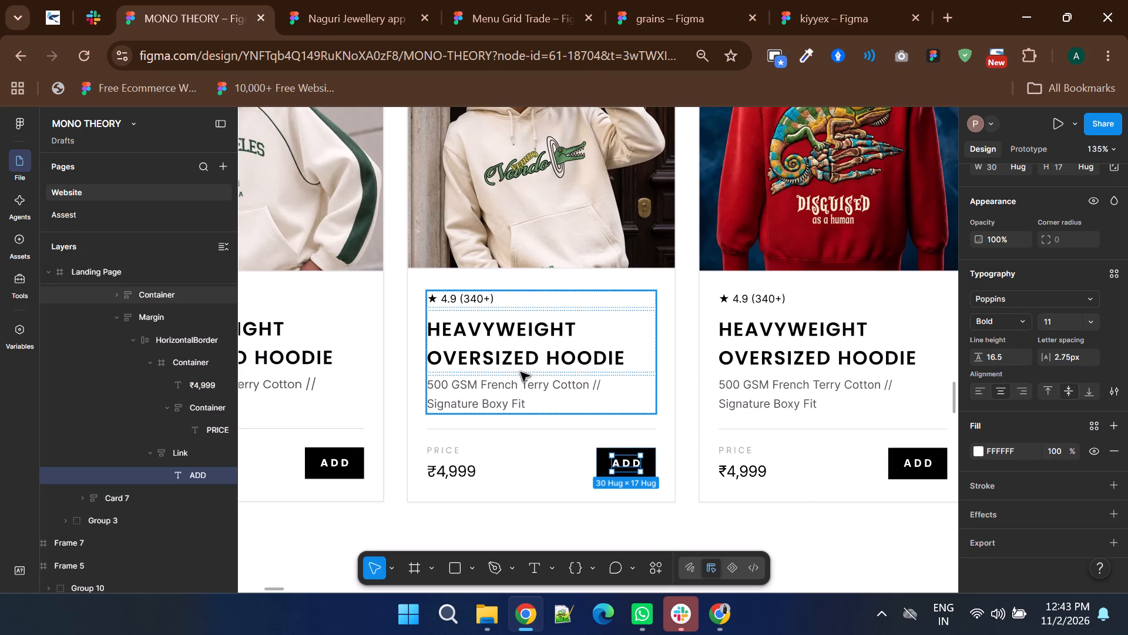
Set the fabric description, product title and star rating on the third New Arrivals card to the Poppins font.
left_click(501, 387, "ctrl")
left_click(985, 296)
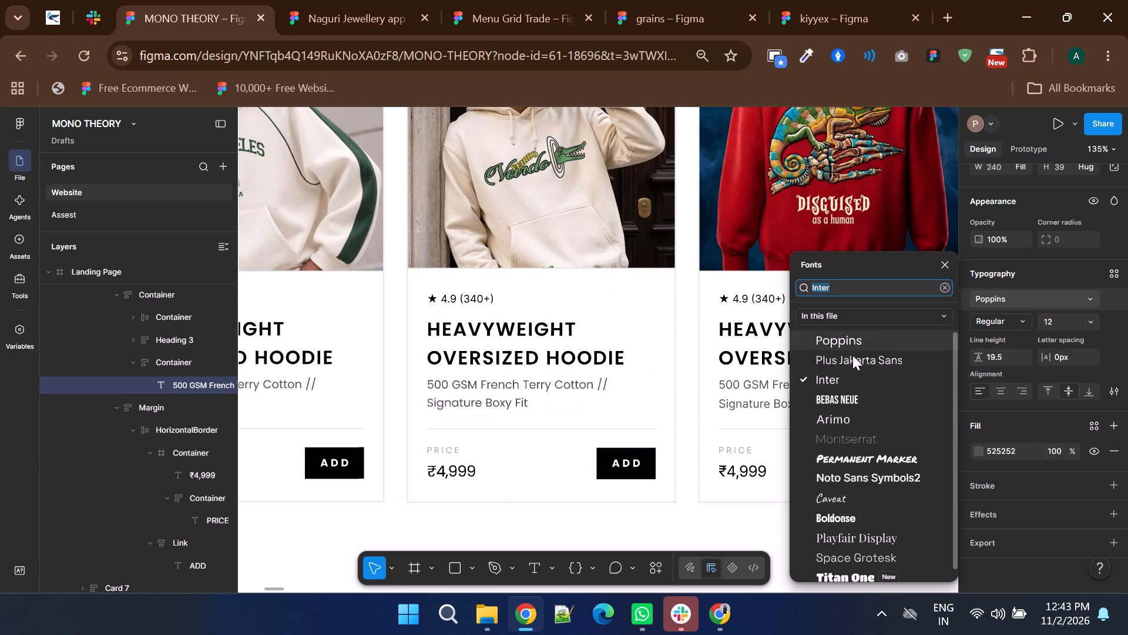
left_click(837, 347)
left_click(547, 354, "ctrl")
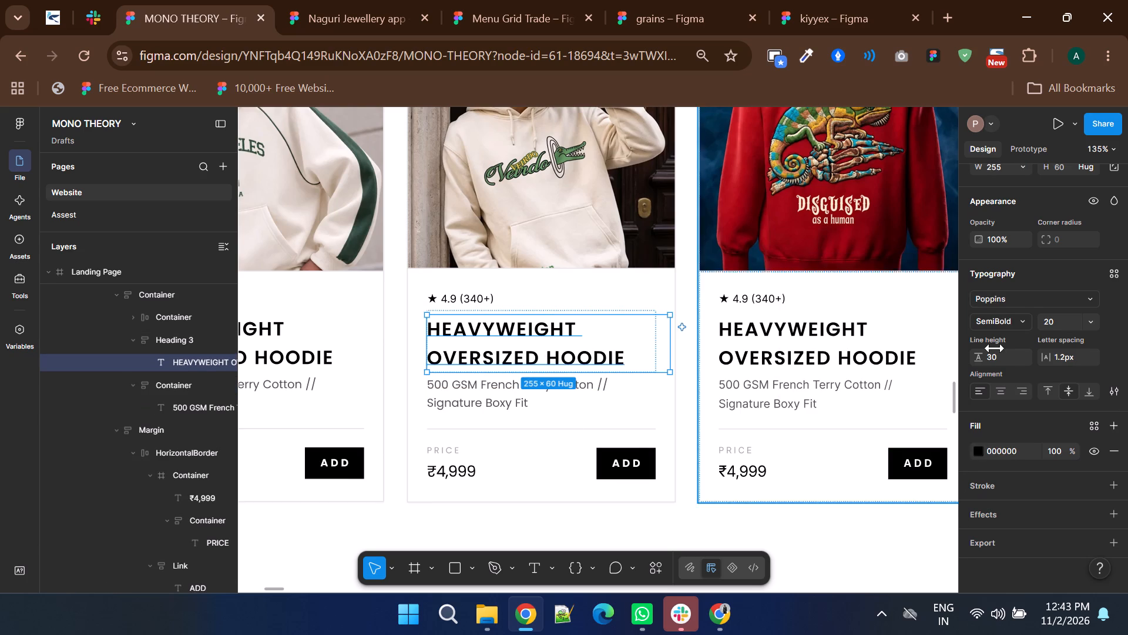
left_click(1025, 304)
left_click(805, 338)
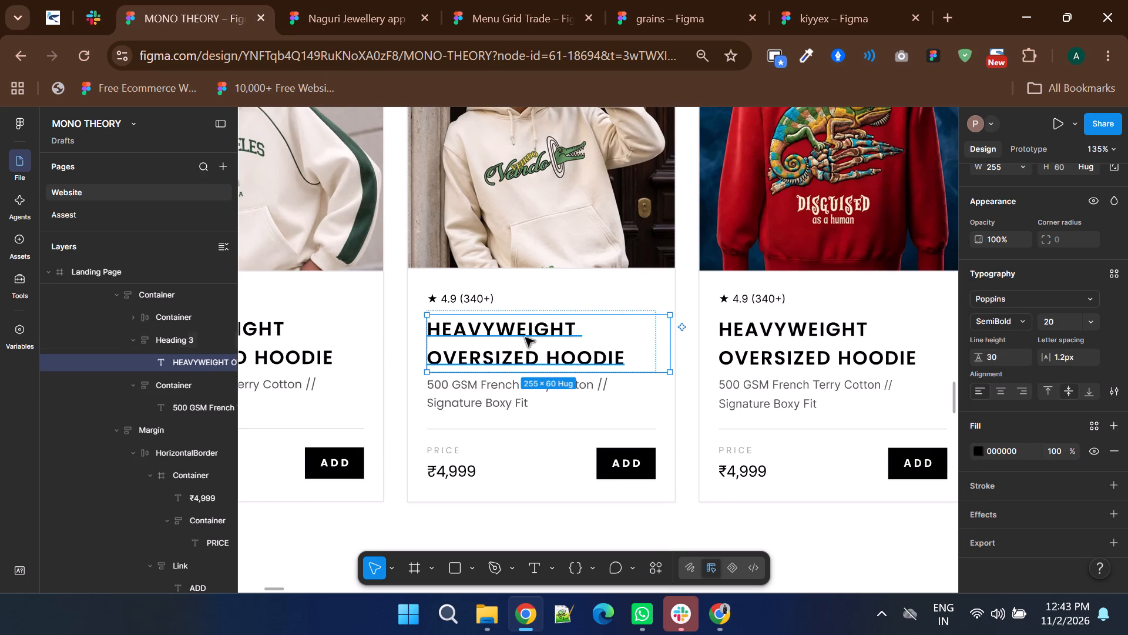
left_click(484, 297, "ctrl")
left_click(992, 300)
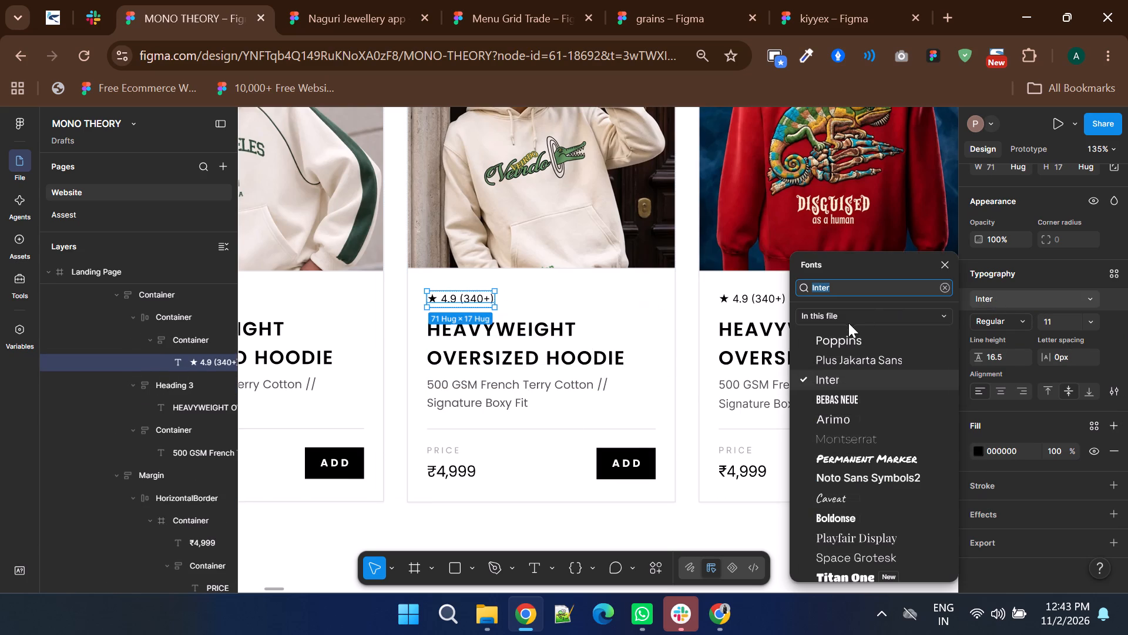
left_click(837, 336)
Set the fabric description, product title and star rating on the fourth New Arrivals card, with the red hoodie, to Poppins.
scroll(548, 358, "down", 2, "shift")
left_click(590, 389, "ctrl")
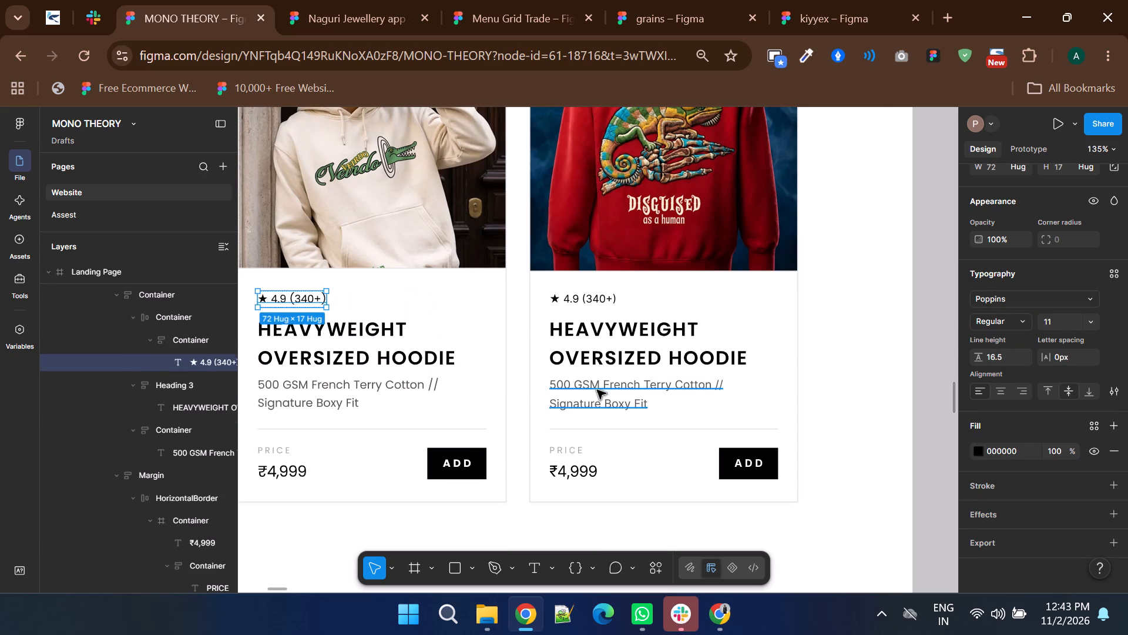
left_click(1005, 296)
left_click(857, 342)
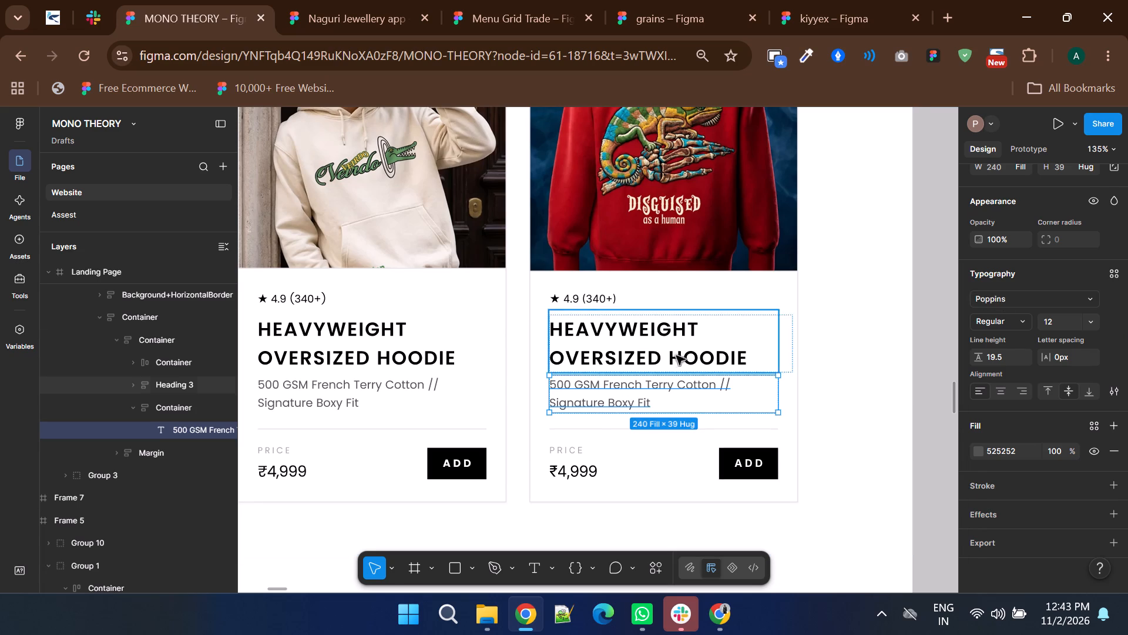
left_click(673, 356, "ctrl")
left_click(1006, 298)
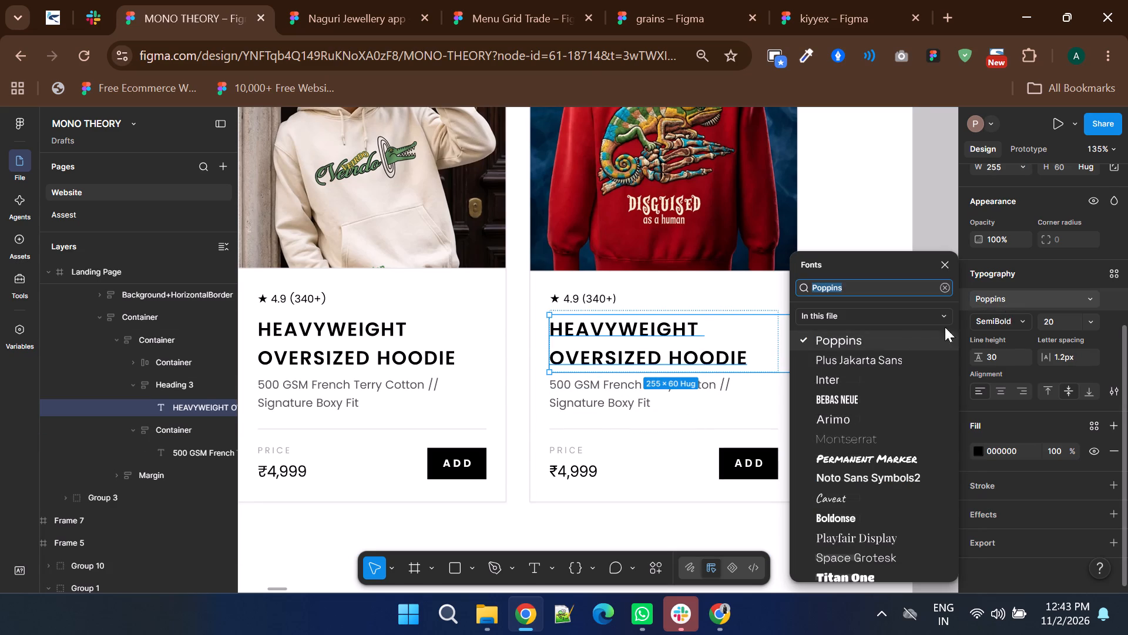
left_click(832, 346)
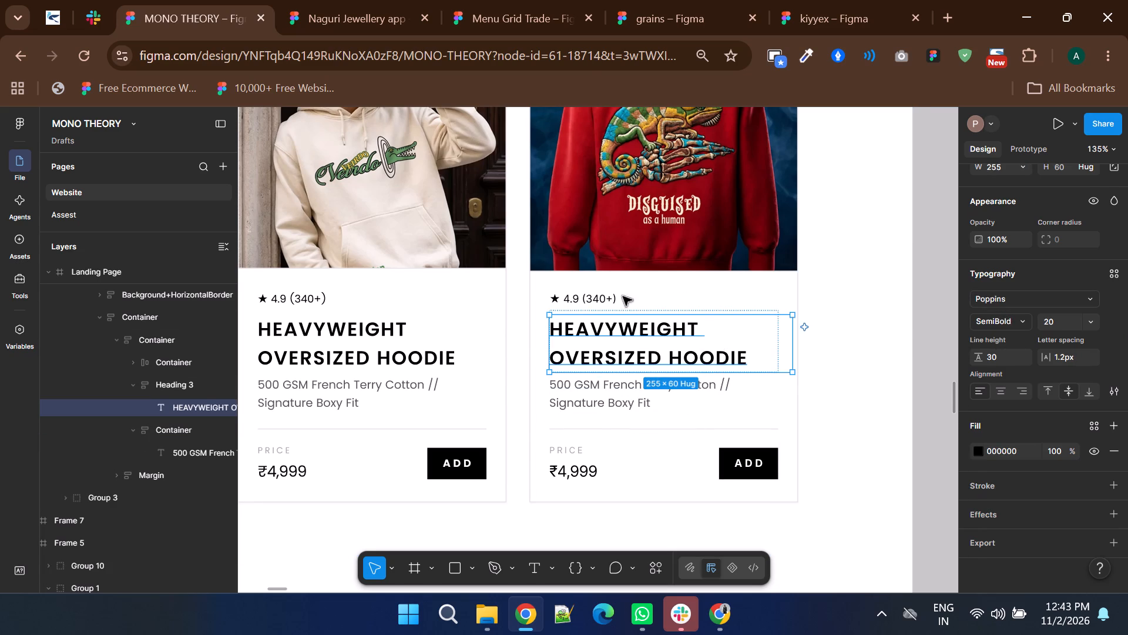
left_click(602, 294, "ctrl")
left_click(1043, 303)
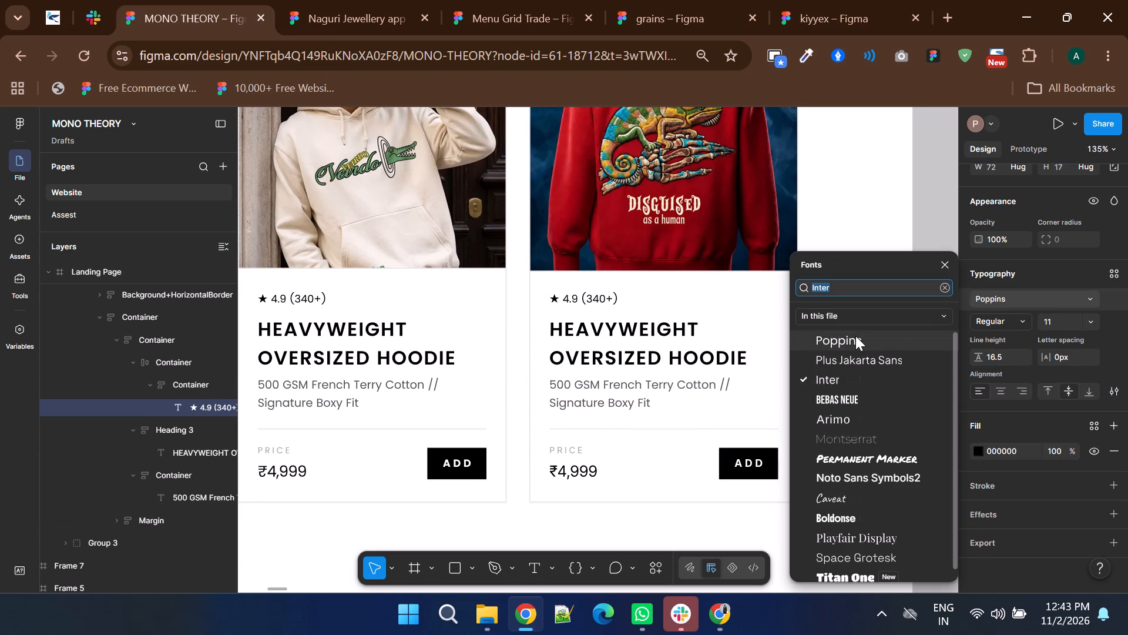
left_click(855, 336)
left_click(666, 396, "ctrl")
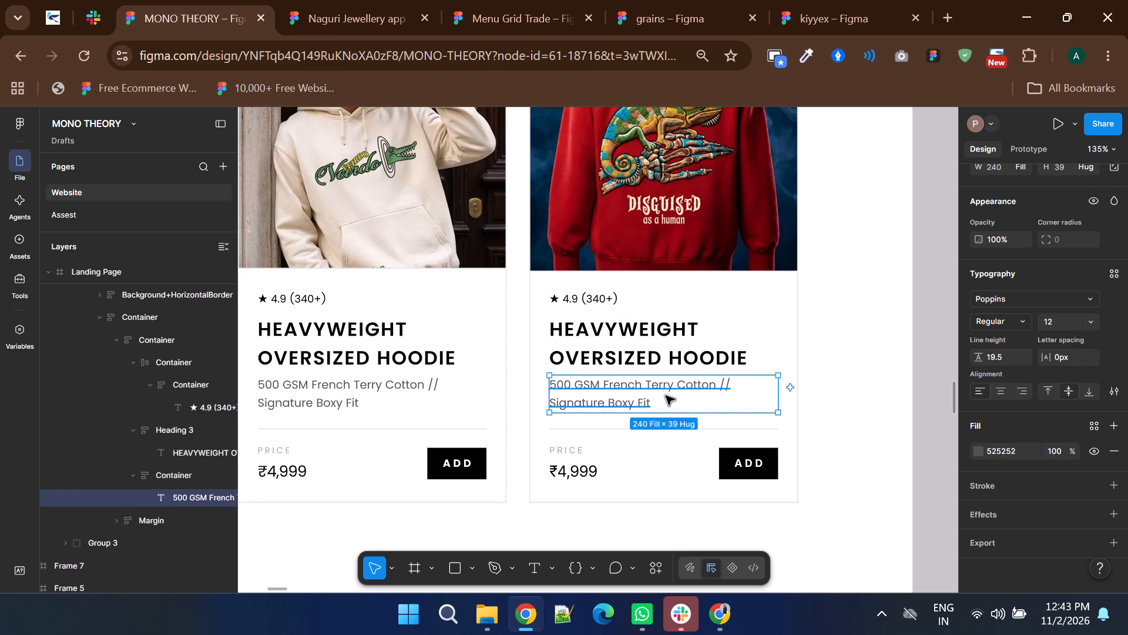
Set the ₹4,999 amount, PRICE label and ADD button label on the fourth New Arrivals card to the Poppins font.
left_click(568, 467, "ctrl")
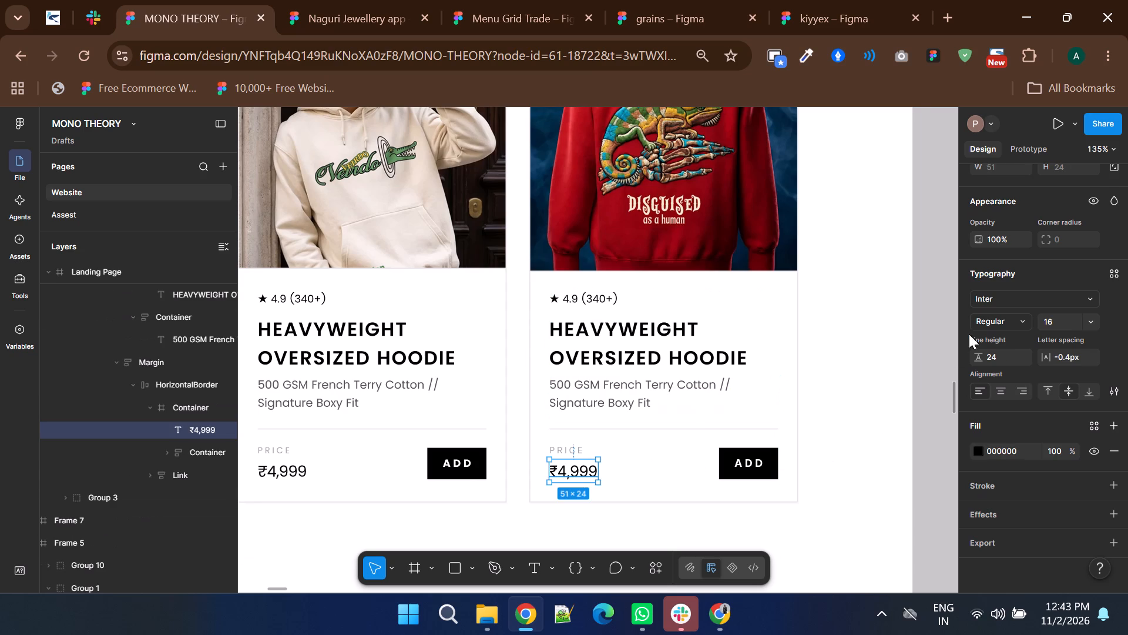
left_click(992, 302)
left_click(868, 335)
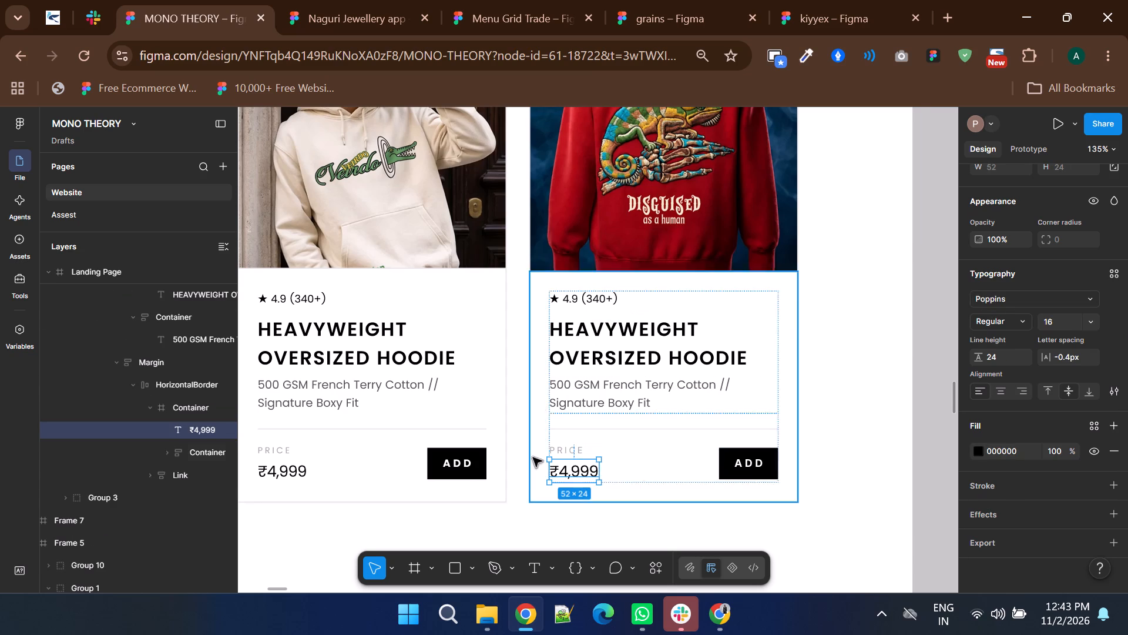
left_click(572, 445, "ctrl")
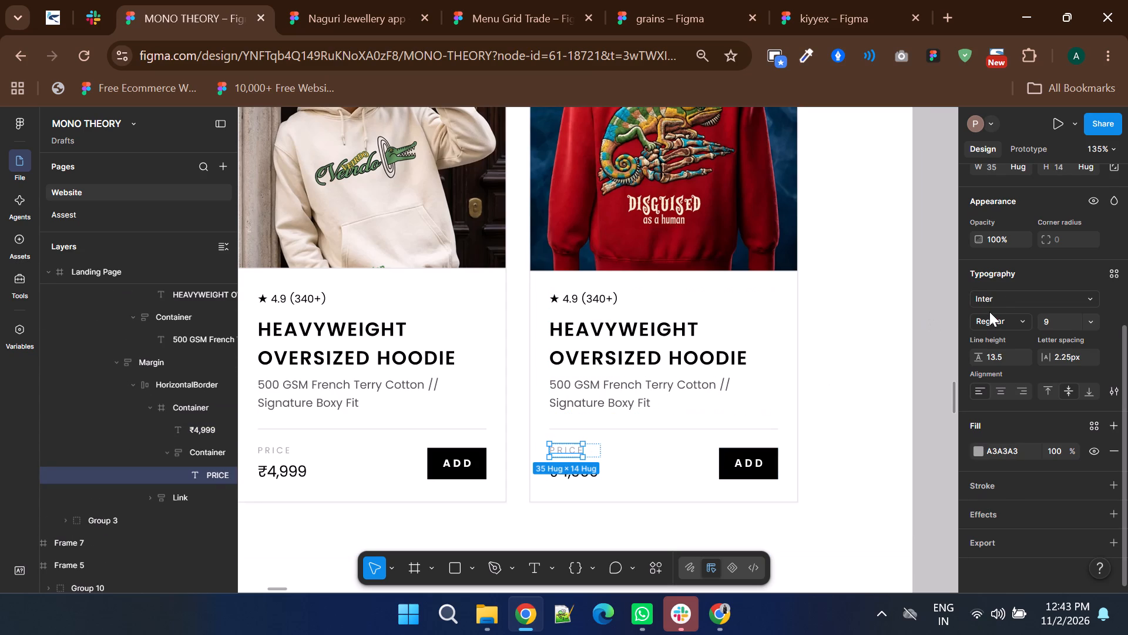
left_click(995, 299)
left_click(854, 335)
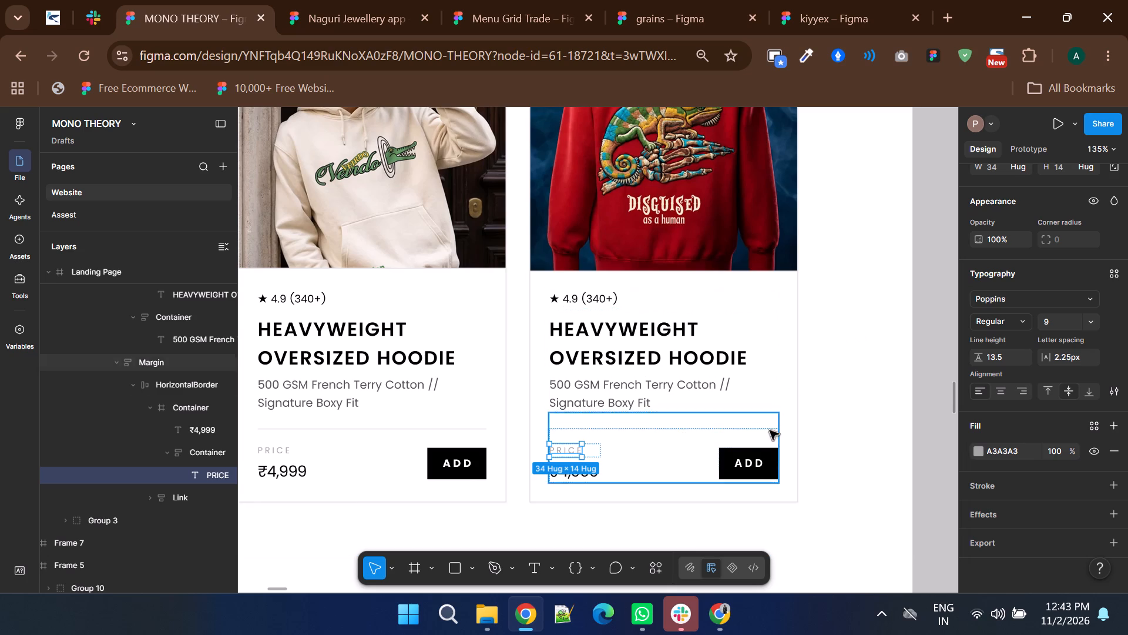
left_click(757, 456, "ctrl")
left_click(986, 294)
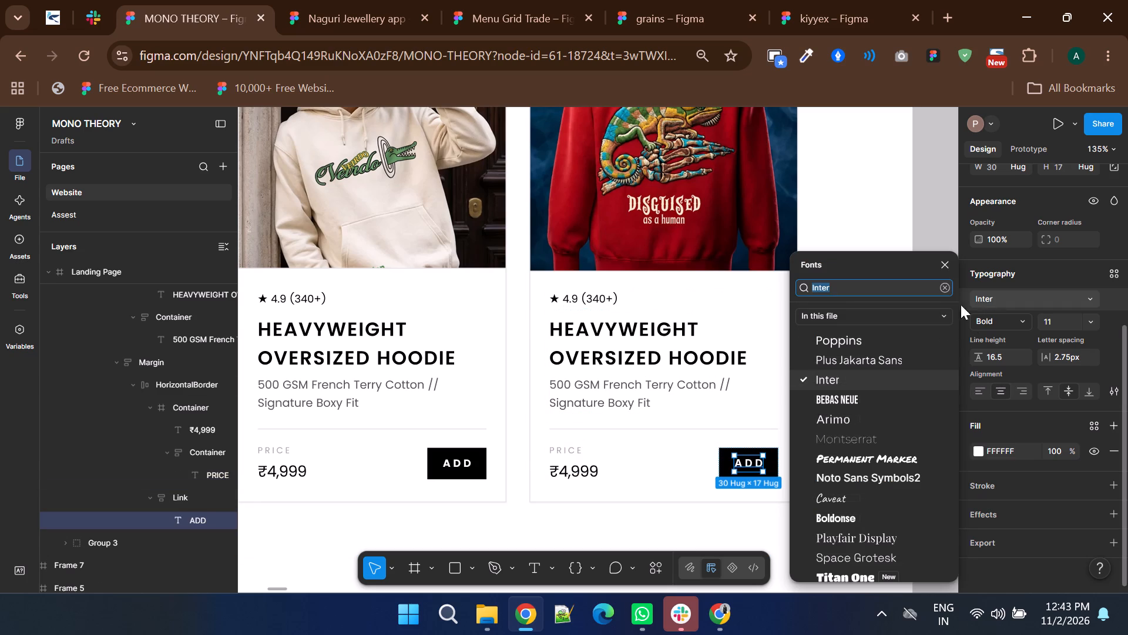
left_click(861, 338)
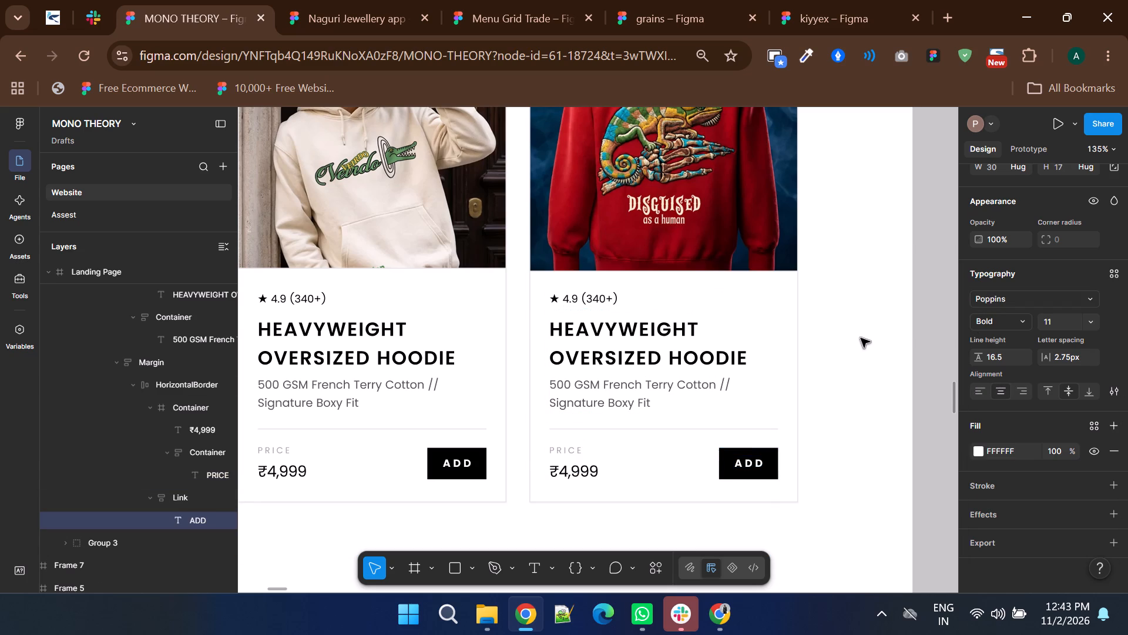
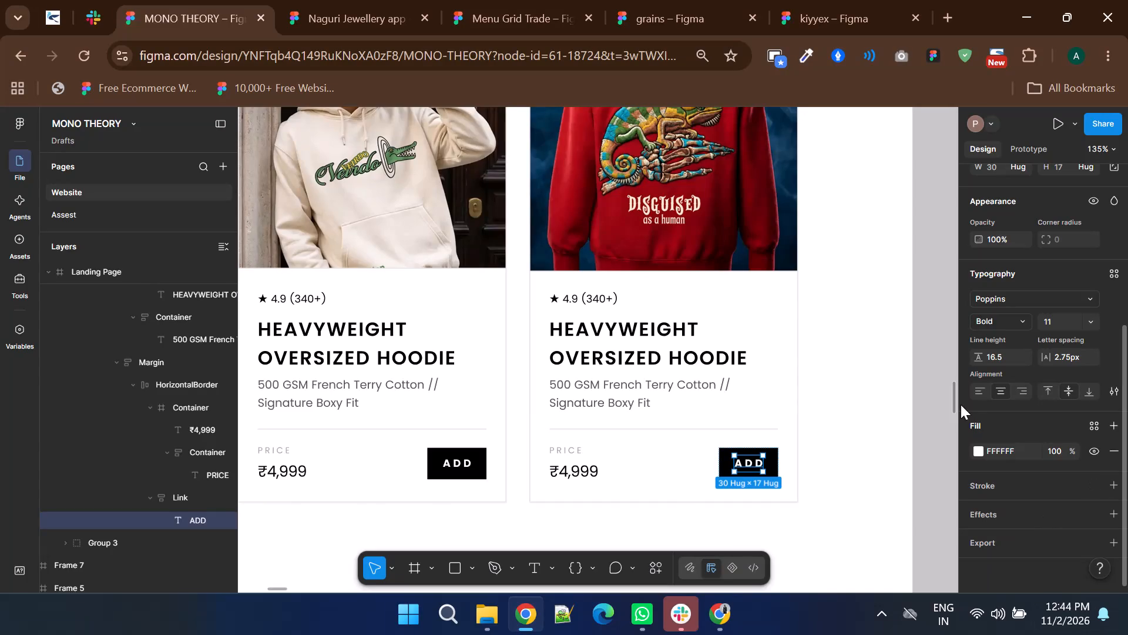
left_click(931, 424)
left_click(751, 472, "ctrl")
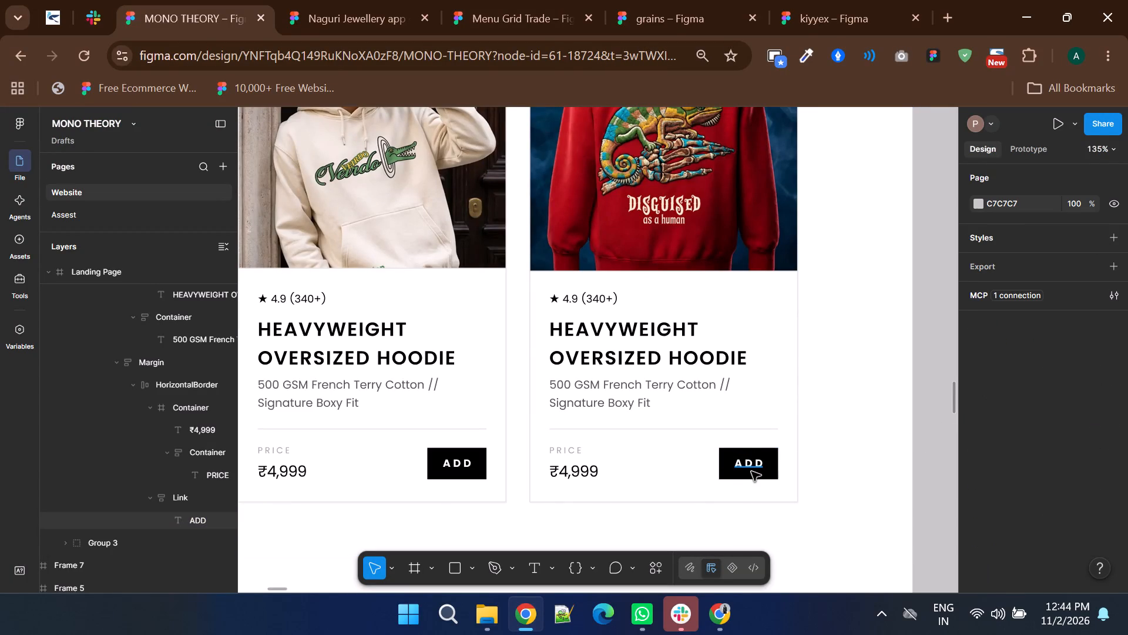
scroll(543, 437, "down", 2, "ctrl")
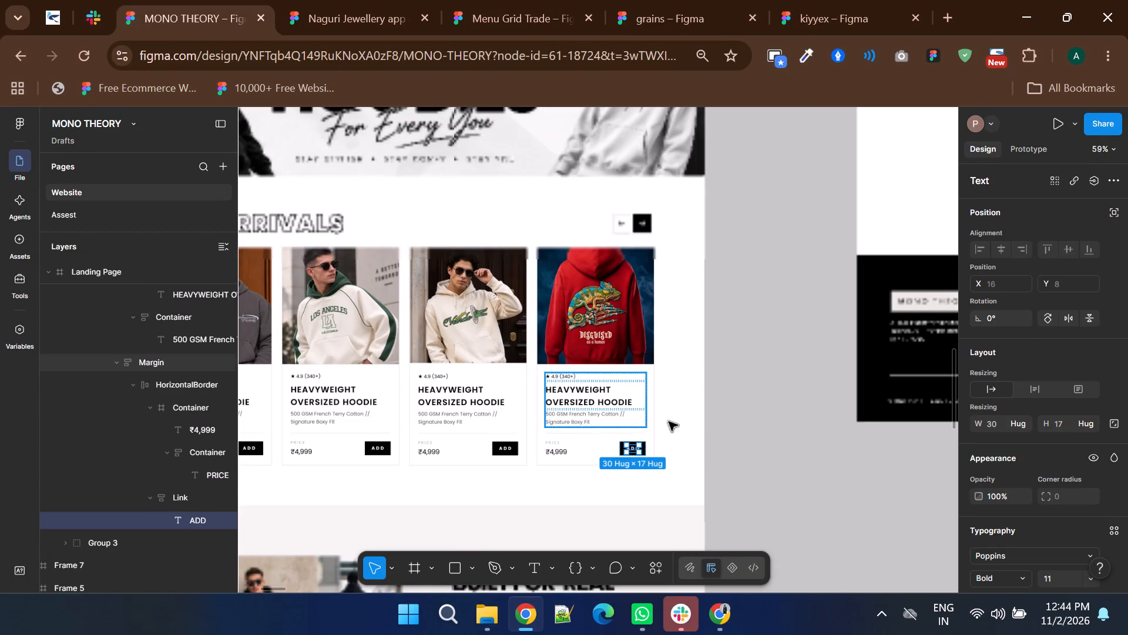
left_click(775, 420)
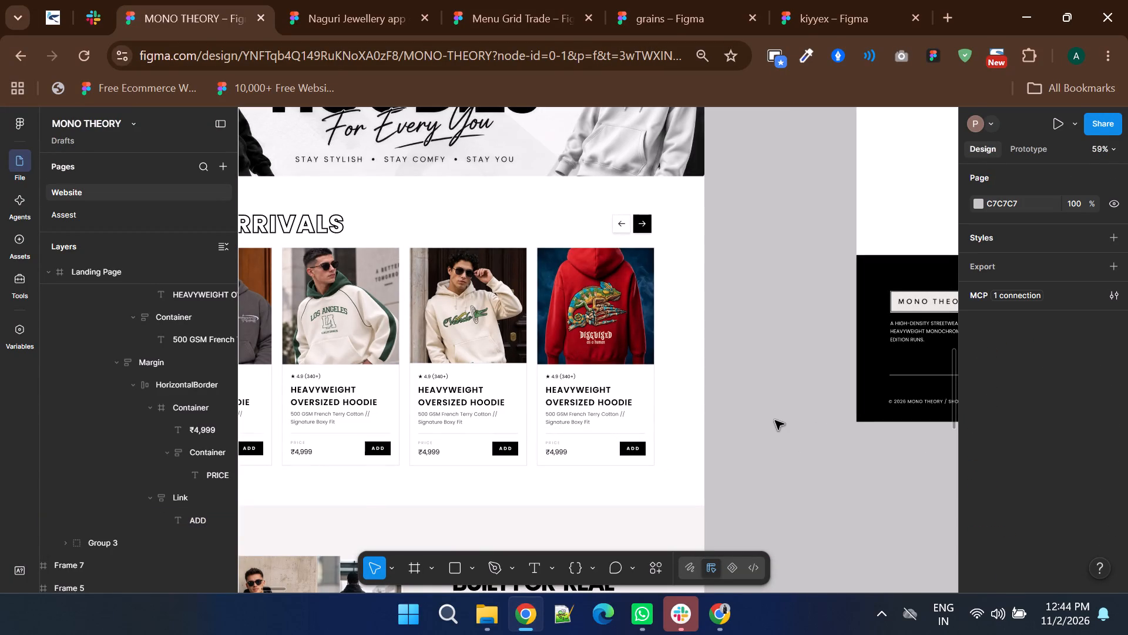
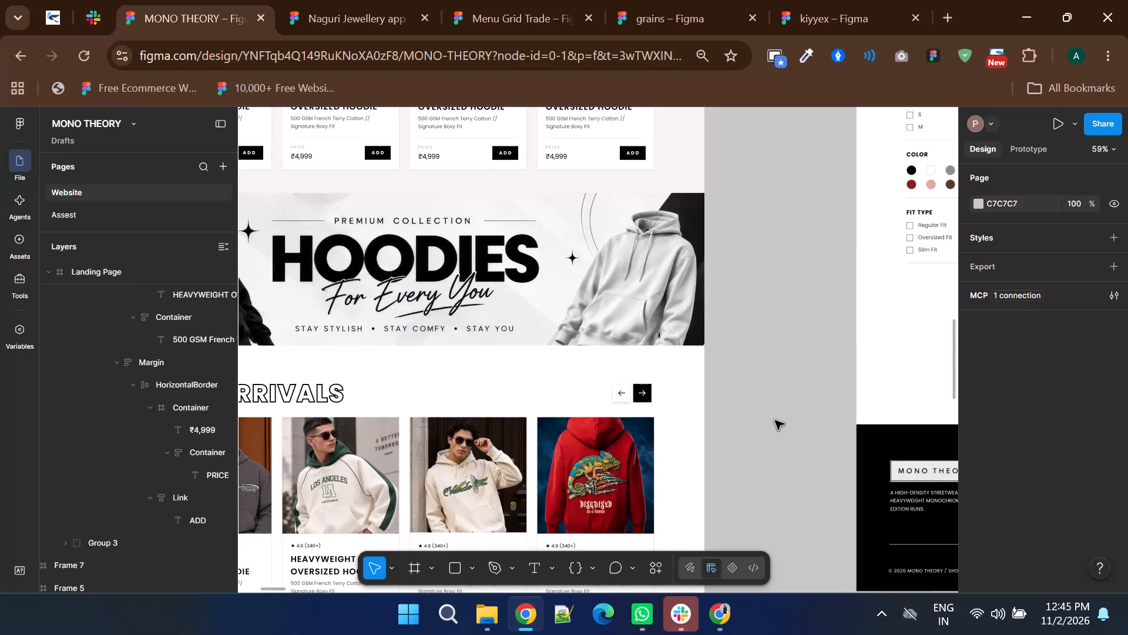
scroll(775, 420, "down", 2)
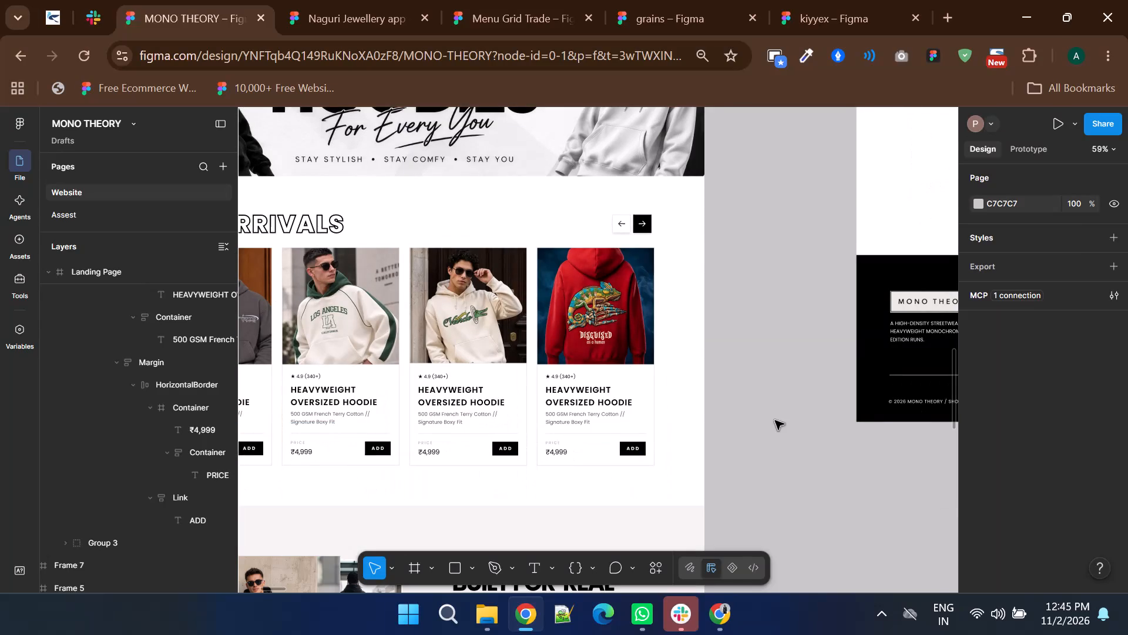
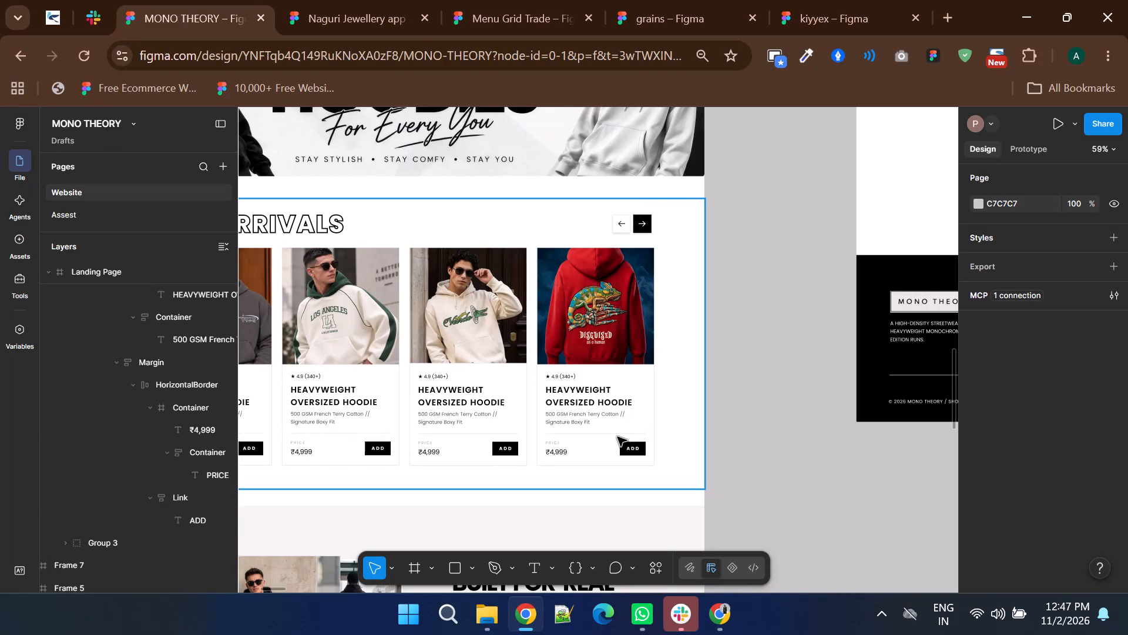
Check the typography of the ADD button text, price and PRICE label on the last New Arrivals card.
scroll(623, 445, "up", 3, "ctrl")
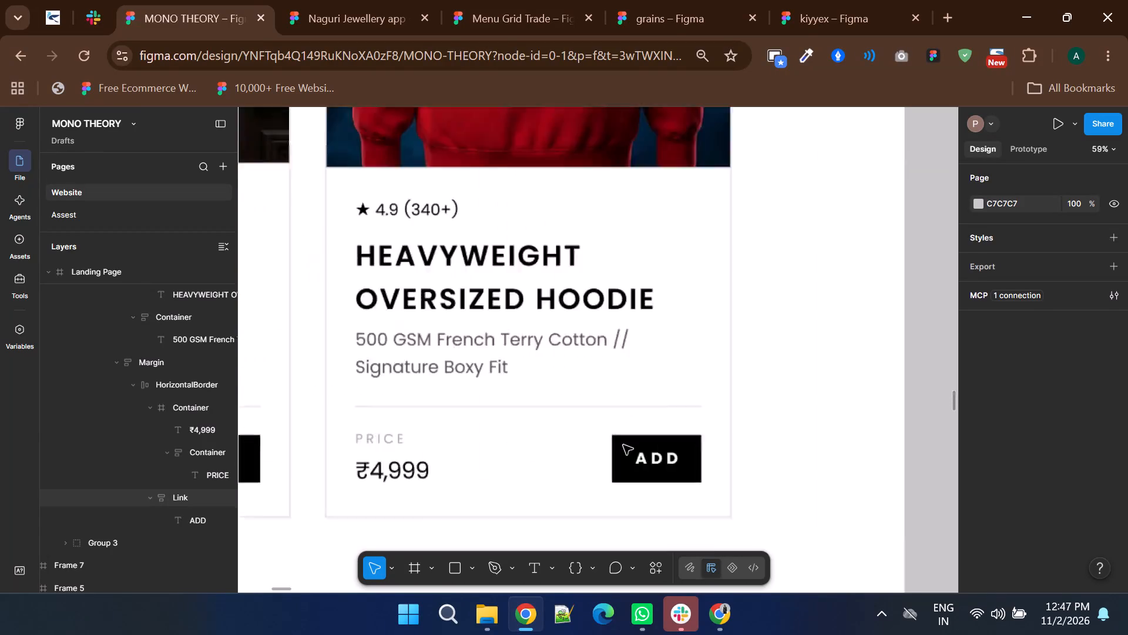
scroll(623, 445, "up", 3, "ctrl")
scroll(639, 459, "down", 3, "ctrl")
left_click(661, 466, "ctrl")
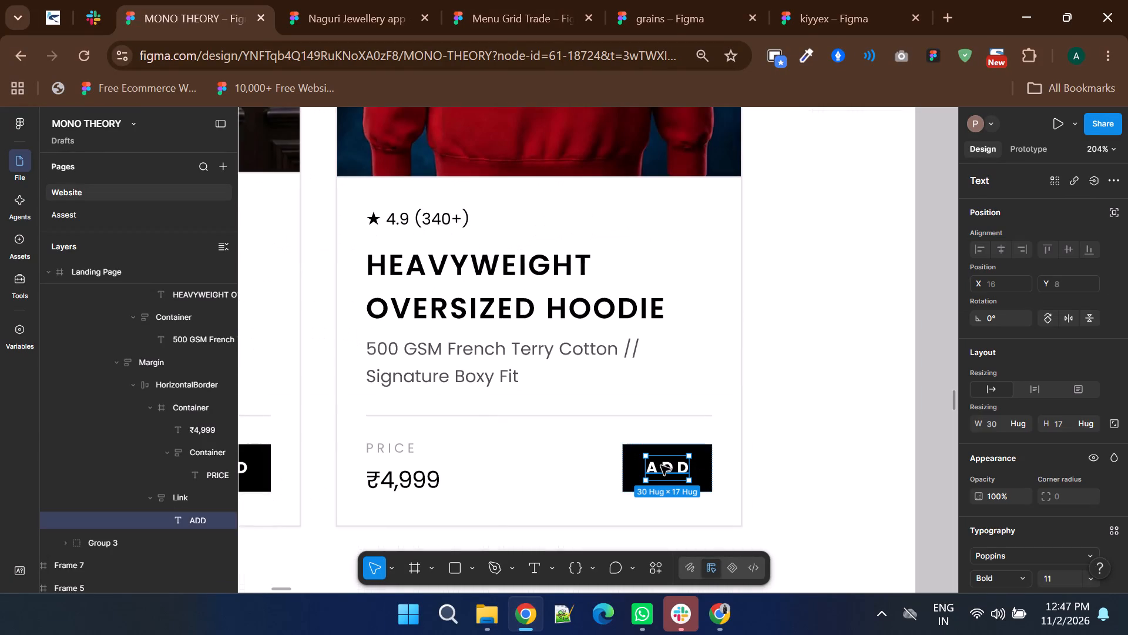
scroll(661, 466, "down", 3, "ctrl")
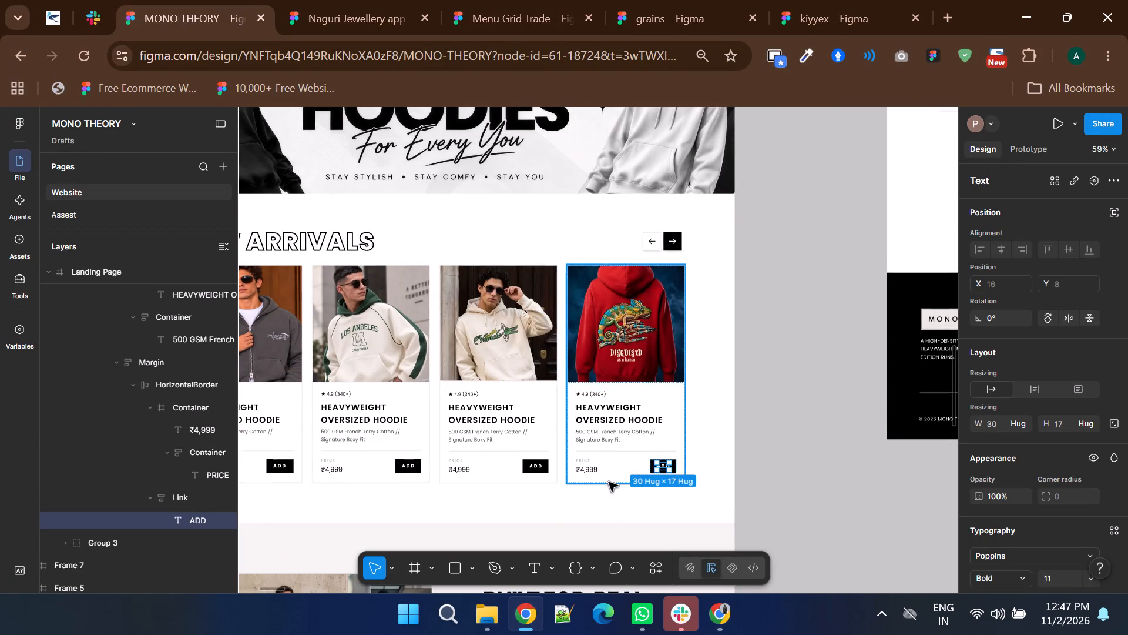
scroll(605, 479, "up", 3, "ctrl")
left_click(558, 449, "ctrl")
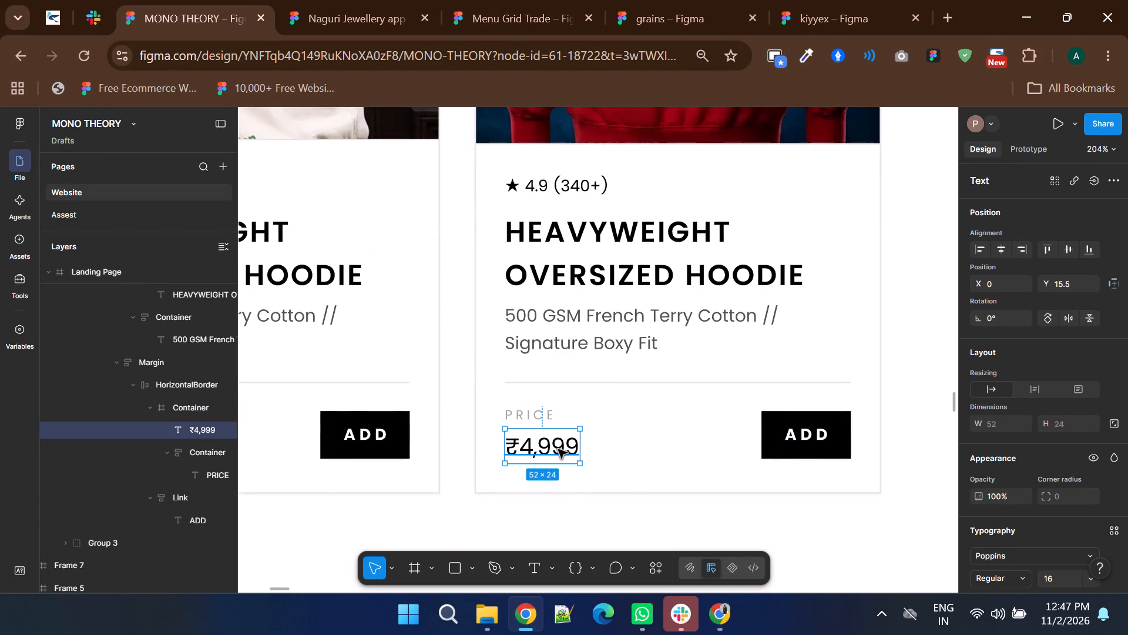
scroll(558, 449, "down", 2, "ctrl")
left_click(812, 442)
scroll(812, 442, "down", 2, "ctrl")
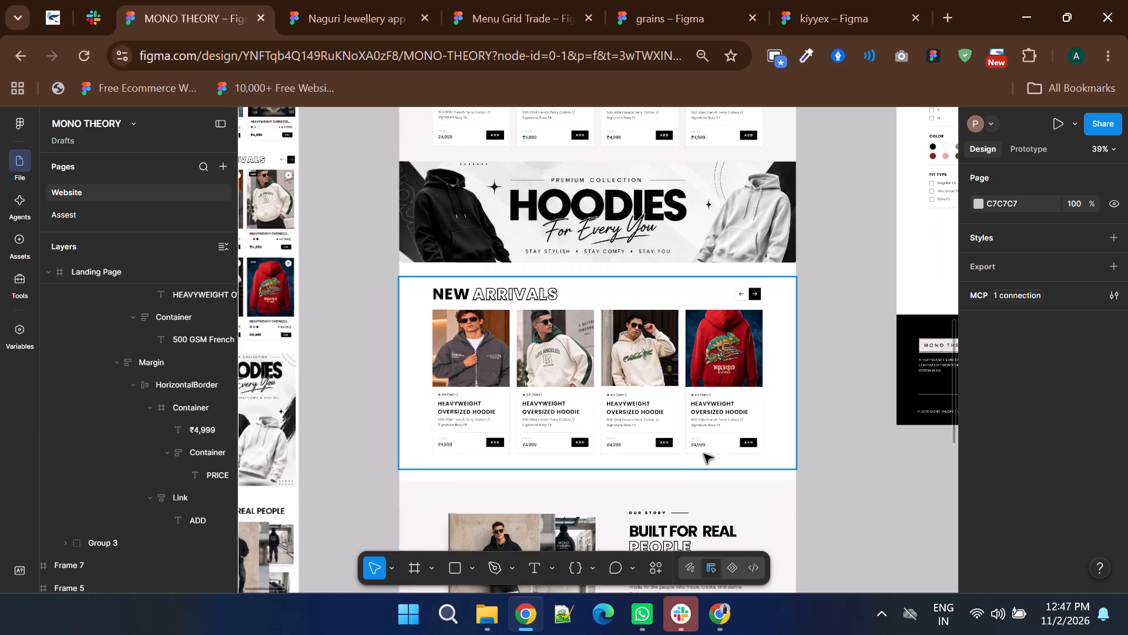
scroll(700, 447, "up", 4, "ctrl")
left_click(684, 415, "ctrl")
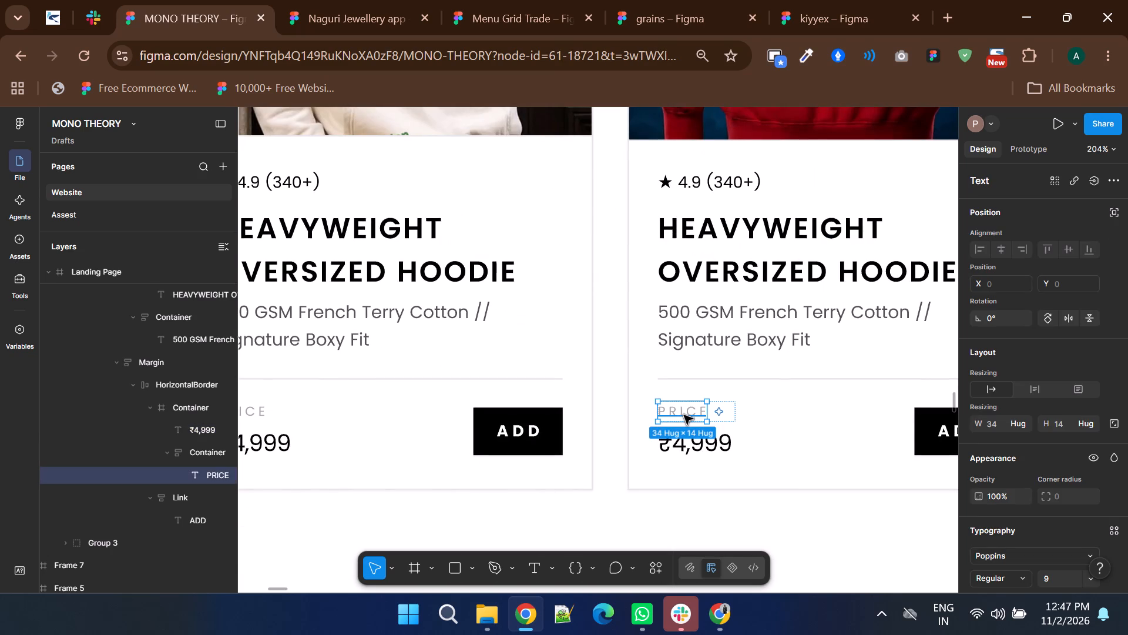
scroll(684, 415, "down", 4, "ctrl")
left_click(820, 409)
Inspect the fonts of the Our Story section's paragraph, collage tag, LEARN MORE text, Sustainable Choices pillar and headings.
scroll(820, 409, "down", 2)
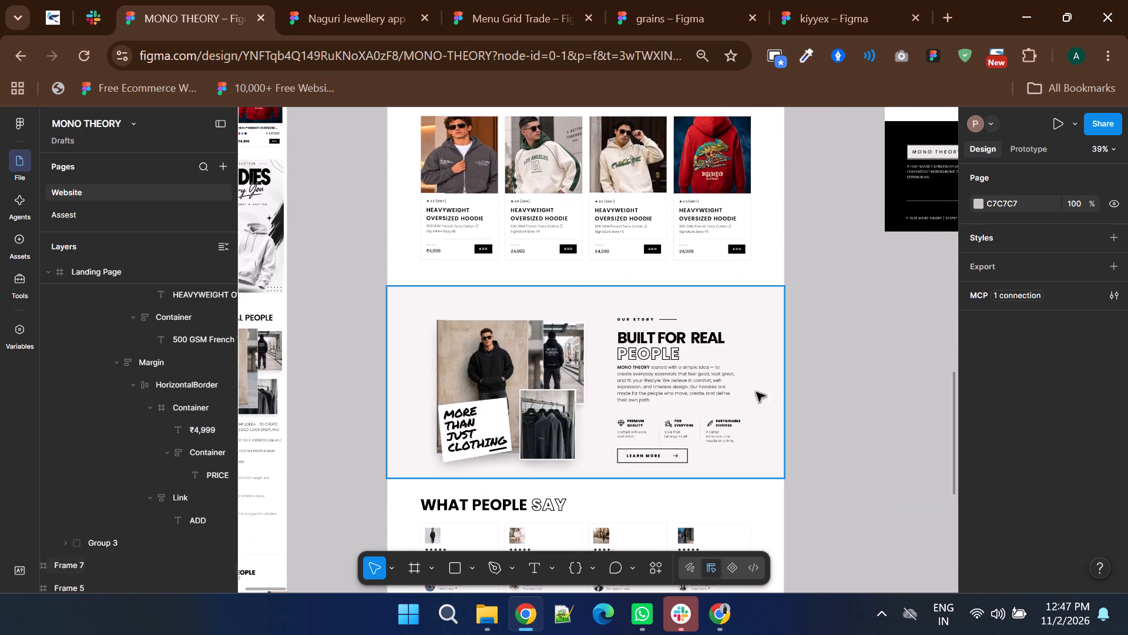
scroll(647, 413, "up", 1, "ctrl")
left_click(639, 370, "ctrl")
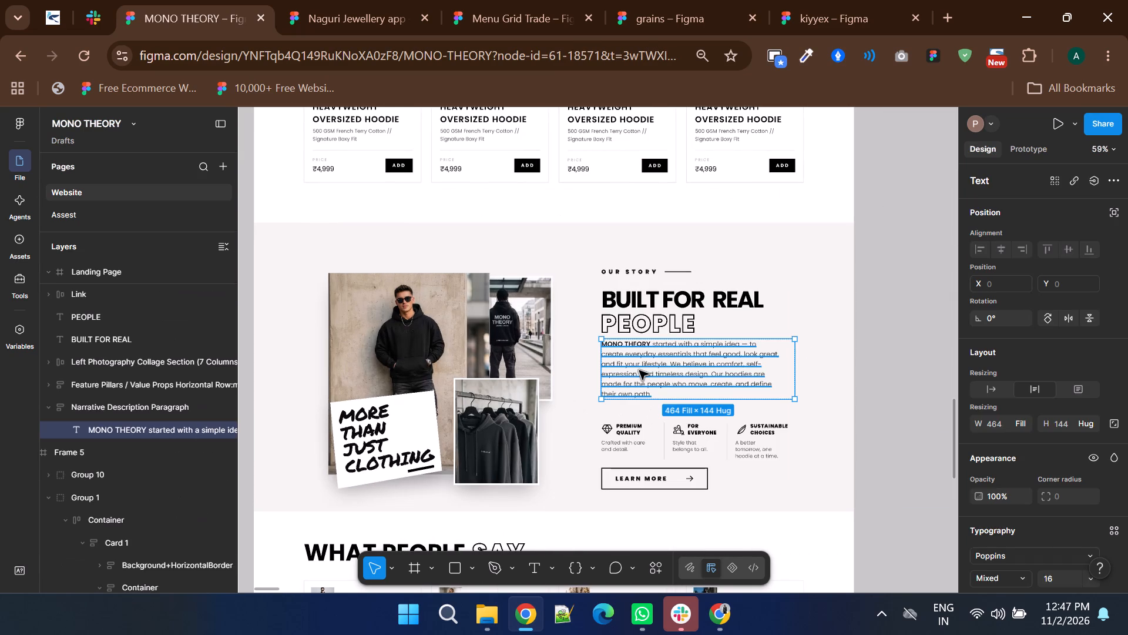
left_click(882, 379)
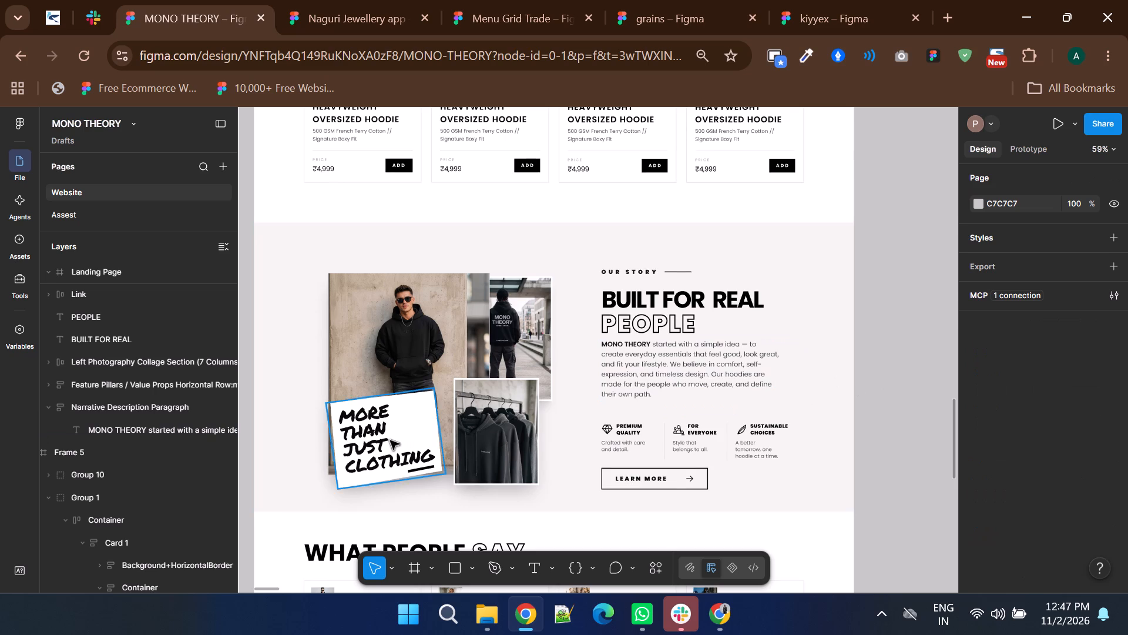
left_click(381, 440, "ctrl")
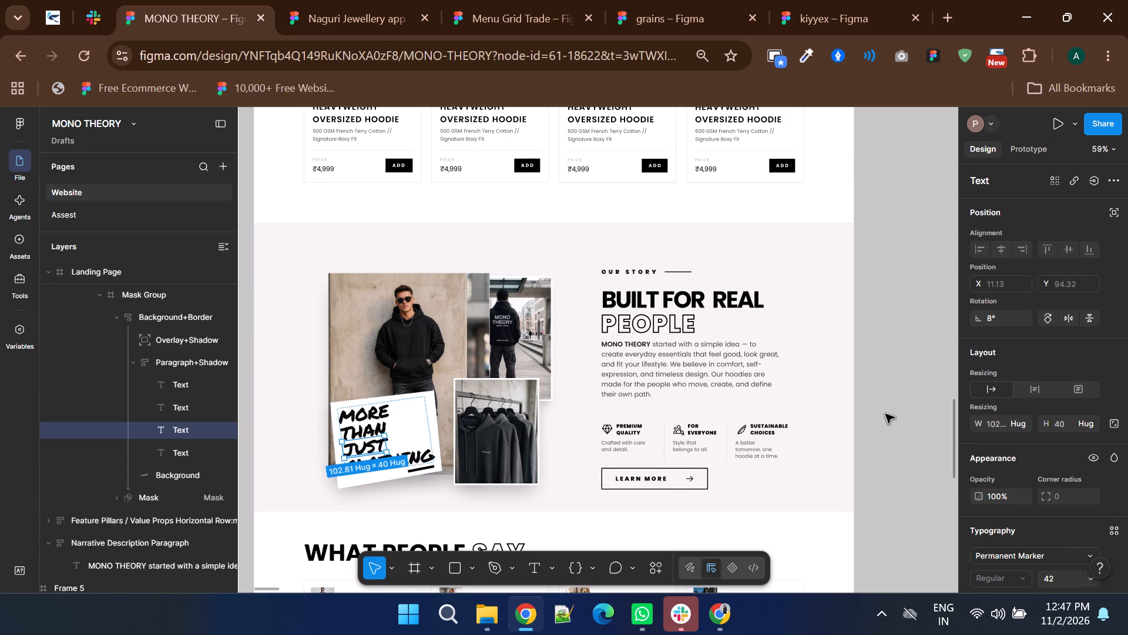
left_click(901, 411)
left_click(643, 477, "ctrl")
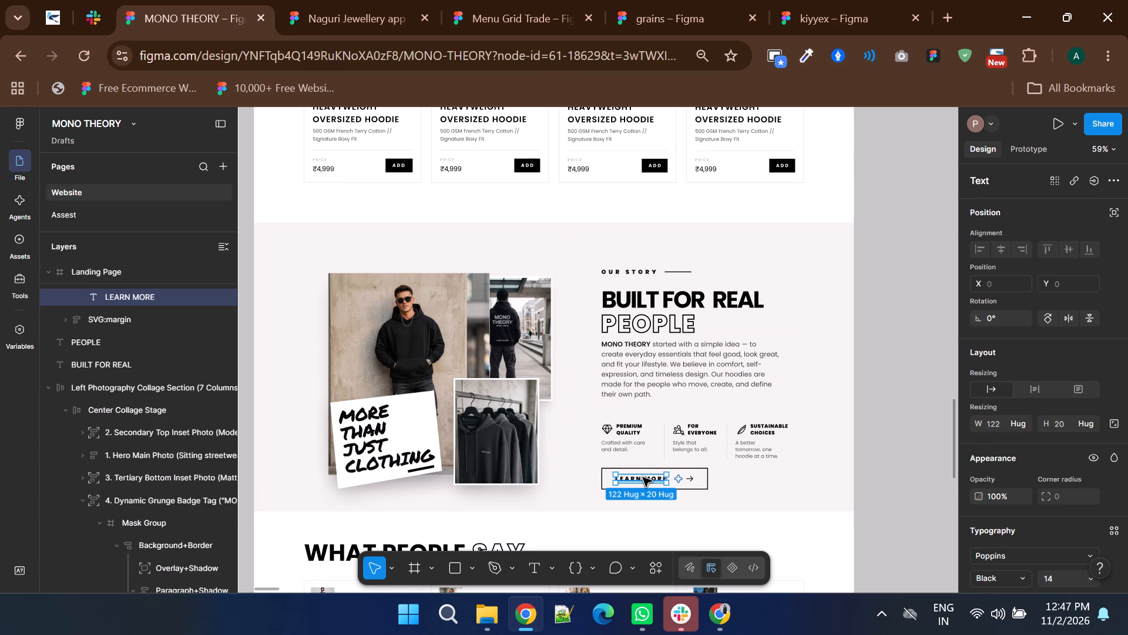
left_click(872, 436)
left_click(751, 451, "ctrl")
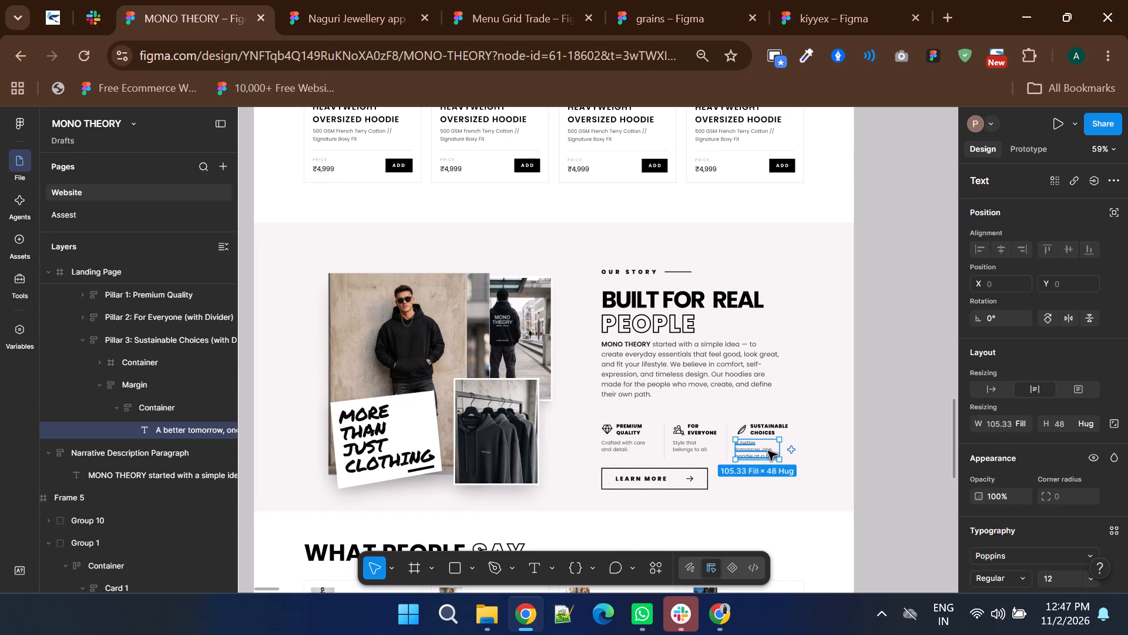
left_click(892, 453)
left_click(764, 435, "ctrl")
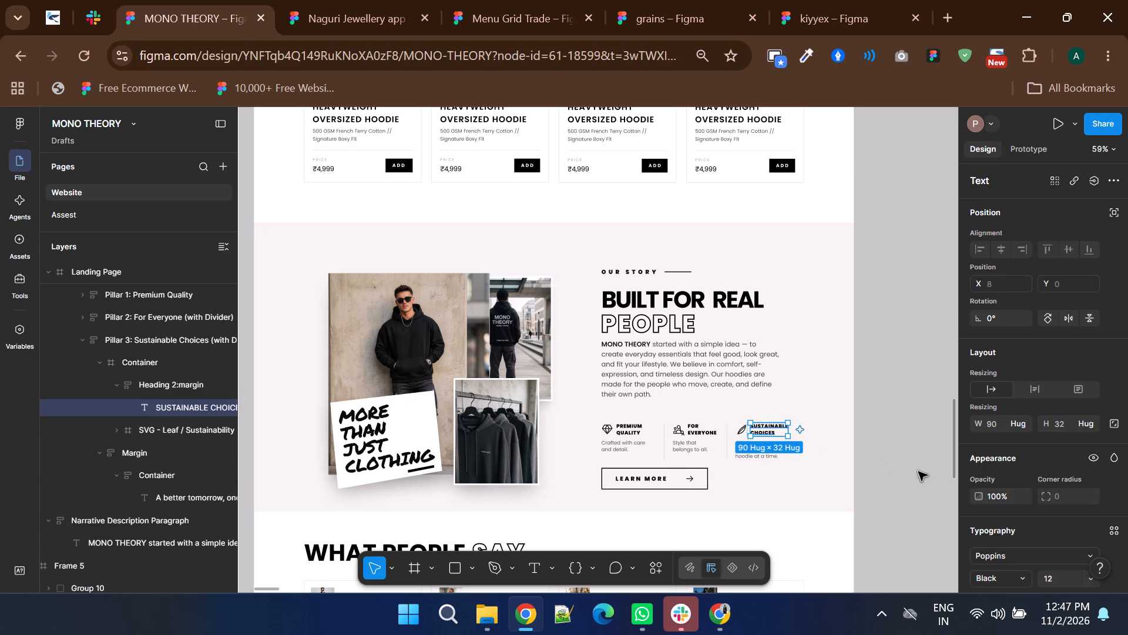
left_click(918, 472)
left_click(637, 293, "ctrl")
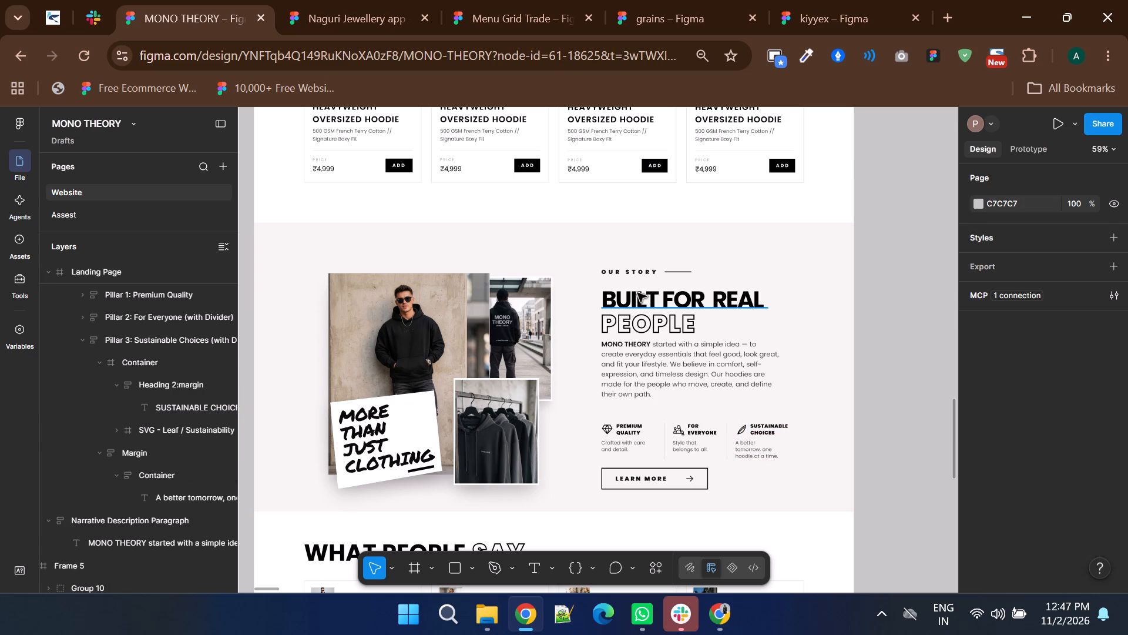
left_click(626, 267, "ctrl")
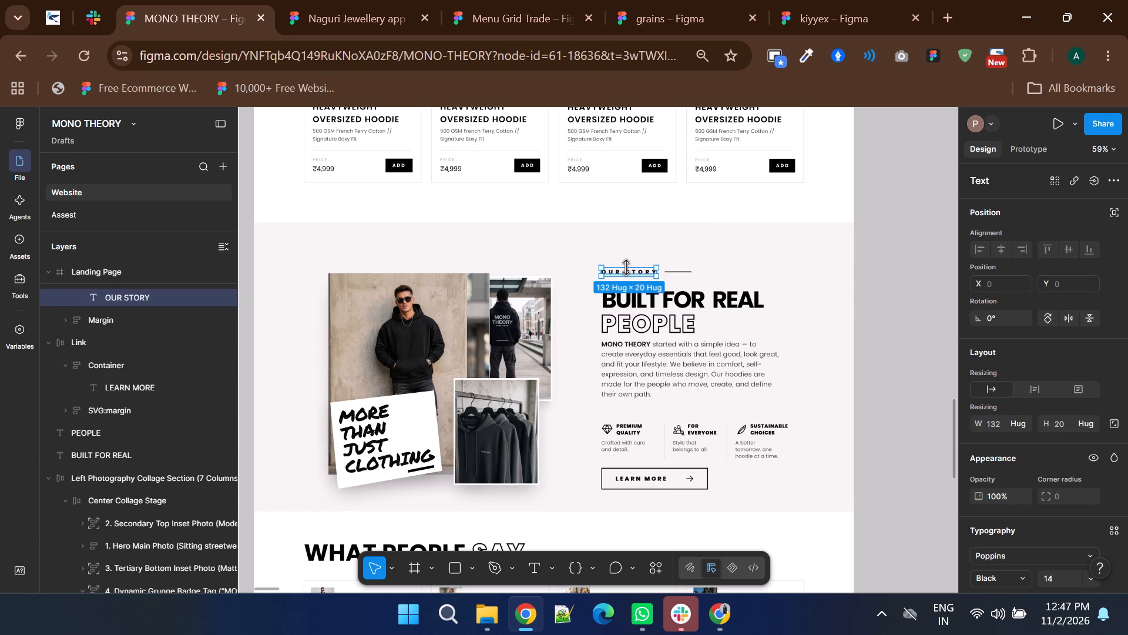
left_click(873, 379)
Recheck the fonts of the prices, PRICE label, description and rating on the third and fourth New Arrivals cards.
scroll(873, 379, "down", 1, "ctrl")
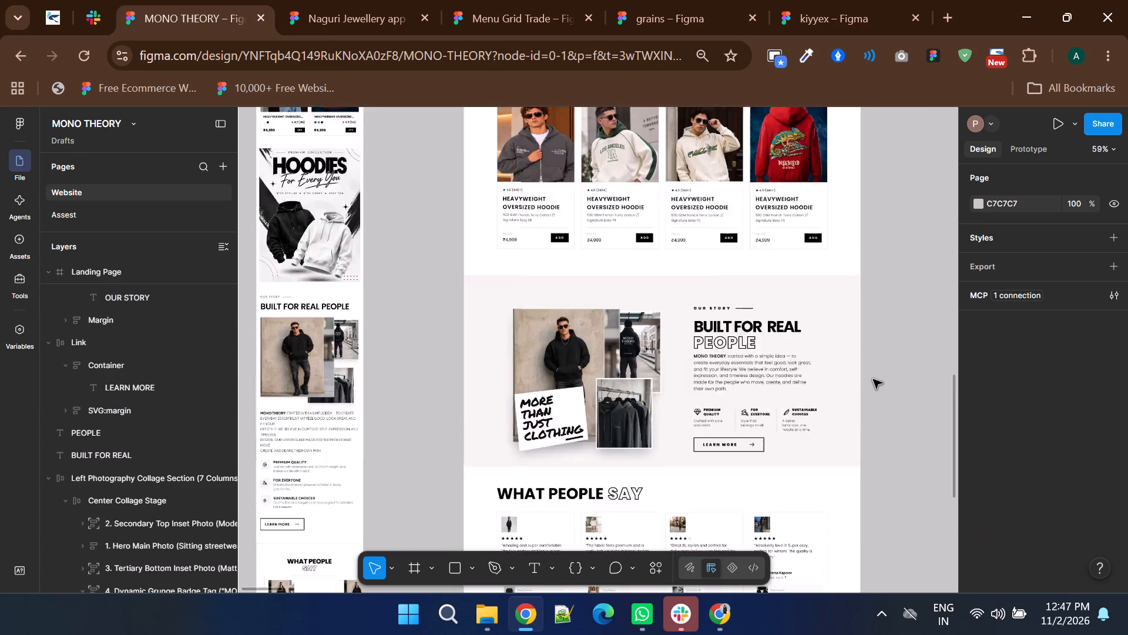
scroll(873, 379, "down", 1, "ctrl")
scroll(773, 292, "up", 4, "ctrl")
scroll(521, 393, "up", 2)
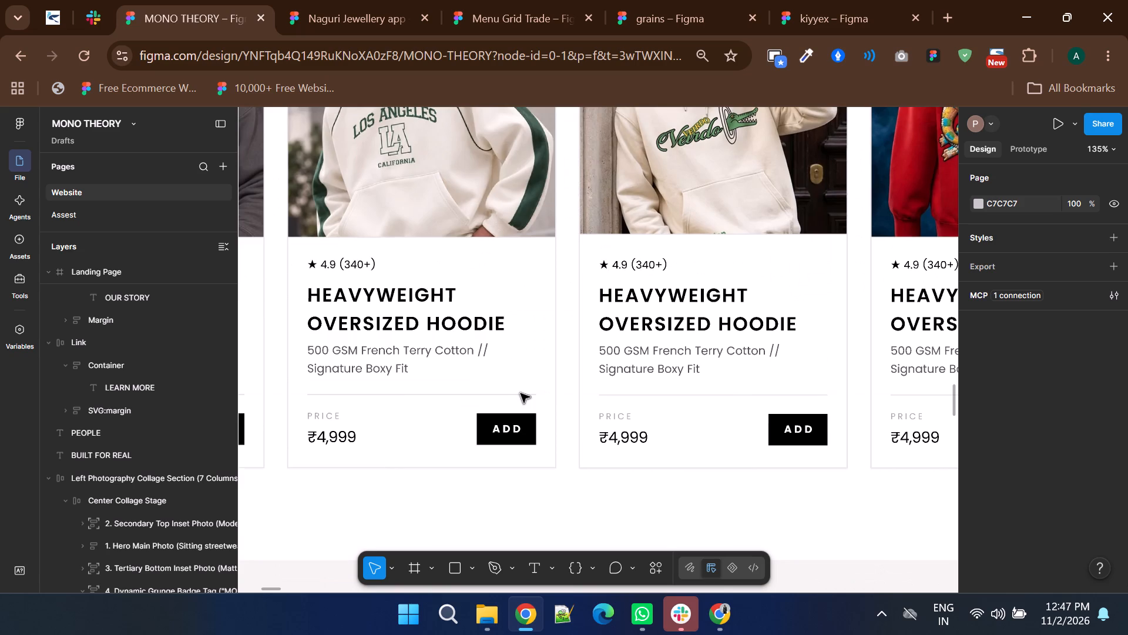
scroll(521, 393, "down", 7, "shift")
scroll(521, 393, "up", 5, "shift")
scroll(524, 438, "down", 2, "ctrl")
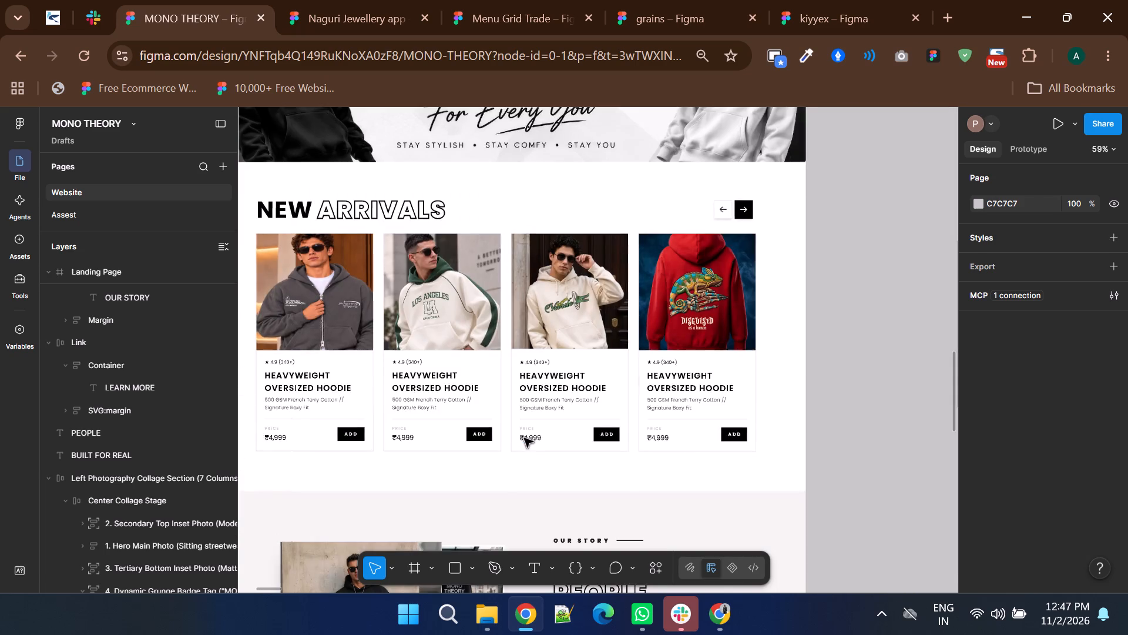
scroll(524, 438, "up", 3)
scroll(524, 438, "down", 3)
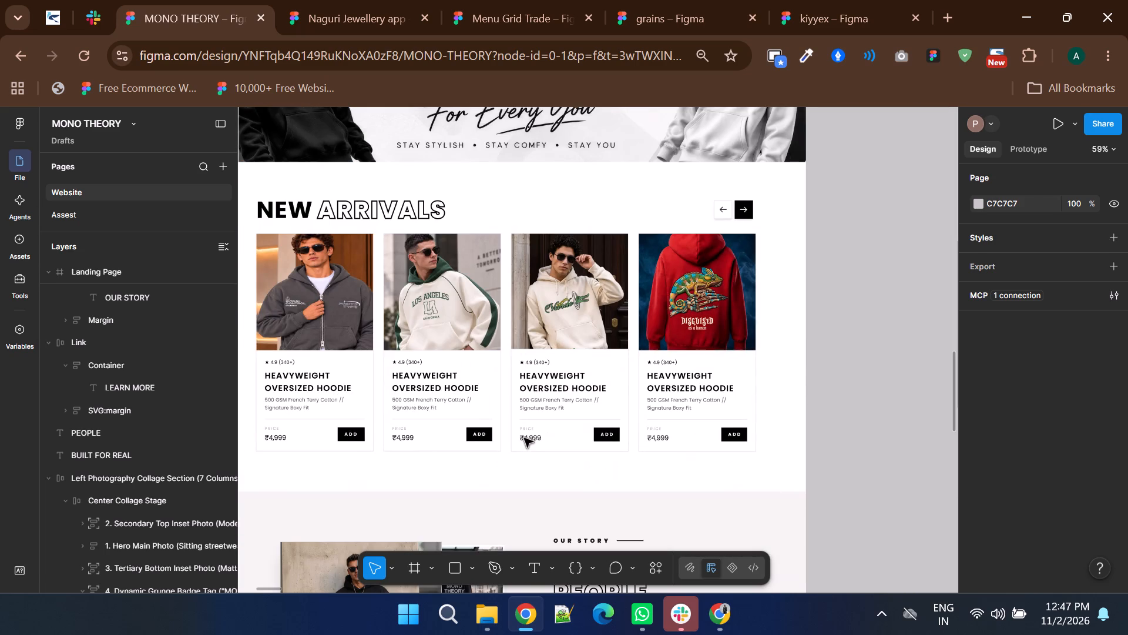
left_click(523, 442, "ctrl")
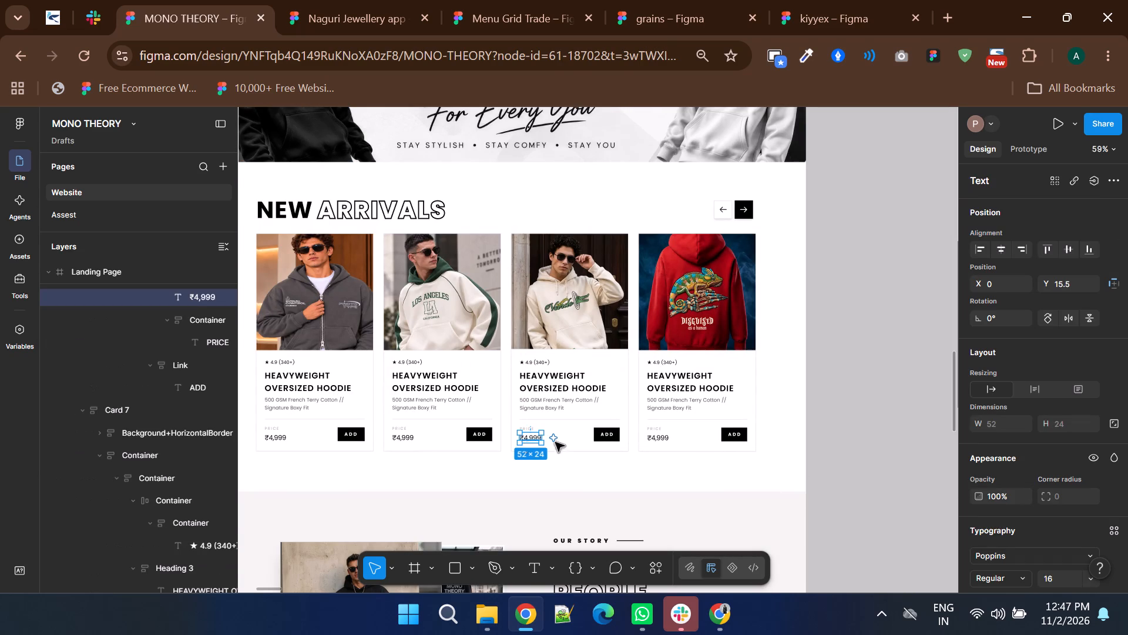
left_click(663, 439, "ctrl")
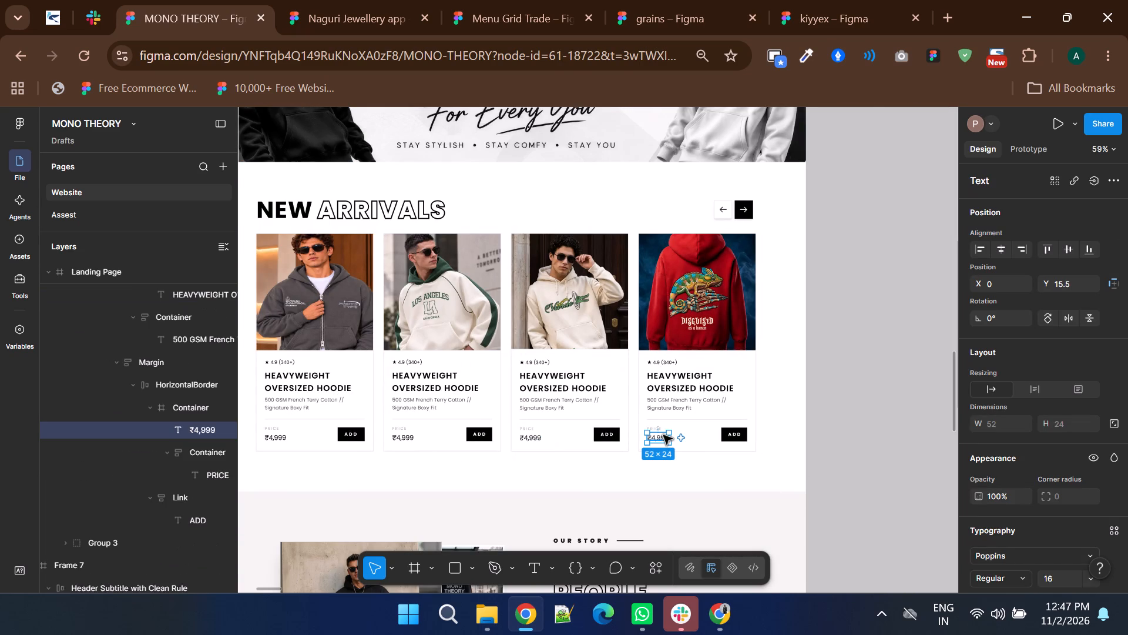
scroll(663, 435, "up", 4, "ctrl")
left_click(632, 401, "ctrl")
scroll(658, 477, "down", 2, "ctrl")
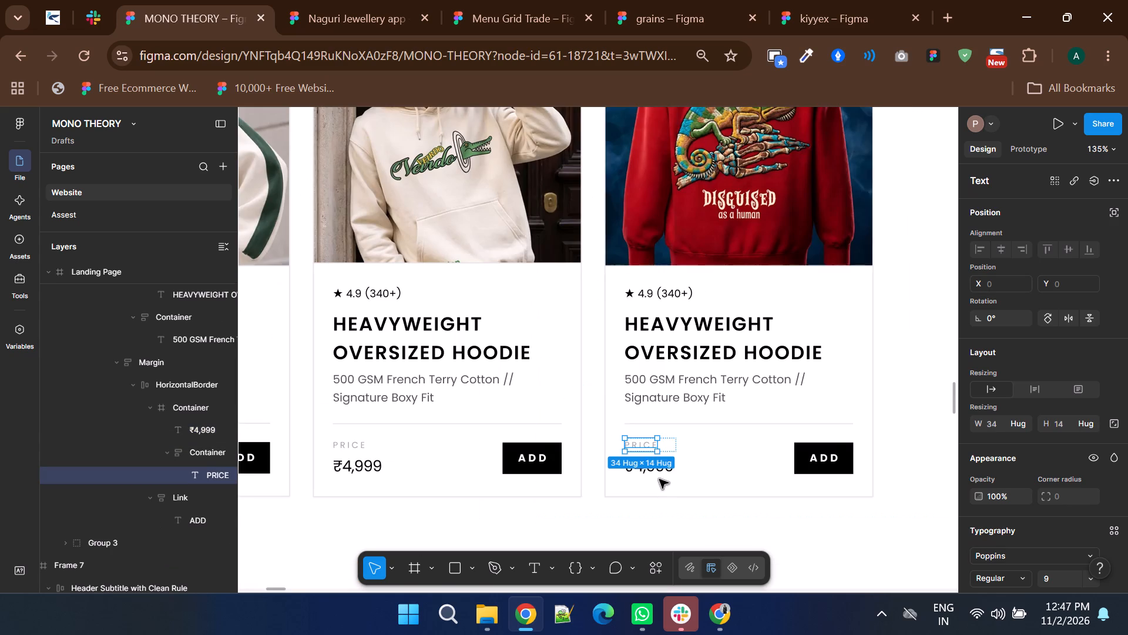
left_click(650, 392, "ctrl")
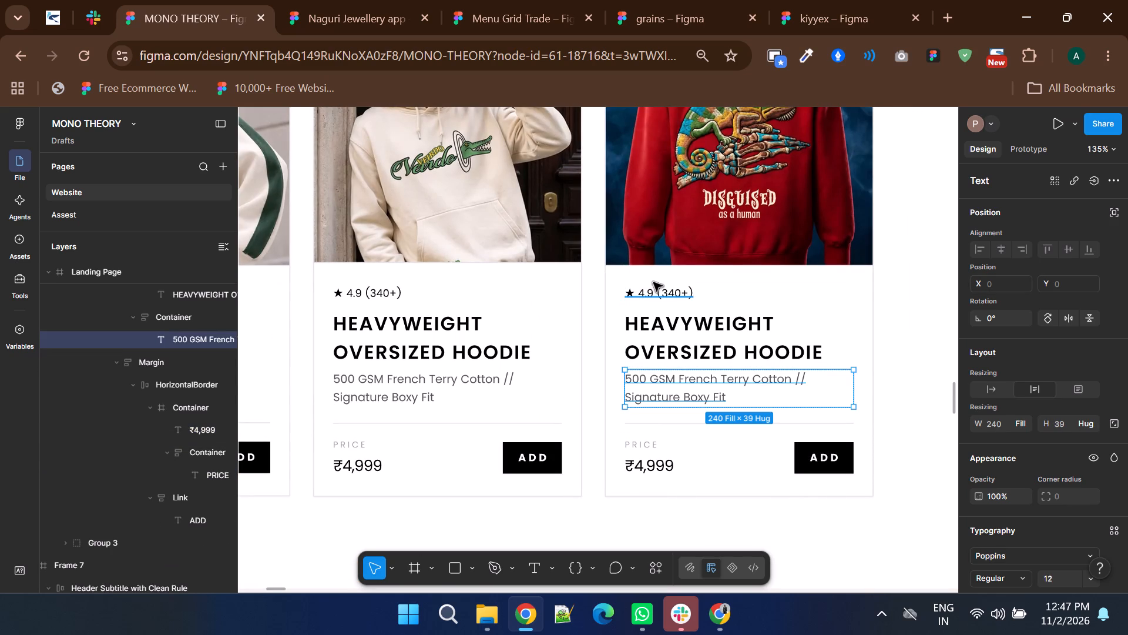
left_click(653, 282, "ctrl")
scroll(614, 406, "down", 4, "ctrl")
left_click(725, 400)
Inspect the fonts on the Men's page's Oversized Core T-Shirt card: NEW badge, name, price, +3 colour label and ADD TO CART.
scroll(703, 415, "down", 2, "ctrl")
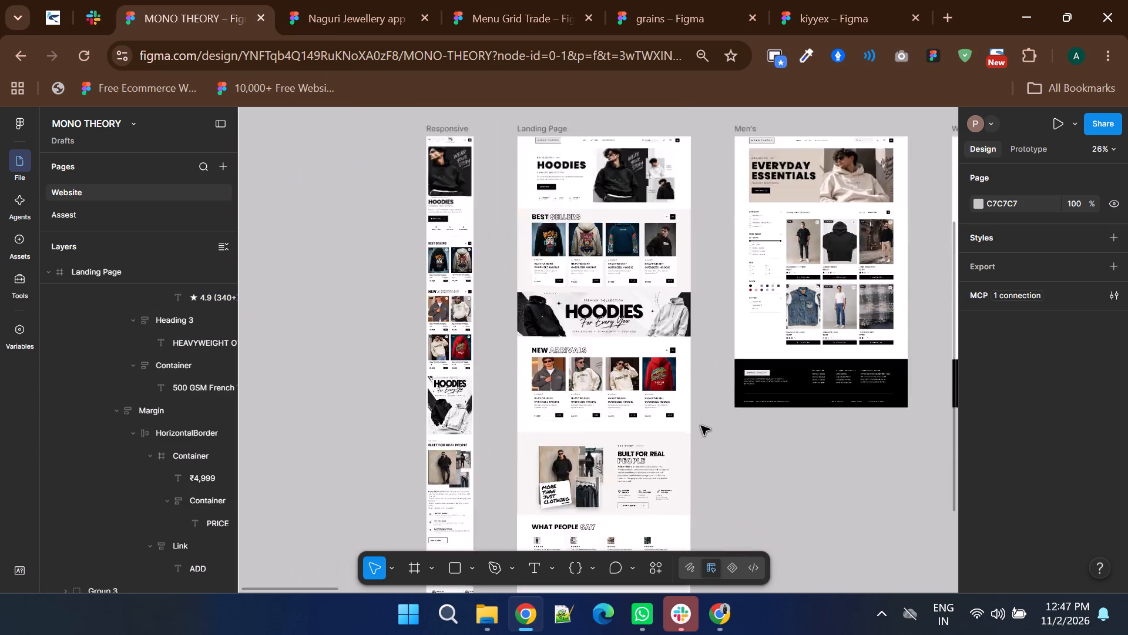
scroll(701, 426, "down", 1, "ctrl")
scroll(701, 426, "down", 2, "shift")
scroll(553, 339, "up", 5, "ctrl")
scroll(553, 339, "down", 3, "shift")
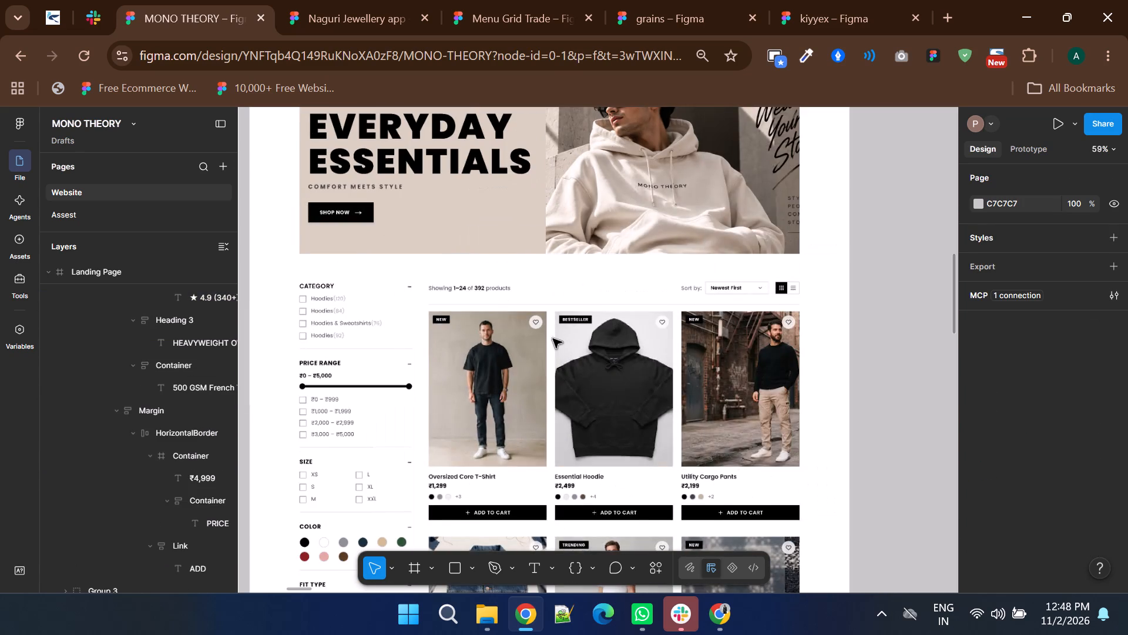
scroll(455, 314, "up", 5, "ctrl")
left_click(405, 364, "ctrl")
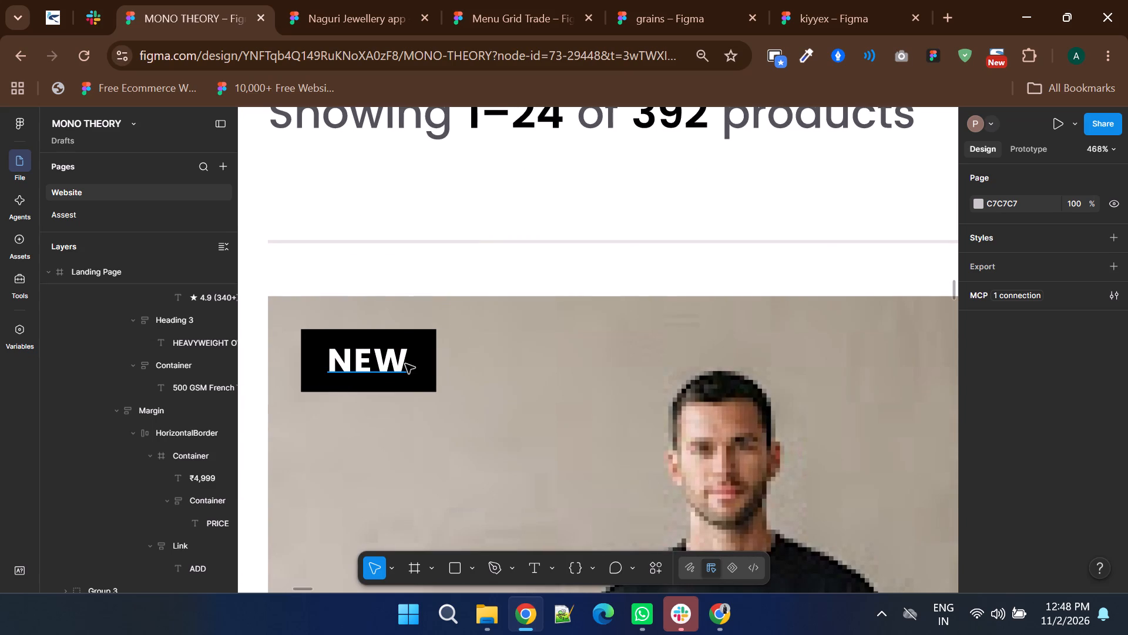
scroll(519, 385, "down", 4, "ctrl")
scroll(519, 385, "down", 3)
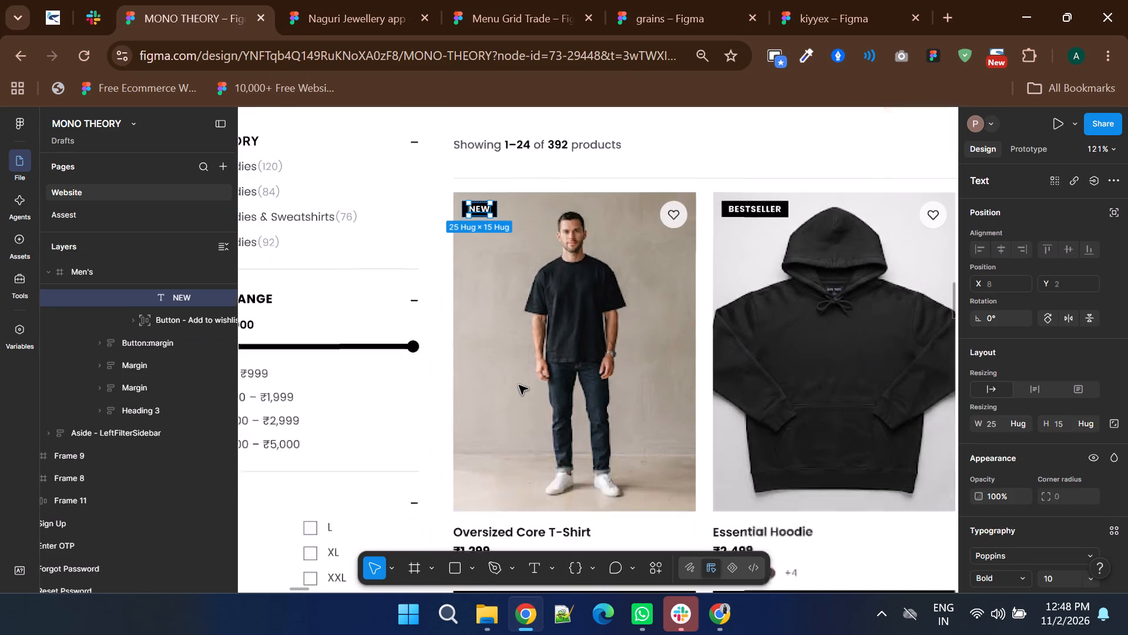
scroll(519, 385, "down", 1)
left_click(516, 369, "ctrl")
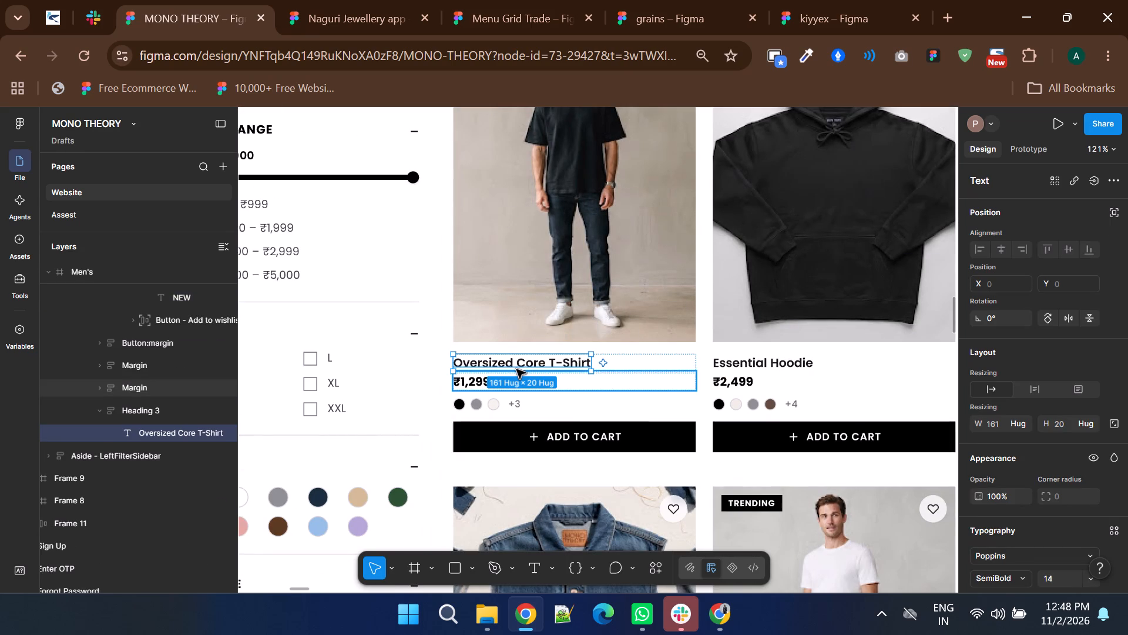
left_click(476, 380, "ctrl")
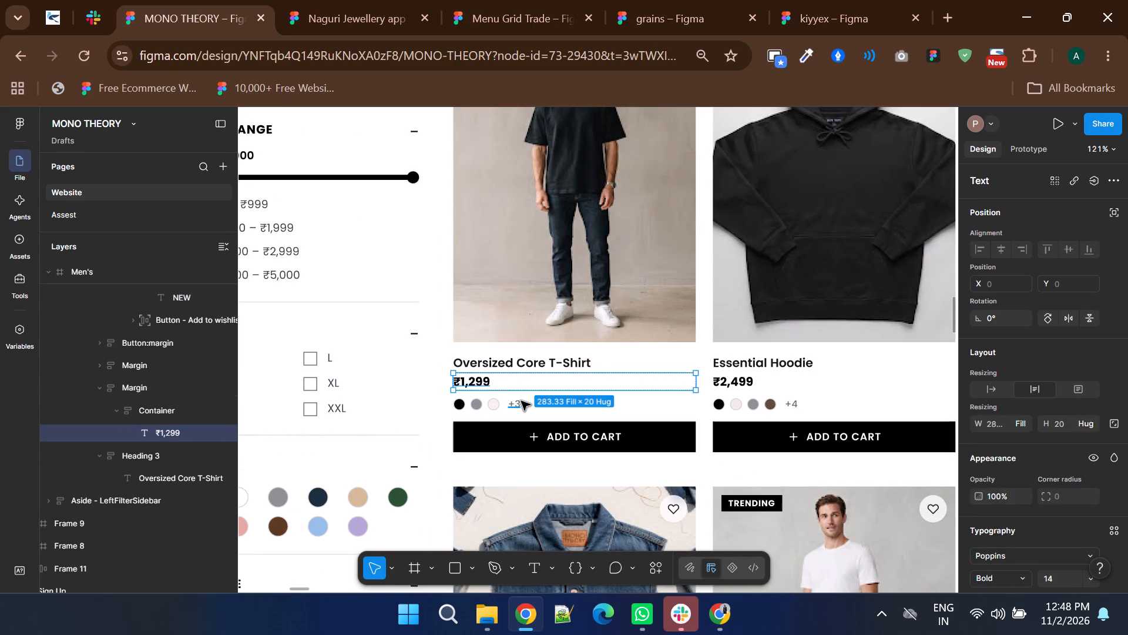
left_click(521, 401, "ctrl")
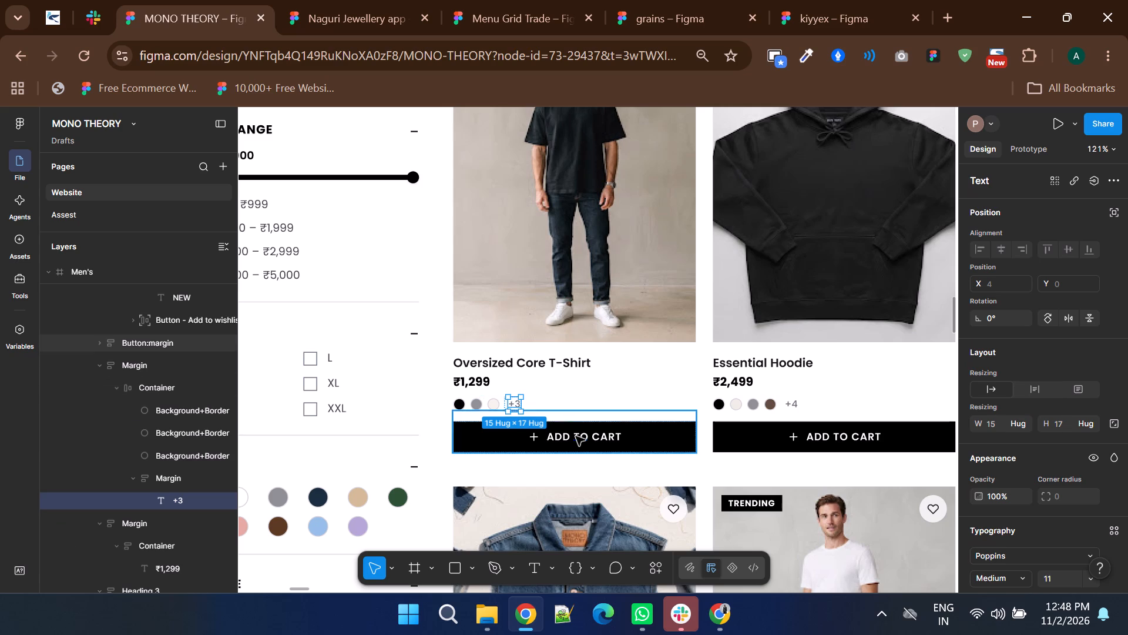
left_click(576, 436, "ctrl")
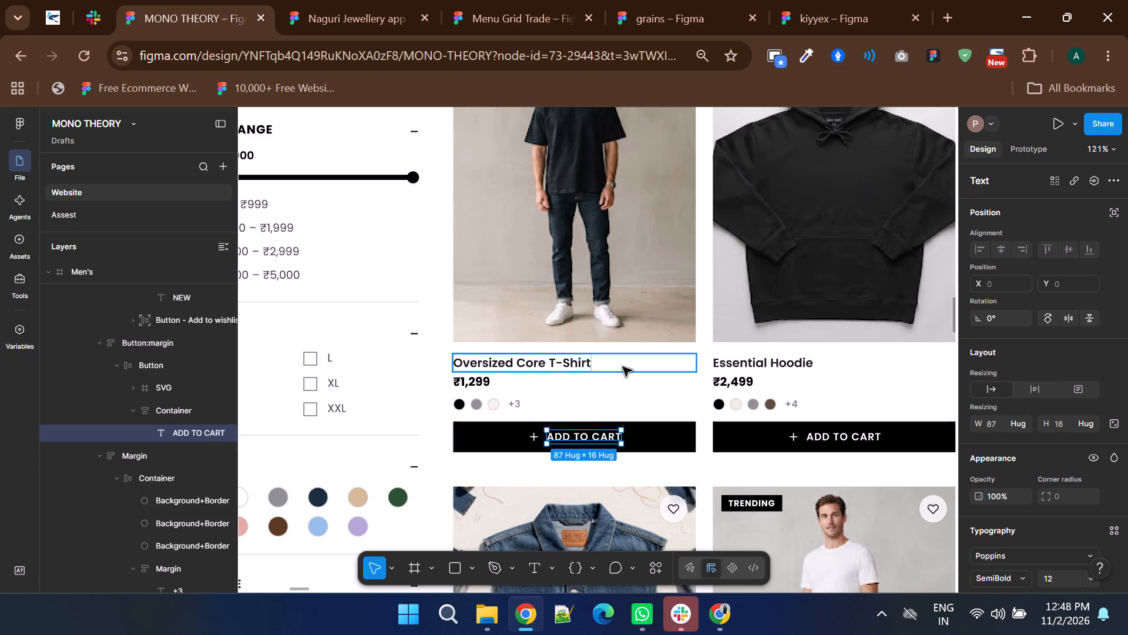
left_click(427, 373)
Check the fonts of the Essential Hoodie's name and price and the Linen Blend Shirt's price on the Men's page.
scroll(427, 373, "down", 3, "shift")
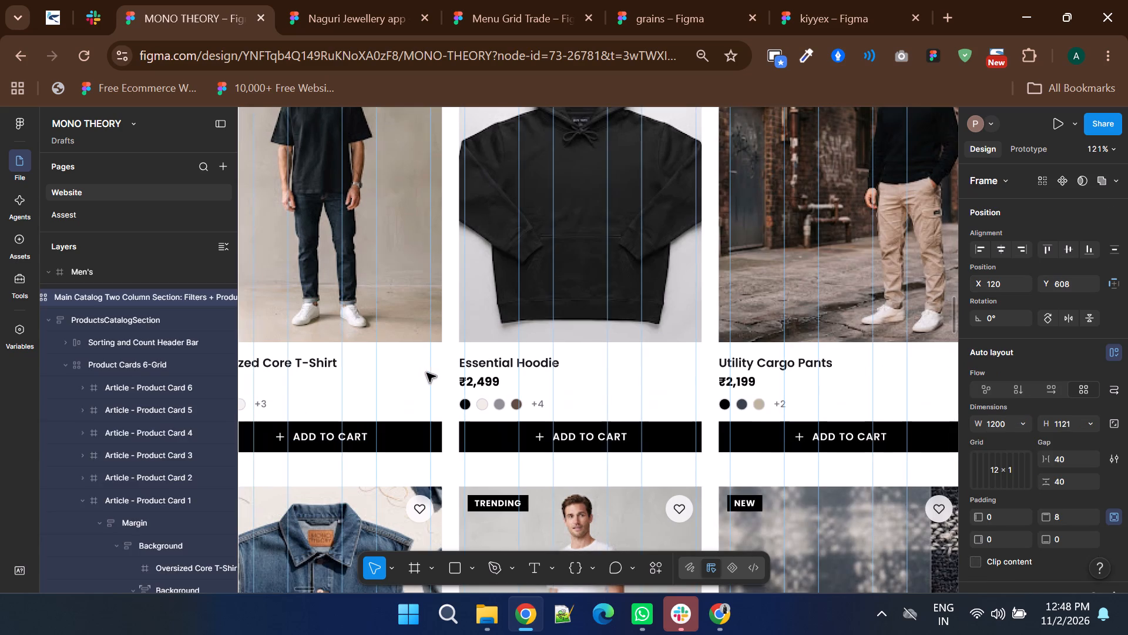
left_click(499, 355, "ctrl")
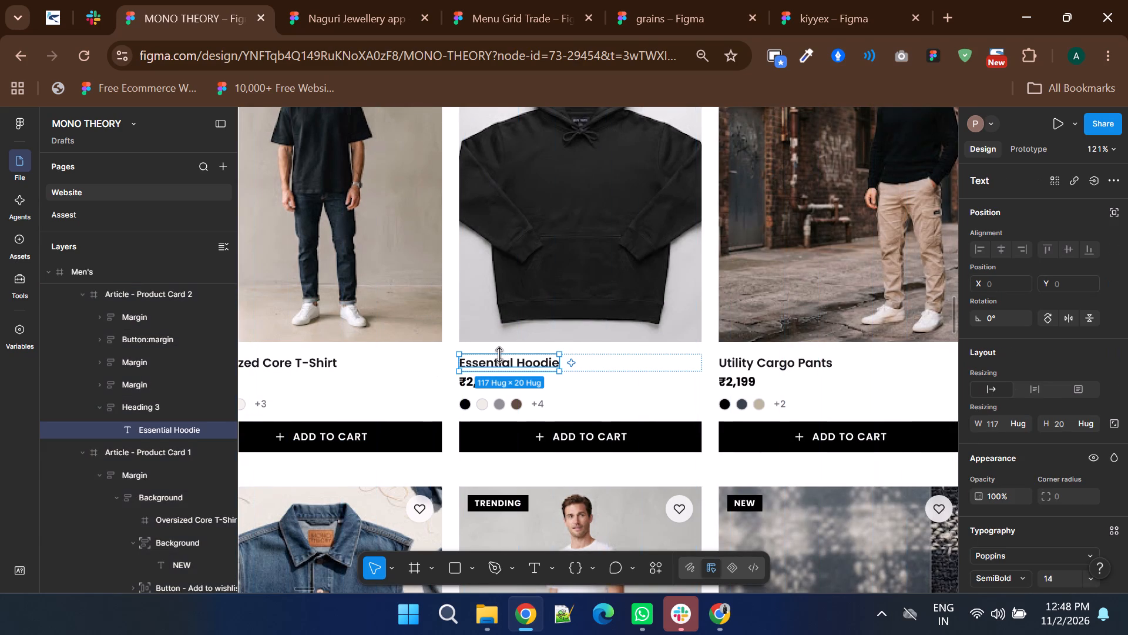
left_click(479, 386, "ctrl")
scroll(479, 386, "down", 1, "ctrl")
scroll(668, 411, "down", 2)
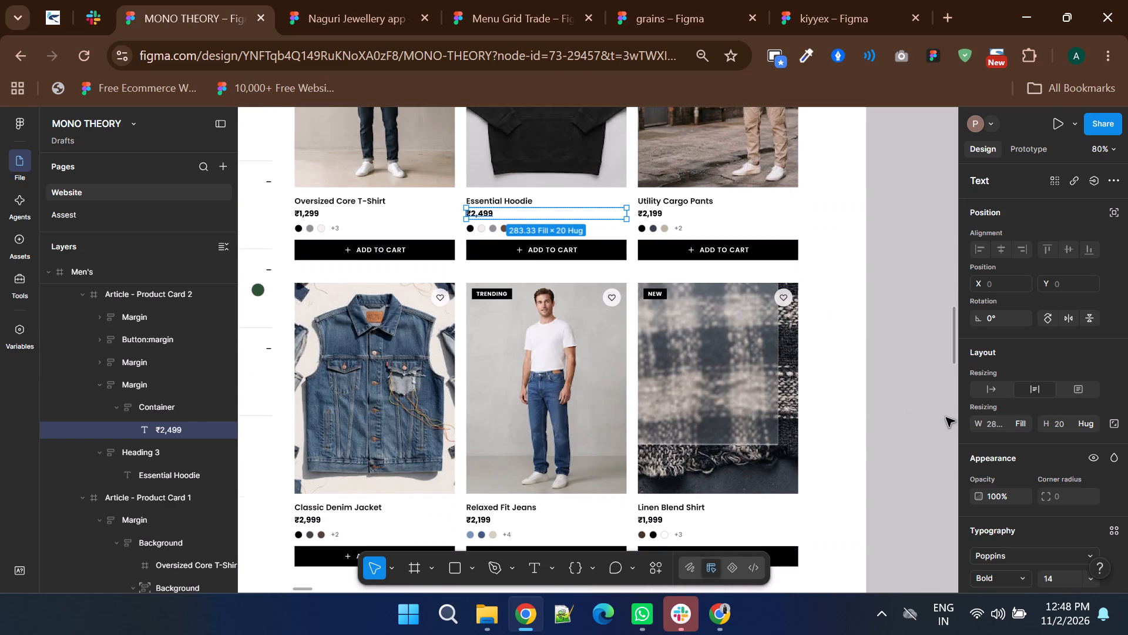
left_click(946, 417)
scroll(709, 484, "down", 1)
left_click(654, 436, "ctrl")
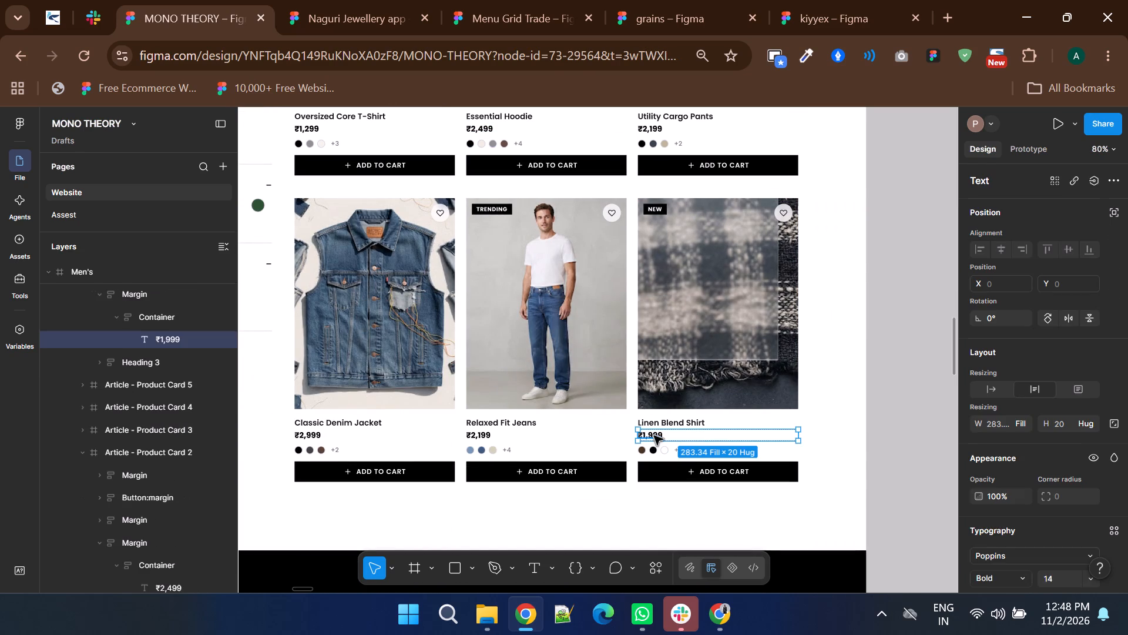
Check the font of the ADD TO CART text on the Men's page's Relaxed Fit Jeans card.
left_click(882, 437)
scroll(522, 453, "down", 2, "ctrl")
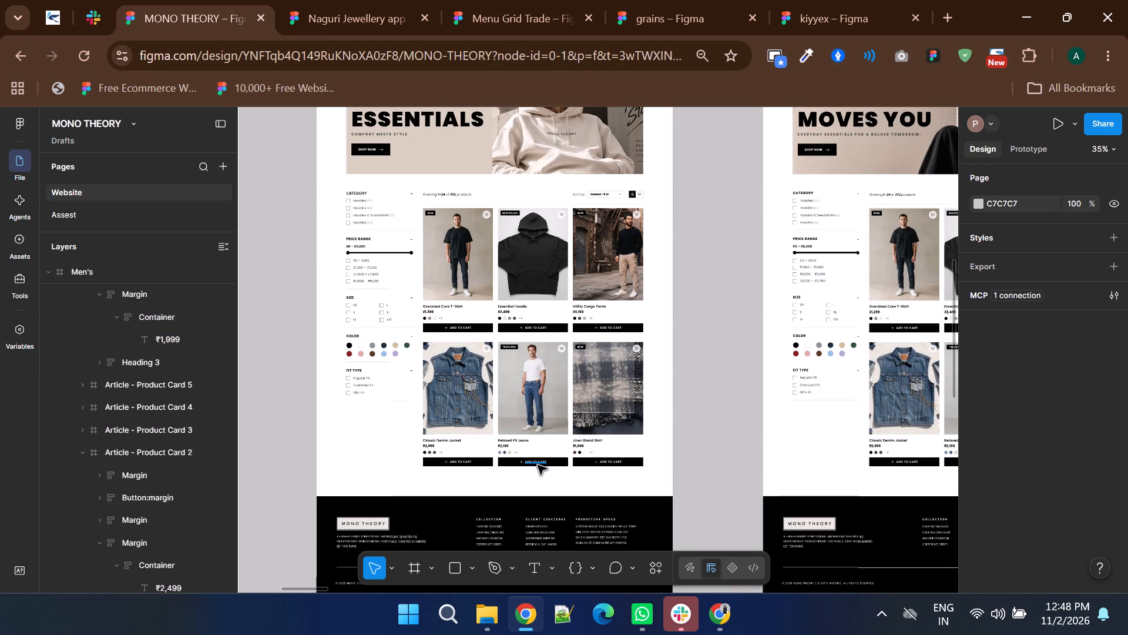
left_click(536, 464, "ctrl")
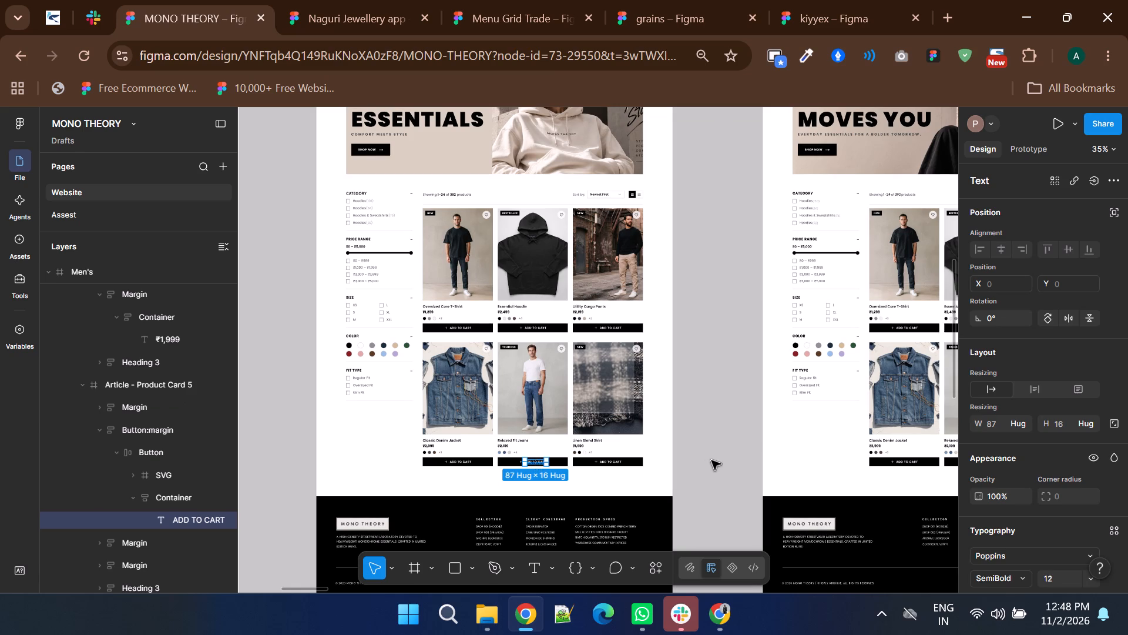
left_click(713, 460)
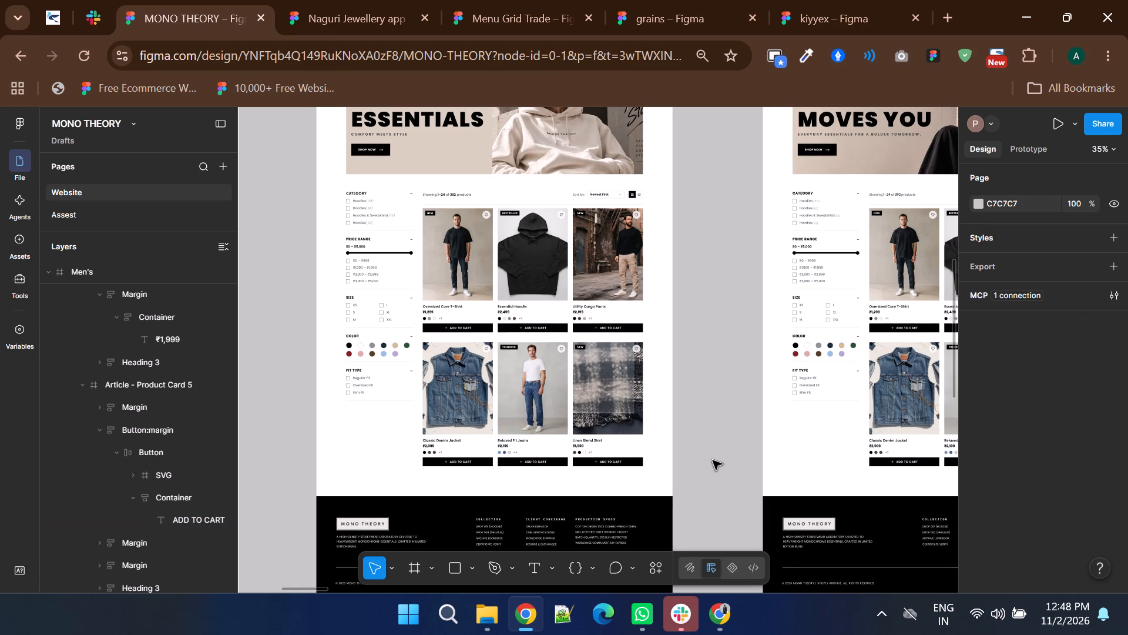
Check the fonts of the ADD TO CART text on the Women's page's Oversized Core T-Shirt and Linen Blend Shirt cards.
scroll(713, 460, "down", 3, "shift")
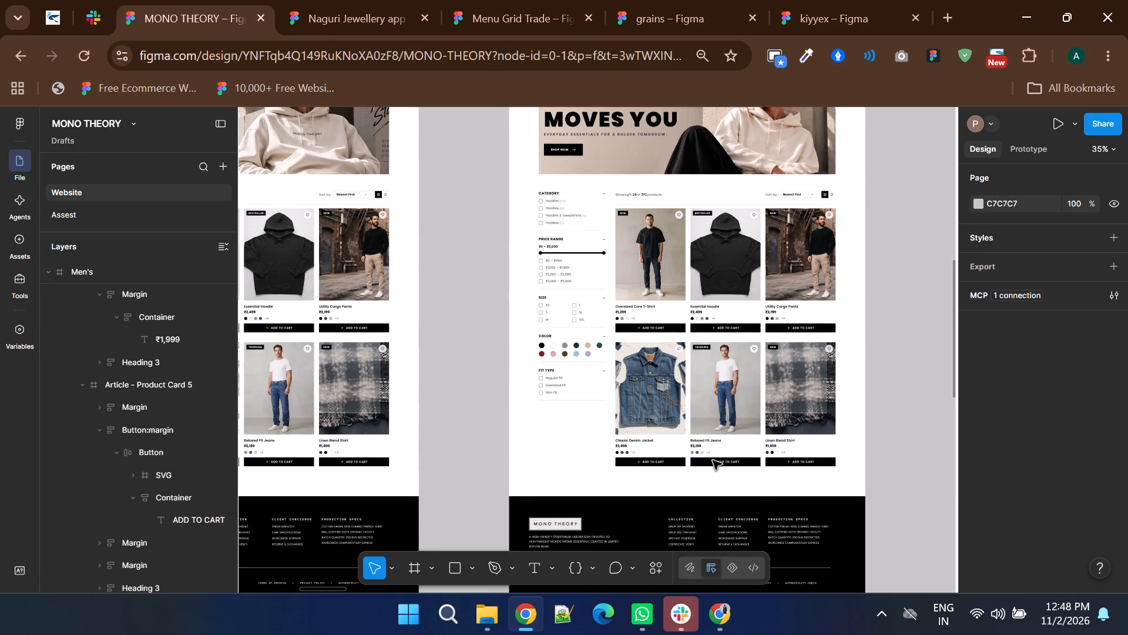
scroll(713, 460, "up", 1)
scroll(676, 410, "up", 4, "ctrl")
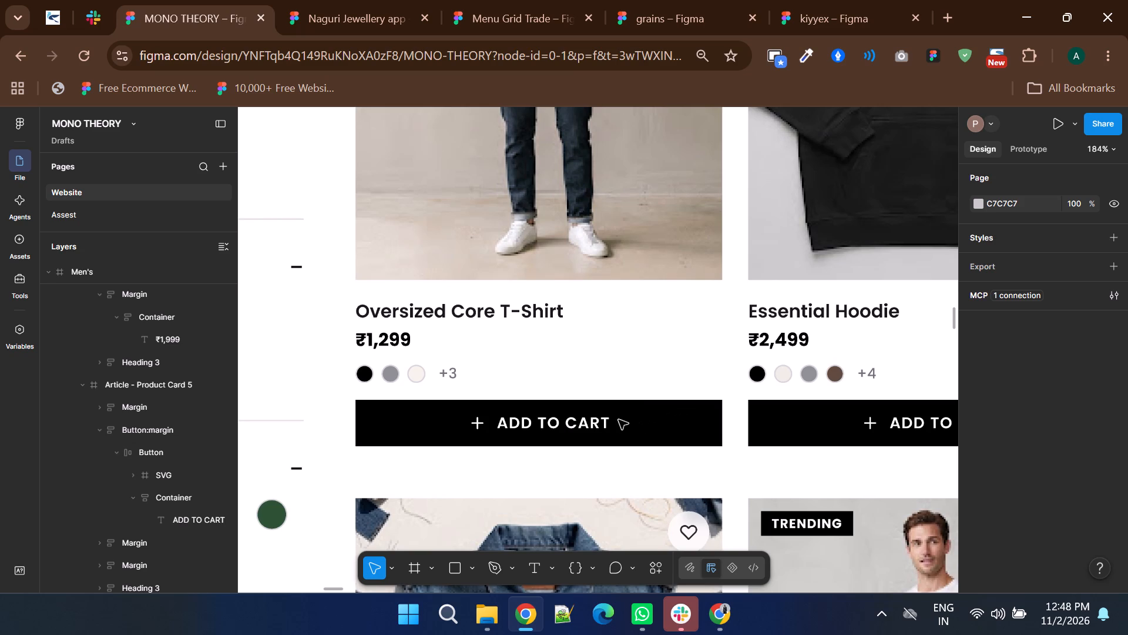
left_click(618, 420, "ctrl")
left_click(574, 425, "ctrl")
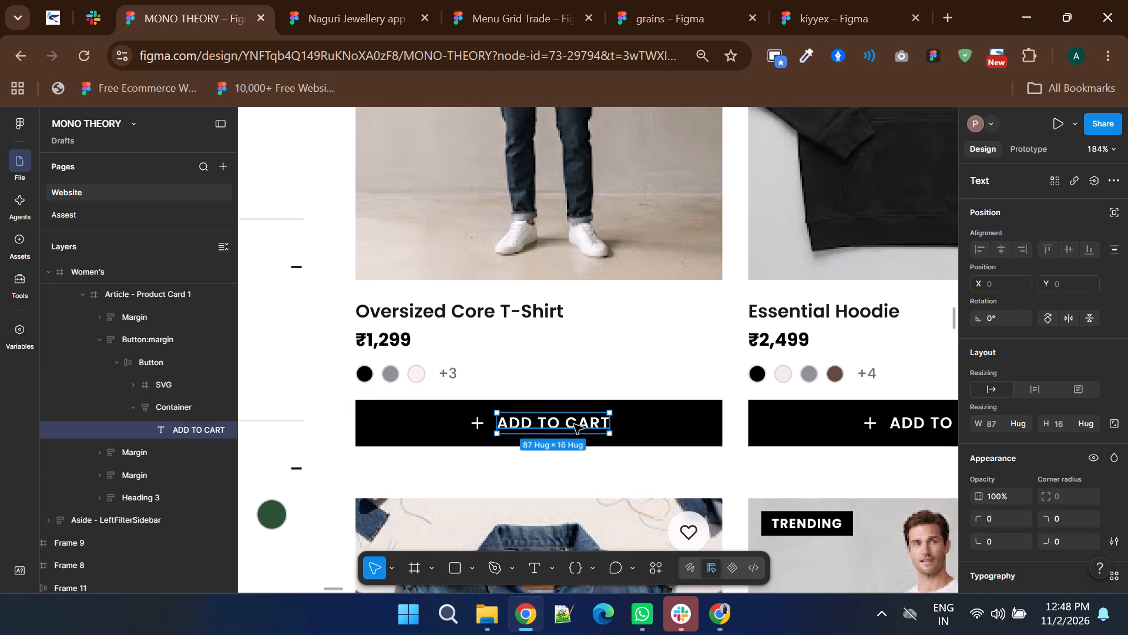
scroll(574, 425, "down", 4, "shift")
scroll(574, 425, "down", 3, "ctrl")
scroll(574, 425, "down", 2)
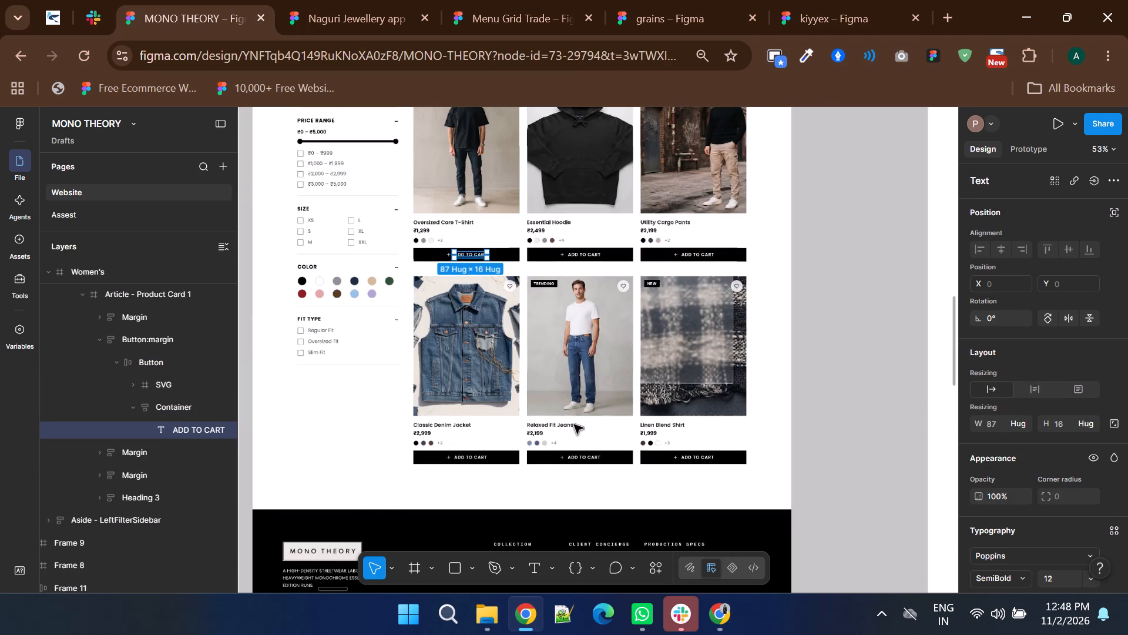
scroll(704, 456, "up", 4, "ctrl")
left_click(681, 462, "ctrl")
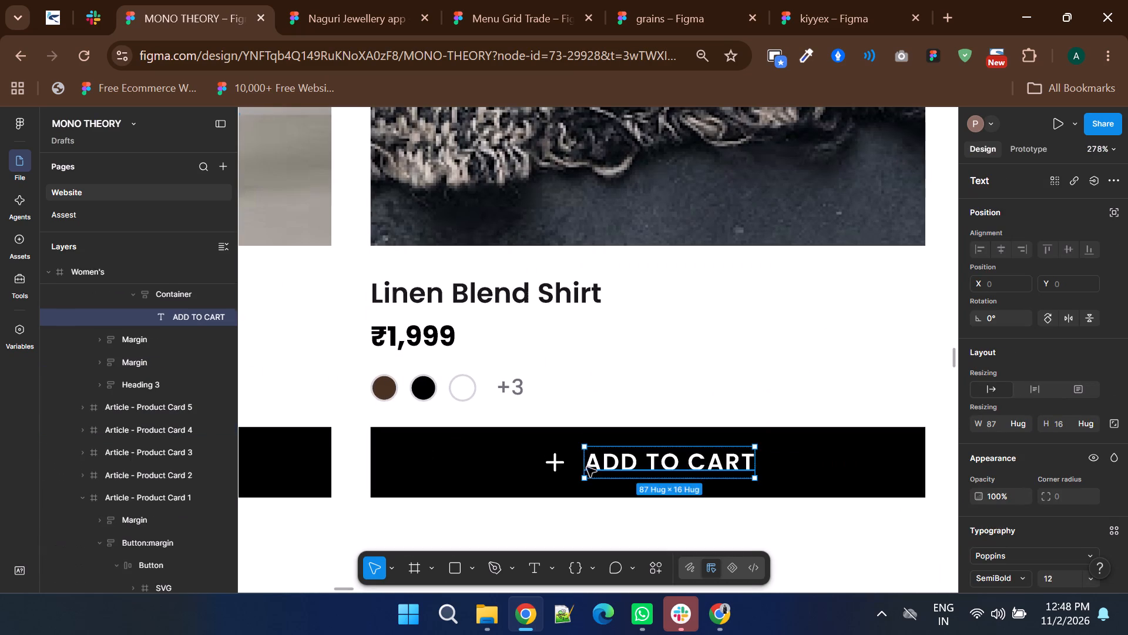
scroll(587, 467, "down", 4, "ctrl")
left_click(748, 469)
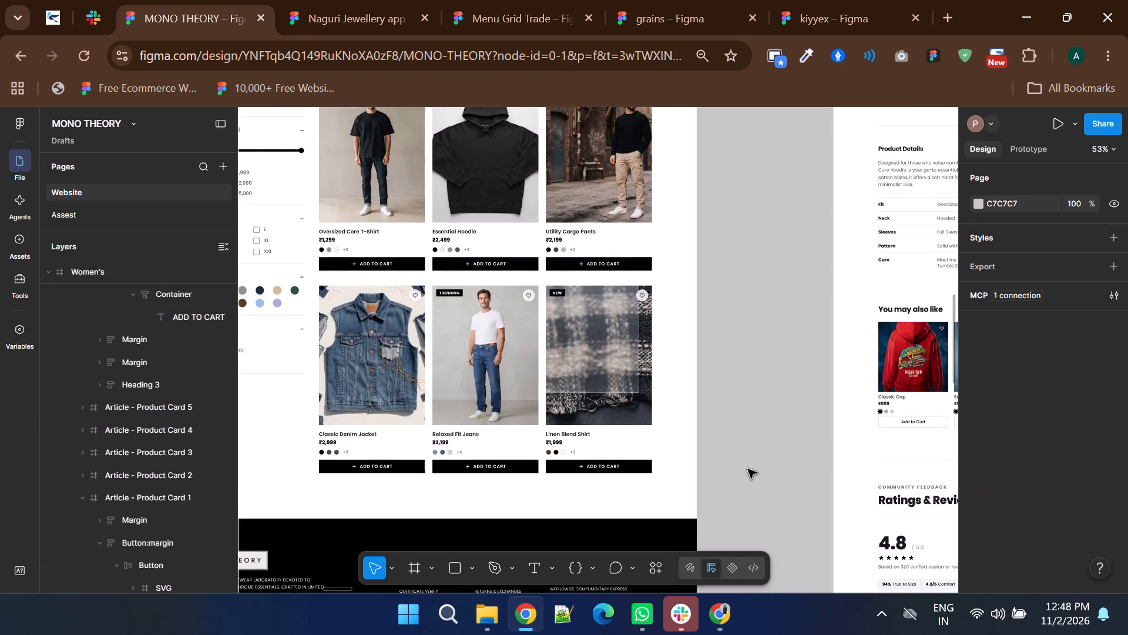
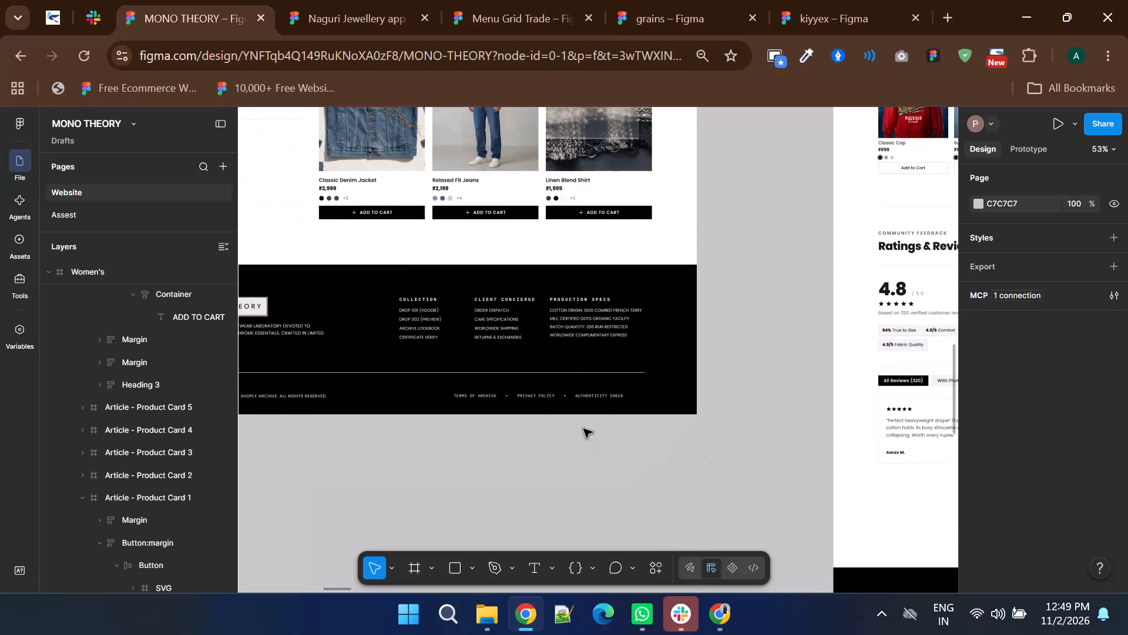
Check the font of the WORLDWIDE COMPLIMENTARY EXPRESS line under PRODUCTION SPECS in the Women's page footer.
scroll(575, 326, "up", 4, "ctrl")
left_click(583, 366, "ctrl")
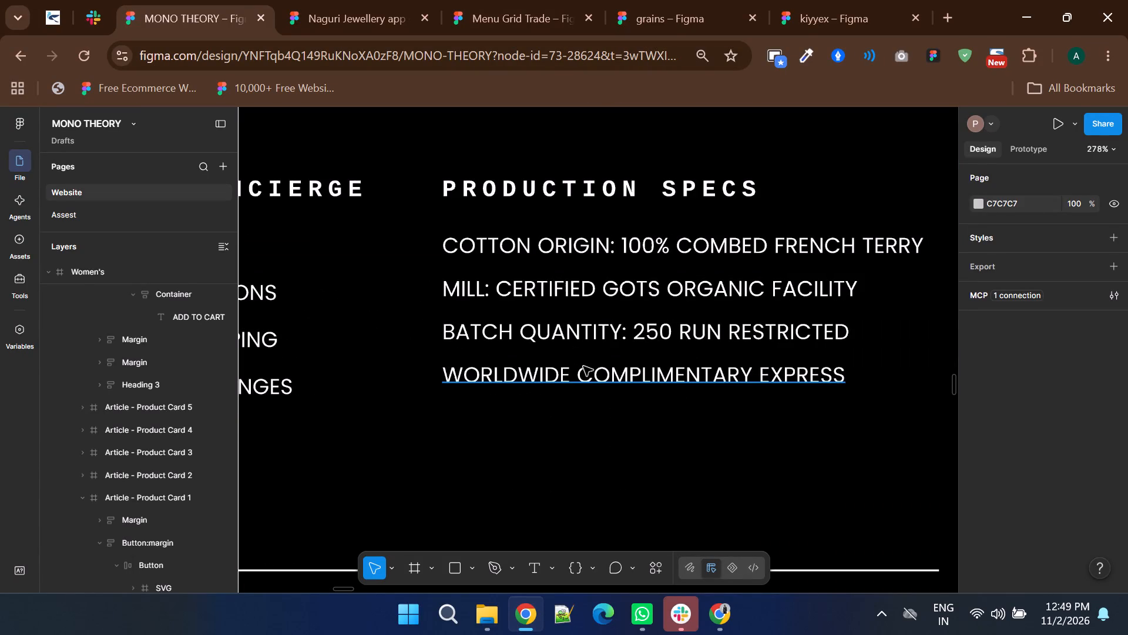
scroll(612, 502, "down", 5, "ctrl")
left_click(719, 484)
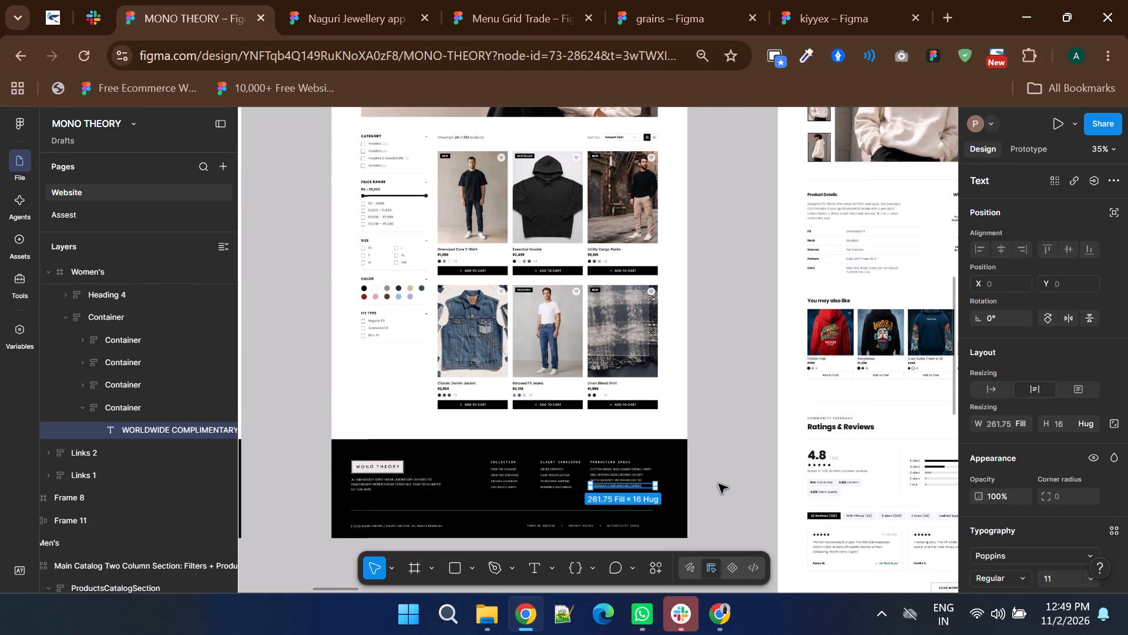
Check the fonts of the product description and the Oversized Core Hoodie title on the PDP page.
scroll(719, 484, "down", 4, "shift")
scroll(621, 510, "up", 2)
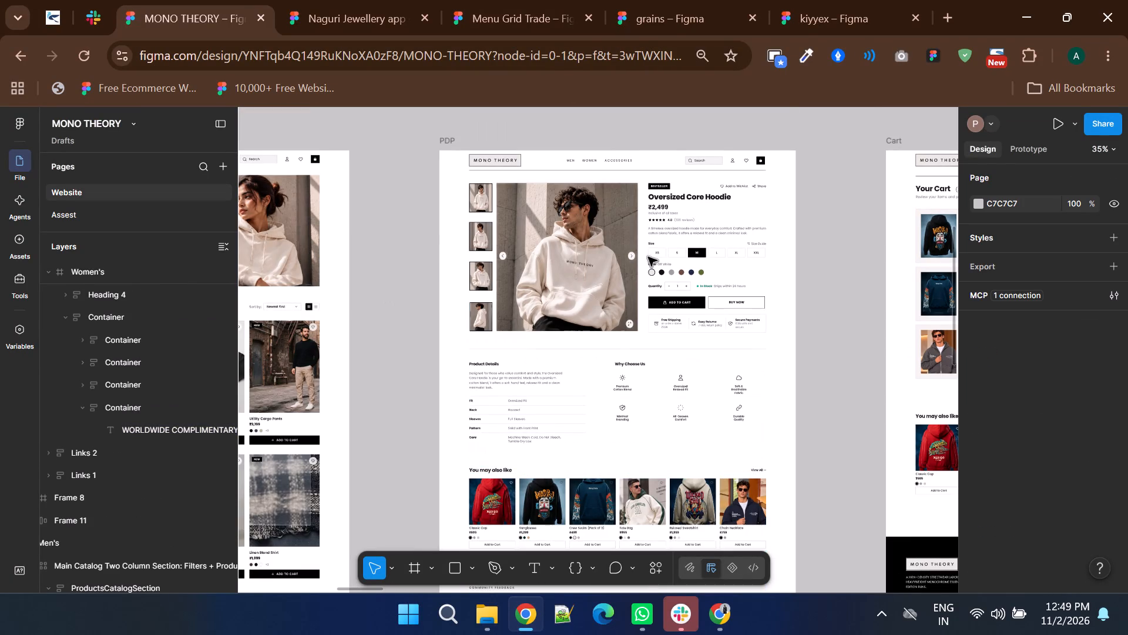
scroll(714, 203, "up", 3, "ctrl")
left_click(538, 266, "ctrl")
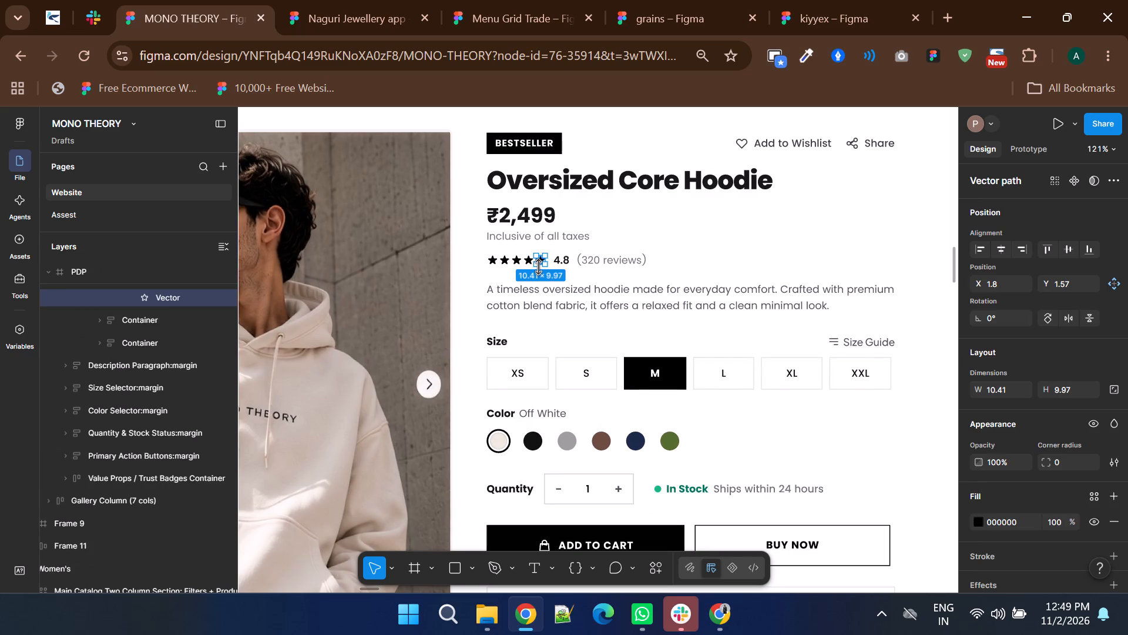
left_click(555, 282, "ctrl")
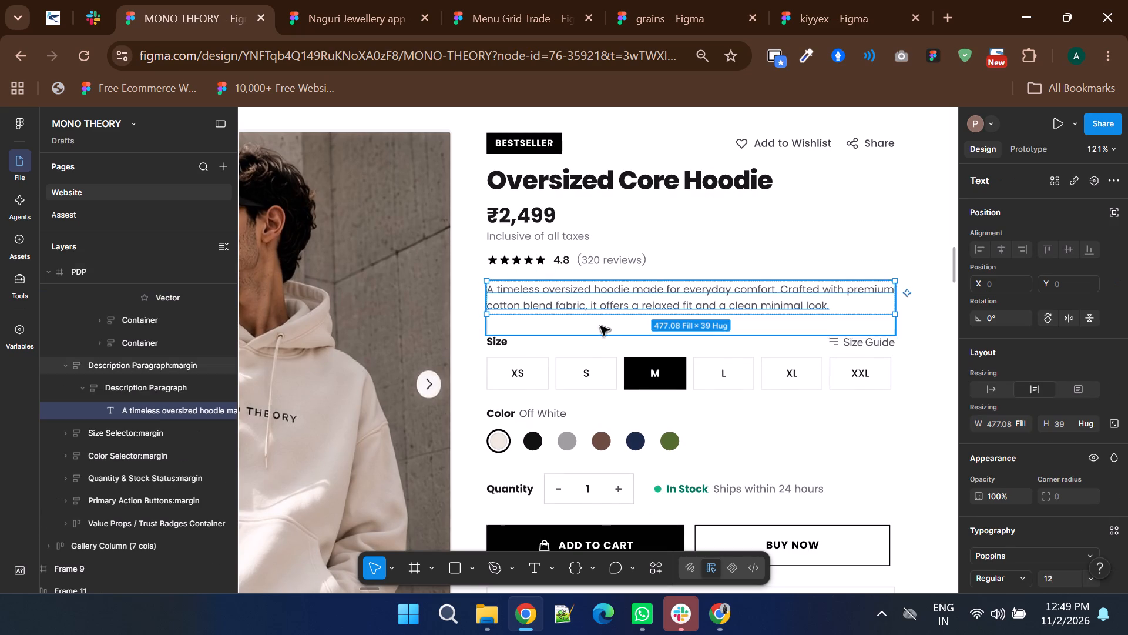
scroll(600, 326, "down", 2, "ctrl")
left_click(608, 258, "ctrl")
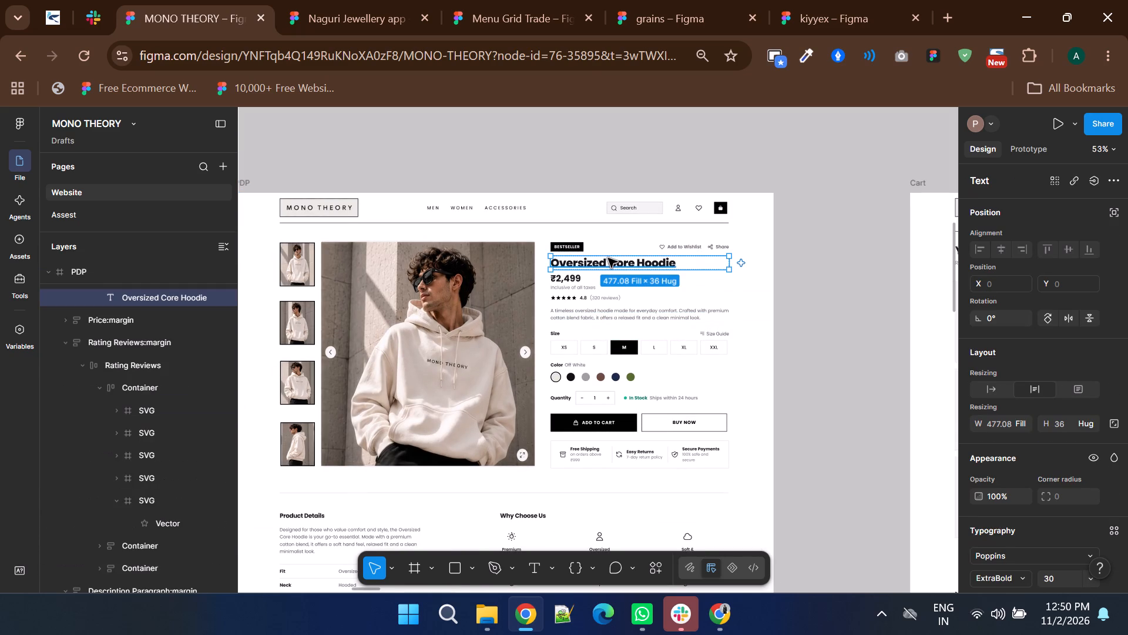
left_click(840, 328)
Check the fonts of the PDP's Free Shipping badge and the Premium Cotton Blend label under Why Choose Us.
scroll(810, 347, "down", 2)
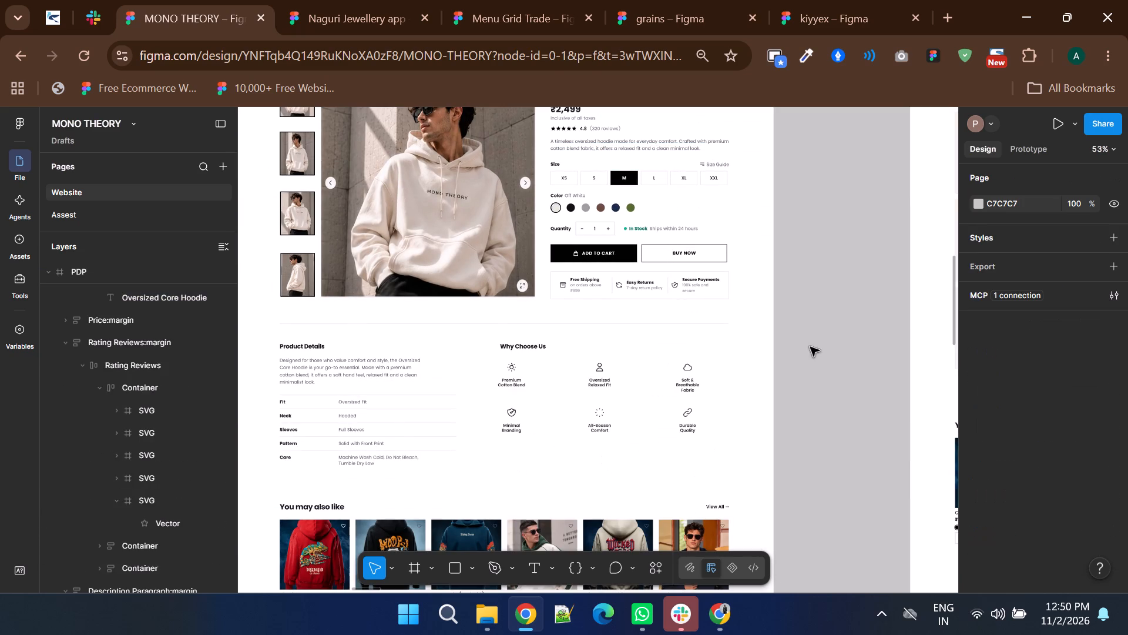
scroll(571, 277, "up", 3, "ctrl")
left_click(605, 289, "ctrl")
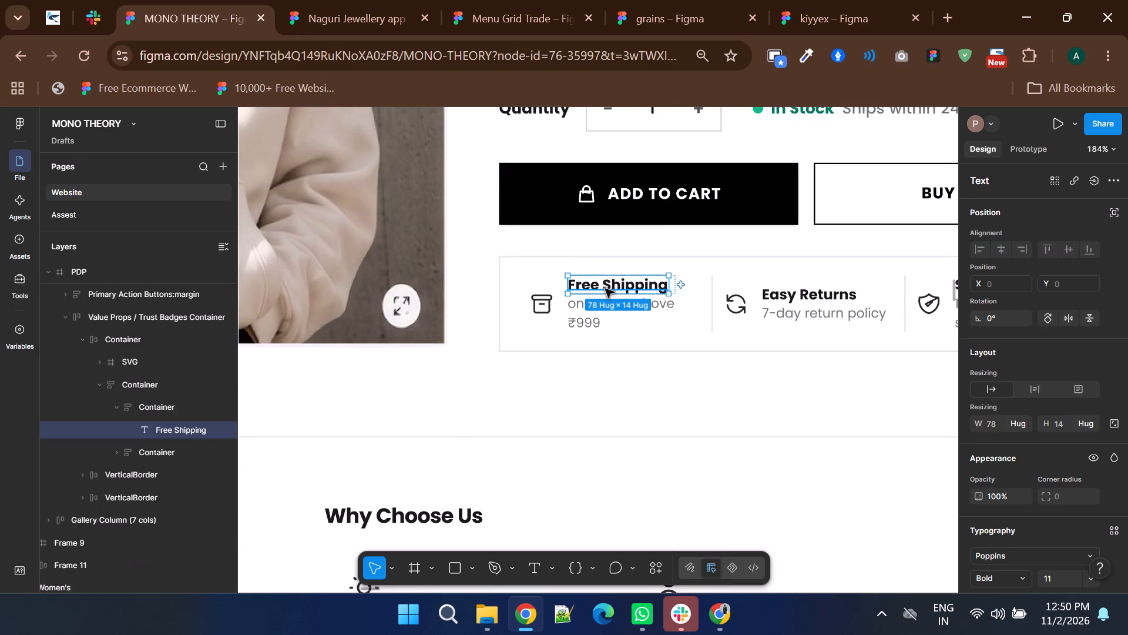
scroll(604, 334, "down", 3, "ctrl")
left_click(790, 375)
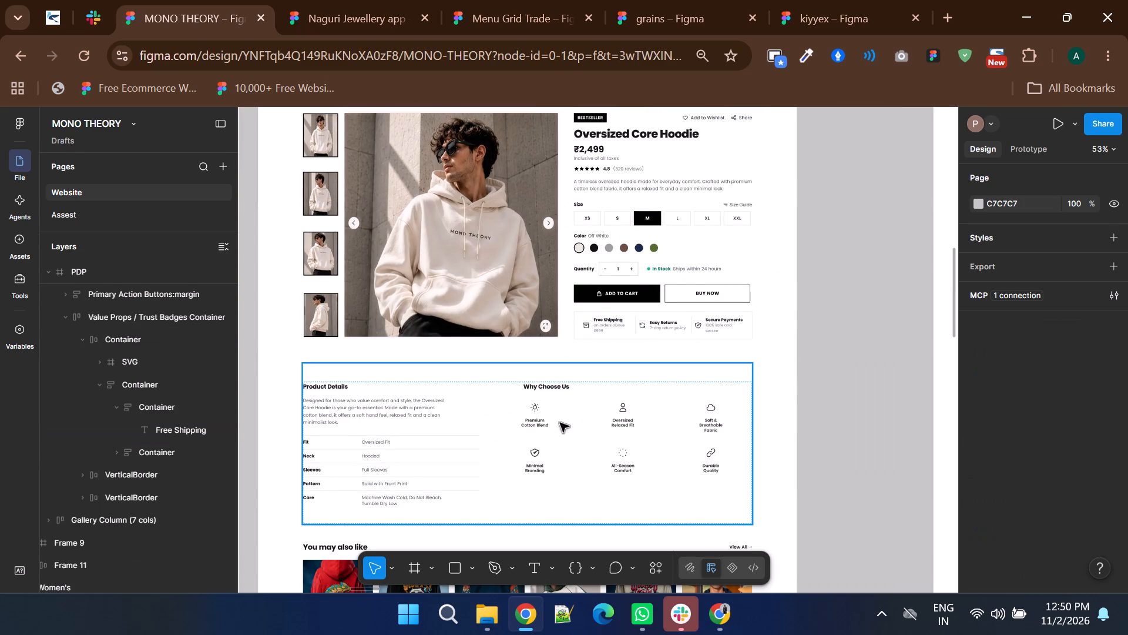
left_click(548, 426, "ctrl")
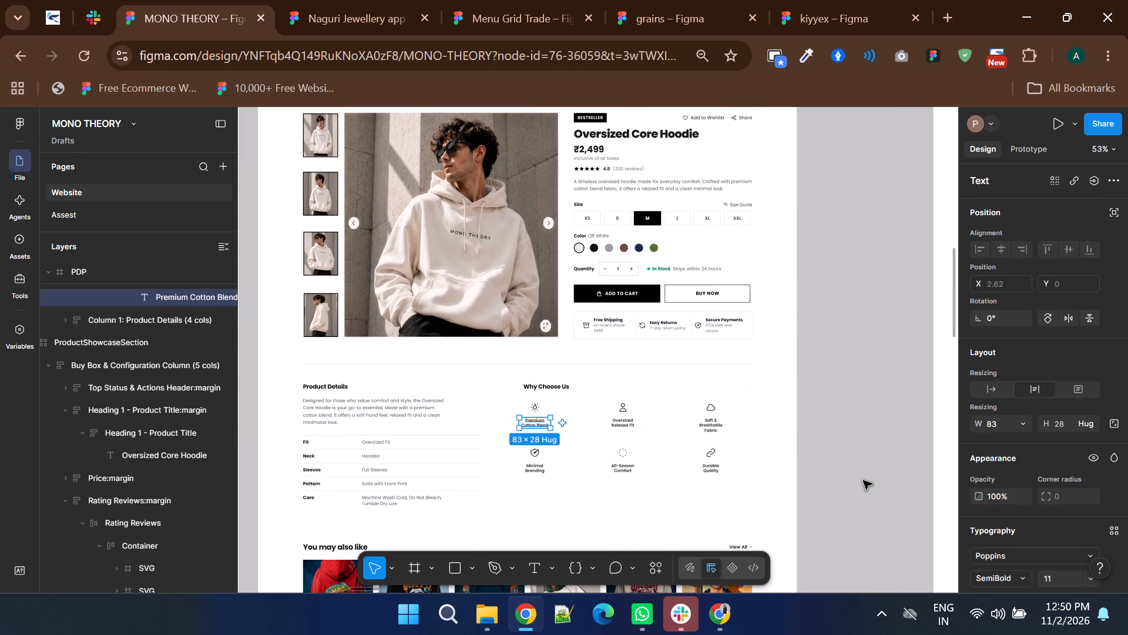
left_click(863, 480)
Check the fonts of the Add to Cart text on the PDP's Classic Cap and Sunglasses recommendation cards.
scroll(863, 480, "down", 2)
scroll(324, 494, "up", 2, "ctrl")
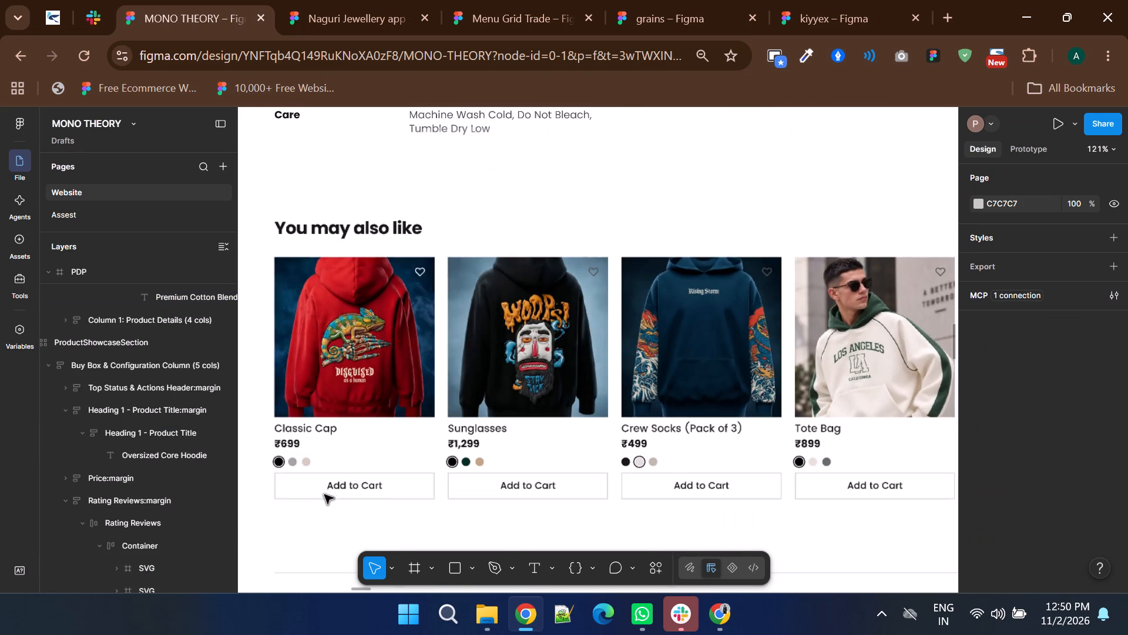
left_click(356, 491, "ctrl")
scroll(399, 484, "down", 2, "ctrl")
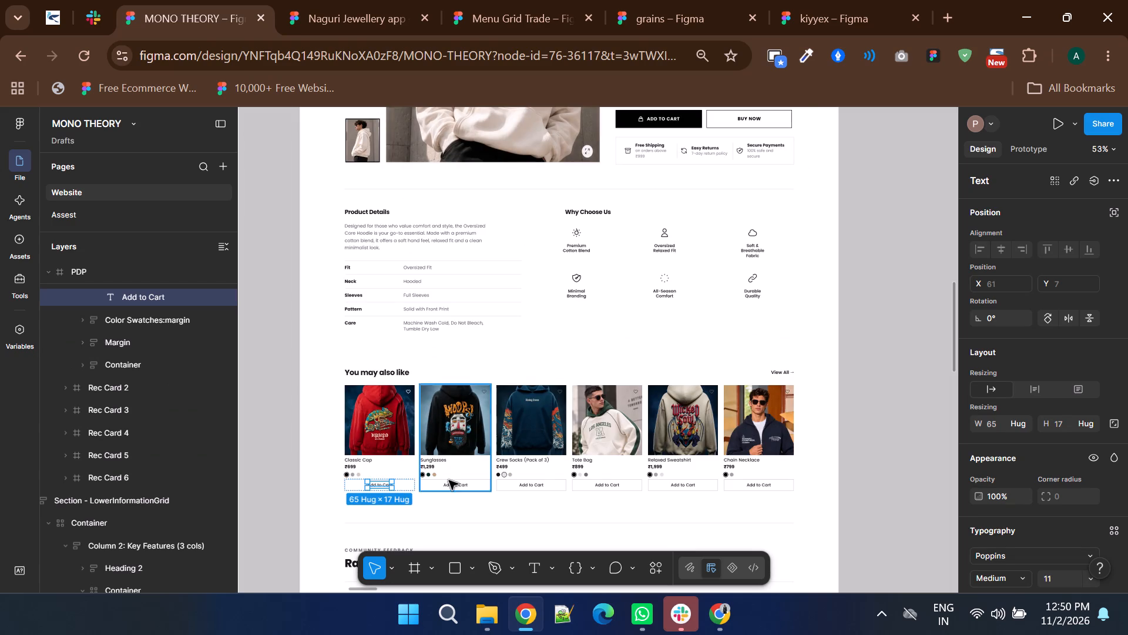
left_click(449, 480, "ctrl+shift")
left_click(848, 483)
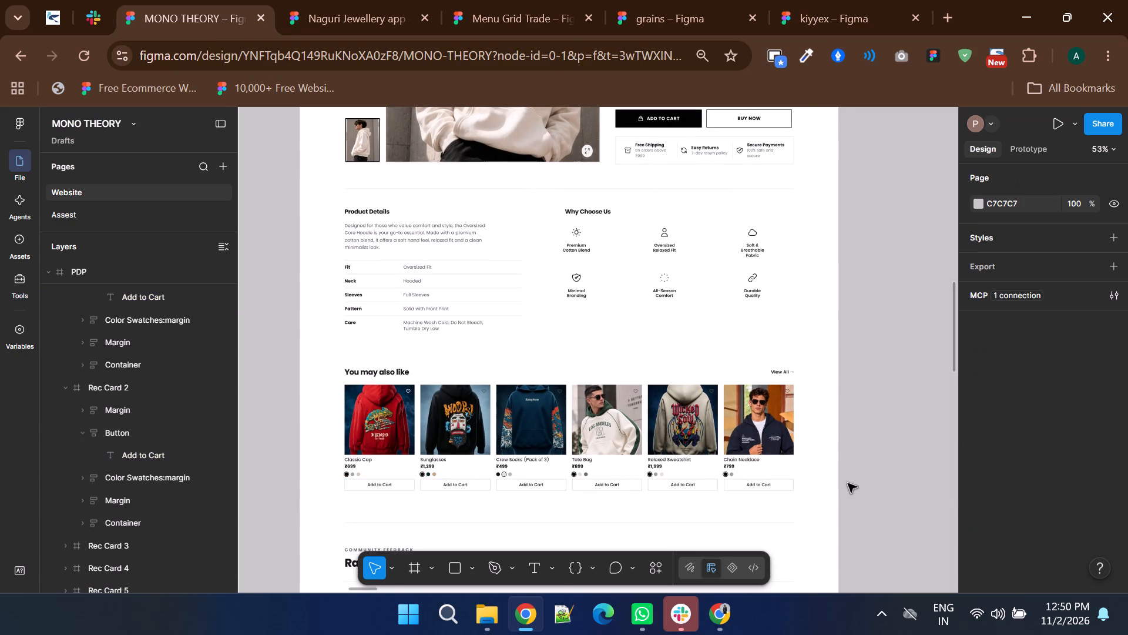
Inspect the fonts of the PDP's COMMUNITY FEEDBACK label, Ratings & Reviews heading, 4.8 score, / 5.0 text and verified-reviews line.
scroll(848, 483, "down", 1, "ctrl")
scroll(848, 483, "down", 1)
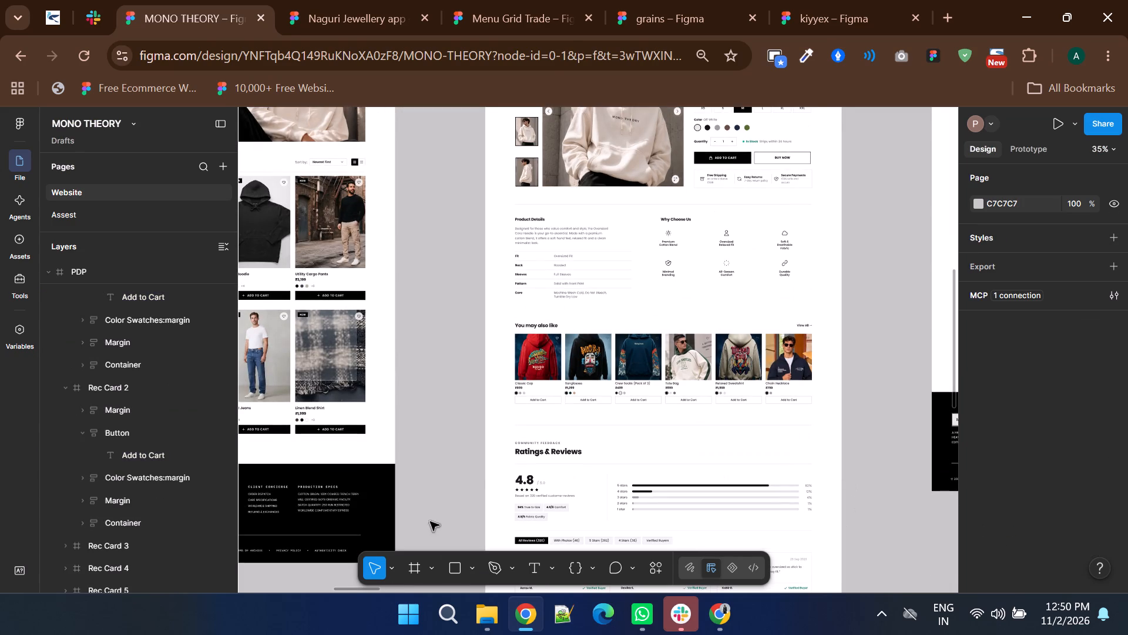
scroll(495, 464, "up", 2, "ctrl")
left_click(592, 416, "ctrl")
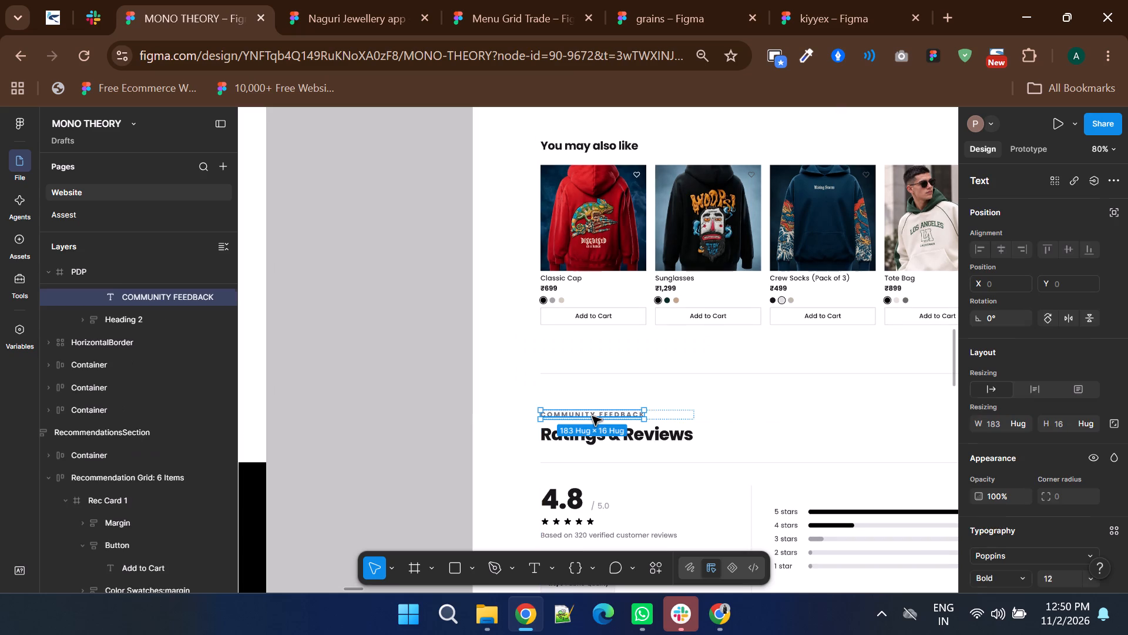
left_click(589, 429, "ctrl")
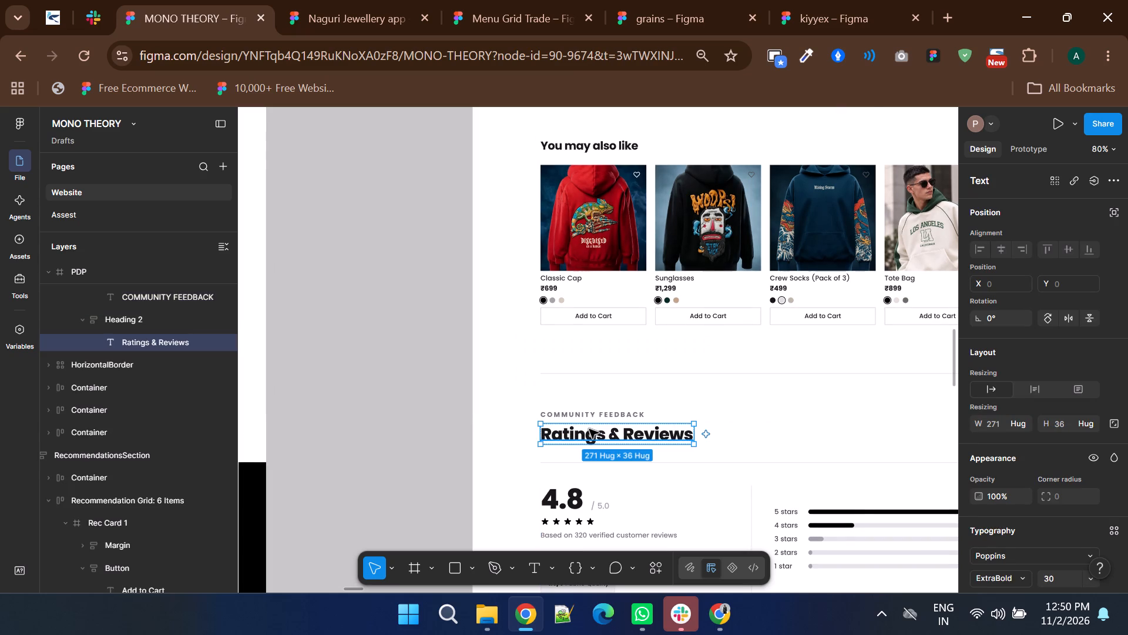
scroll(589, 429, "down", 2)
left_click(568, 331, "ctrl")
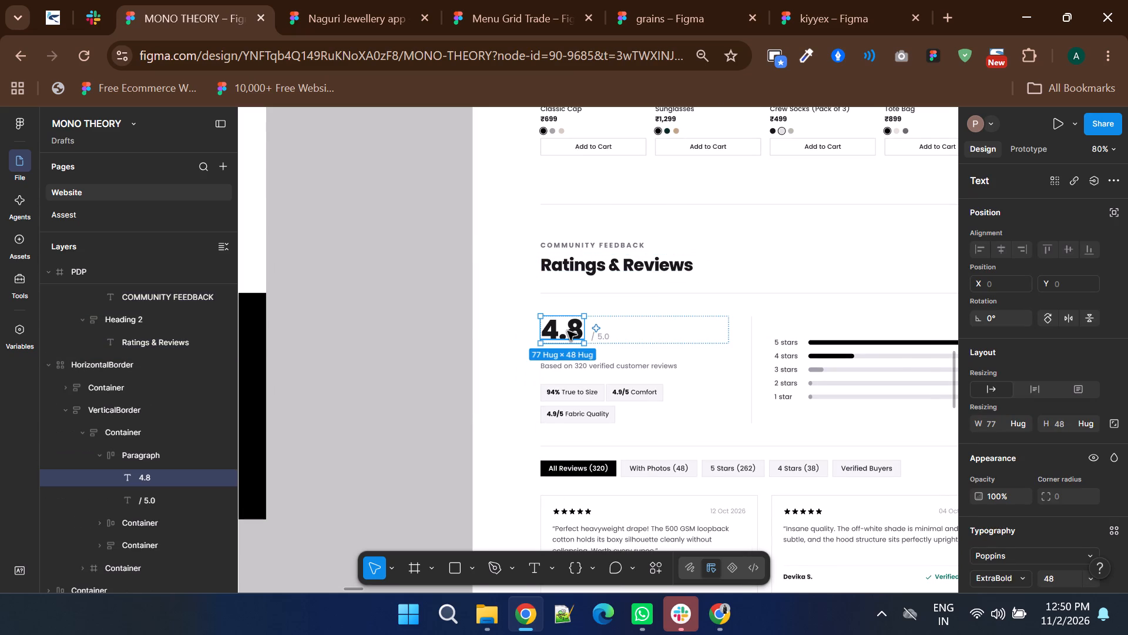
scroll(568, 331, "up", 1, "ctrl")
left_click(612, 335, "ctrl")
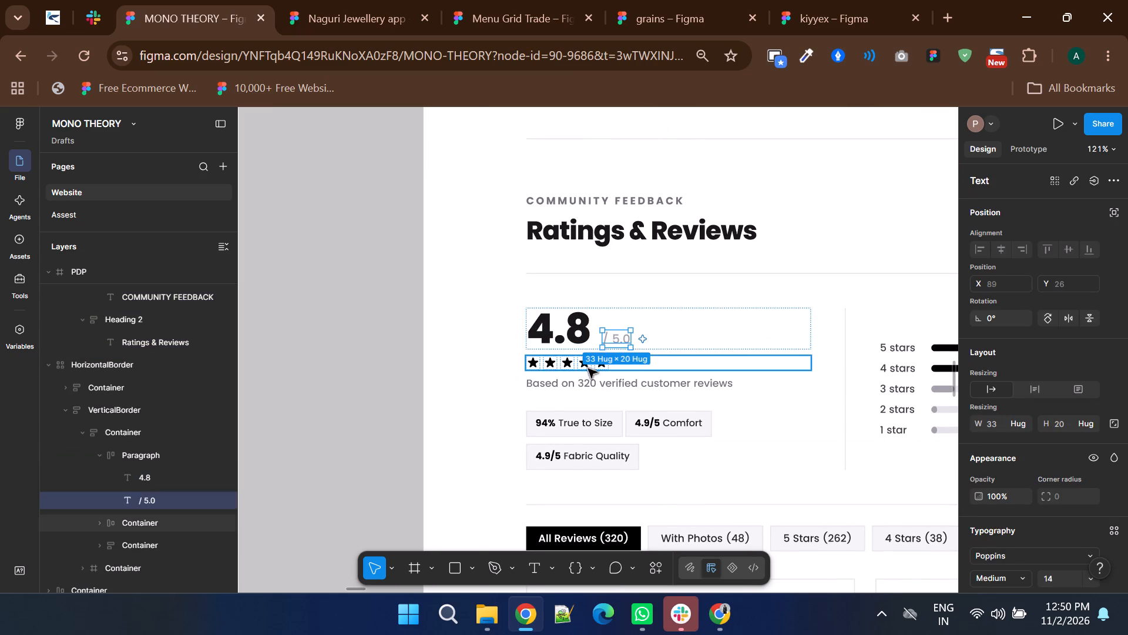
left_click(590, 383, "ctrl")
Check the fonts of the Fabric Quality, True to Size and Comfort badges in the PDP's ratings summary.
scroll(590, 383, "down", 1)
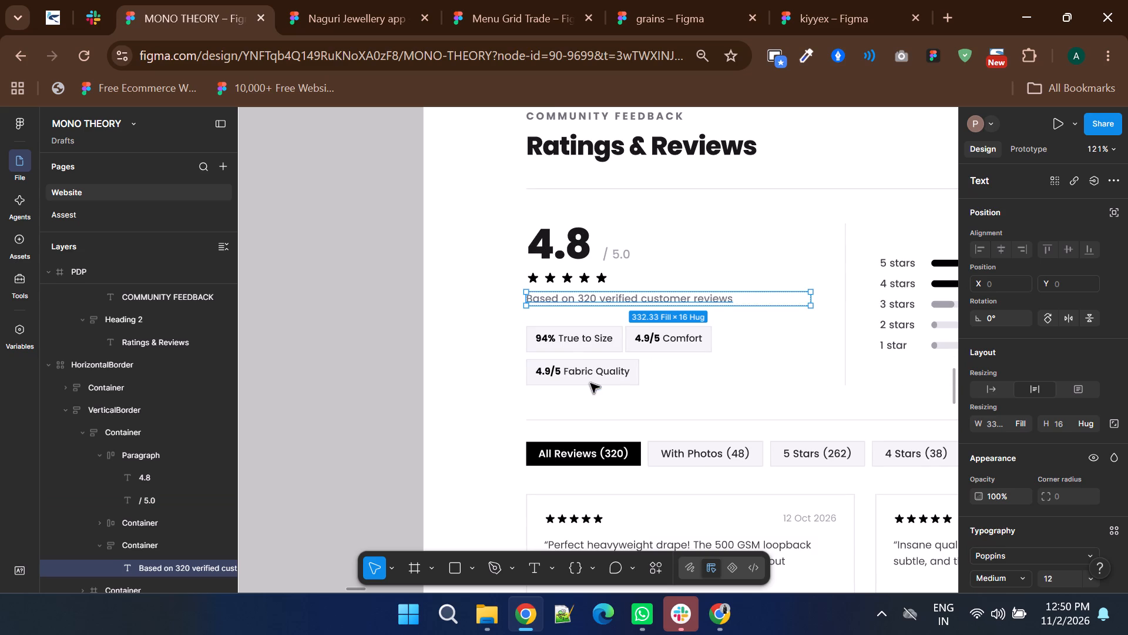
left_click(580, 377, "ctrl")
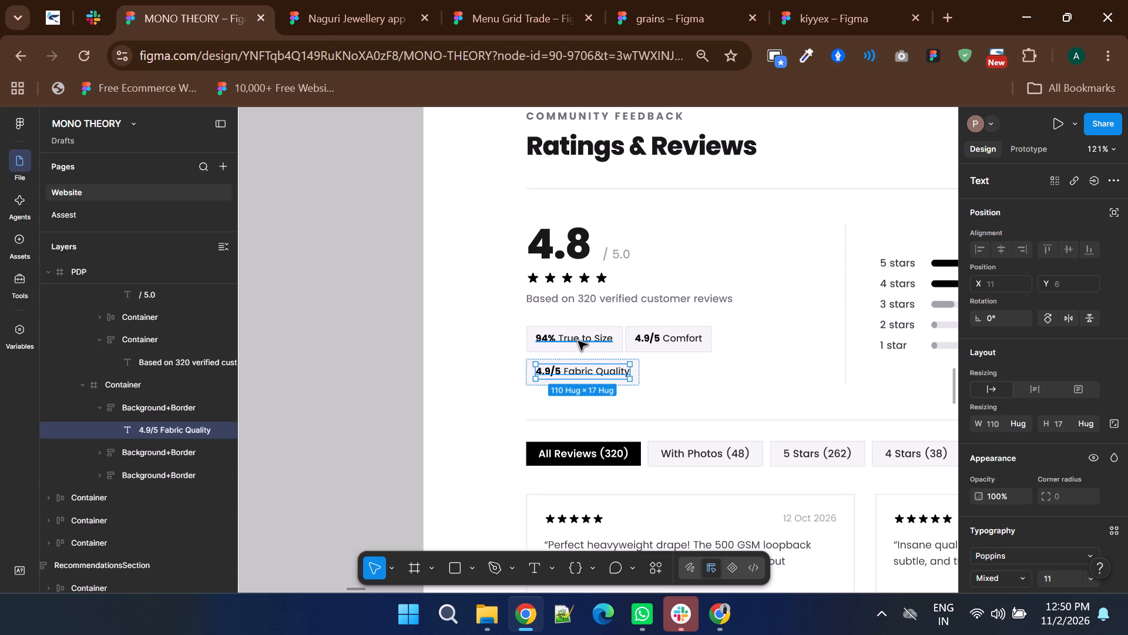
left_click(578, 341, "ctrl")
left_click(663, 328, "ctrl")
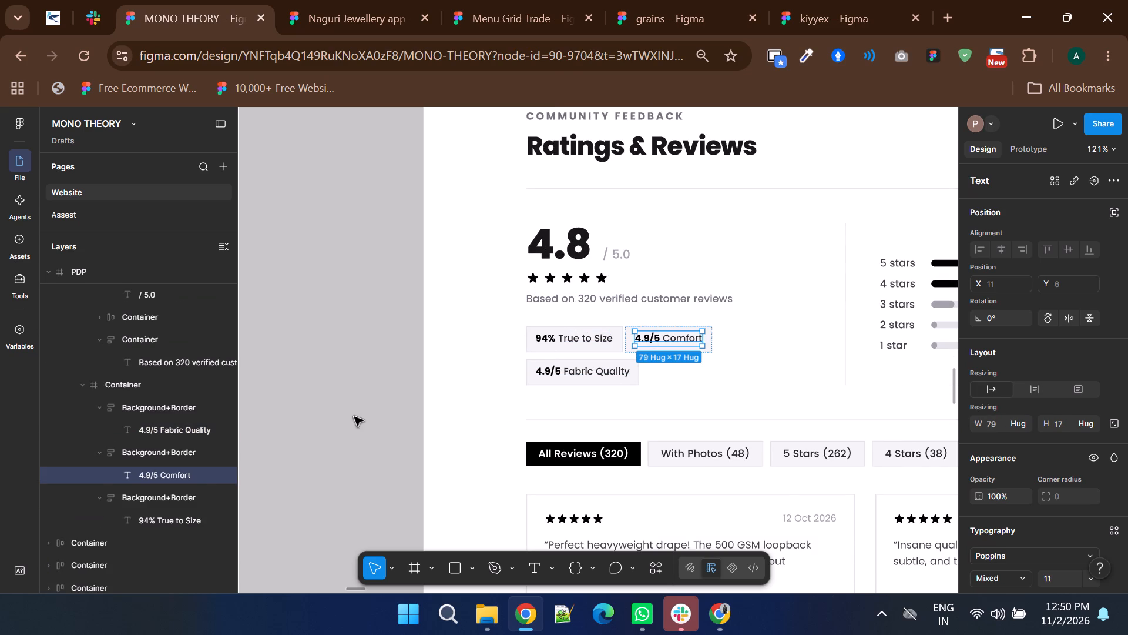
left_click(354, 417)
Check the fonts of the All Reviews and With Photos review filters on the PDP page.
scroll(354, 417, "down", 1, "shift")
scroll(354, 417, "down", 1)
left_click(472, 375, "ctrl")
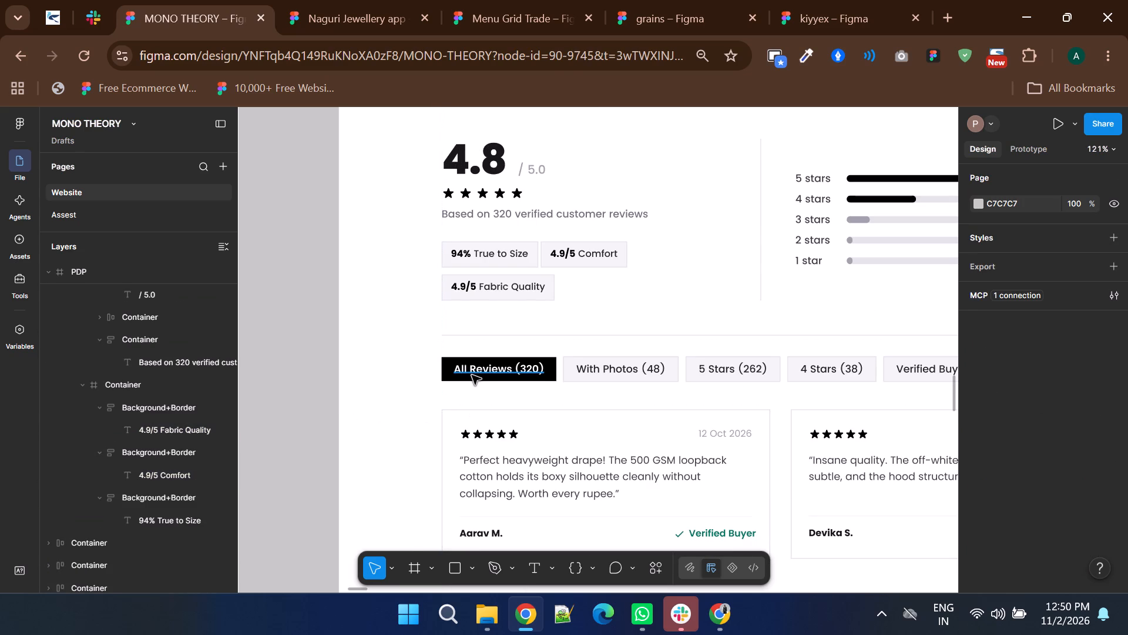
left_click(591, 369, "ctrl")
scroll(484, 421, "down", 1, "ctrl")
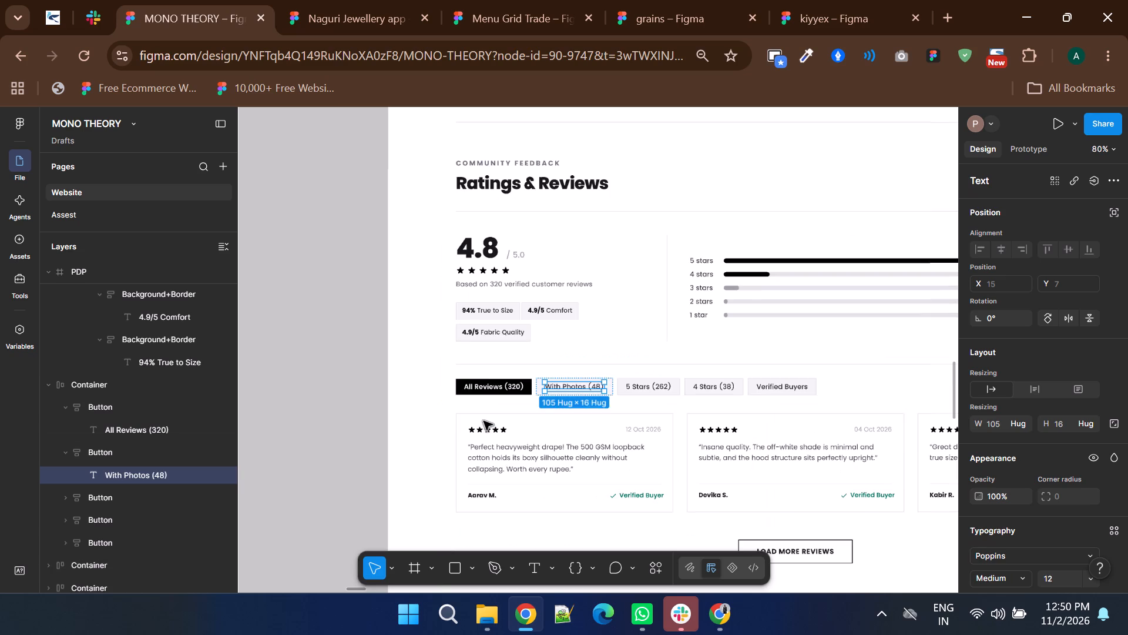
left_click(342, 438)
Inspect the fonts of the first PDP review card's quote, reviewer name, Verified Buyer label and date.
left_click(505, 454, "ctrl")
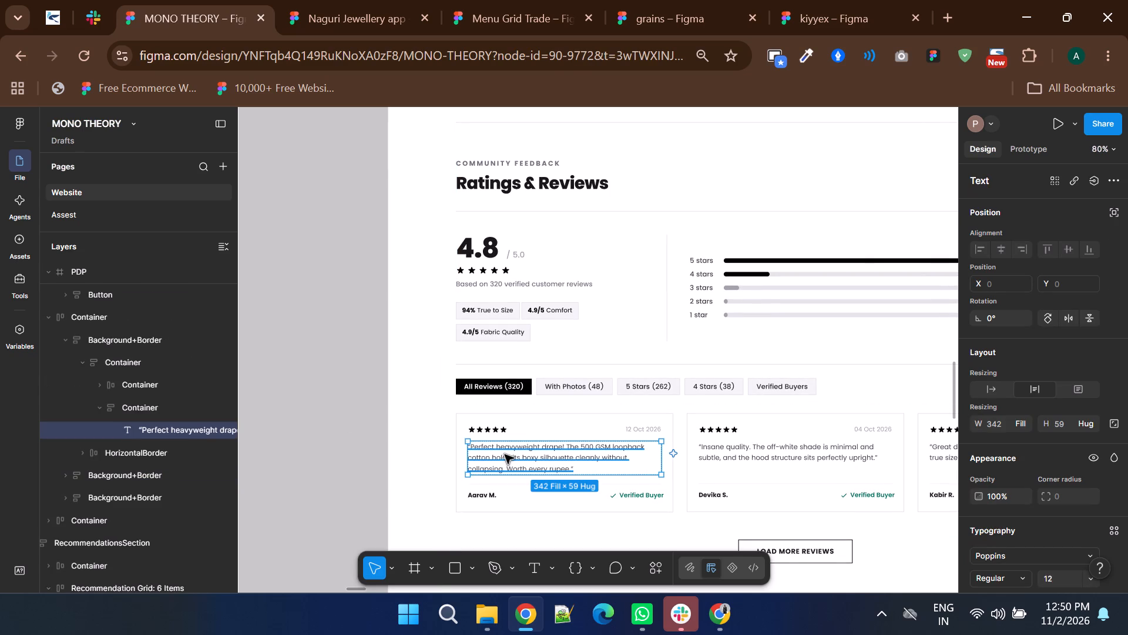
left_click(341, 490)
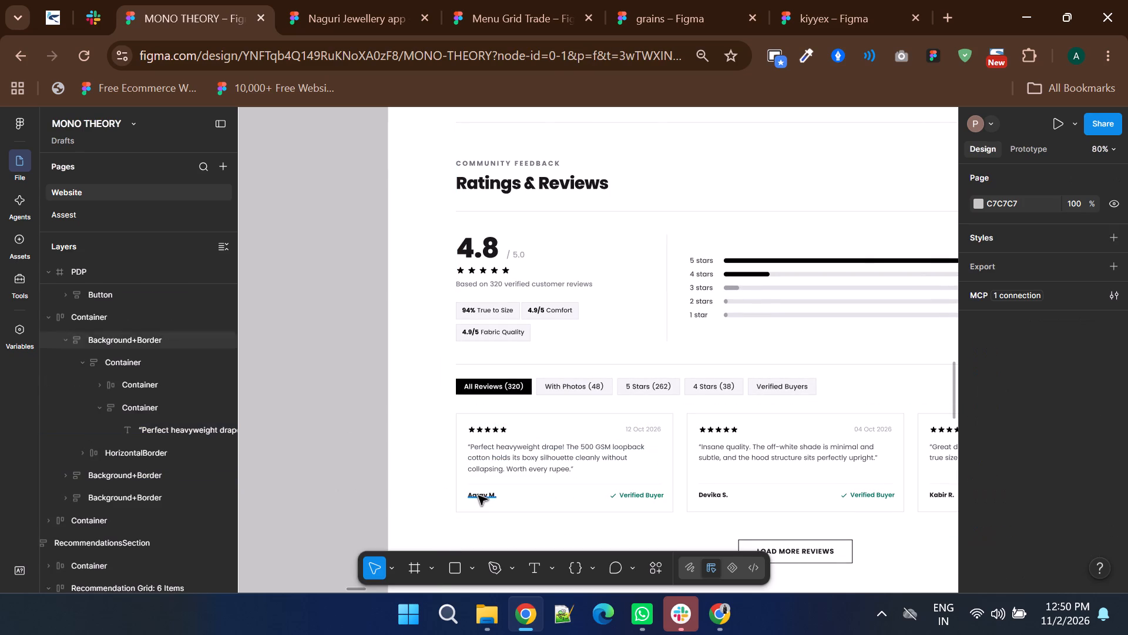
left_click(478, 496, "ctrl")
left_click(630, 495, "ctrl")
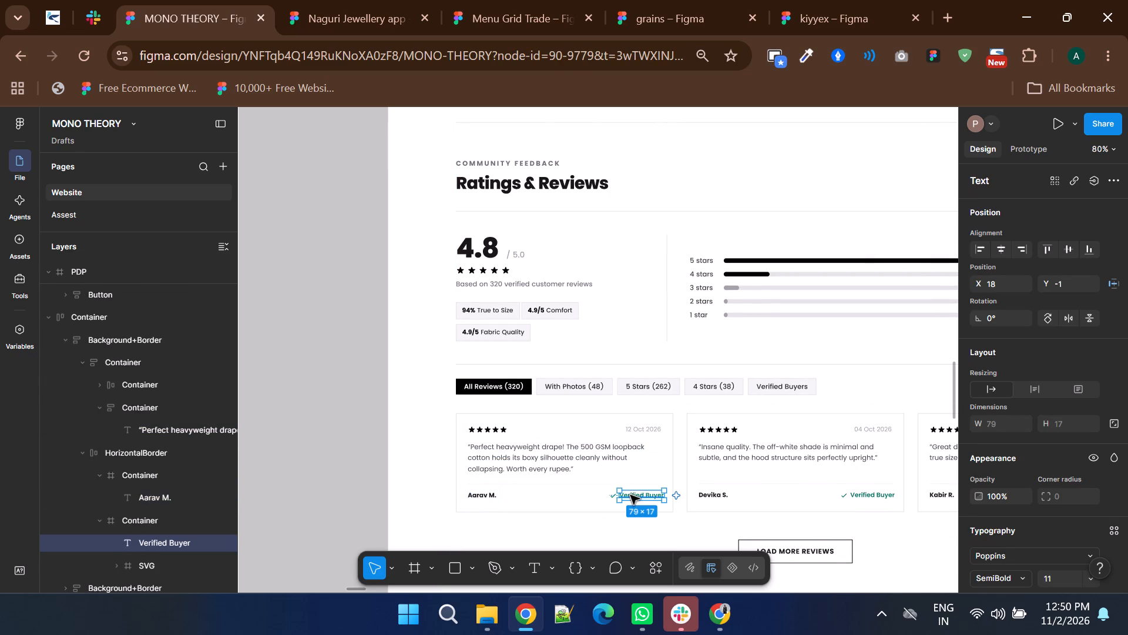
left_click(653, 431, "ctrl")
scroll(674, 474, "down", 1, "ctrl")
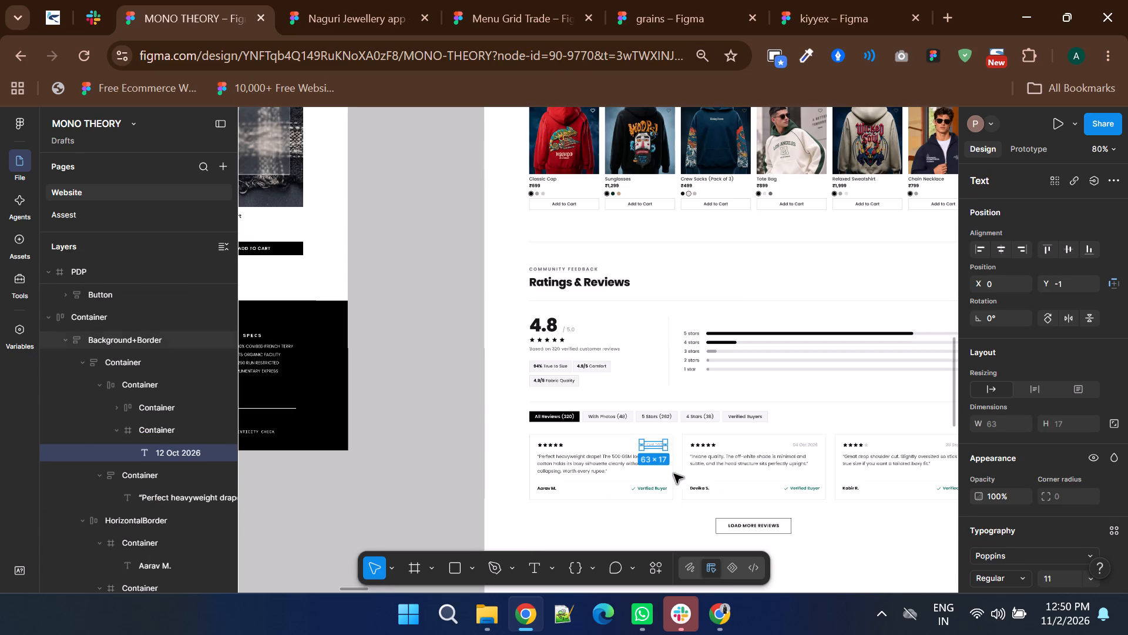
left_click(441, 499)
Check the font of the LOAD MORE REVIEWS text below the PDP's review cards.
scroll(429, 487, "down", 2)
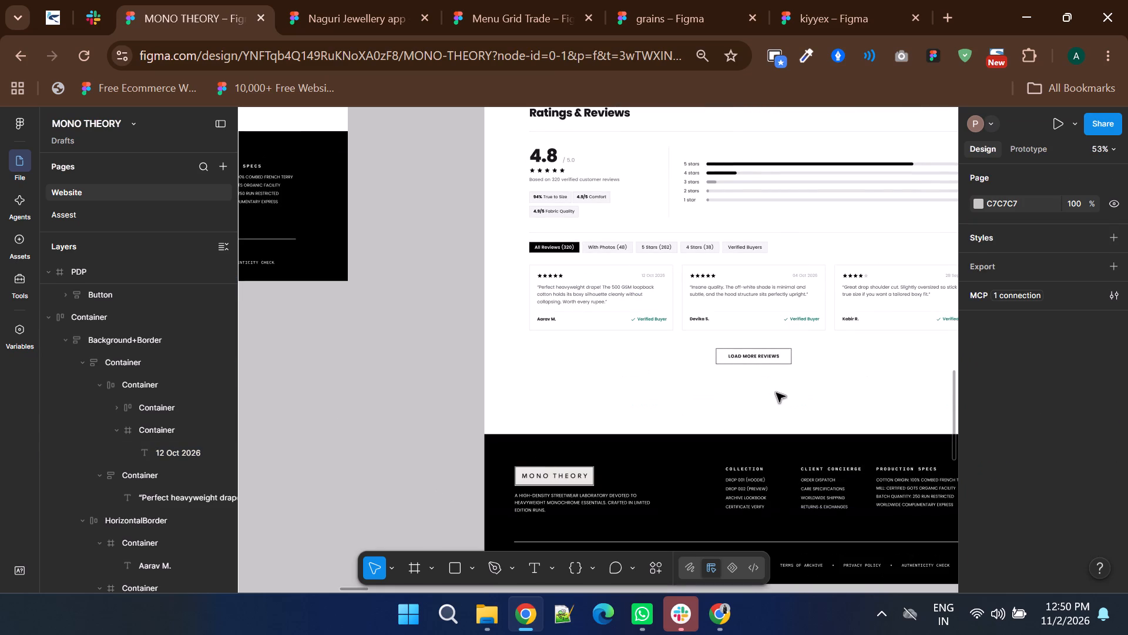
scroll(784, 352, "up", 3, "ctrl")
left_click(687, 371, "ctrl")
scroll(634, 432, "down", 2, "ctrl")
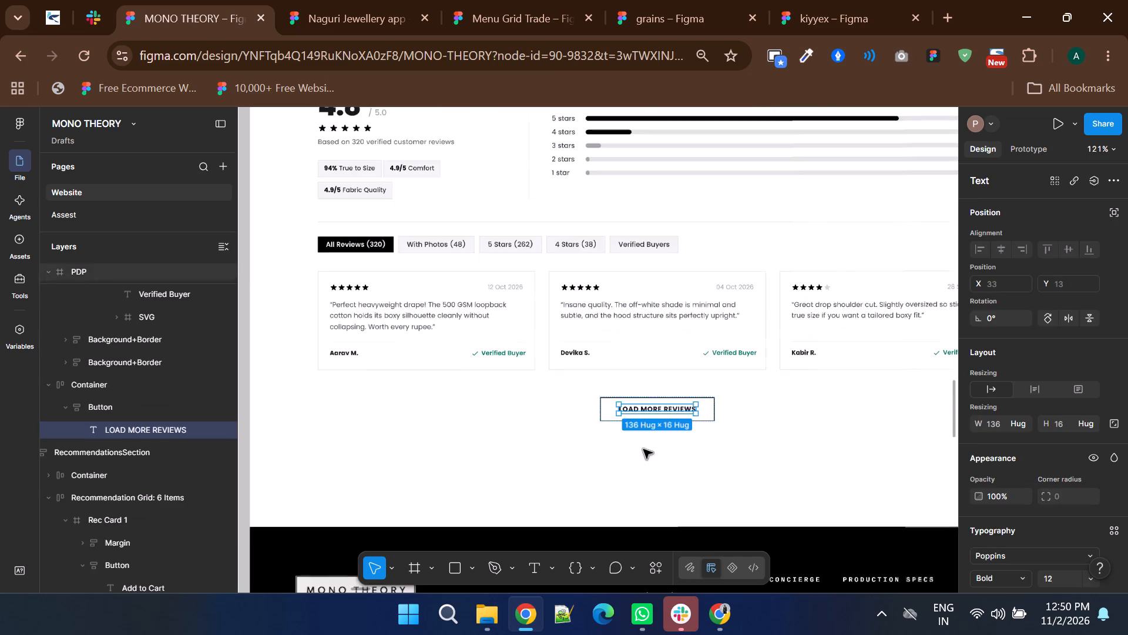
scroll(686, 463, "down", 2, "ctrl")
left_click(430, 472)
Check the font of the Essential Hoodie's Off White colour value on the Cart page.
scroll(430, 472, "down", 1, "ctrl")
scroll(430, 472, "down", 2, "shift")
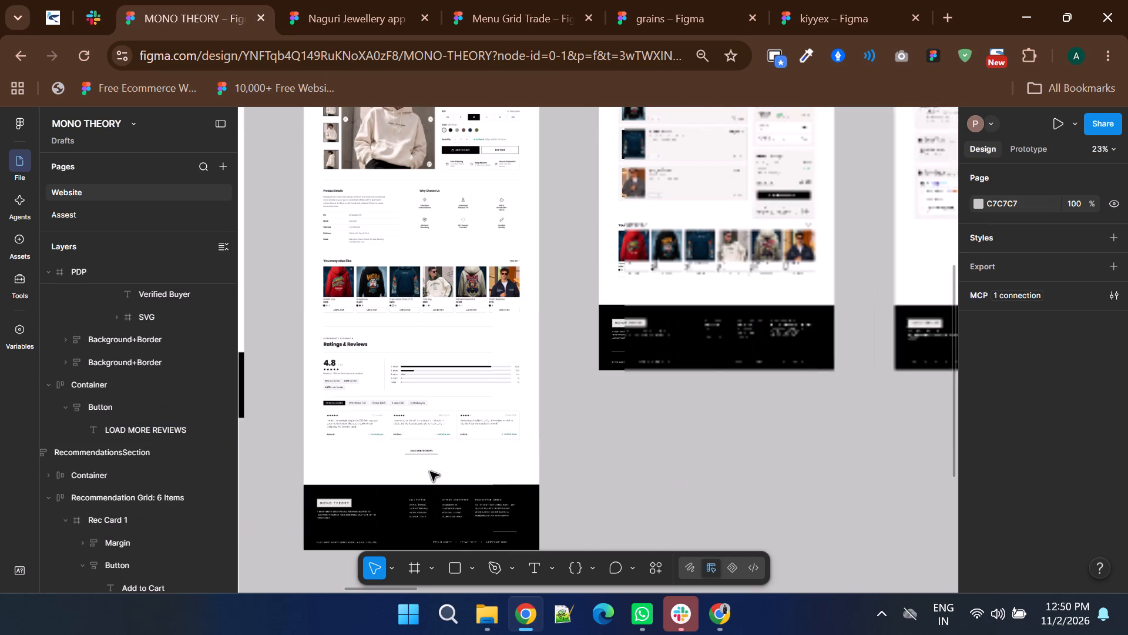
scroll(617, 491, "up", 2)
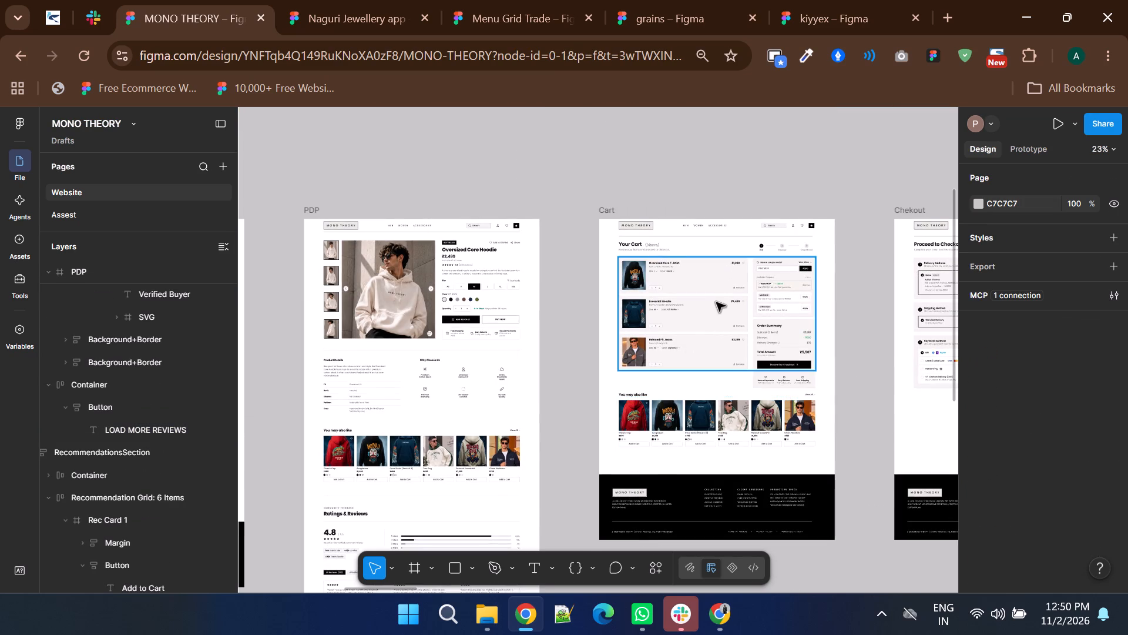
scroll(720, 292, "up", 3, "ctrl")
left_click(544, 353, "ctrl")
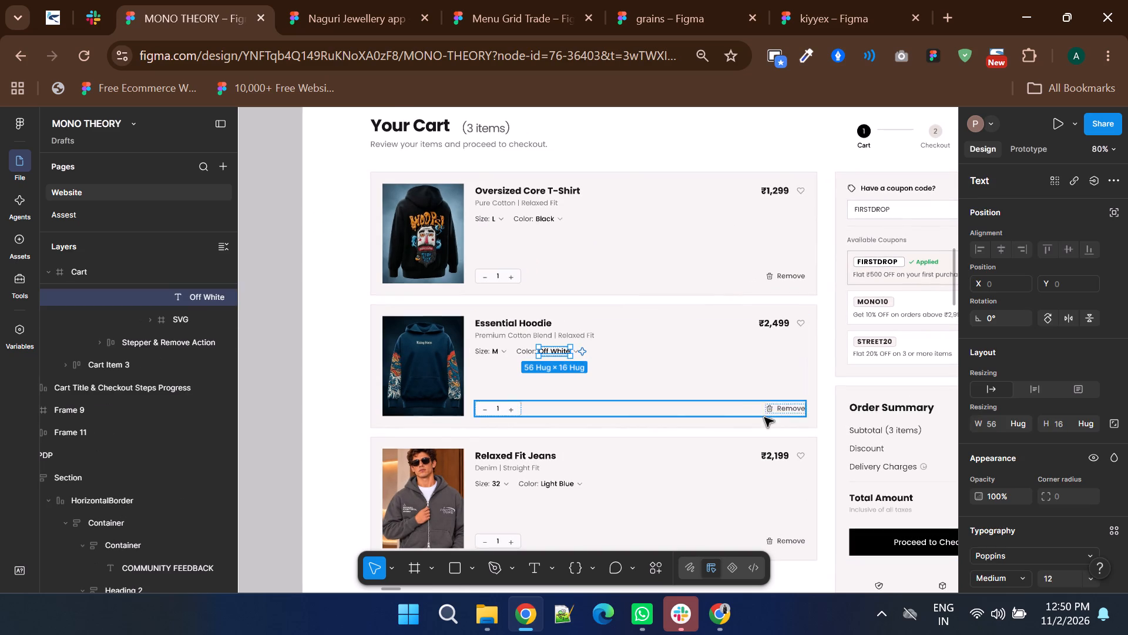
scroll(764, 417, "down", 3, "ctrl")
left_click(580, 430)
Check the font of the Add to Cart text on the Cart page's Classic Cap recommendation card.
scroll(596, 440, "down", 3)
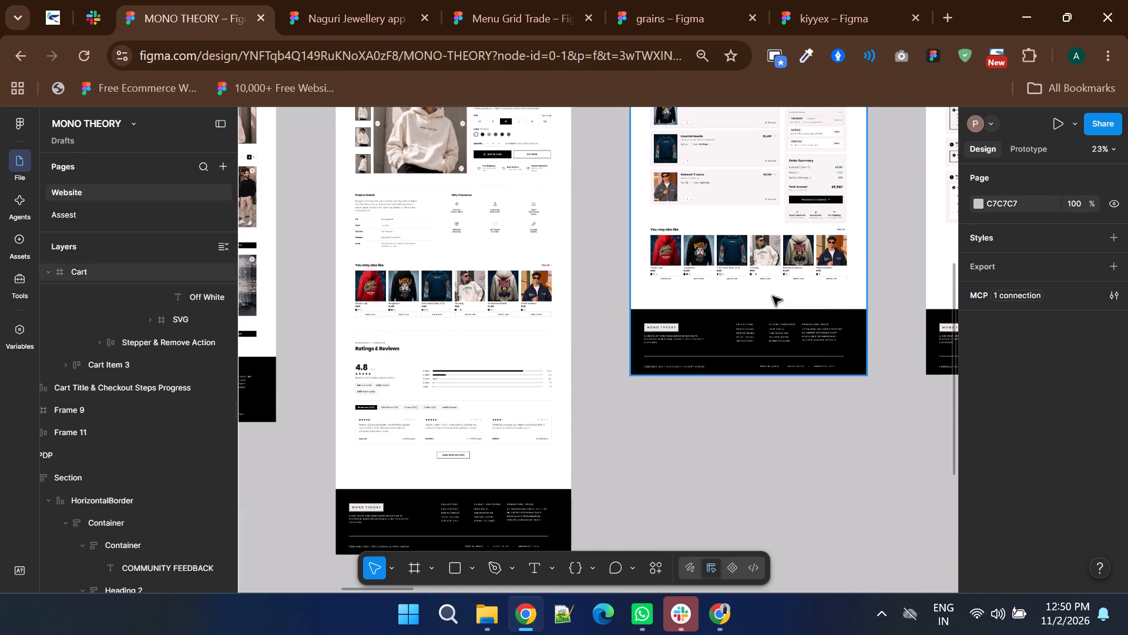
scroll(773, 296, "up", 3, "ctrl")
scroll(623, 466, "up", 2)
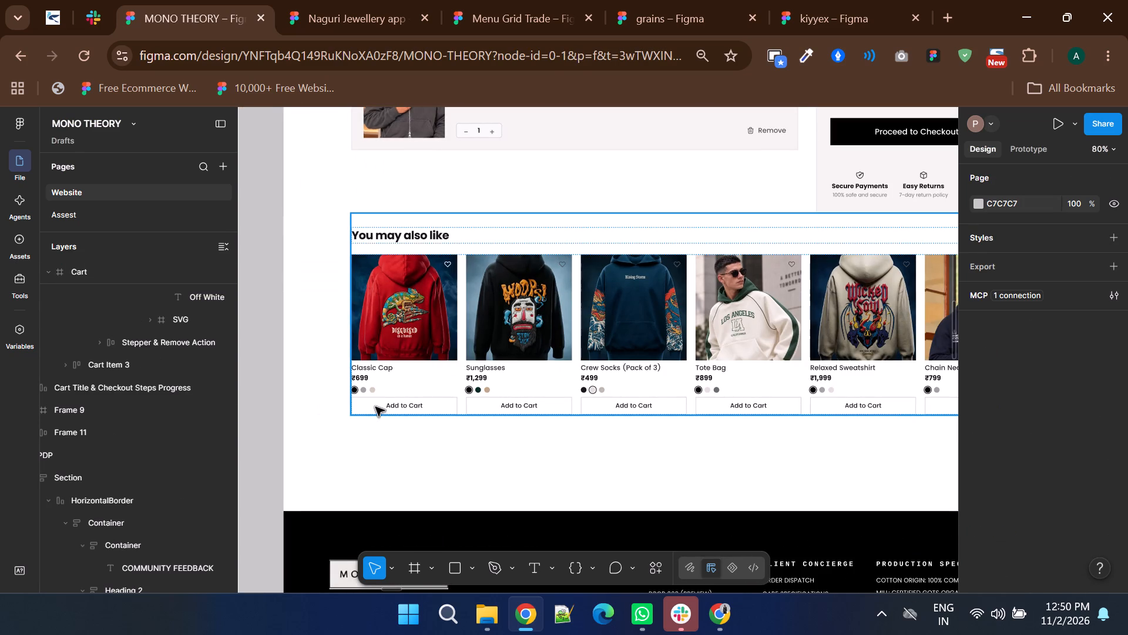
left_click(384, 407, "ctrl")
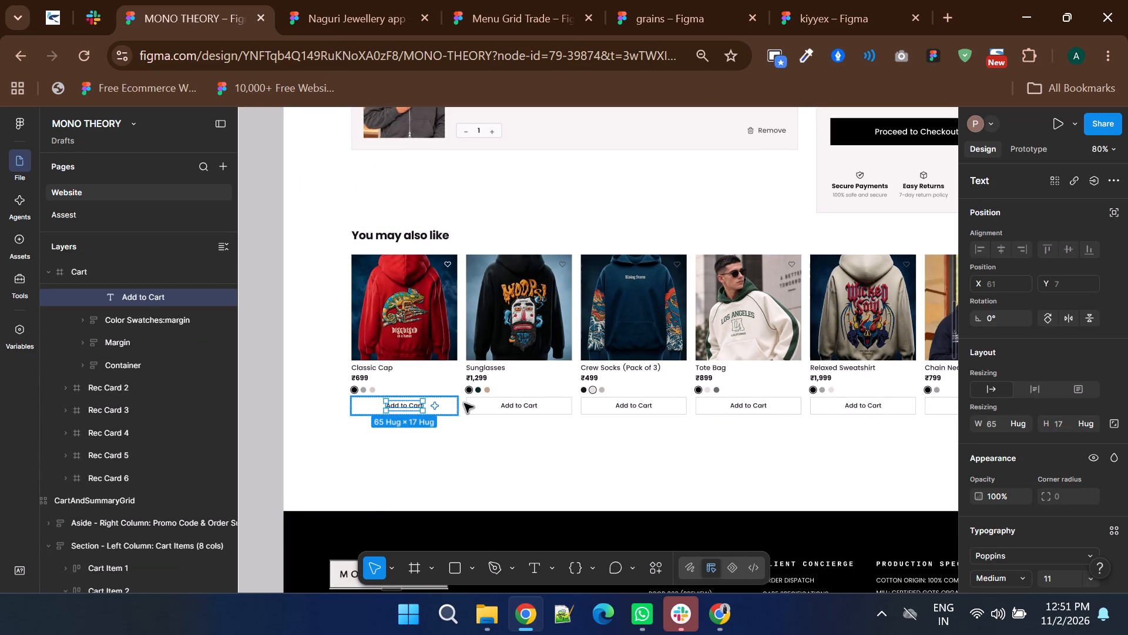
Inspect the Add to Cart button on the Cart page's Sunglasses recommendation card.
left_click(497, 402, "ctrl+shift")
left_click(534, 458)
Check the fonts of the Office address's city line and the Home address's recipient name on the Checkout page.
scroll(534, 458, "down", 1, "ctrl")
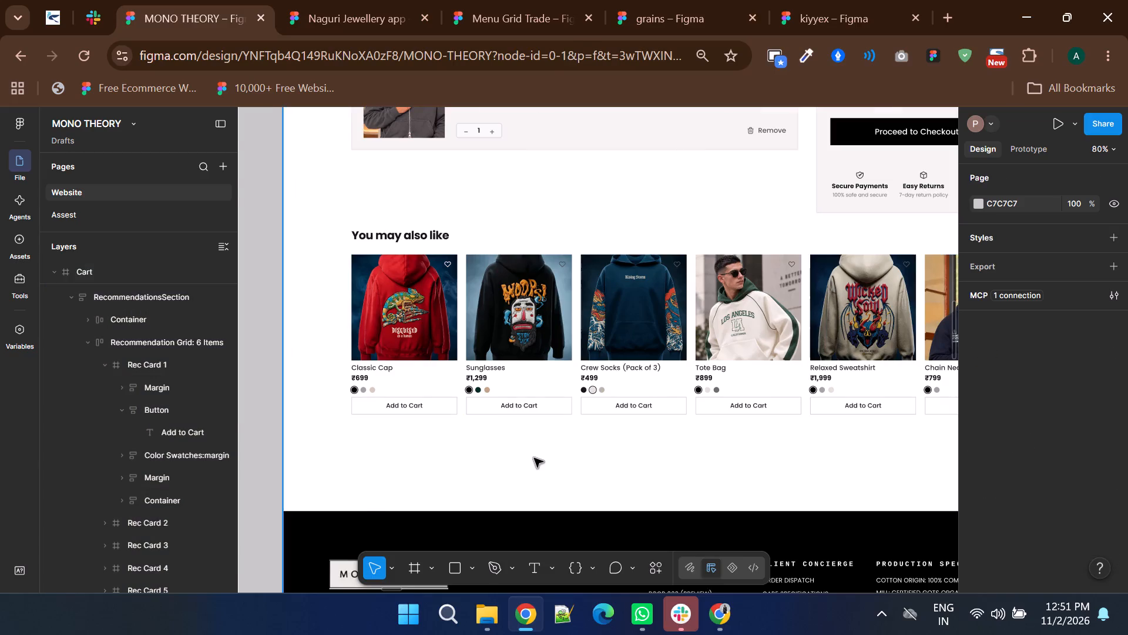
scroll(534, 458, "down", 1, "ctrl")
scroll(534, 458, "down", 3, "shift")
scroll(534, 458, "down", 1, "ctrl")
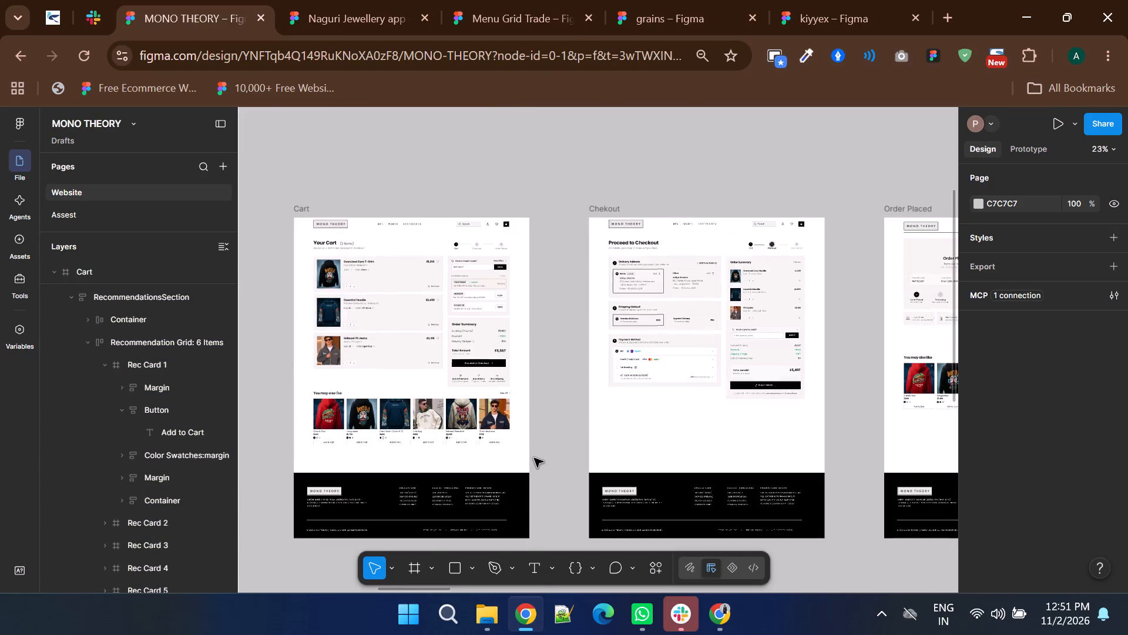
scroll(534, 458, "up", 2)
scroll(721, 456, "up", 3, "ctrl")
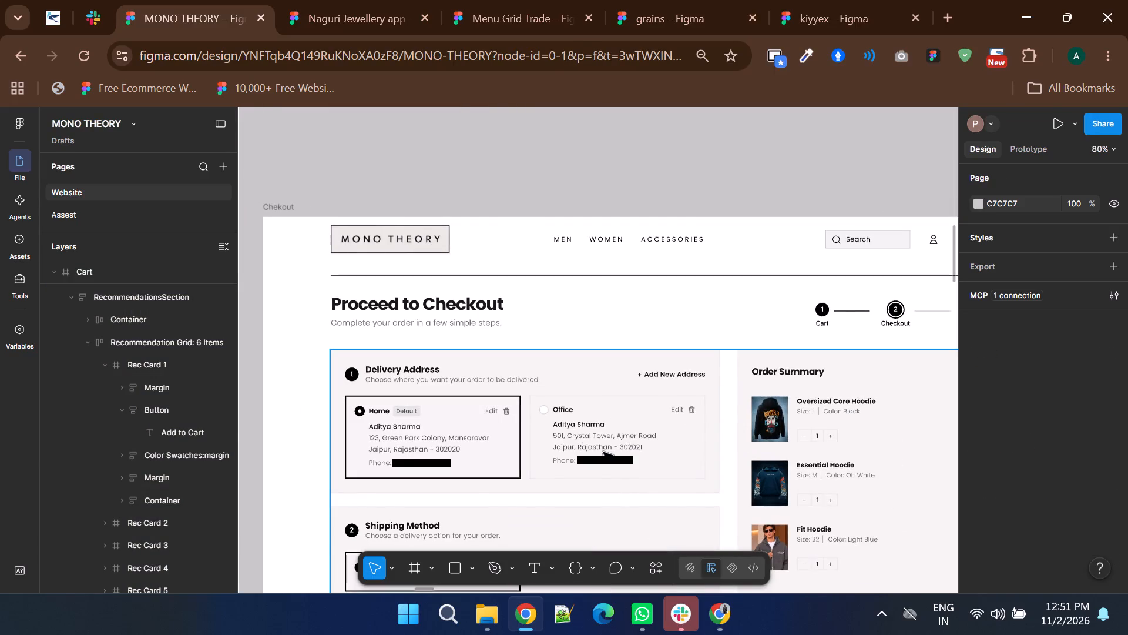
left_click(584, 440, "ctrl")
scroll(584, 440, "down", 2, "ctrl")
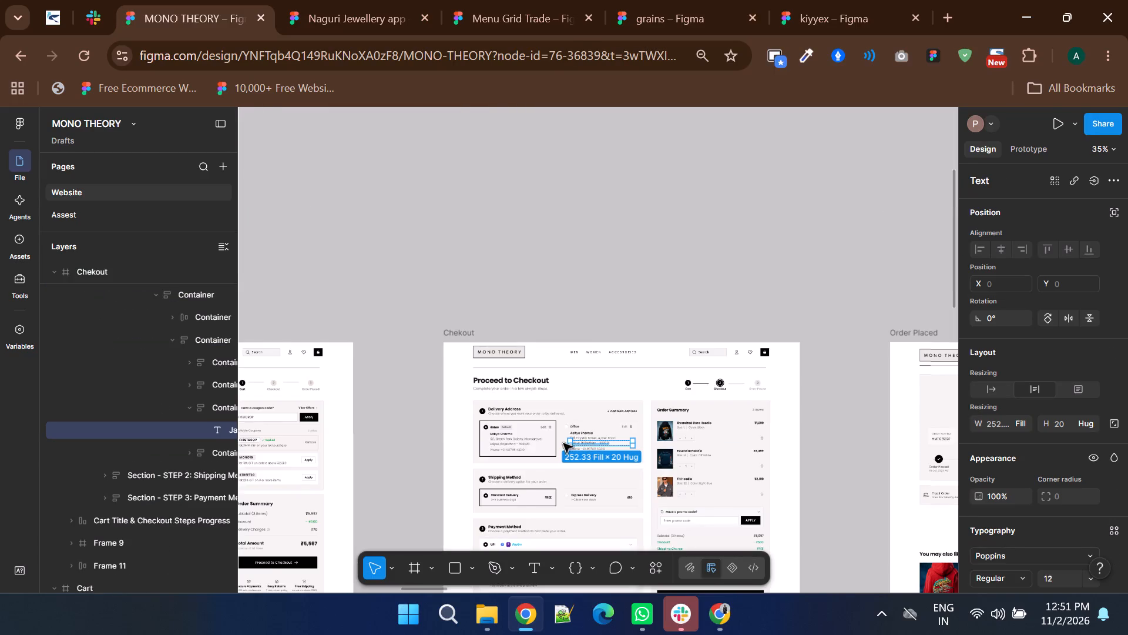
left_click(377, 479)
scroll(480, 432, "up", 3, "ctrl")
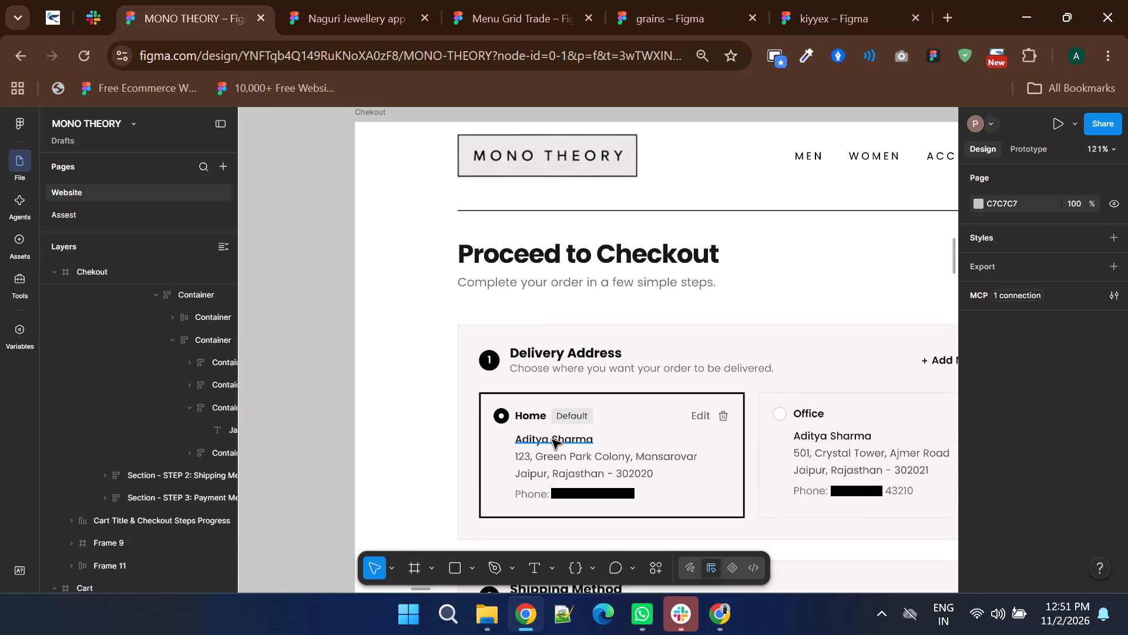
left_click(552, 440, "ctrl")
scroll(552, 440, "down", 2, "ctrl")
left_click(461, 462)
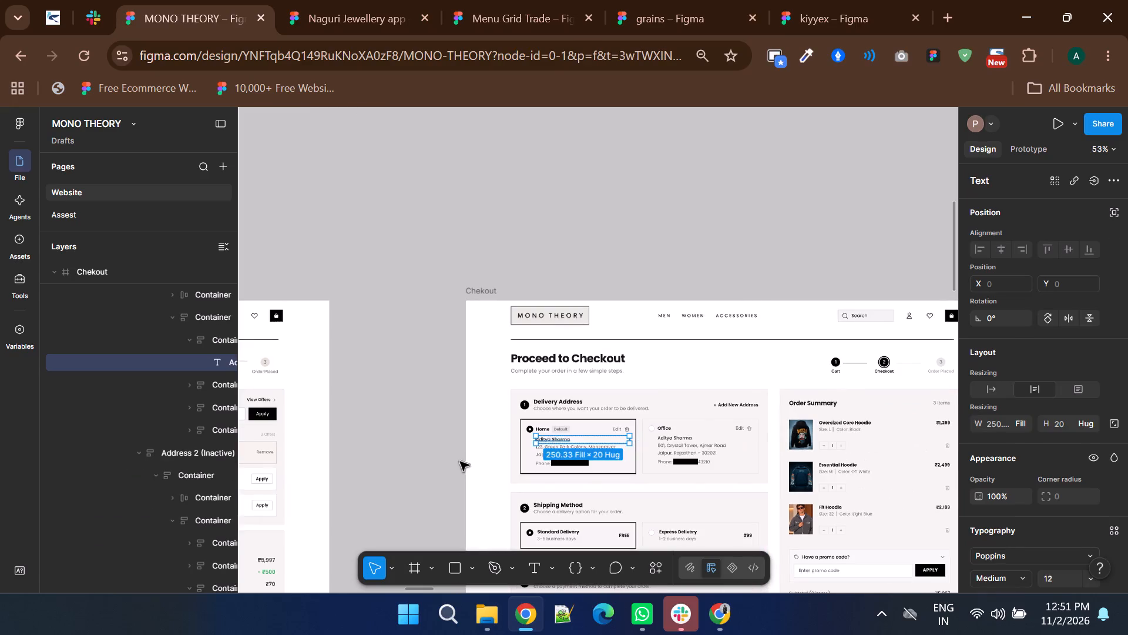
Check the fonts of the Oversized T-Shirt's struck-through price and selling price on the Wishlist page.
scroll(442, 448, "down", 5, "ctrl")
scroll(631, 486, "down", 5, "shift")
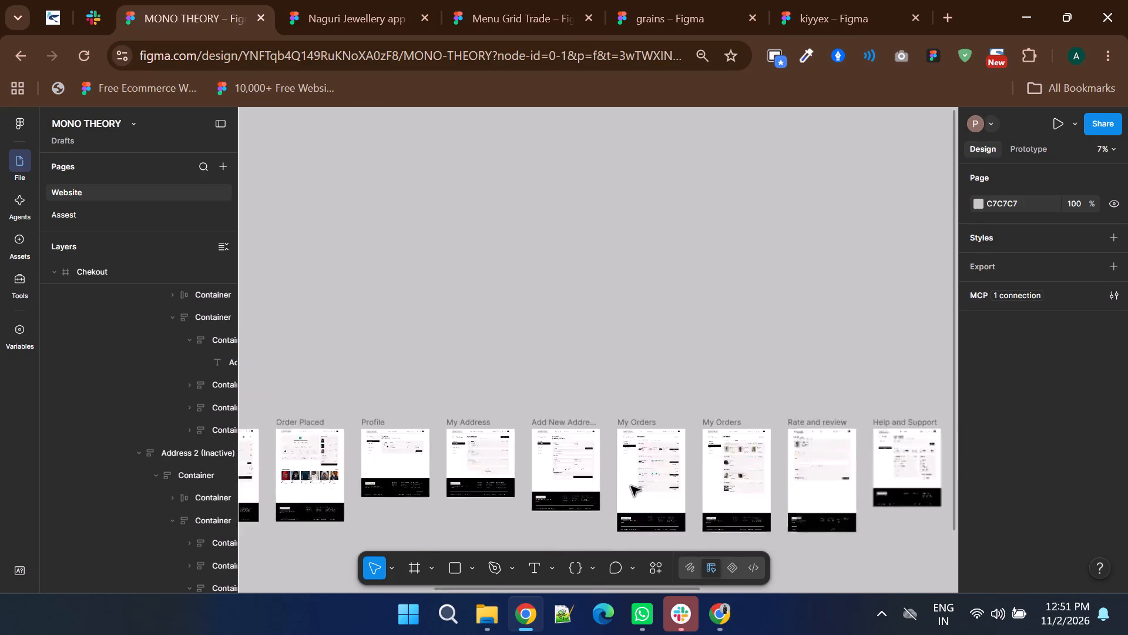
scroll(631, 486, "down", 9, "shift")
scroll(666, 454, "up", 7, "ctrl")
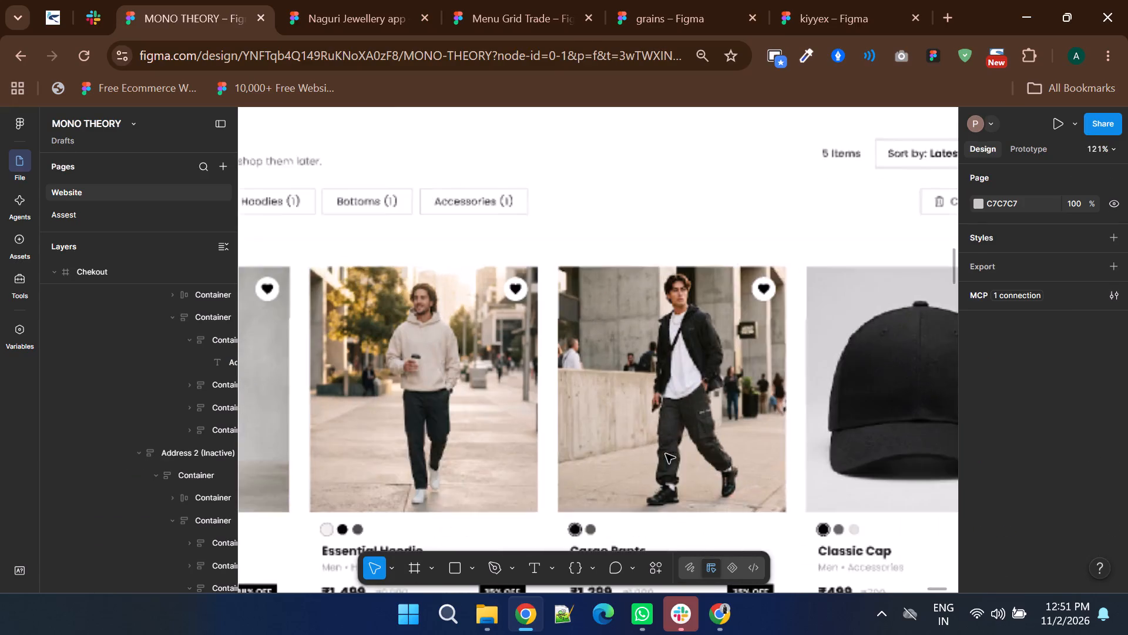
scroll(666, 454, "down", 2)
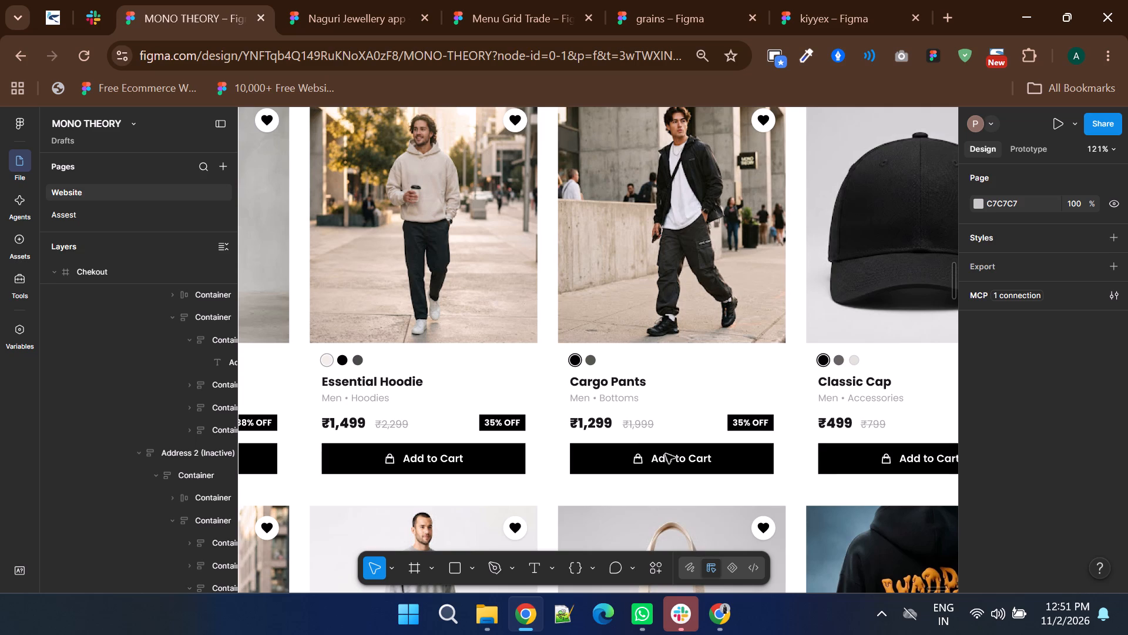
scroll(666, 454, "up", 5, "shift")
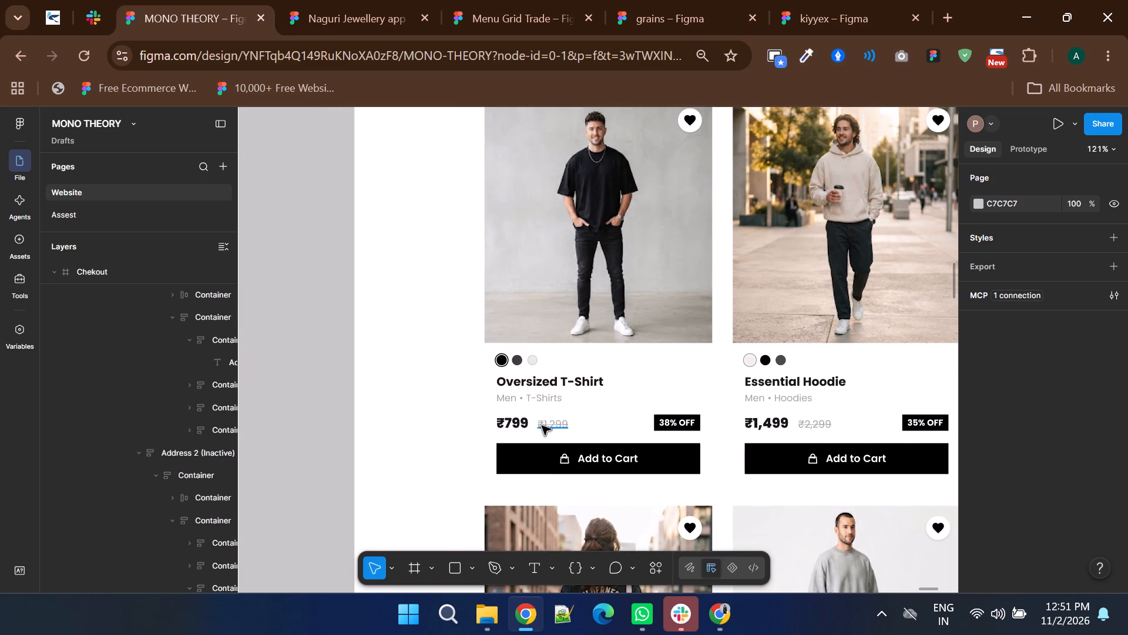
left_click(542, 426, "ctrl")
left_click(508, 419, "ctrl")
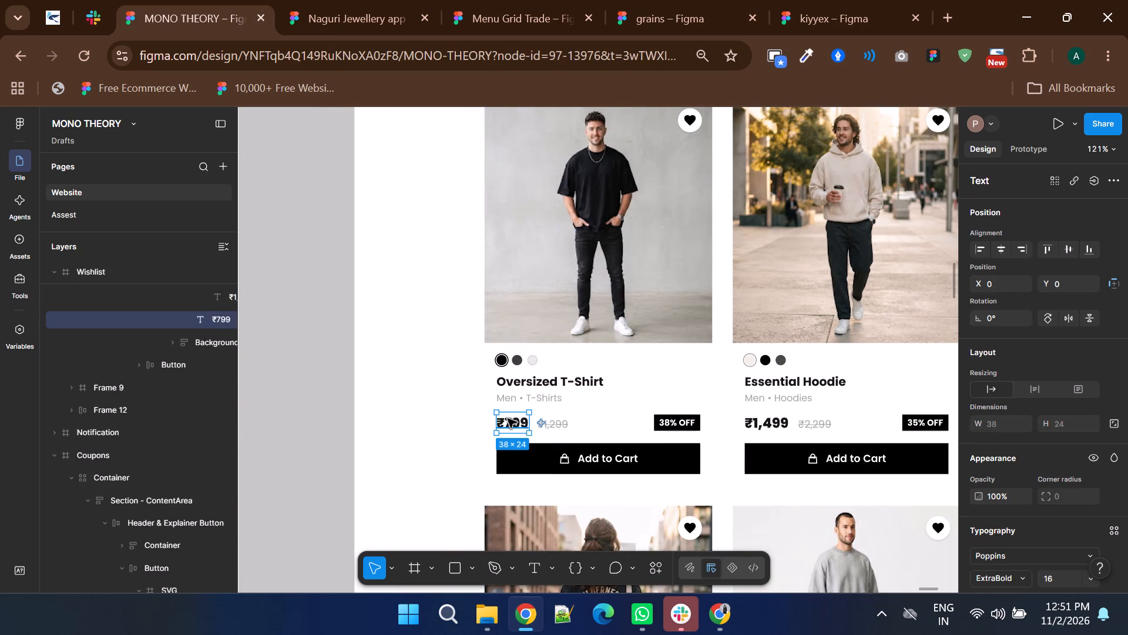
scroll(646, 421, "down", 4, "ctrl")
left_click(565, 417)
Check the font of the second testimonial's quote in the Landing Page's What People Say section.
scroll(565, 417, "down", 5, "ctrl")
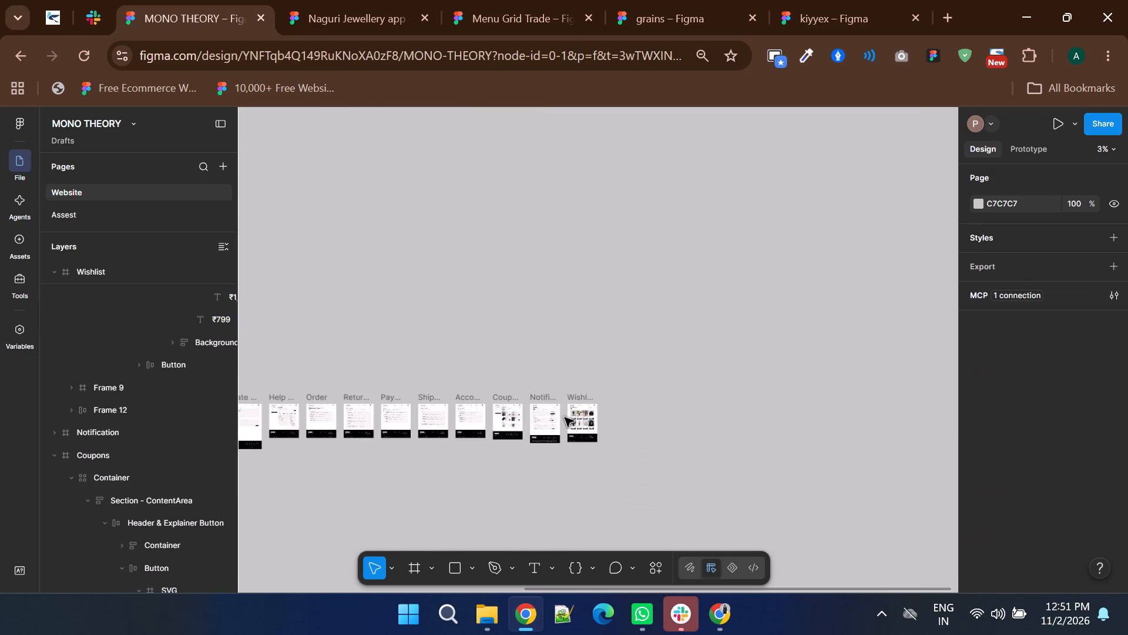
scroll(565, 417, "up", 10, "shift")
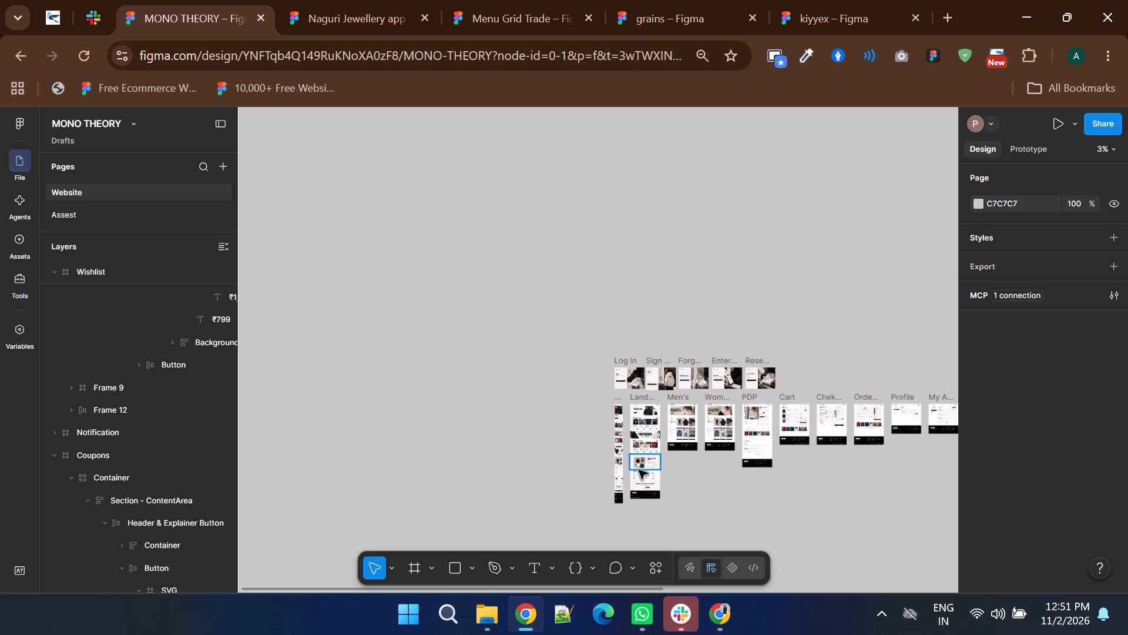
scroll(641, 493, "up", 8, "ctrl")
scroll(592, 487, "up", 6)
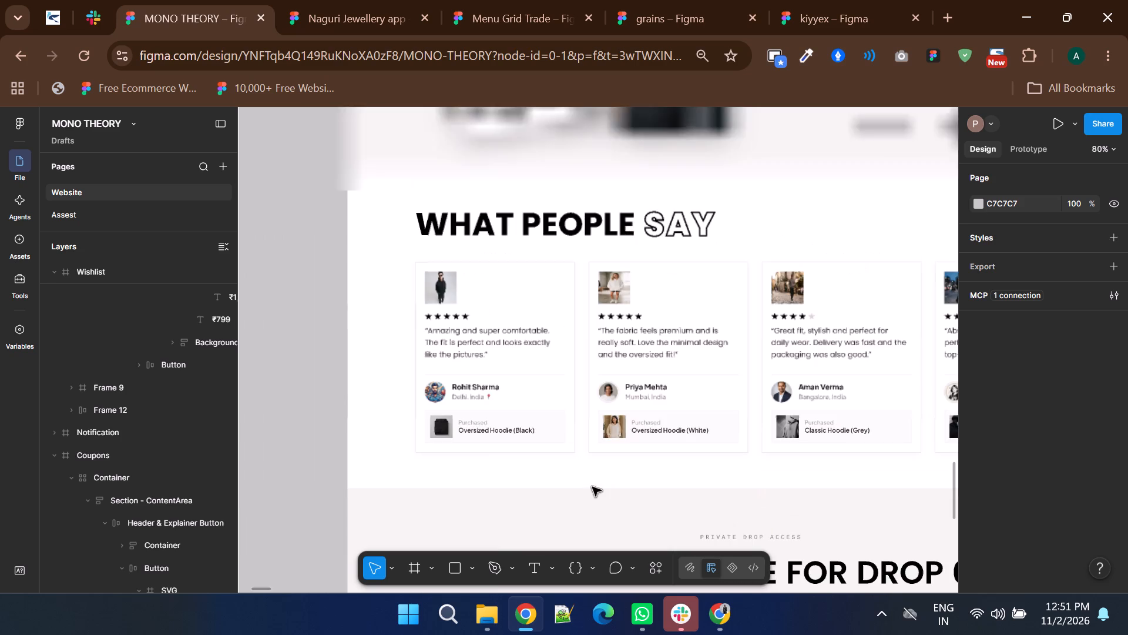
scroll(570, 490, "down", 1, "shift")
left_click(543, 345, "ctrl")
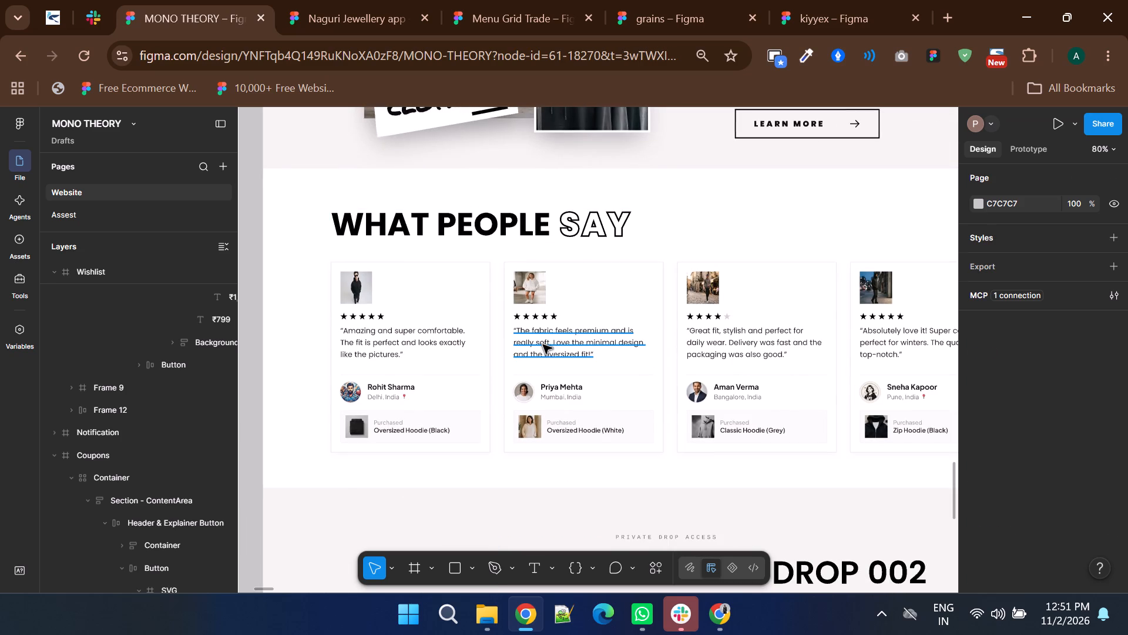
Check the font of the ADD text on the first New Arrivals card of the Landing Page.
scroll(514, 462, "down", 4, "ctrl")
scroll(513, 467, "up", 2)
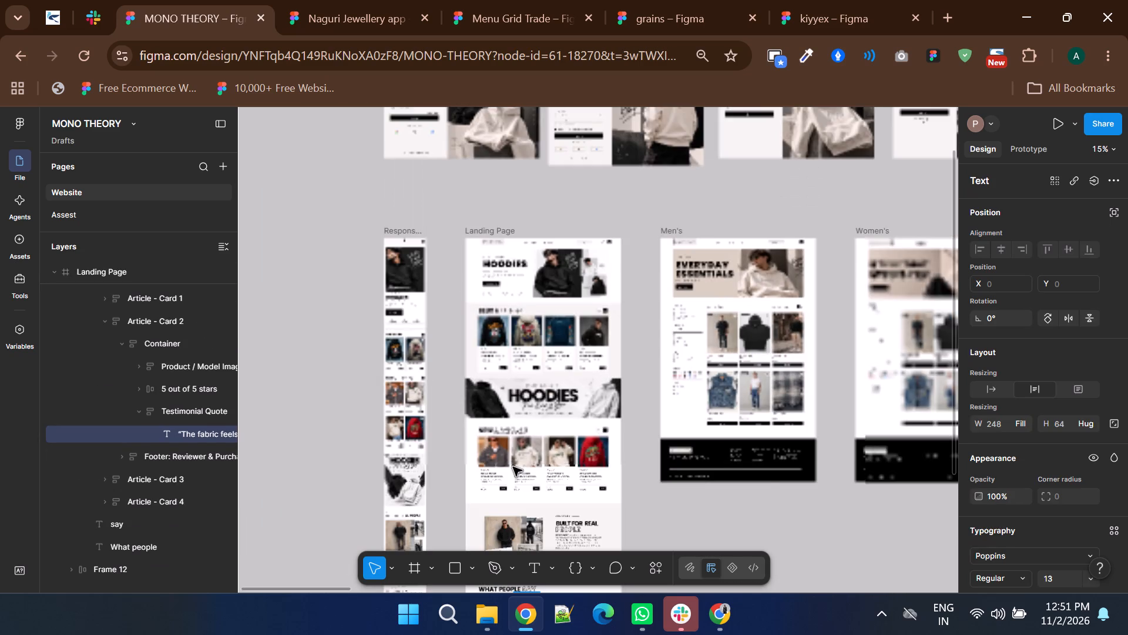
scroll(473, 446, "up", 4, "ctrl")
scroll(473, 446, "down", 3)
scroll(473, 446, "down", 2, "shift")
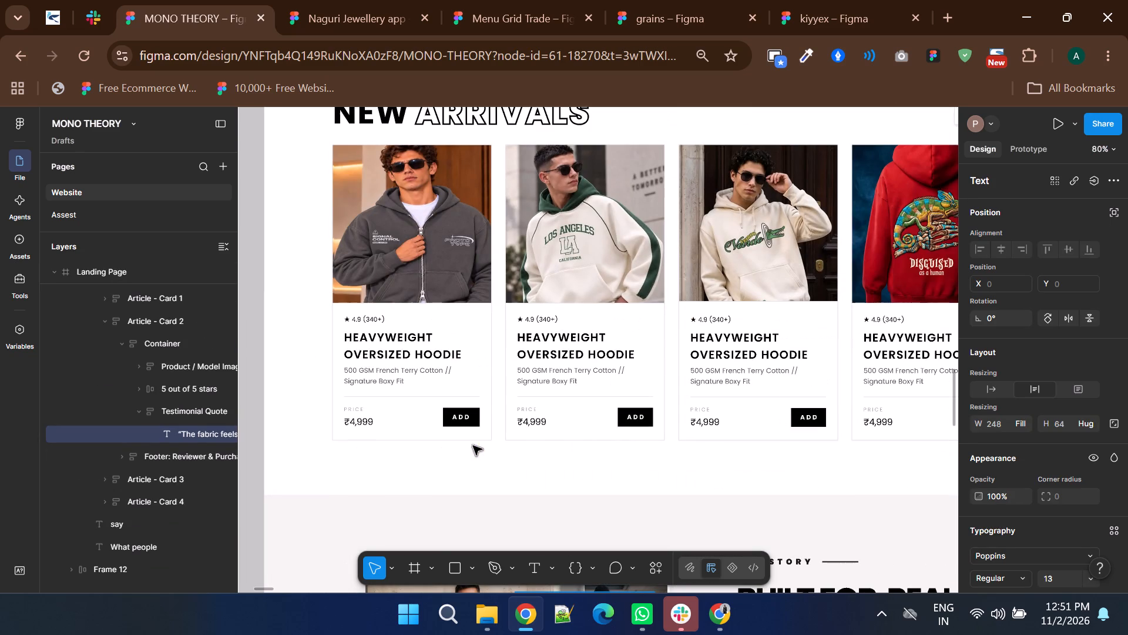
left_click(456, 420, "ctrl")
scroll(523, 443, "down", 3, "ctrl")
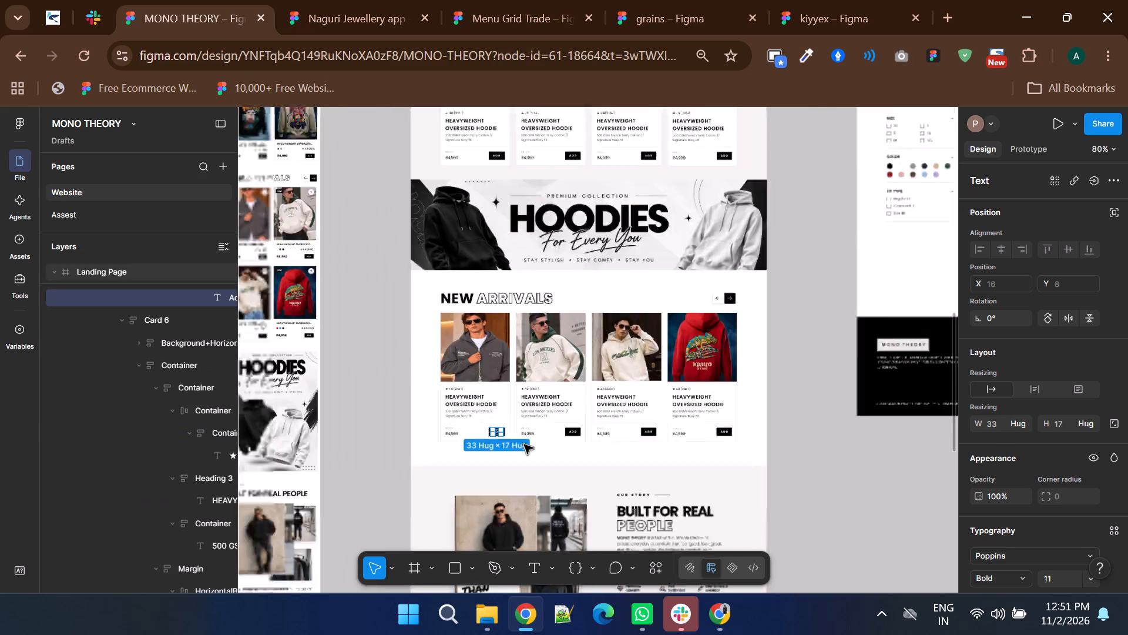
left_click(407, 464)
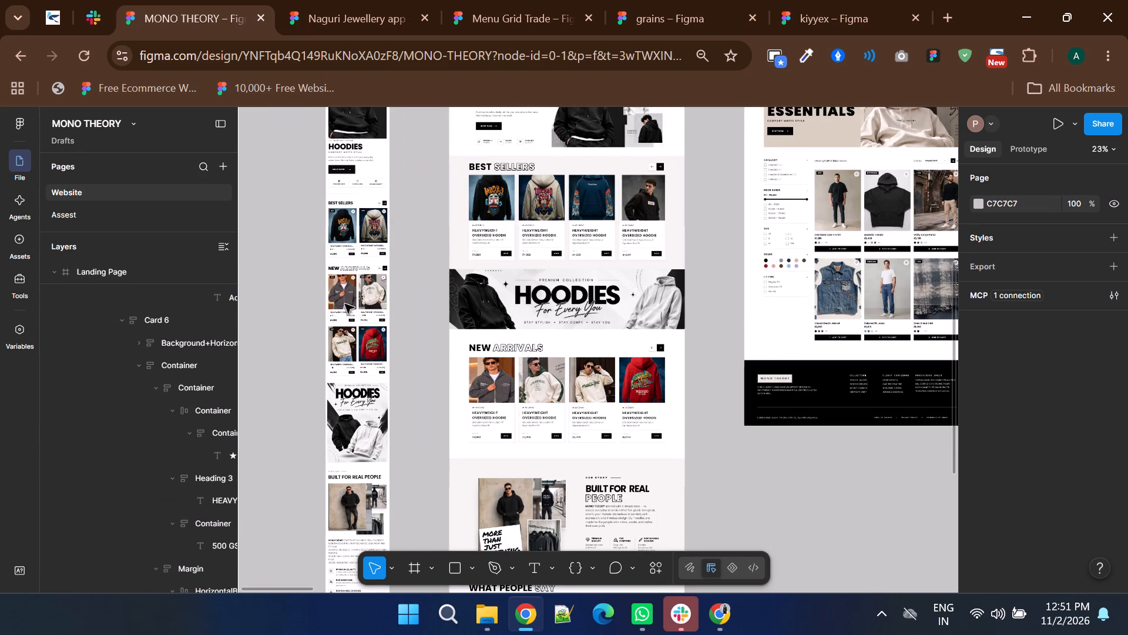
Inspect the product title on the first New Arrivals card of the Responsive page.
scroll(345, 304, "up", 6, "ctrl")
scroll(338, 365, "up", 2, "shift")
left_click(456, 377, "ctrl")
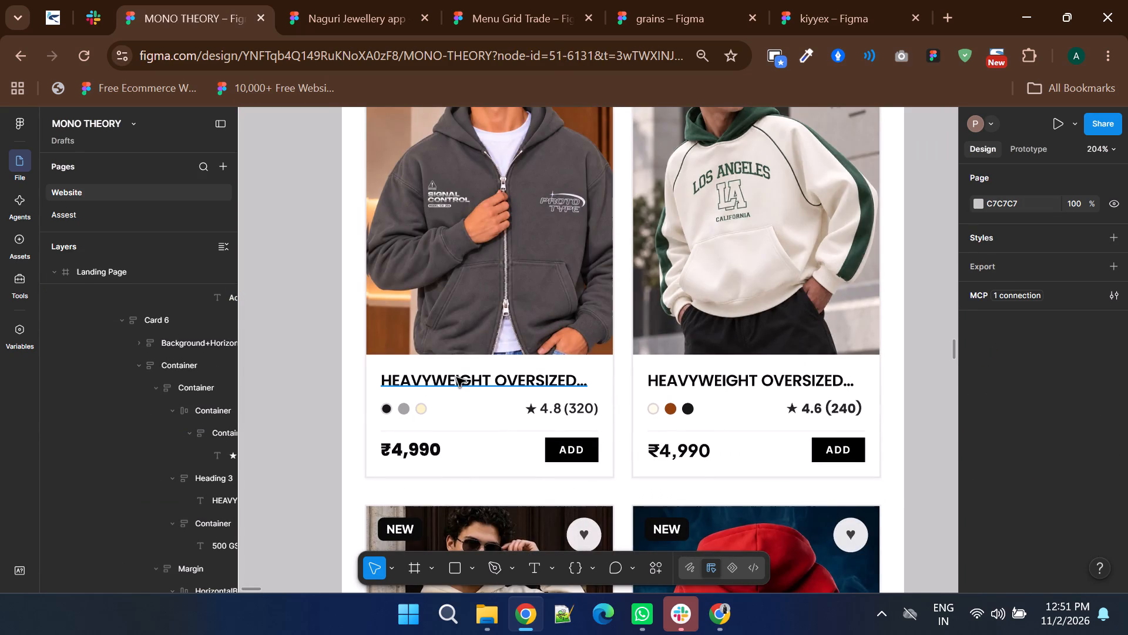
Set the font of the rating text on the Responsive page's first New Arrivals card to Poppins.
left_click(544, 402, "ctrl")
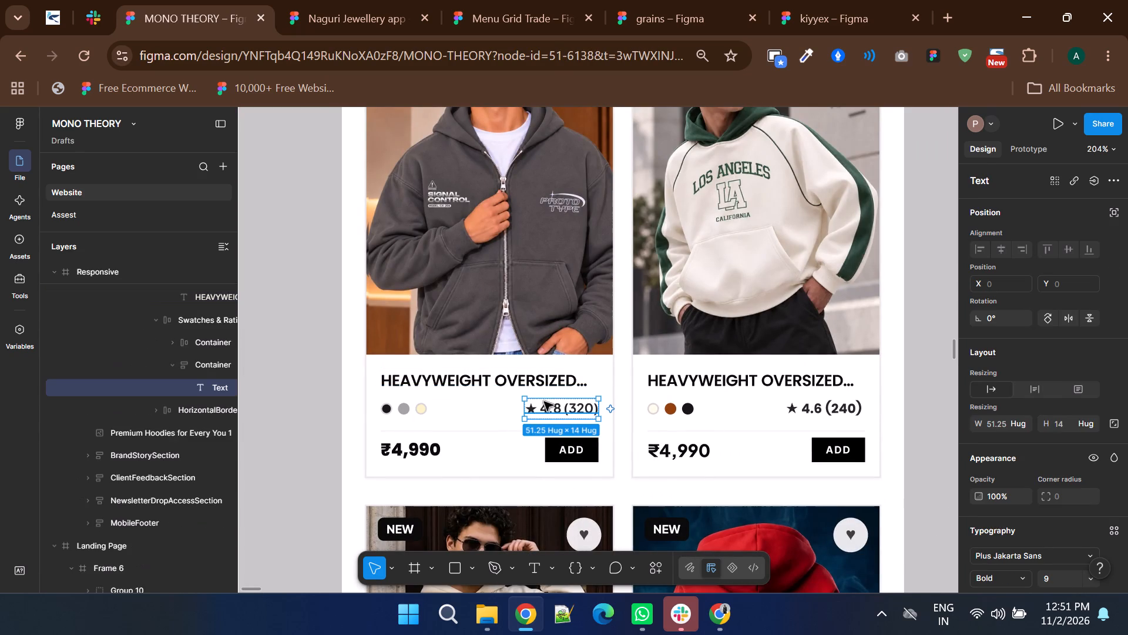
left_click(990, 552)
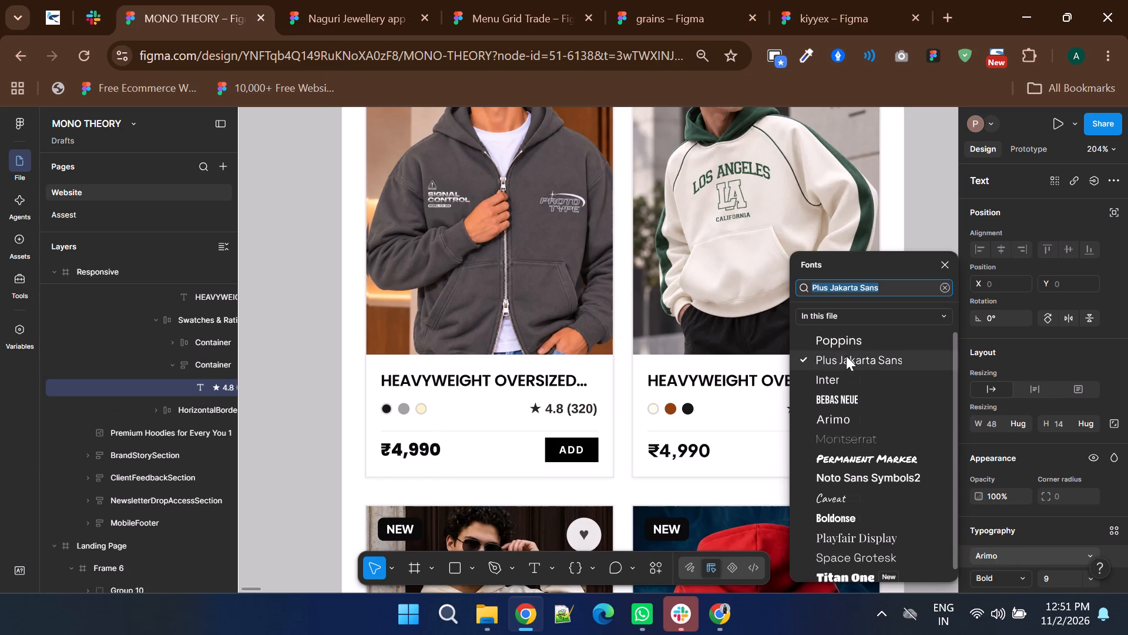
left_click(840, 346)
Set the font of the ADD text on the Responsive page's first New Arrivals card to Poppins.
left_click(576, 442, "ctrl")
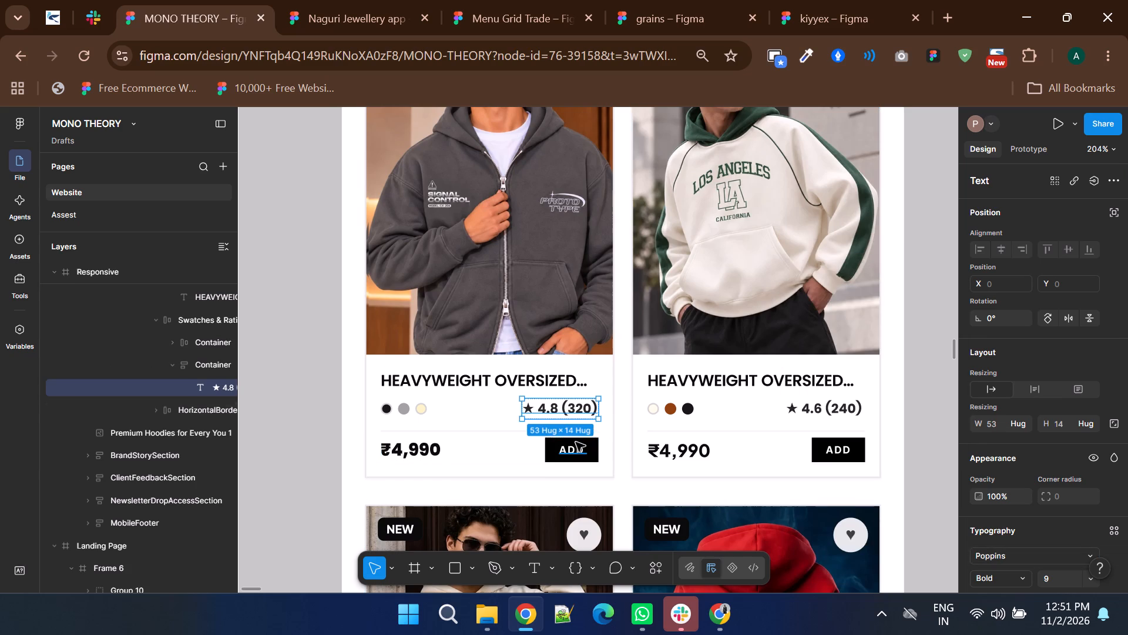
left_click(1032, 544)
left_click(1022, 547)
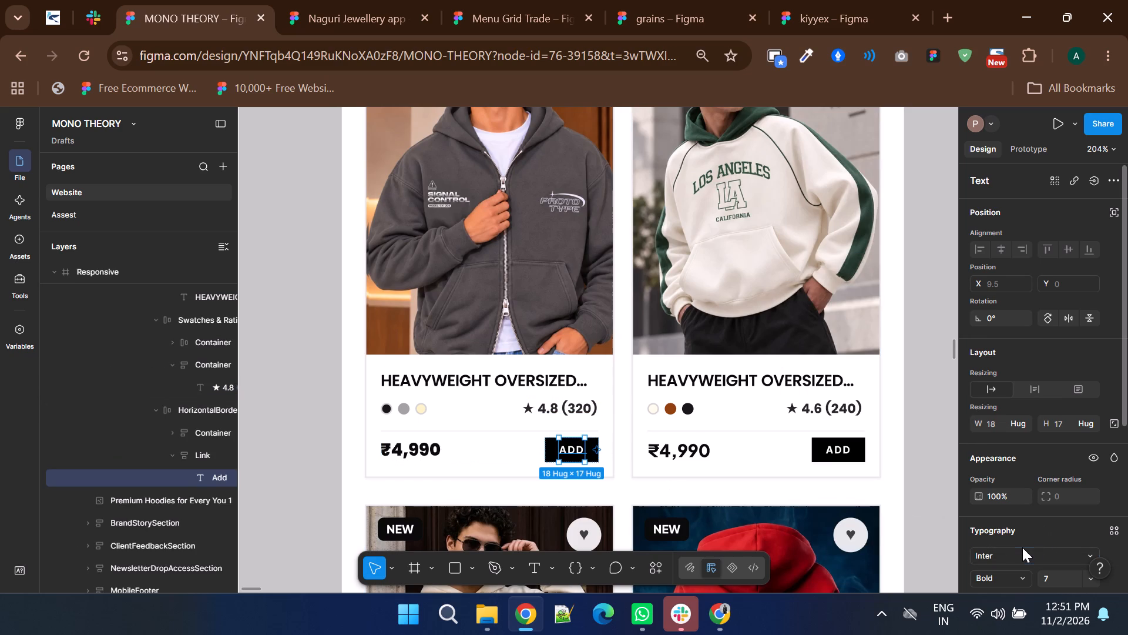
left_click(821, 345)
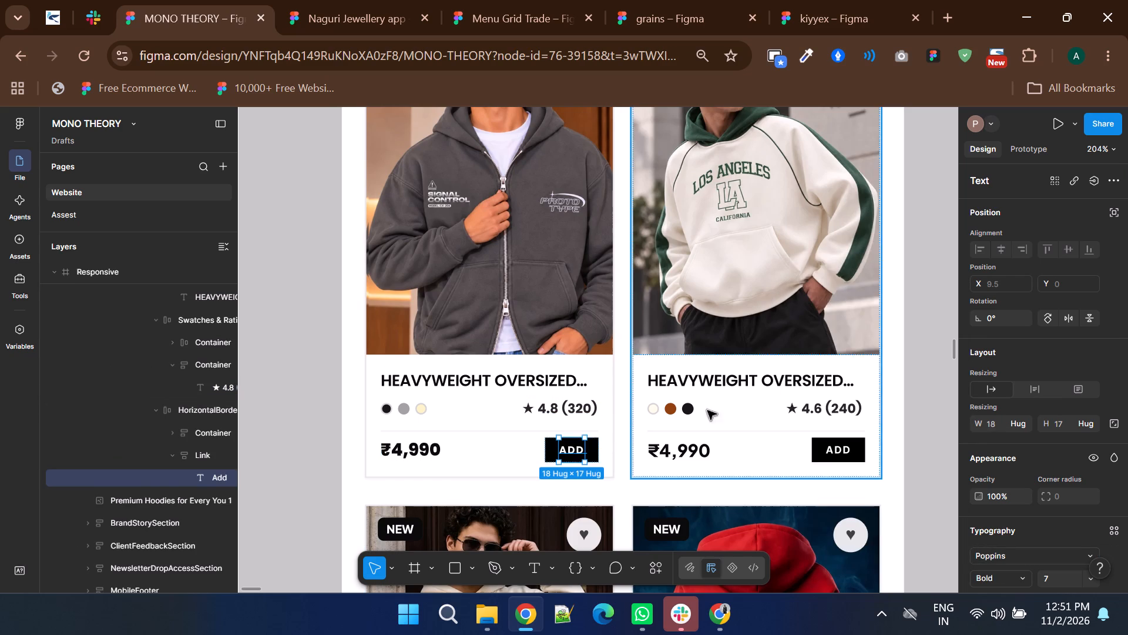
Check the fonts of the price and the ADD text on the Responsive page's first New Arrivals card.
left_click(415, 459, "ctrl")
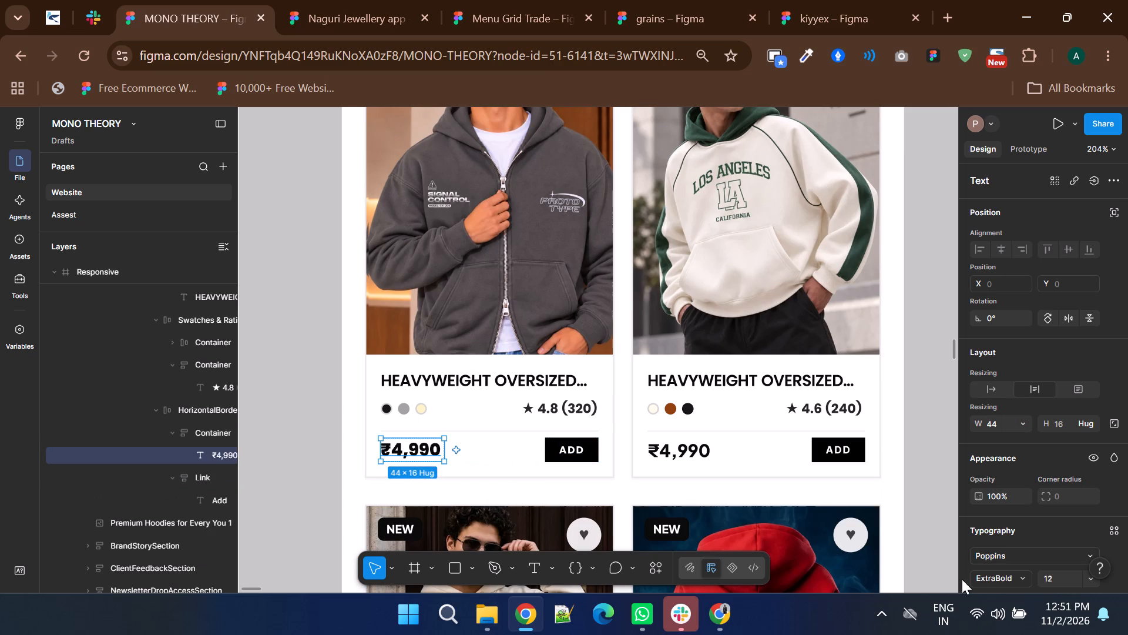
left_click(1025, 553)
left_click(317, 468)
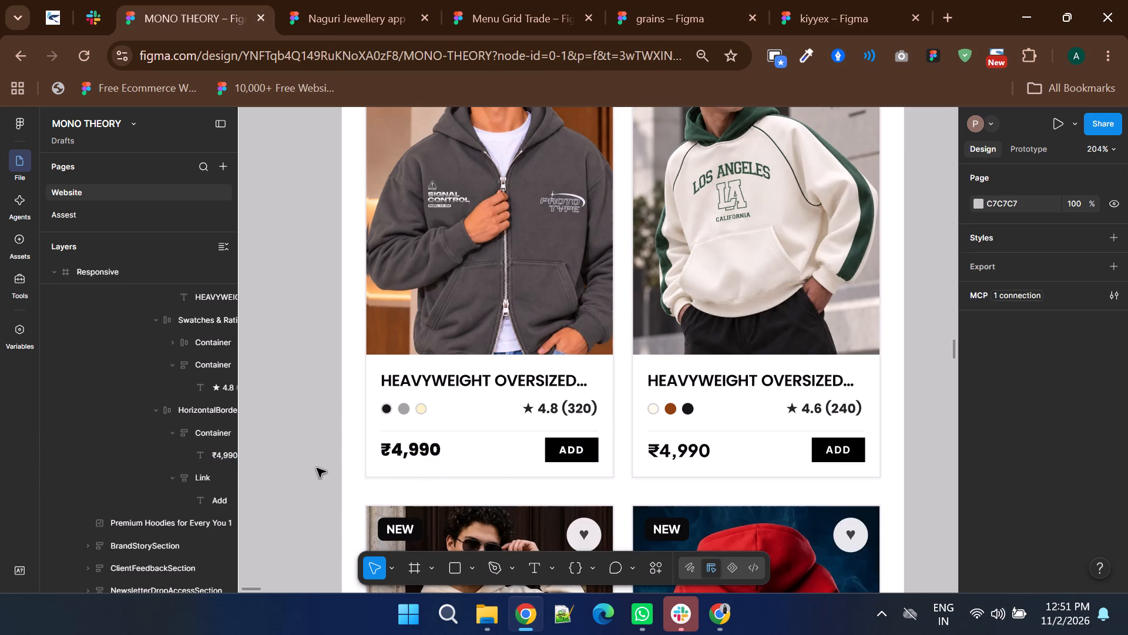
scroll(317, 468, "down", 2, "shift")
left_click(397, 446, "ctrl")
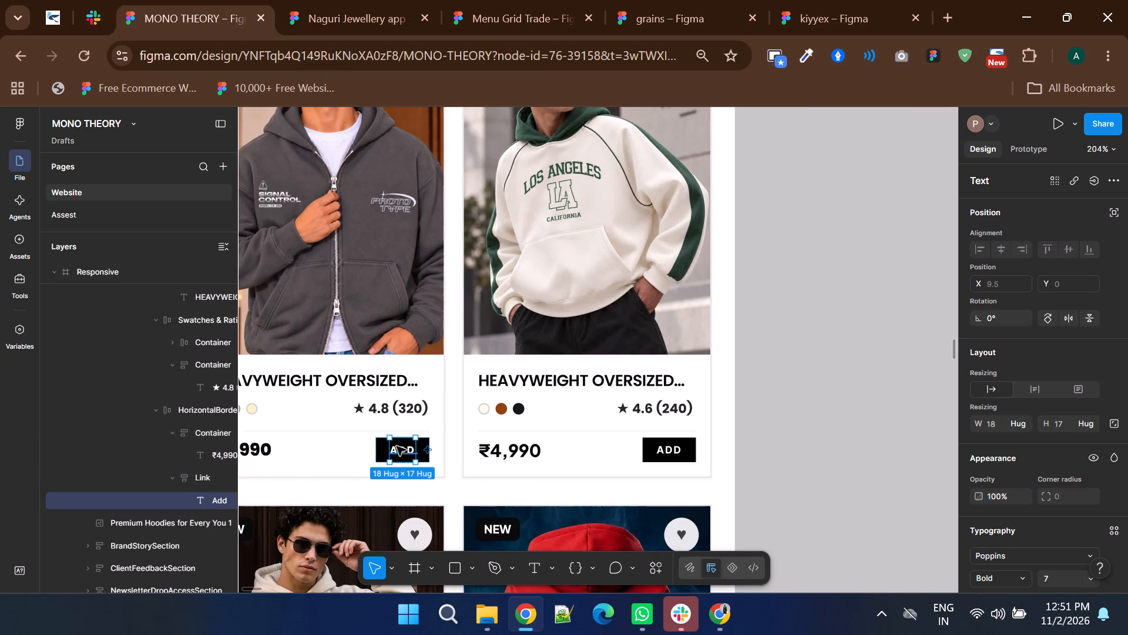
Set the font of the ADD text on the second New Arrivals card, the Los Angeles hoodie, to Poppins.
left_click(670, 444, "ctrl")
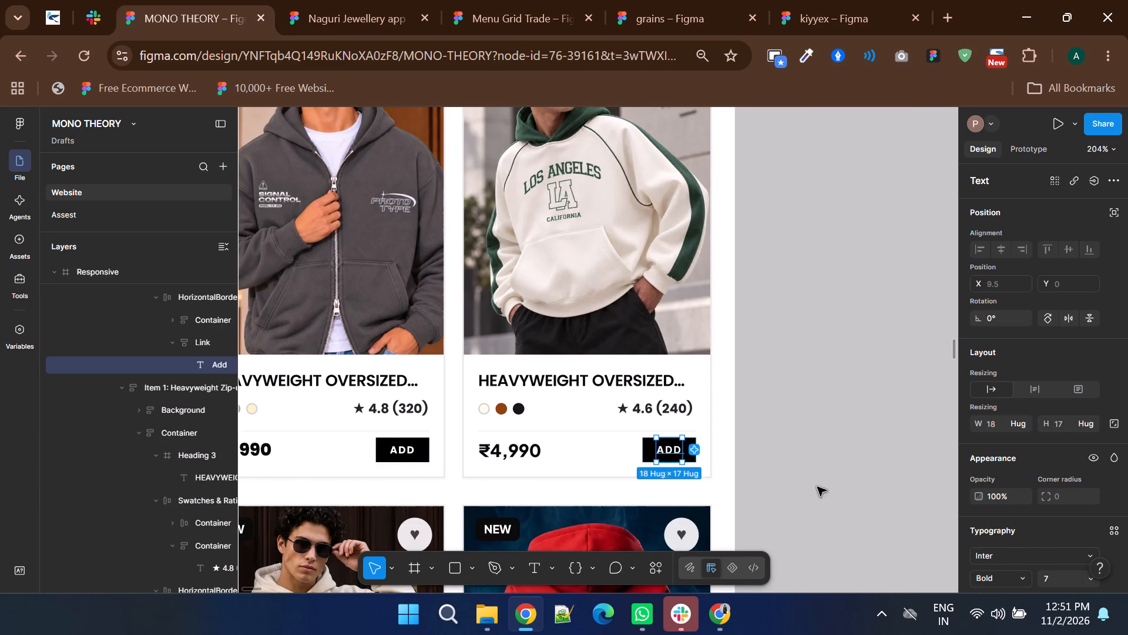
left_click(1038, 550)
left_click(833, 345)
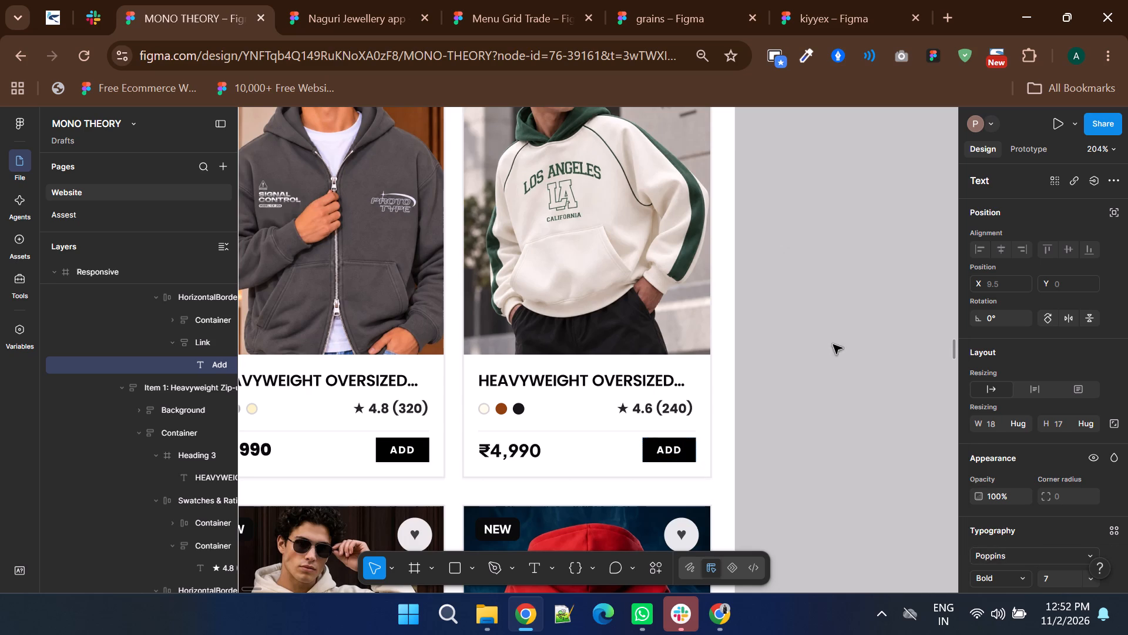
Set the font of the Los Angeles hoodie card's price to Poppins.
left_click(527, 455, "ctrl")
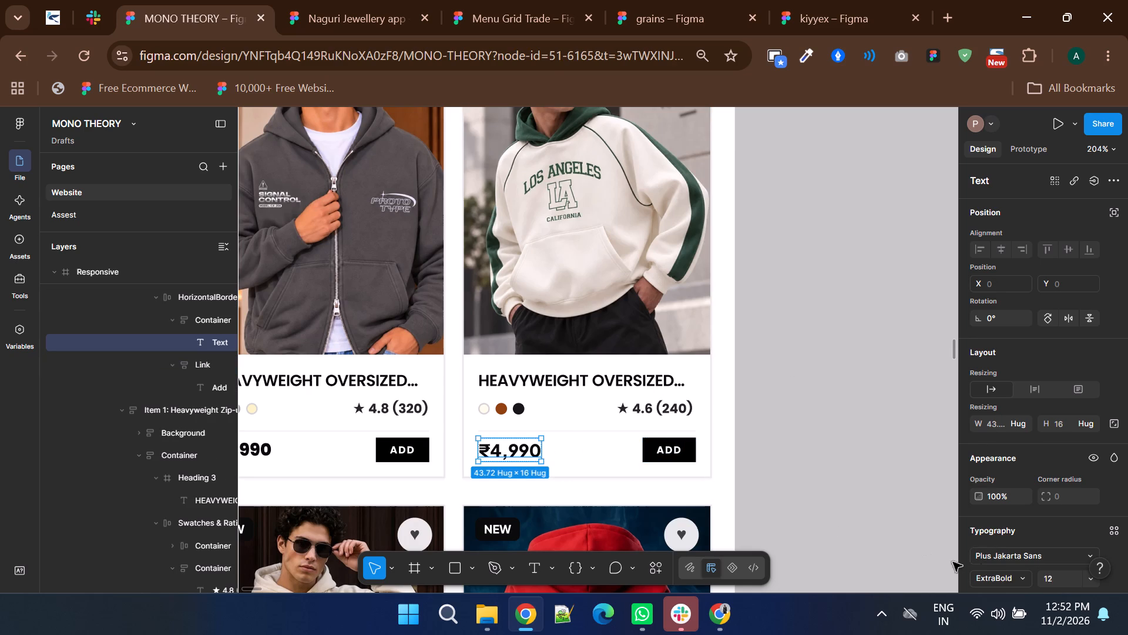
left_click(988, 559)
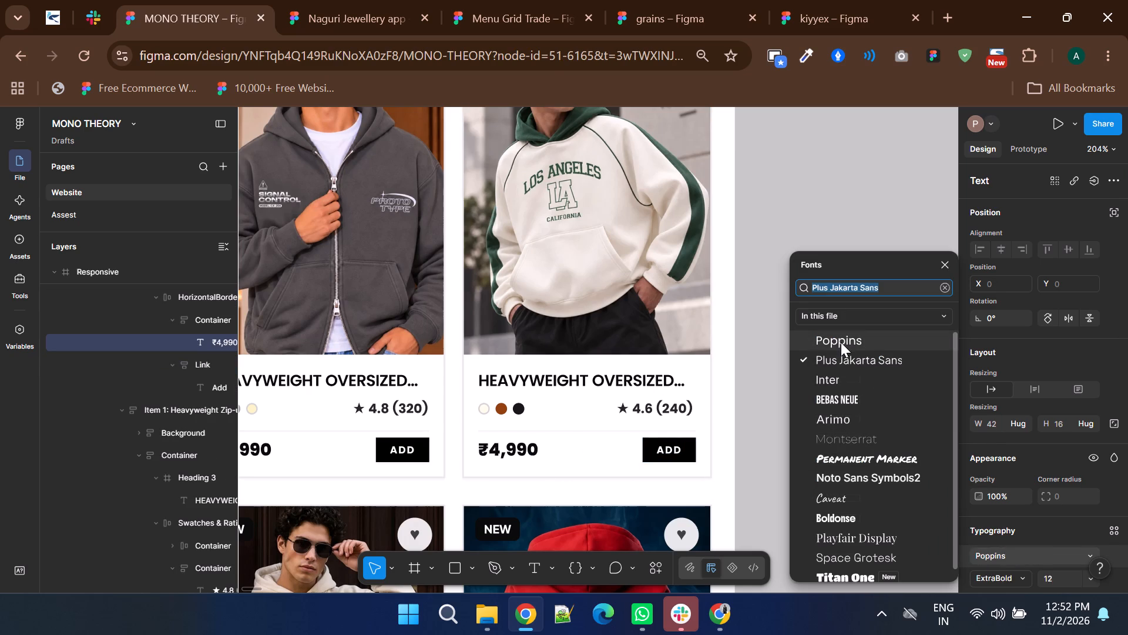
left_click(841, 342)
left_click(834, 438)
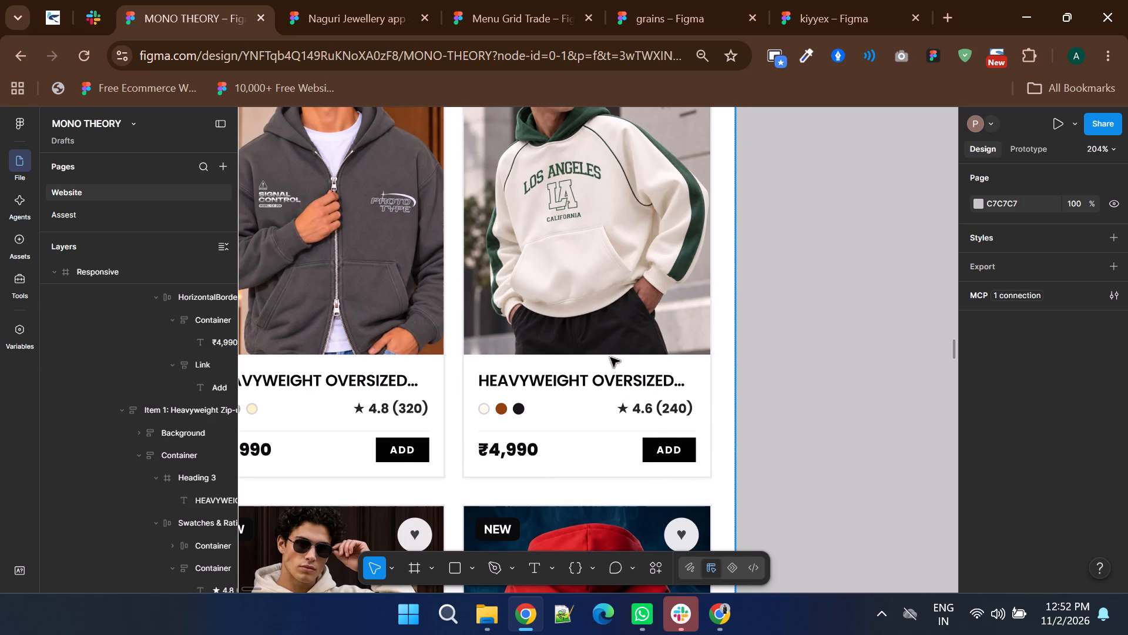
Check the font of the rating text on the Los Angeles hoodie card.
left_click(633, 401, "ctrl")
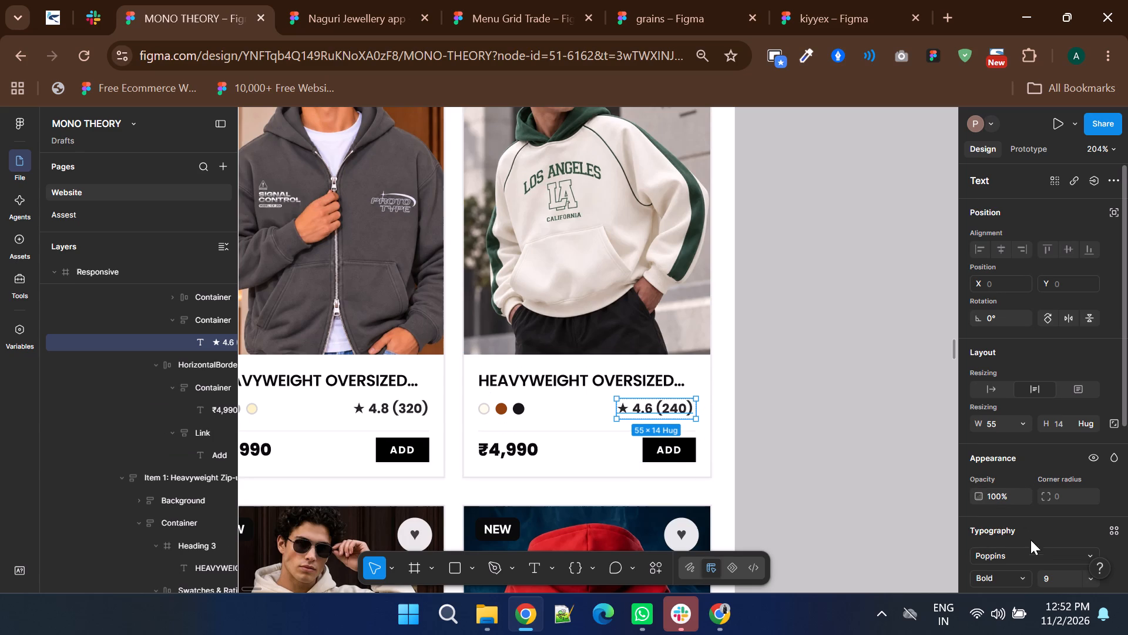
left_click(1020, 556)
left_click(766, 417)
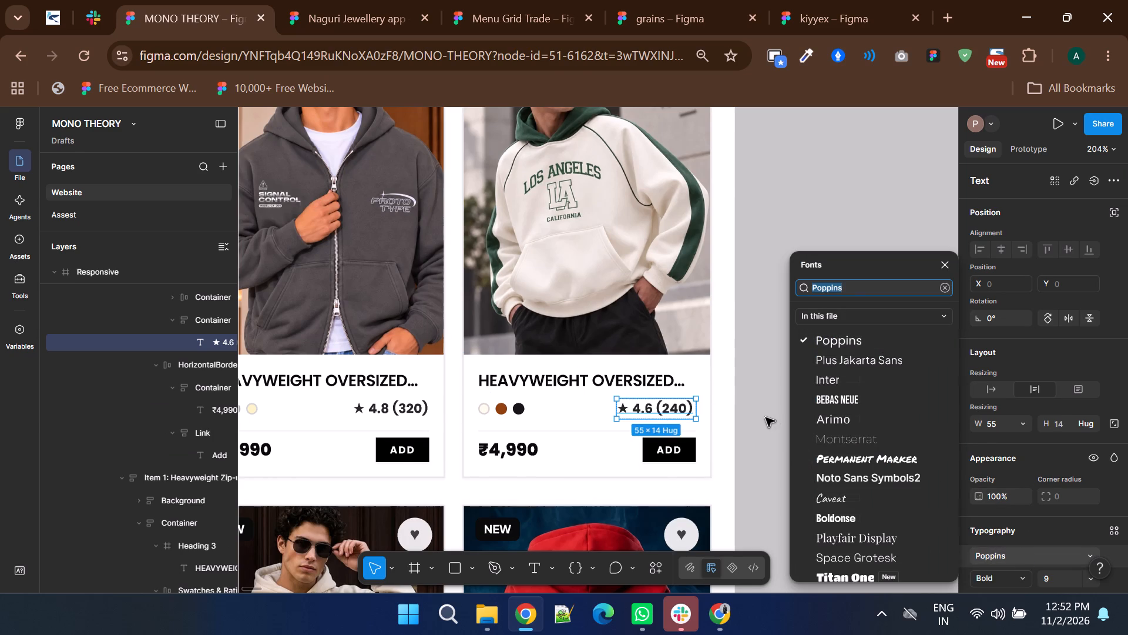
Check the font of the product title on the Los Angeles hoodie card.
left_click(530, 380, "ctrl")
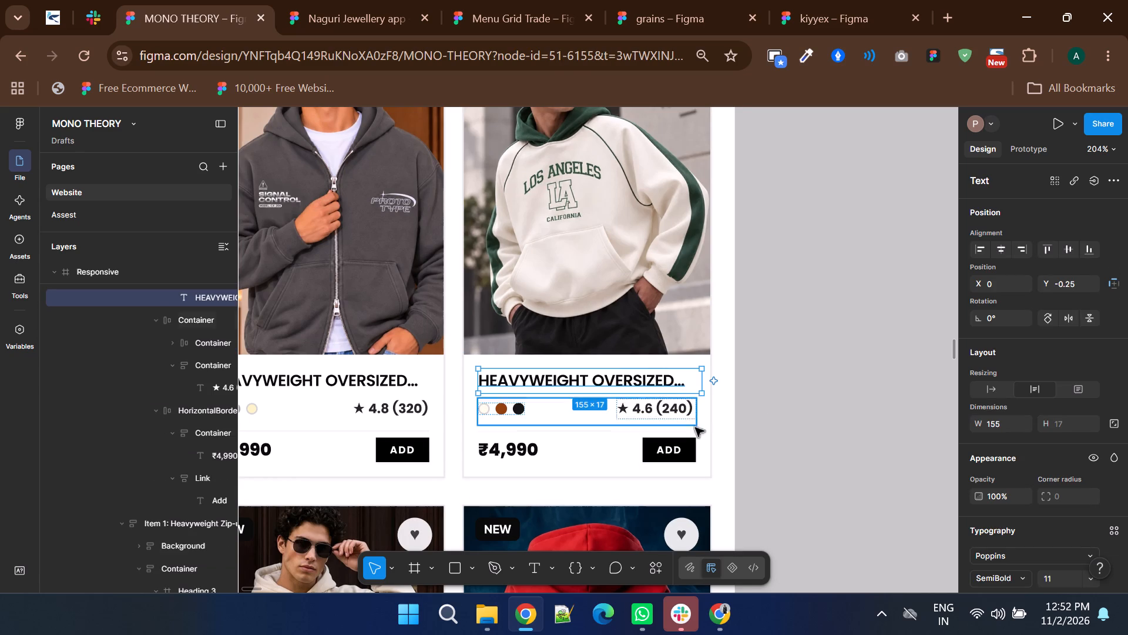
left_click(917, 485)
Set the font of the NEW badge text on the first two New Arrivals cards to Poppins.
scroll(625, 464, "up", 3)
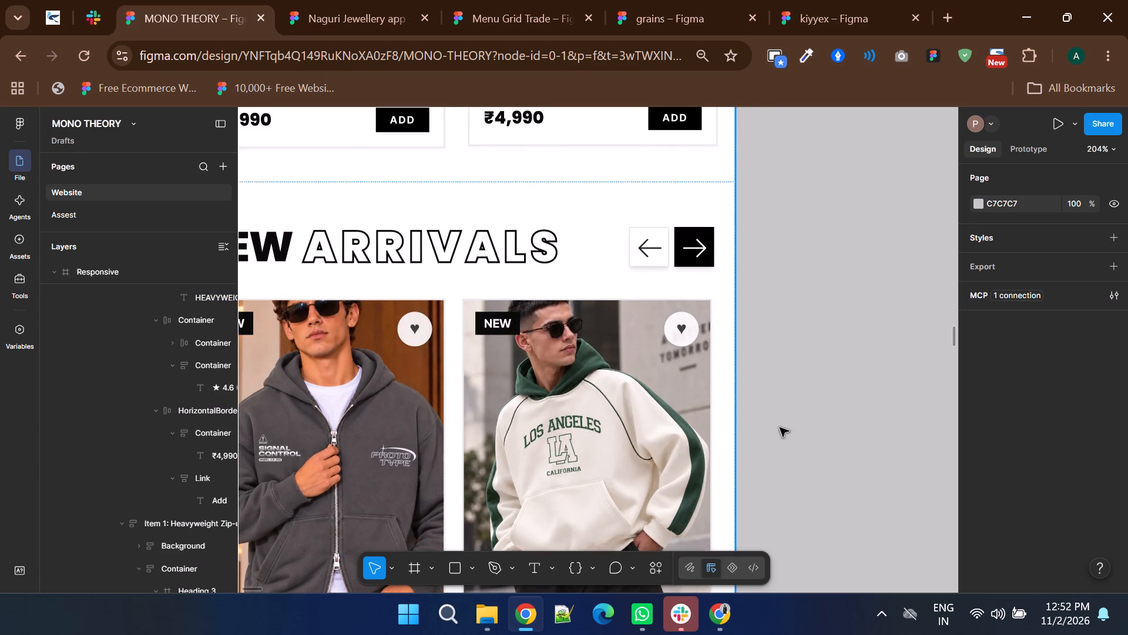
scroll(806, 420, "down", 2, "ctrl")
scroll(556, 375, "up", 2, "ctrl")
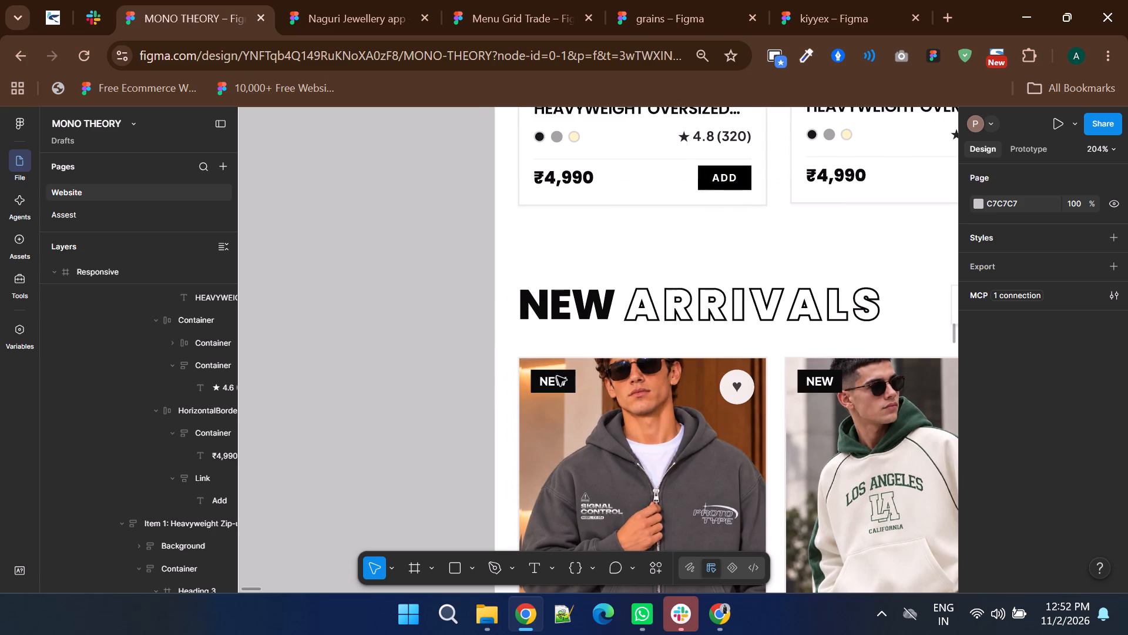
left_click(556, 380, "ctrl")
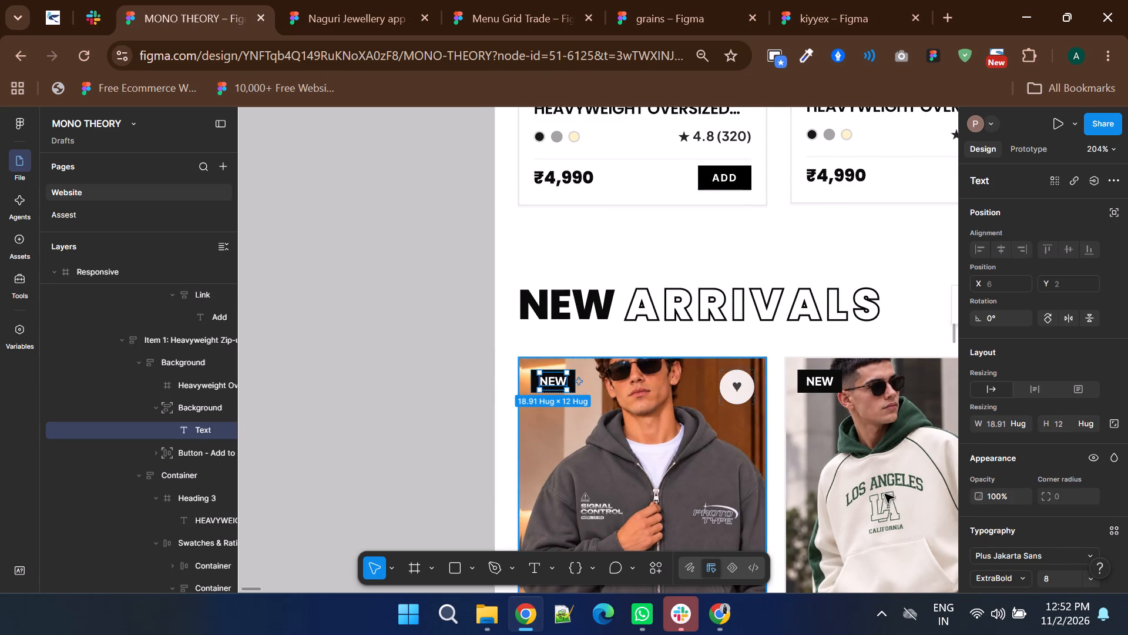
left_click(1052, 552)
left_click(844, 335)
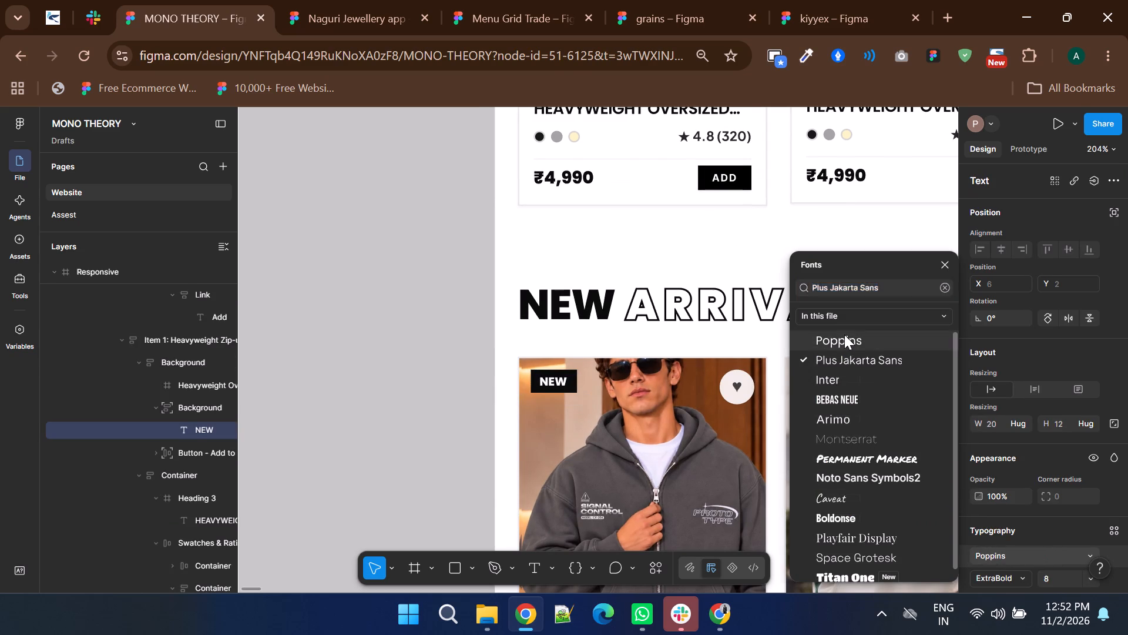
scroll(615, 415, "down", 2, "shift")
left_click(659, 385, "ctrl")
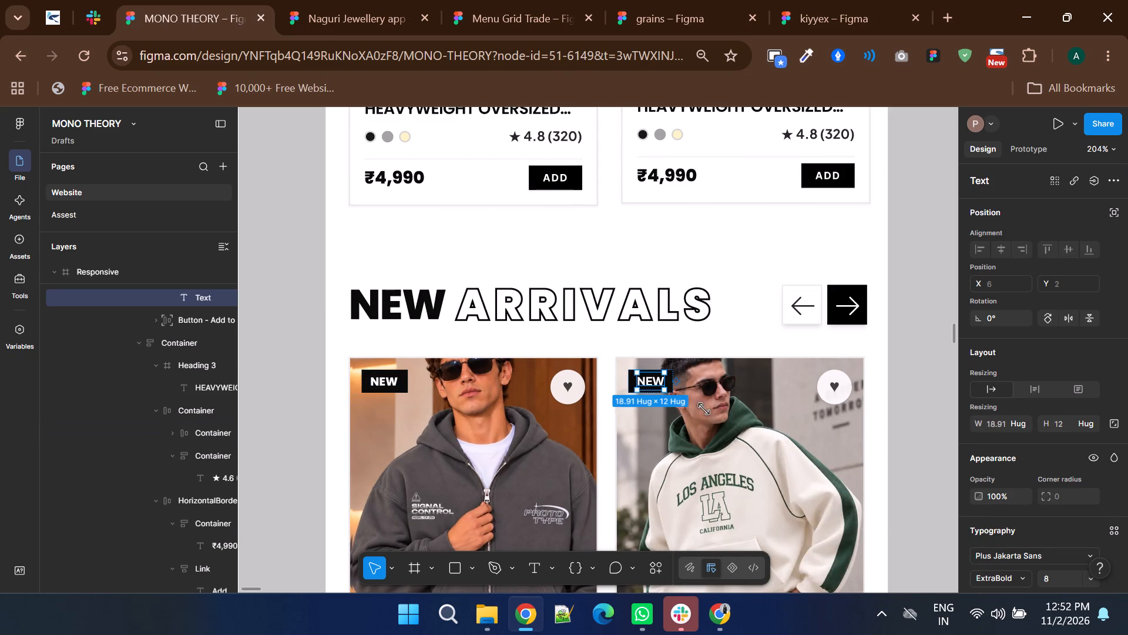
left_click(1035, 547)
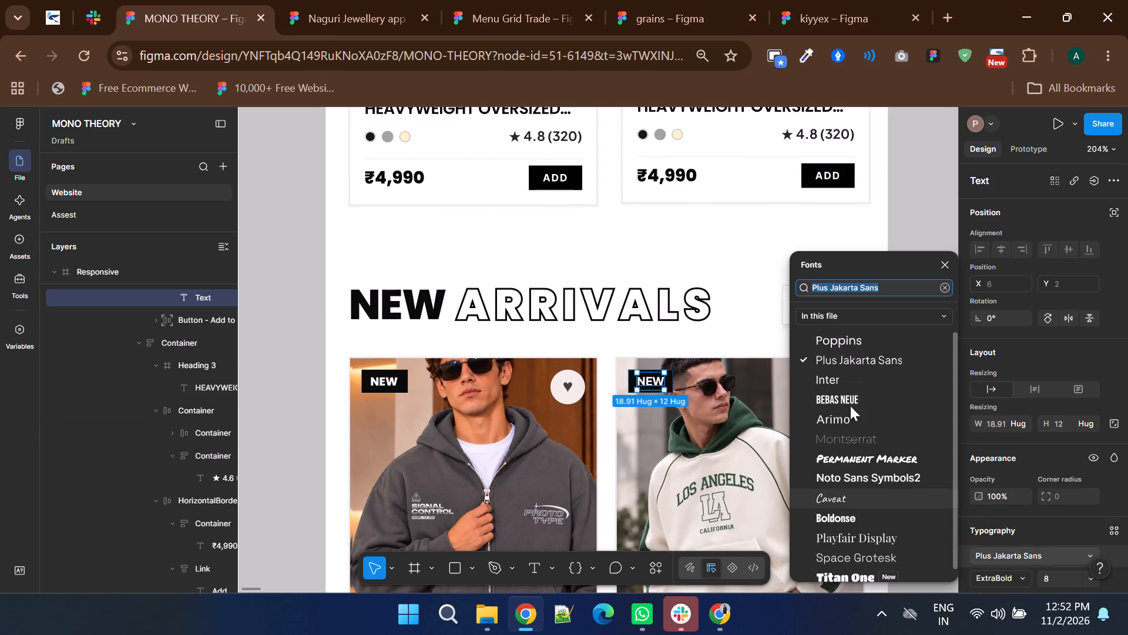
left_click(834, 333)
Check the font of the outlined ARRIVALS word in the New Arrivals section heading.
scroll(699, 459, "down", 1, "ctrl")
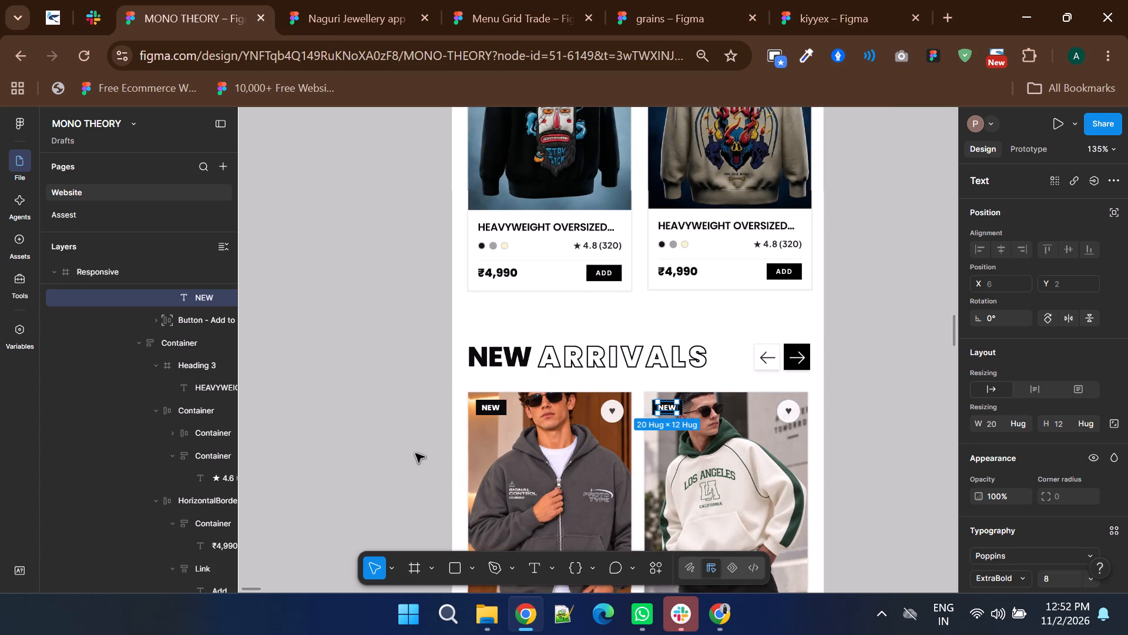
left_click(330, 453)
left_click(600, 365, "ctrl")
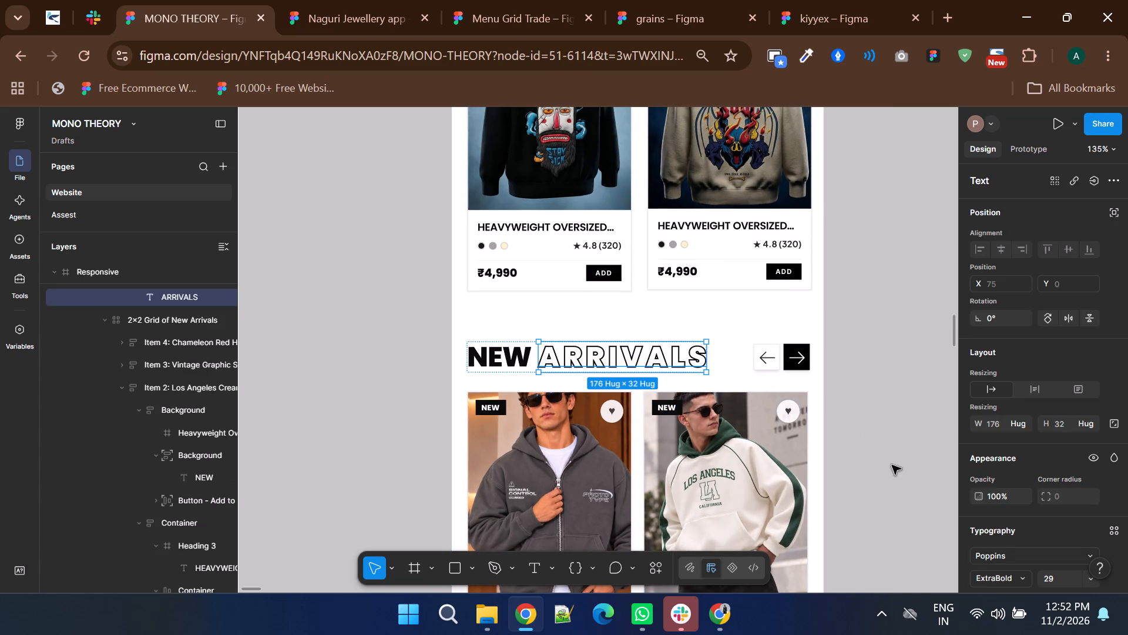
left_click(892, 465)
Set the font of the ADD text on both visible Best Sellers cards to Poppins.
scroll(869, 477, "up", 2)
left_click(489, 442, "ctrl")
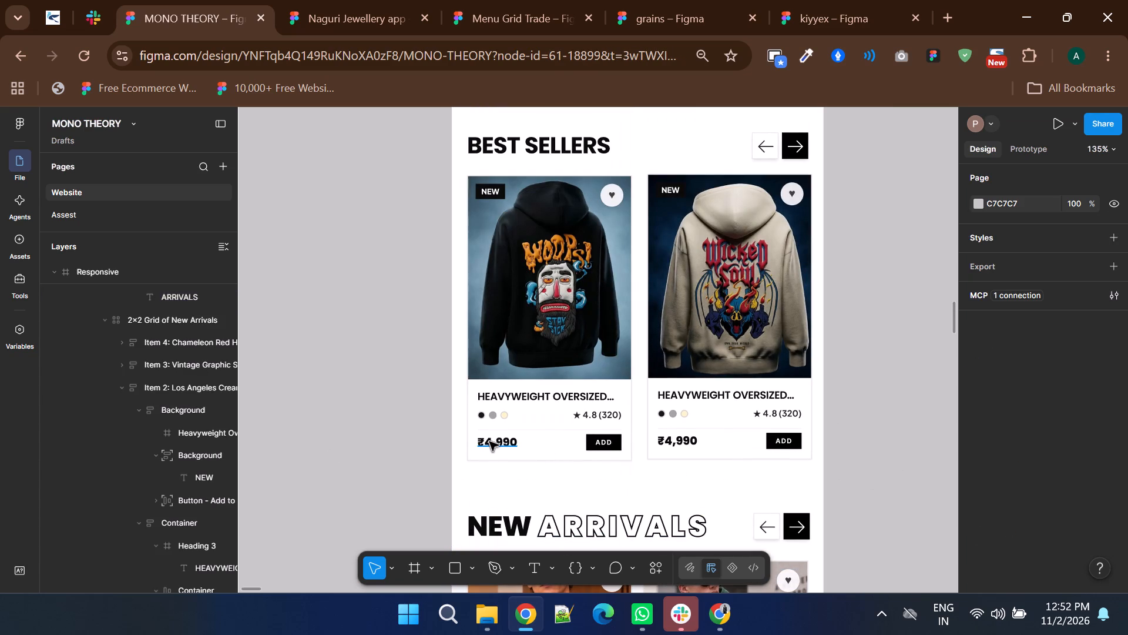
left_click(597, 439, "ctrl")
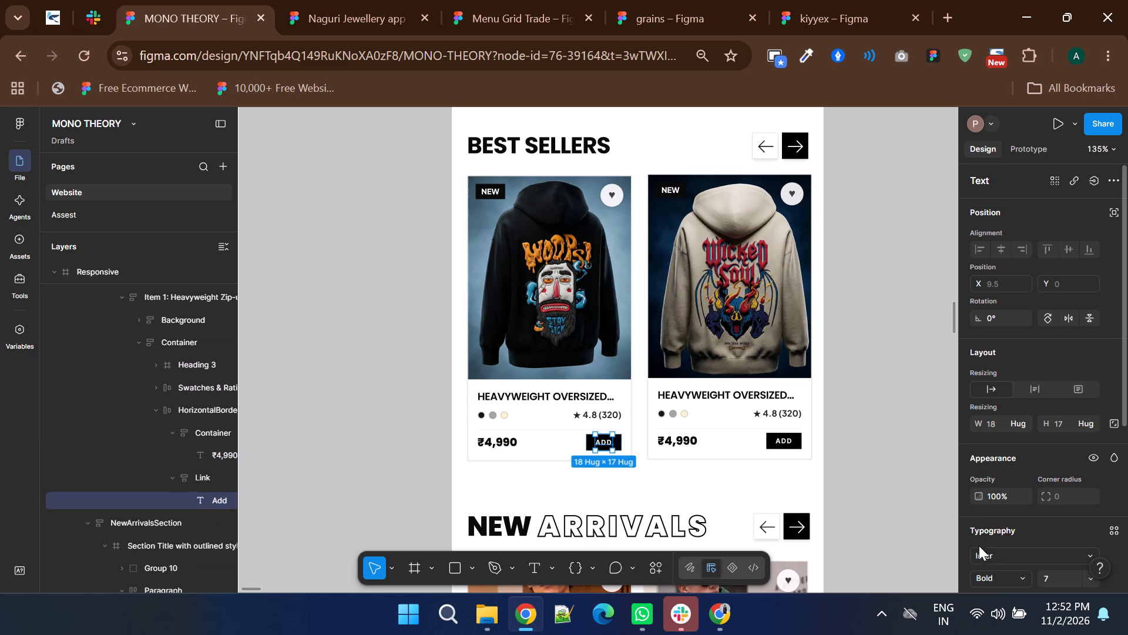
left_click(993, 552)
left_click(845, 346)
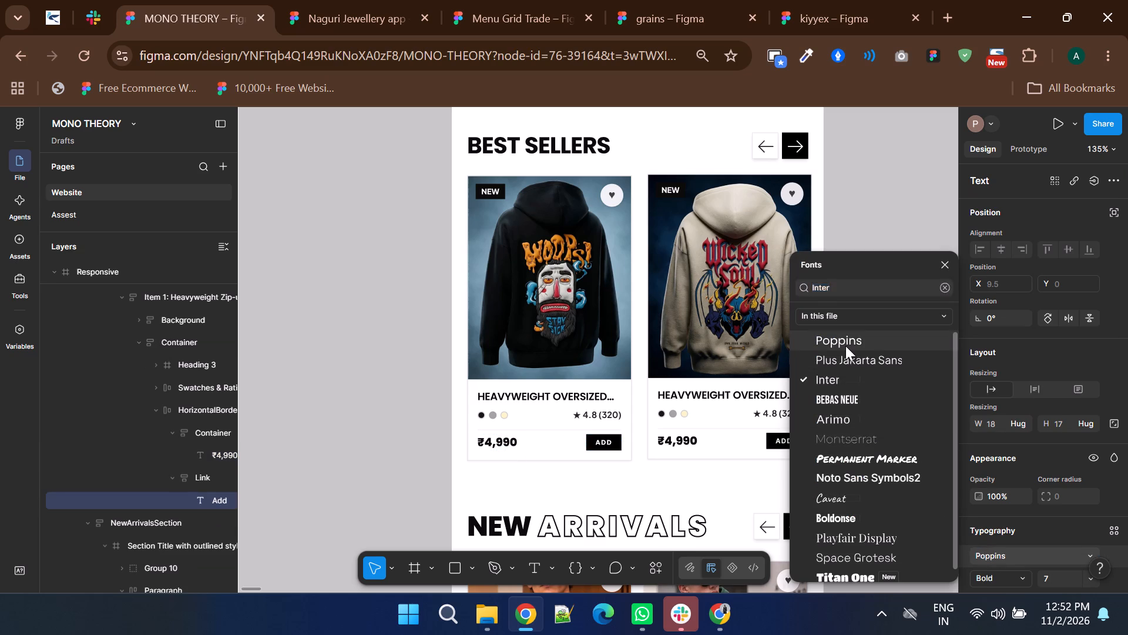
left_click(791, 441, "ctrl")
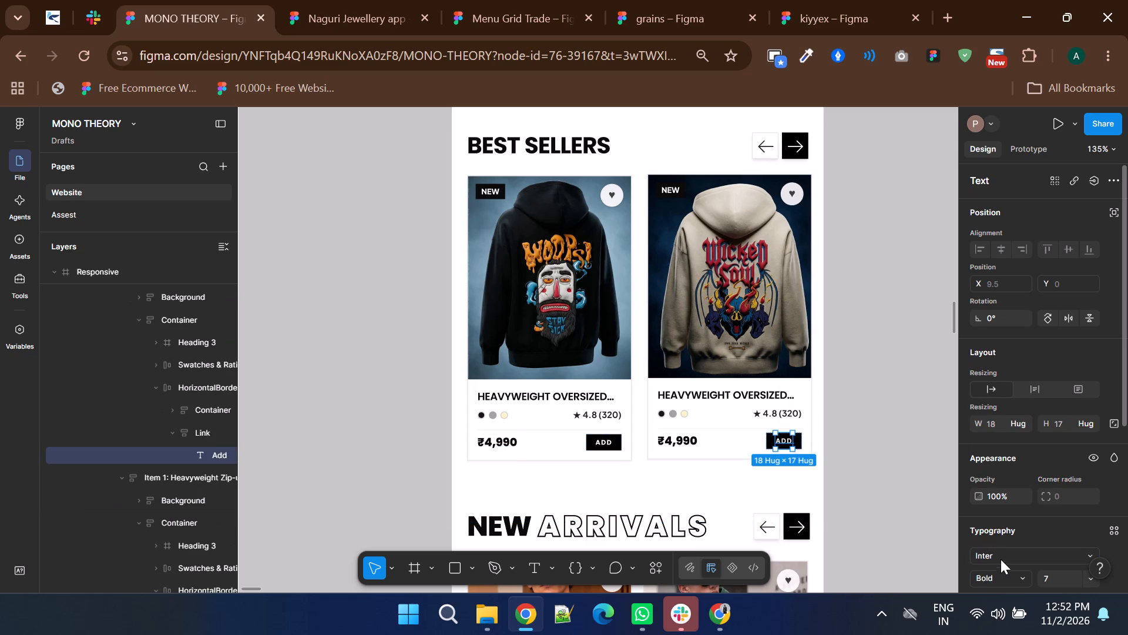
left_click(1001, 553)
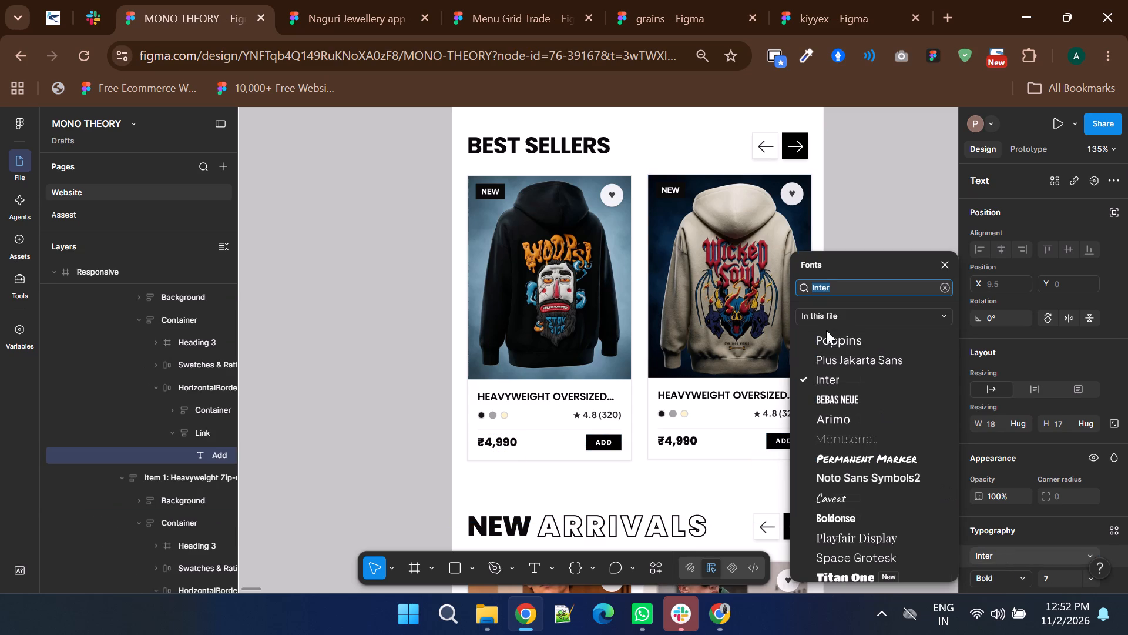
left_click(826, 330)
left_click(830, 339)
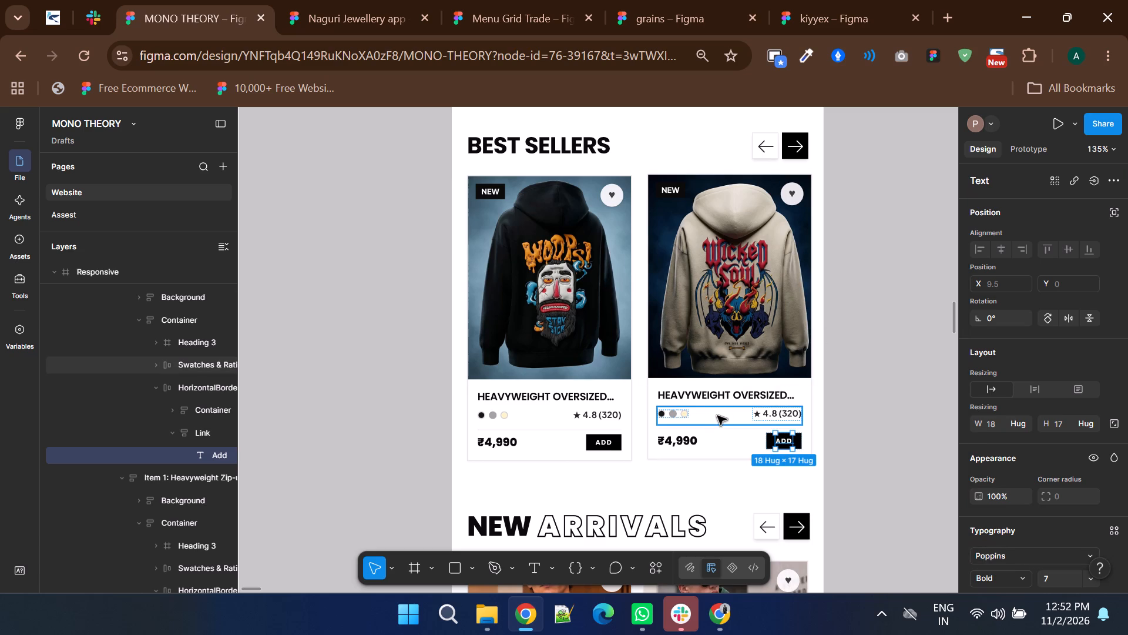
Set the font of the rating text on both visible Best Sellers cards to Poppins.
left_click(776, 421, "ctrl")
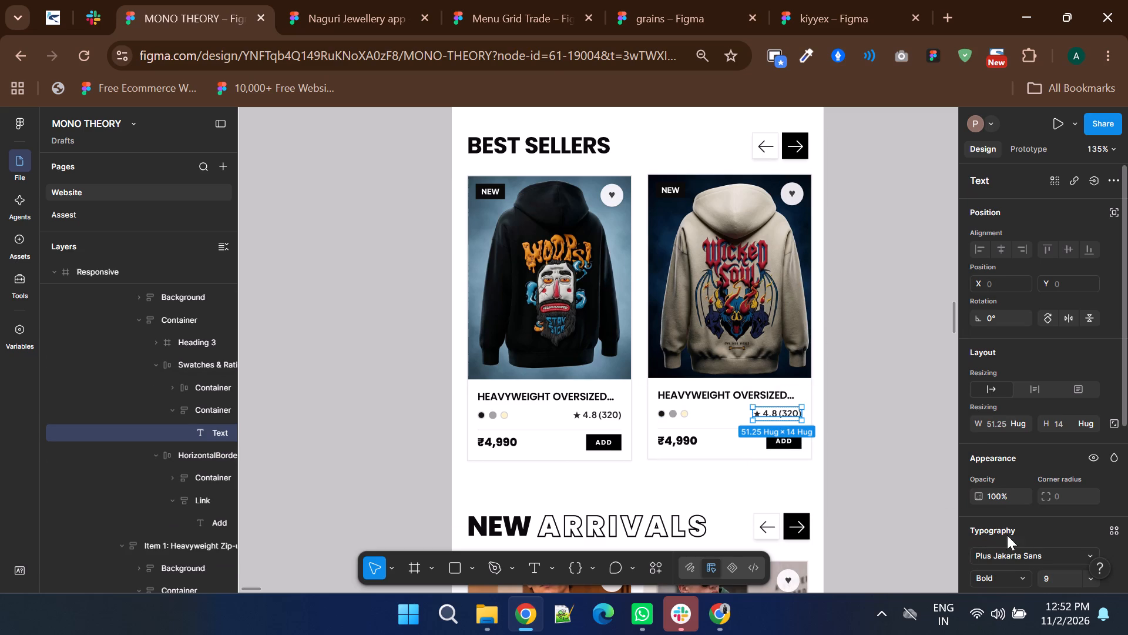
left_click(1012, 552)
left_click(817, 342)
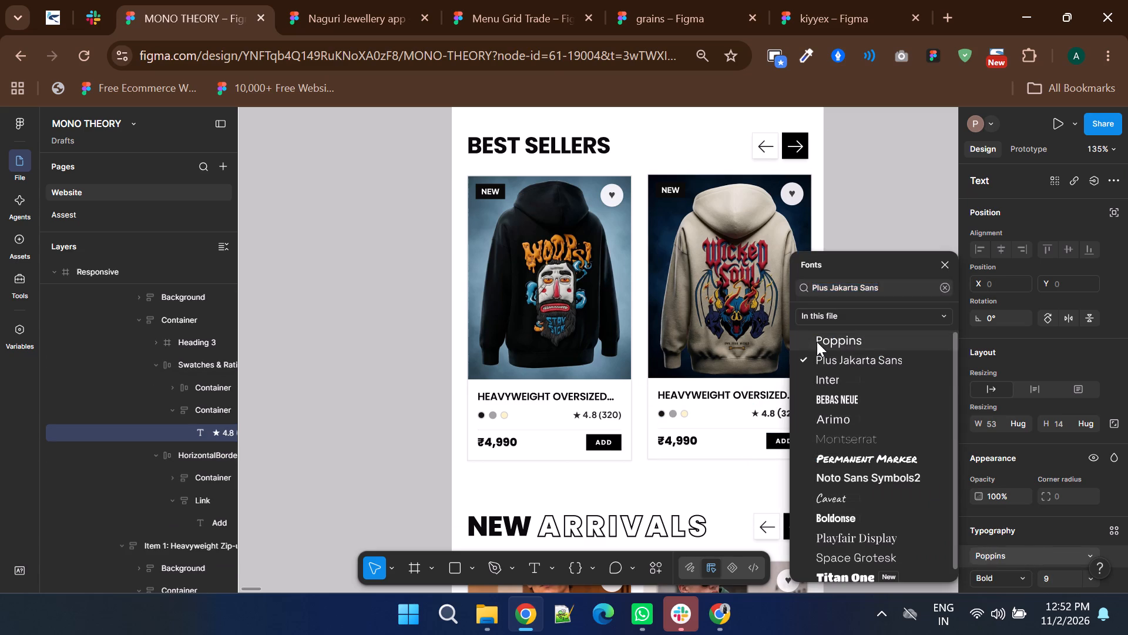
left_click(595, 417, "ctrl")
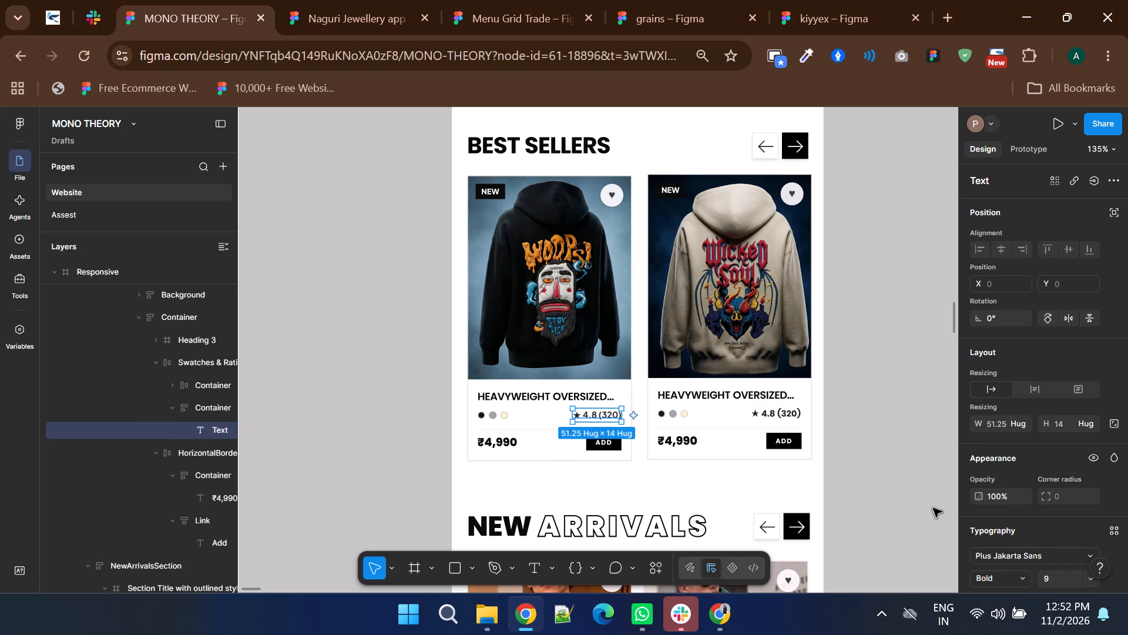
left_click(1005, 555)
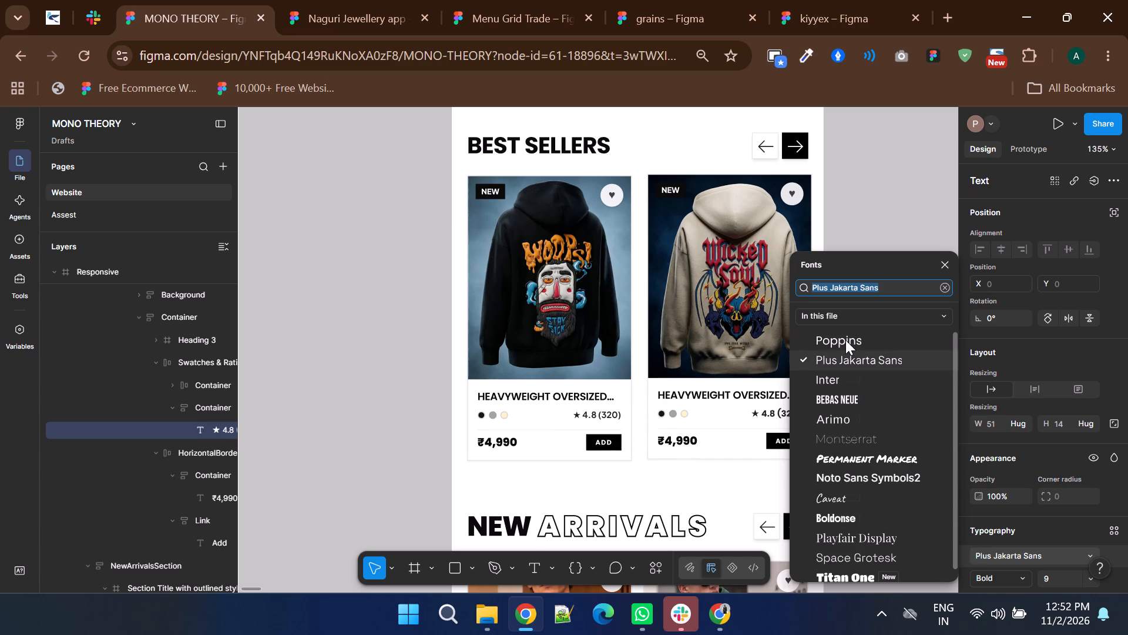
left_click(845, 340)
left_click(912, 453)
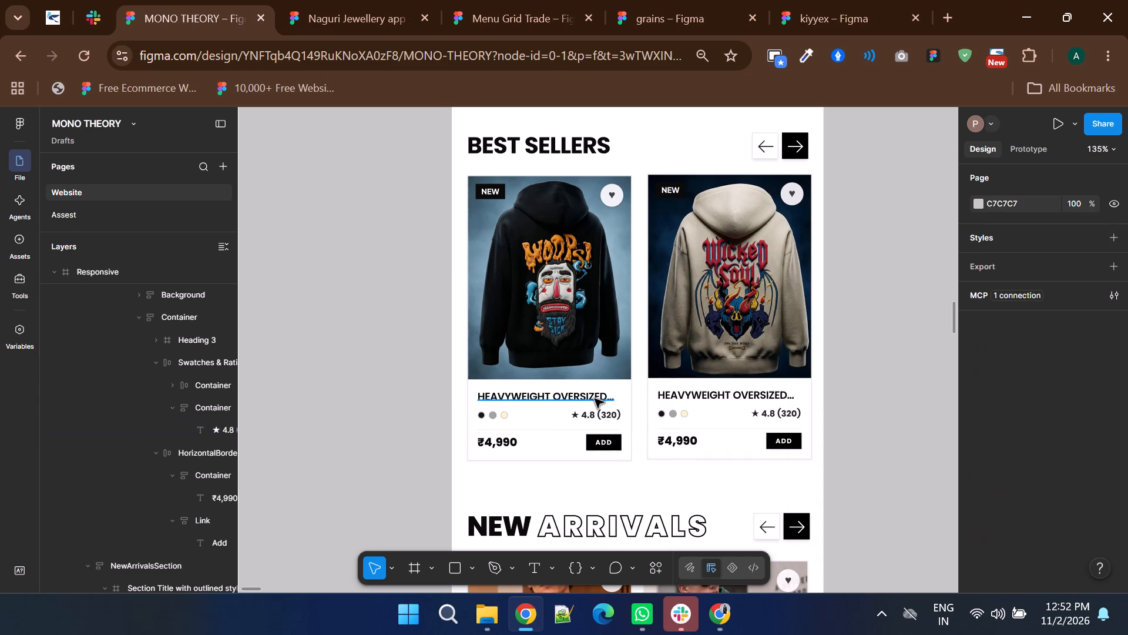
Check the fonts of the product titles on the two Best Sellers cards.
left_click(595, 399, "ctrl")
left_click(995, 556)
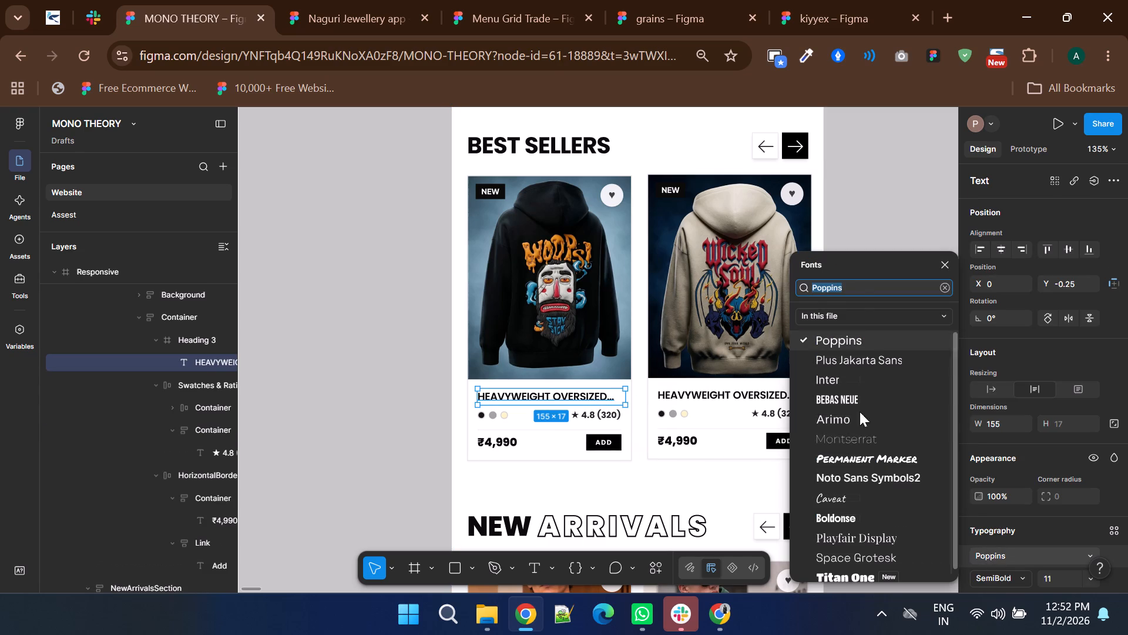
left_click(852, 201)
left_click(719, 402, "ctrl")
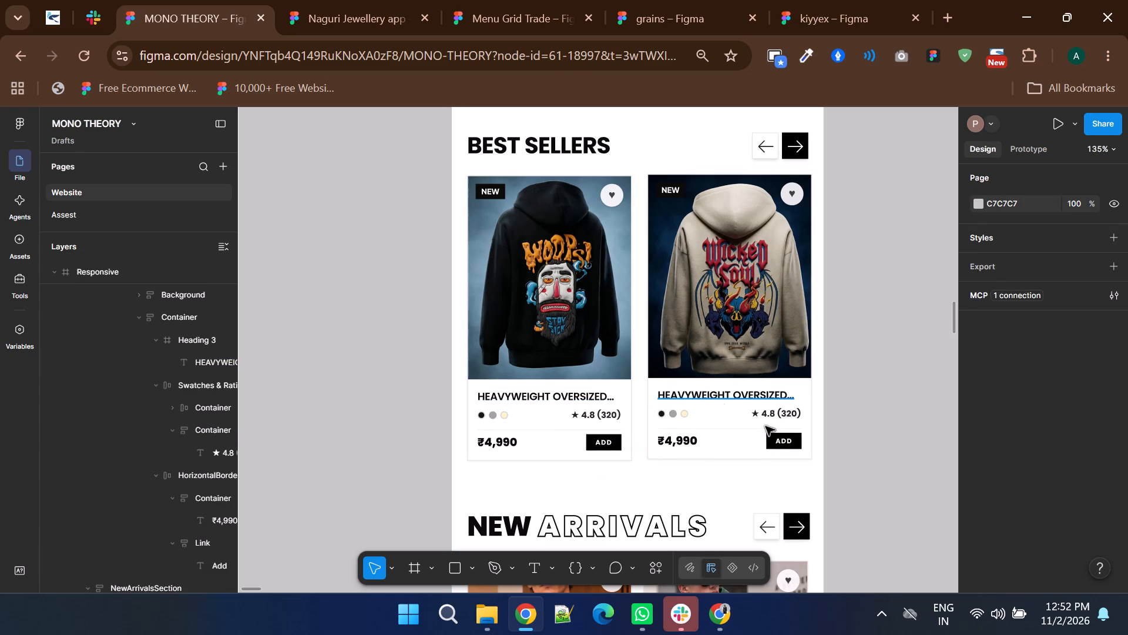
left_click(902, 473)
Set the font of the NEW badge text on both visible Best Sellers cards to Poppins.
scroll(889, 490, "up", 2)
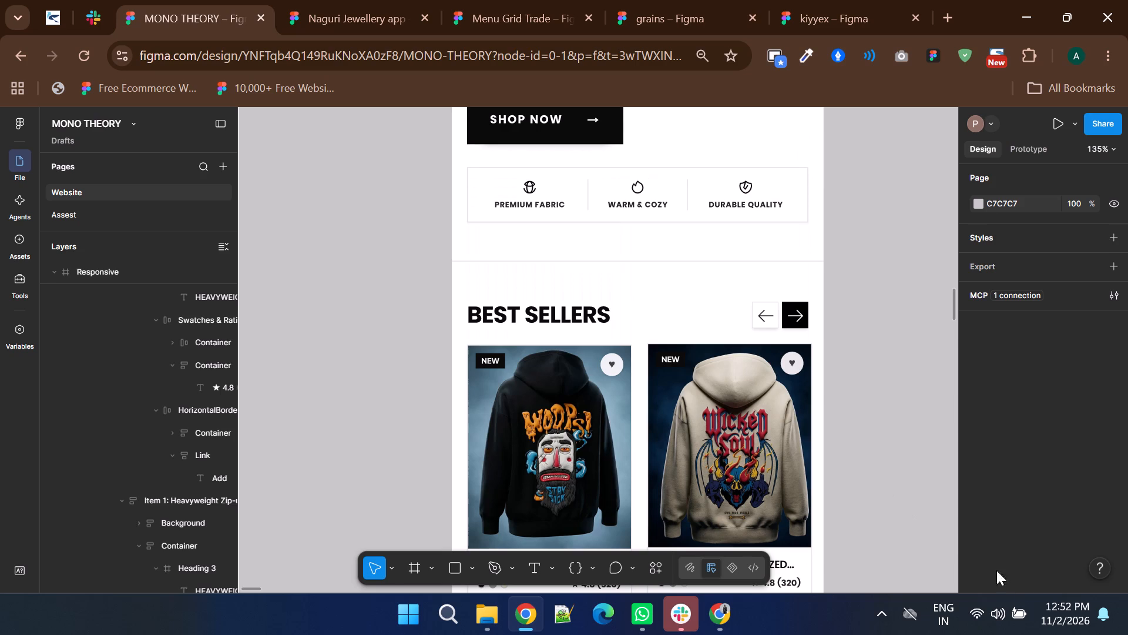
left_click(498, 368, "ctrl")
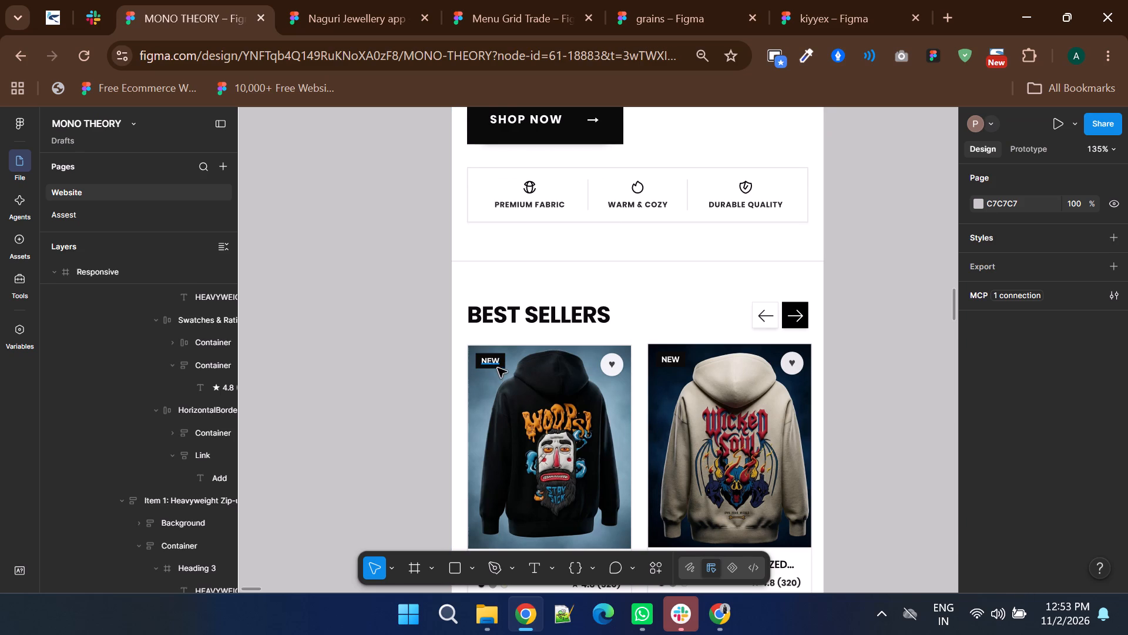
left_click(1012, 550)
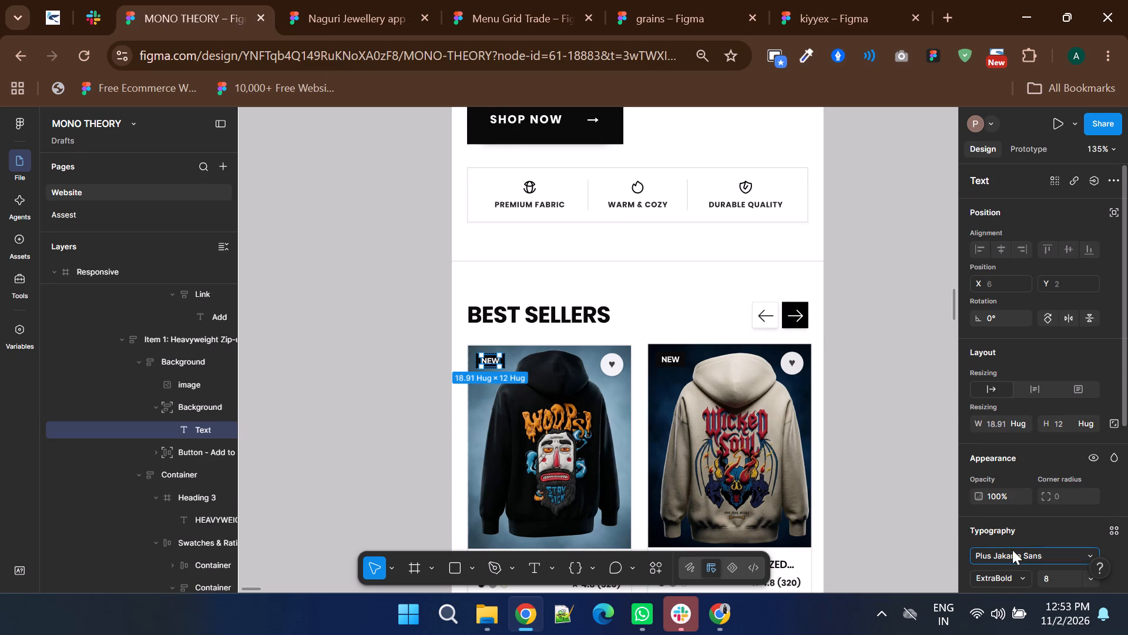
left_click(825, 333)
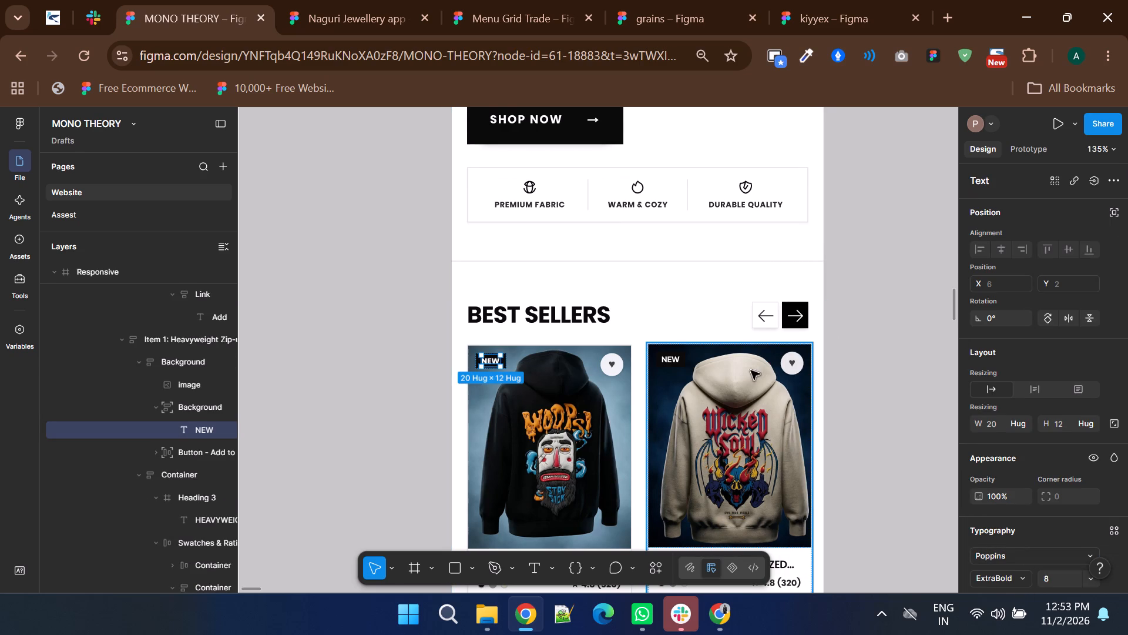
left_click(674, 363, "ctrl")
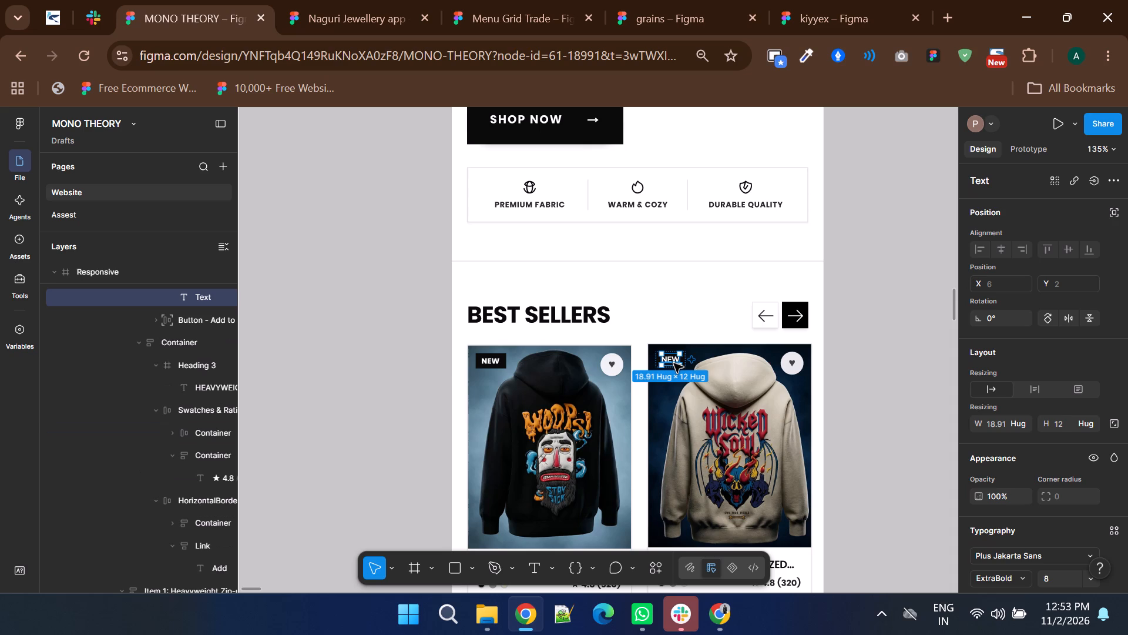
left_click(999, 553)
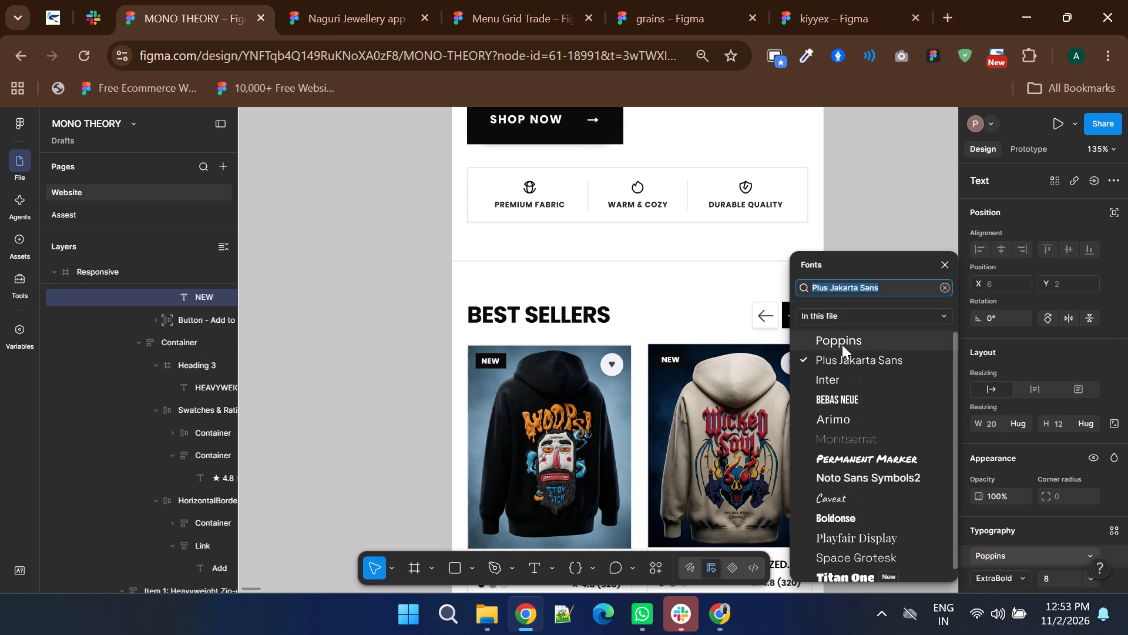
left_click(840, 342)
left_click(385, 474)
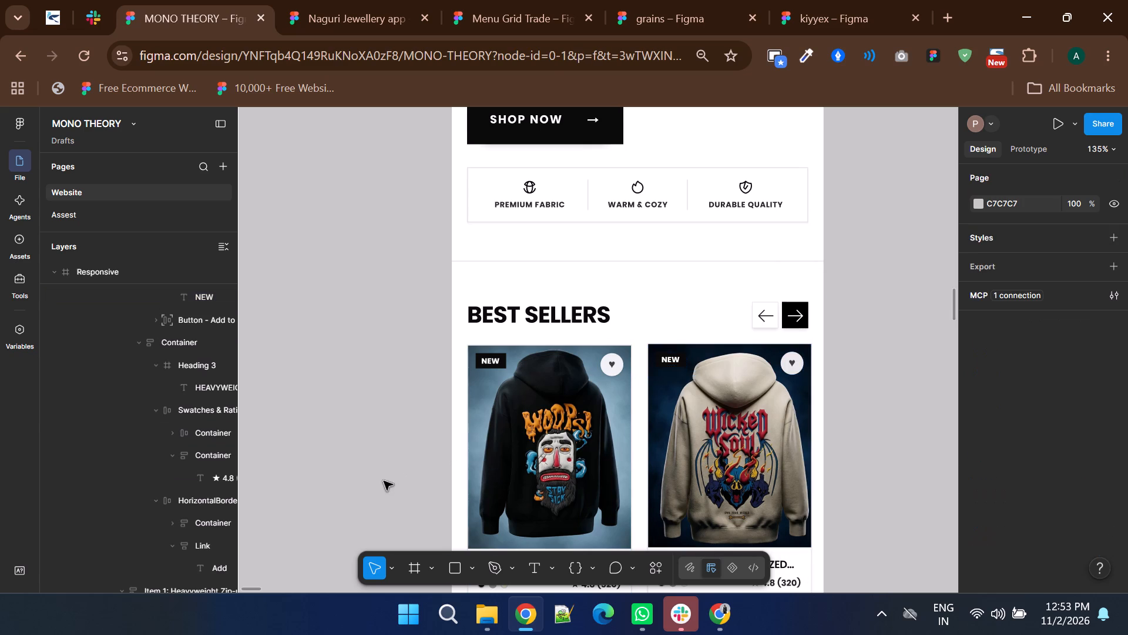
Check the fonts of the BEST SELLERS heading, the three feature labels, the SHOP NOW text and the hero description.
scroll(384, 481, "up", 1)
left_click(554, 392, "ctrl")
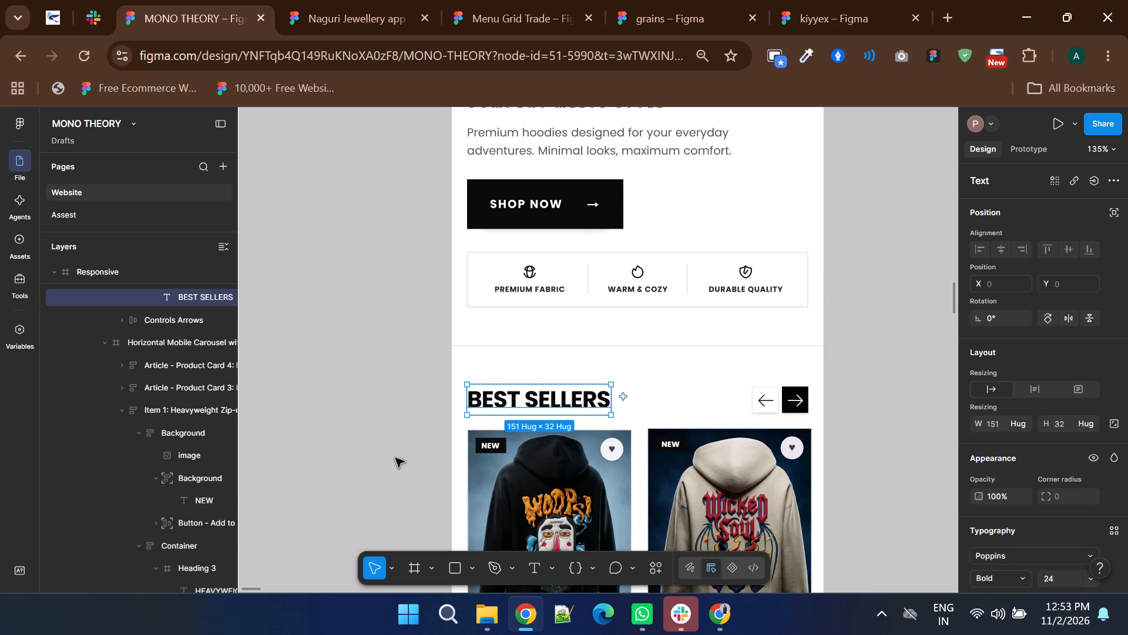
left_click(387, 459)
scroll(385, 459, "up", 2)
left_click(513, 459, "ctrl")
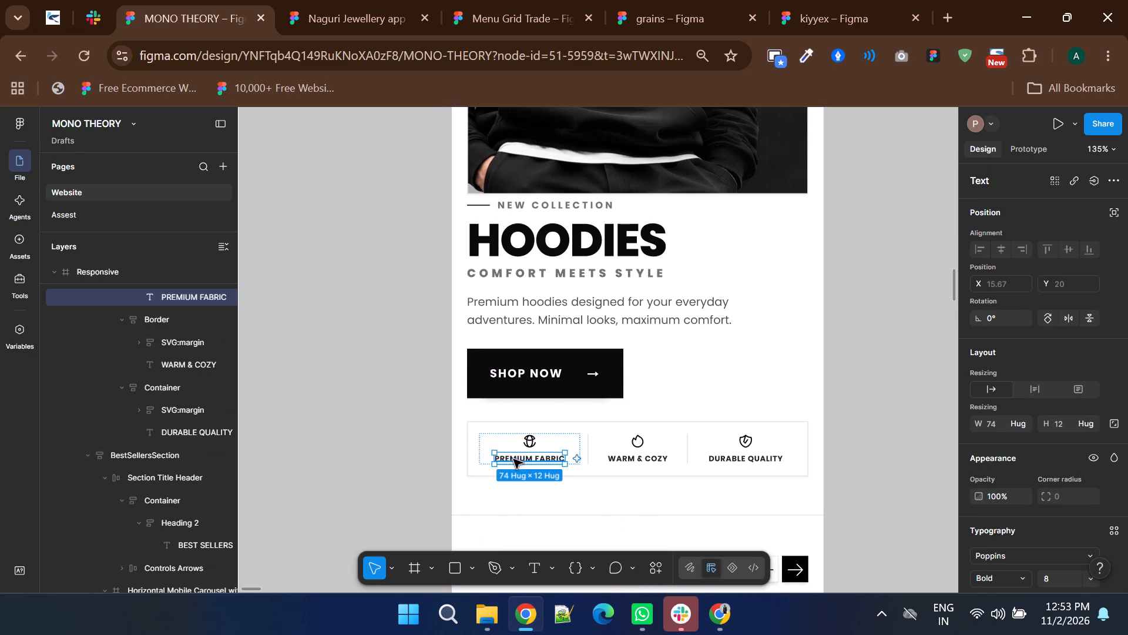
left_click(655, 463, "ctrl")
left_click(737, 463, "ctrl+shift")
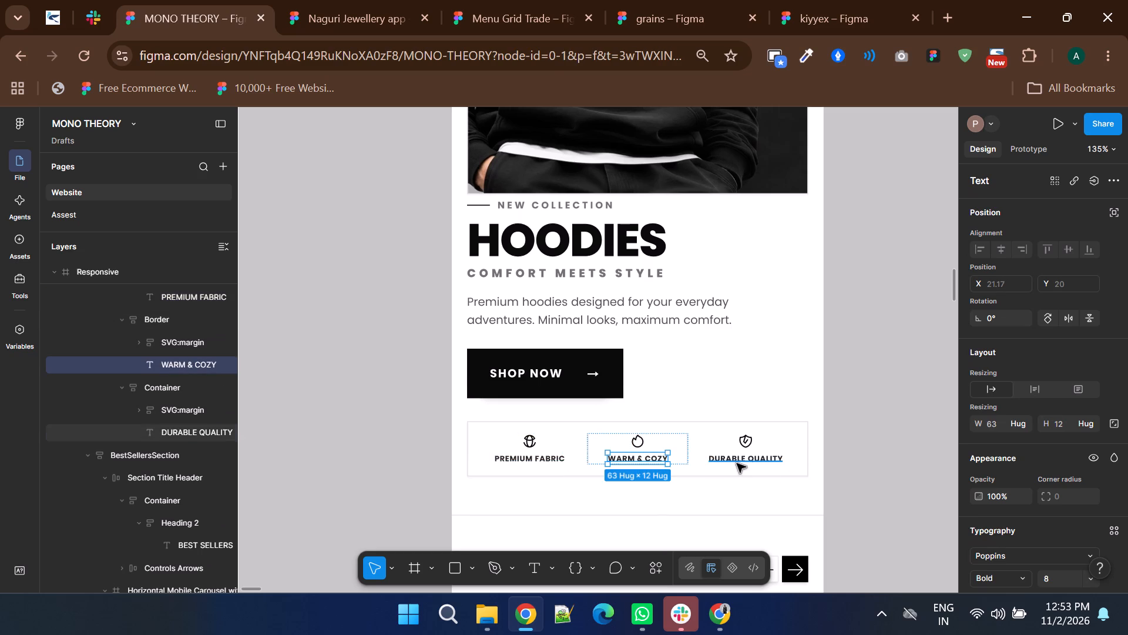
left_click(906, 463)
left_click(515, 364, "ctrl")
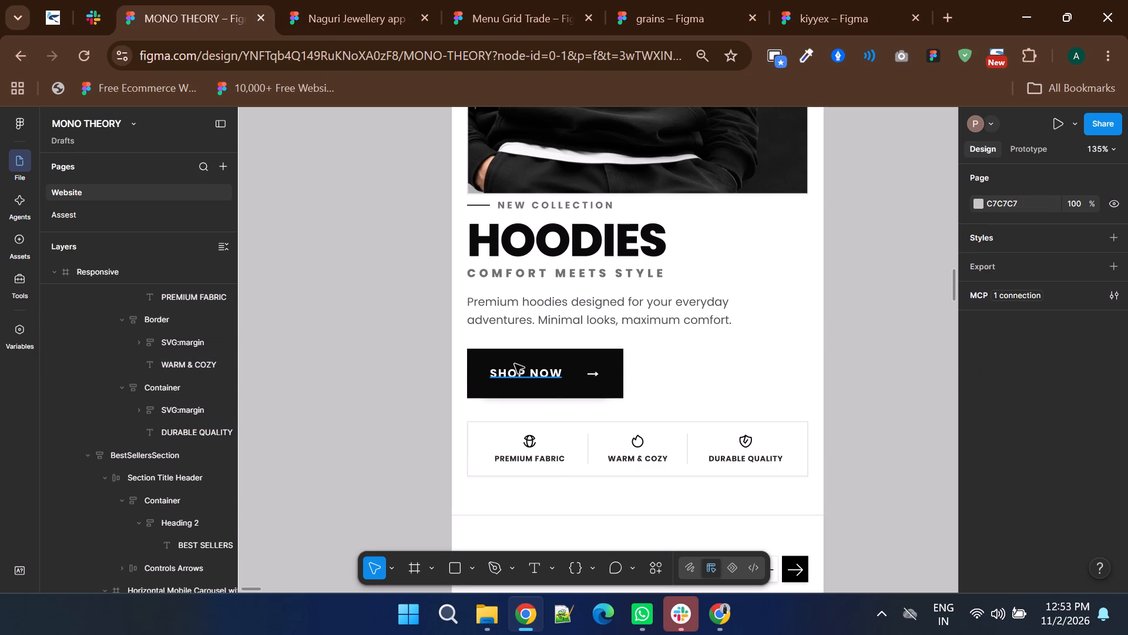
left_click(536, 310, "ctrl")
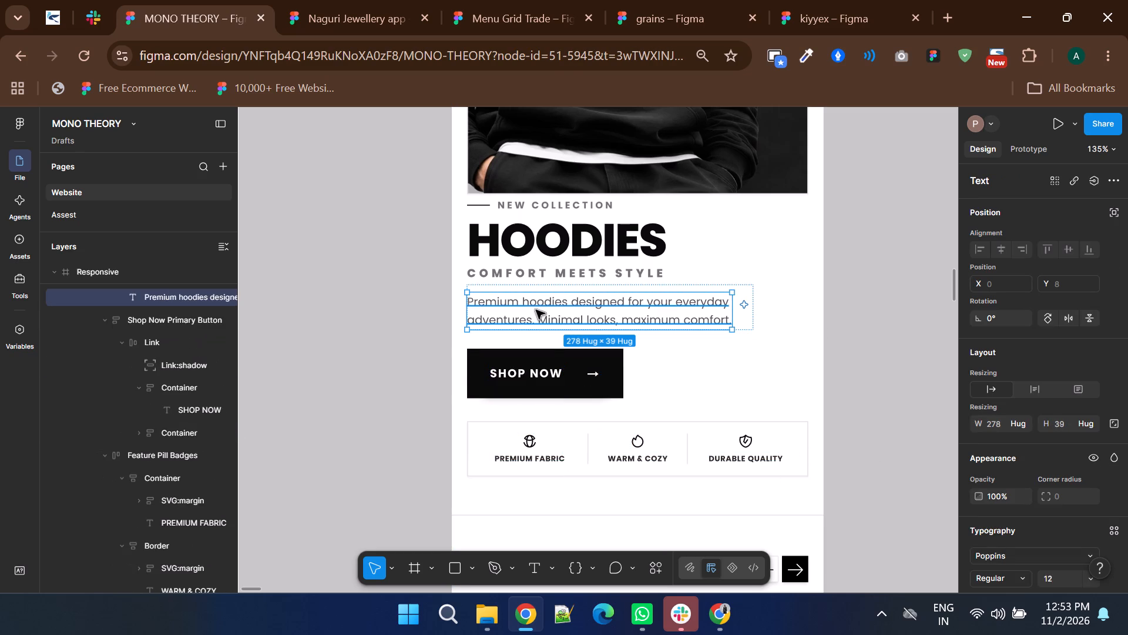
scroll(424, 384, "up", 2)
left_click(409, 388)
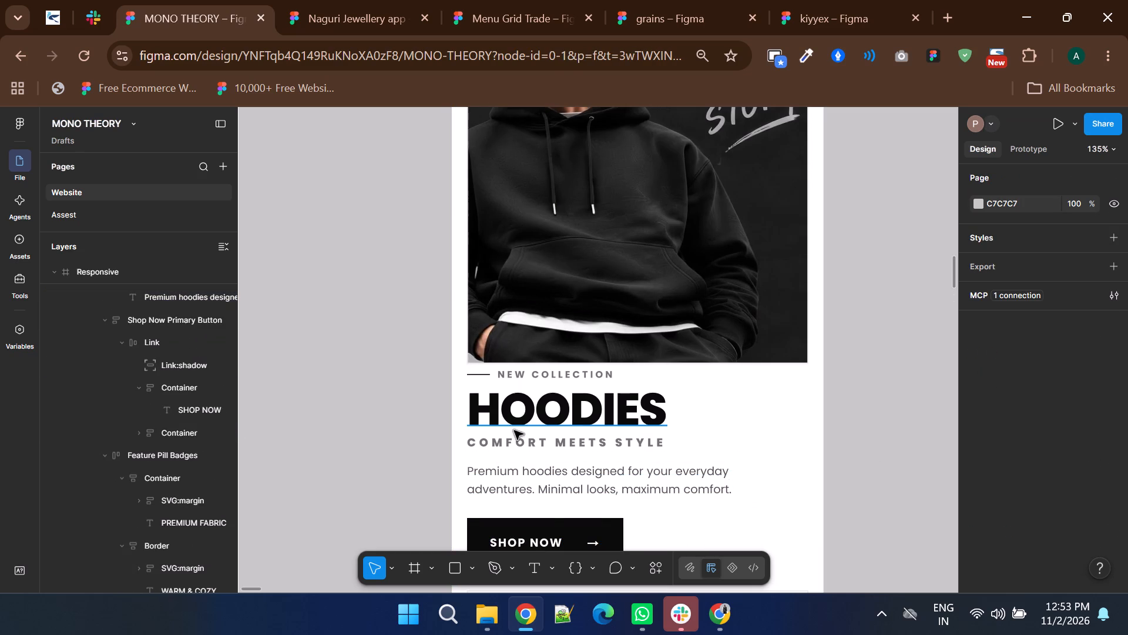
Check the fonts of the HOODIES headline and the NEW COLLECTION label in the Responsive page's hero section.
left_click(517, 436, "ctrl")
left_click(523, 424, "ctrl")
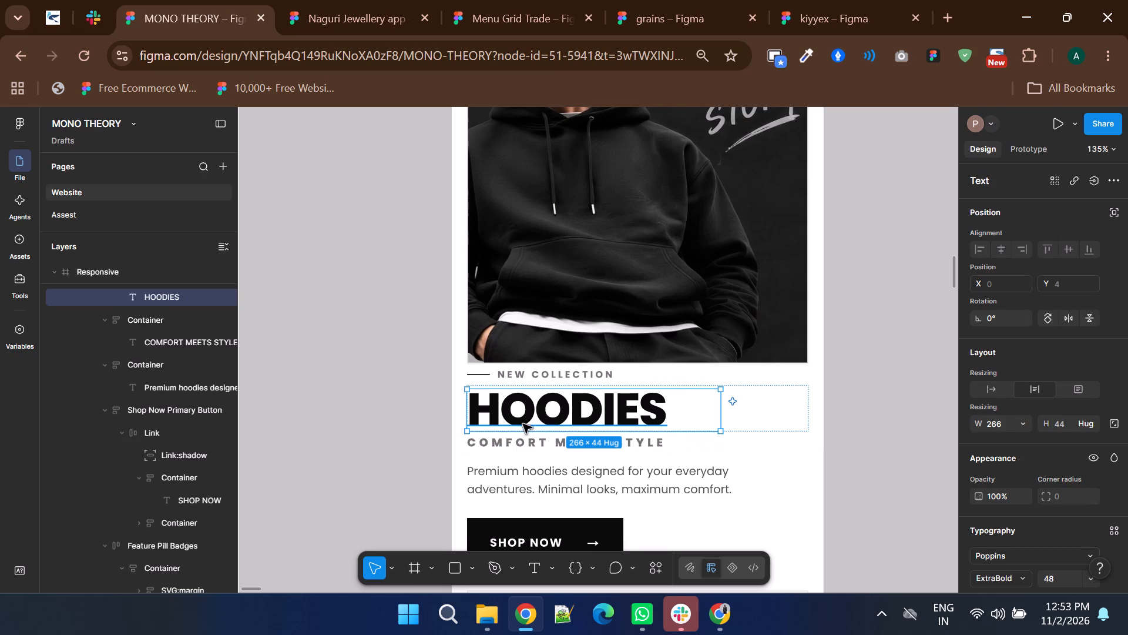
left_click(423, 447)
left_click(543, 371, "ctrl")
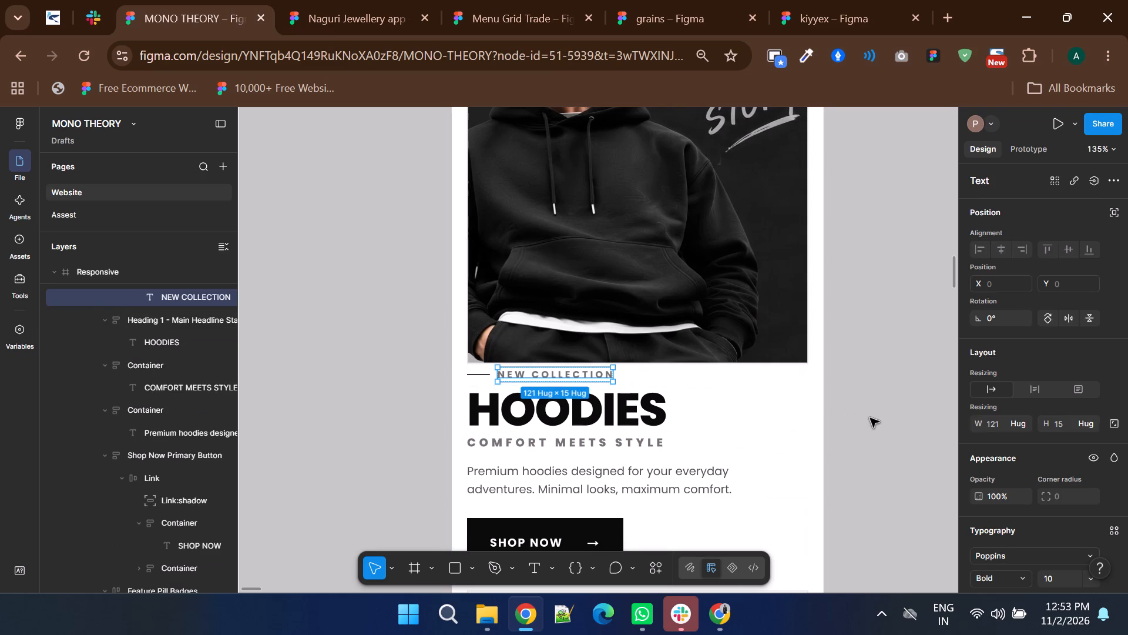
left_click(870, 418)
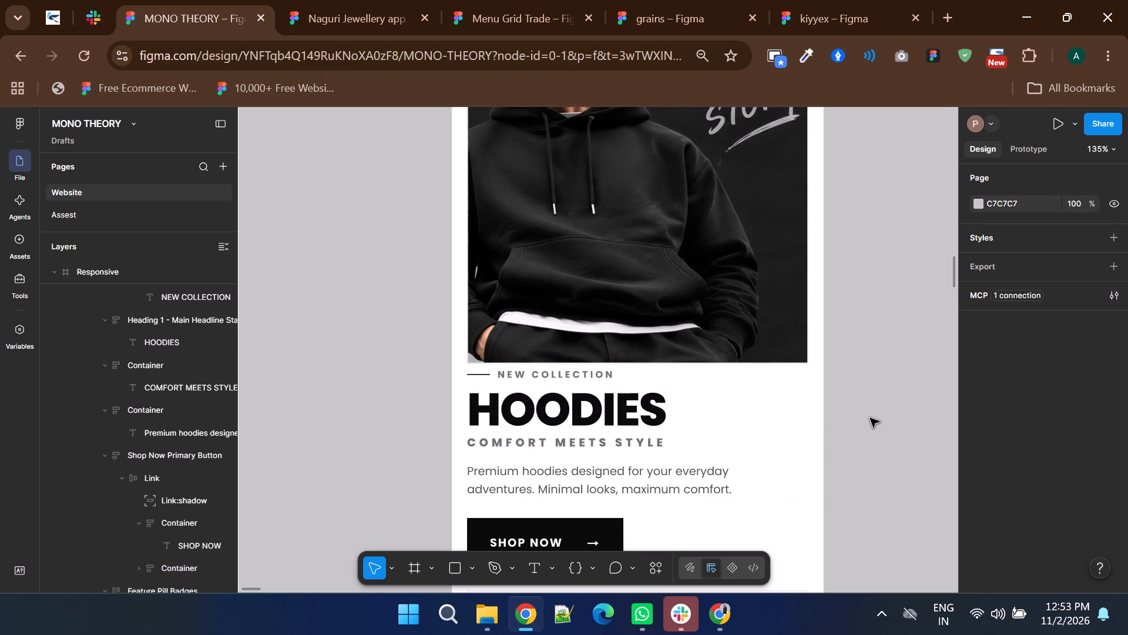
Check the fonts of the EVERYDAY ESSENTIALS headline and the MEN COLLECTION label in the Men's page hero banner.
scroll(572, 359, "down", 4, "ctrl")
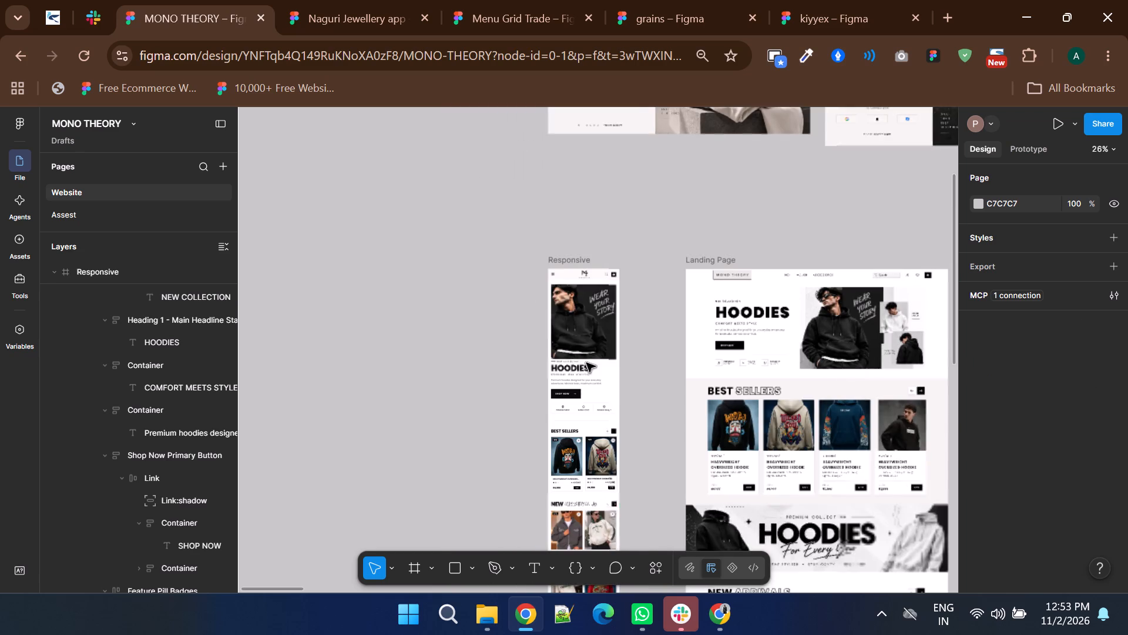
scroll(586, 363, "down", 2, "shift")
scroll(730, 381, "down", 3, "shift")
scroll(698, 326, "up", 4, "ctrl")
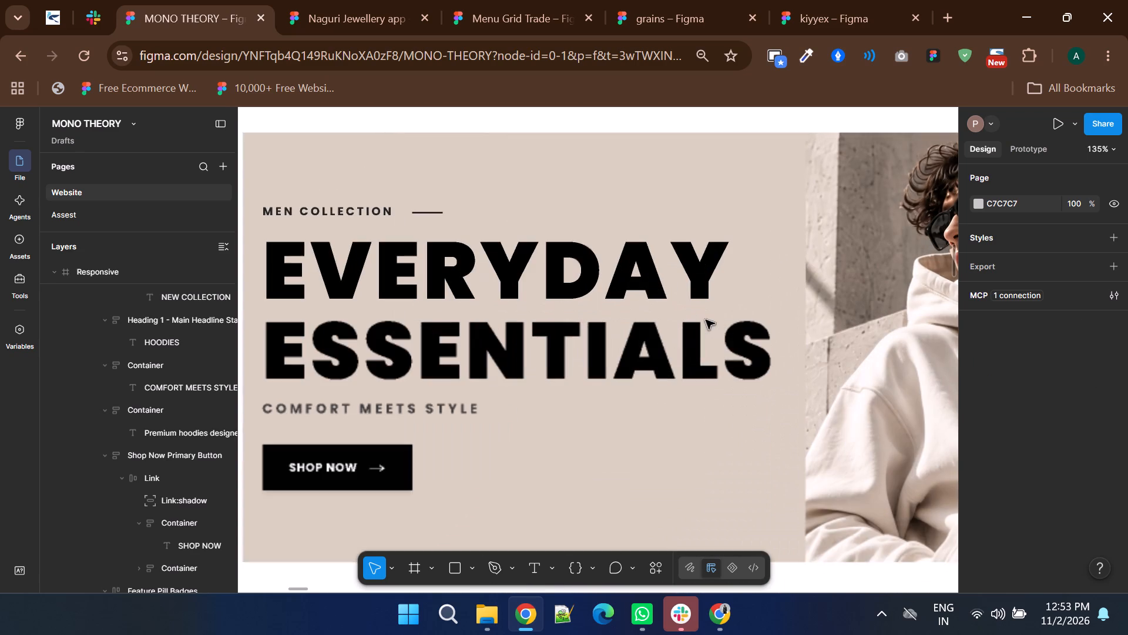
left_click(598, 352, "ctrl")
scroll(726, 416, "down", 1, "ctrl")
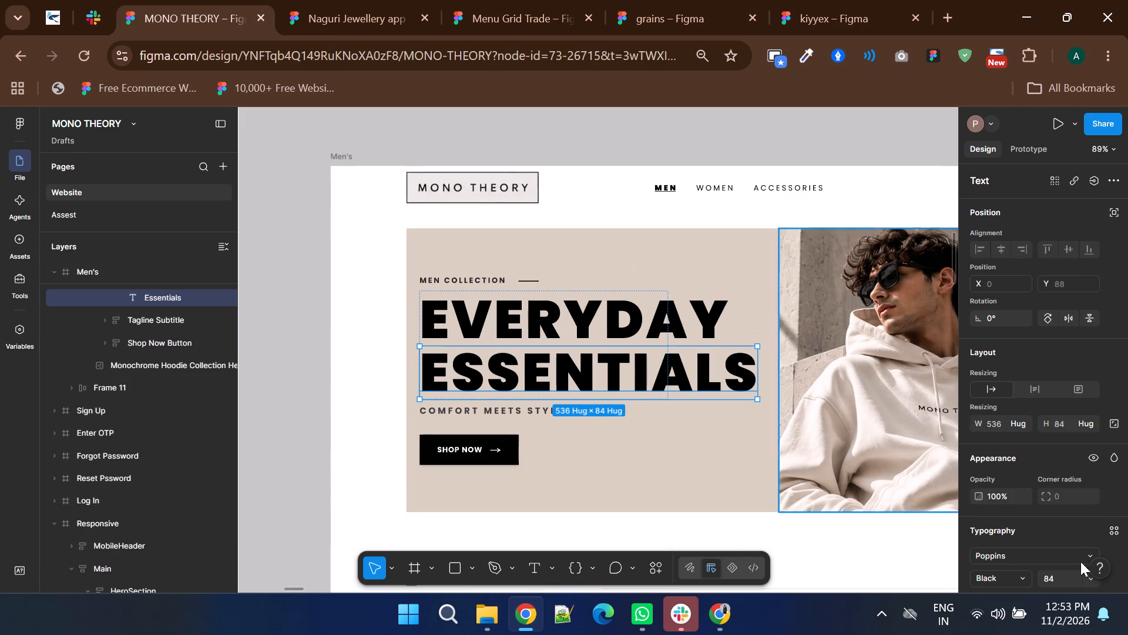
left_click(524, 299, "ctrl")
left_click(468, 278, "ctrl")
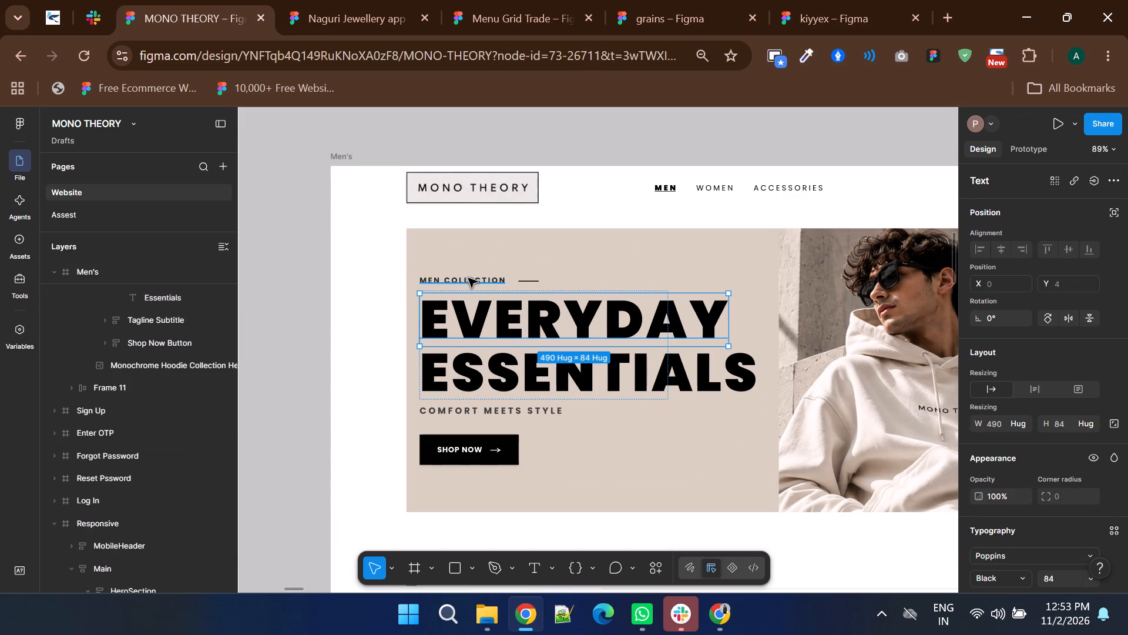
scroll(661, 374, "down", 2, "ctrl")
left_click(445, 379)
Check the font of the first Hoodies option in the Men's page CATEGORY filter.
scroll(445, 379, "down", 2)
scroll(567, 299, "up", 4, "ctrl")
left_click(544, 283, "ctrl")
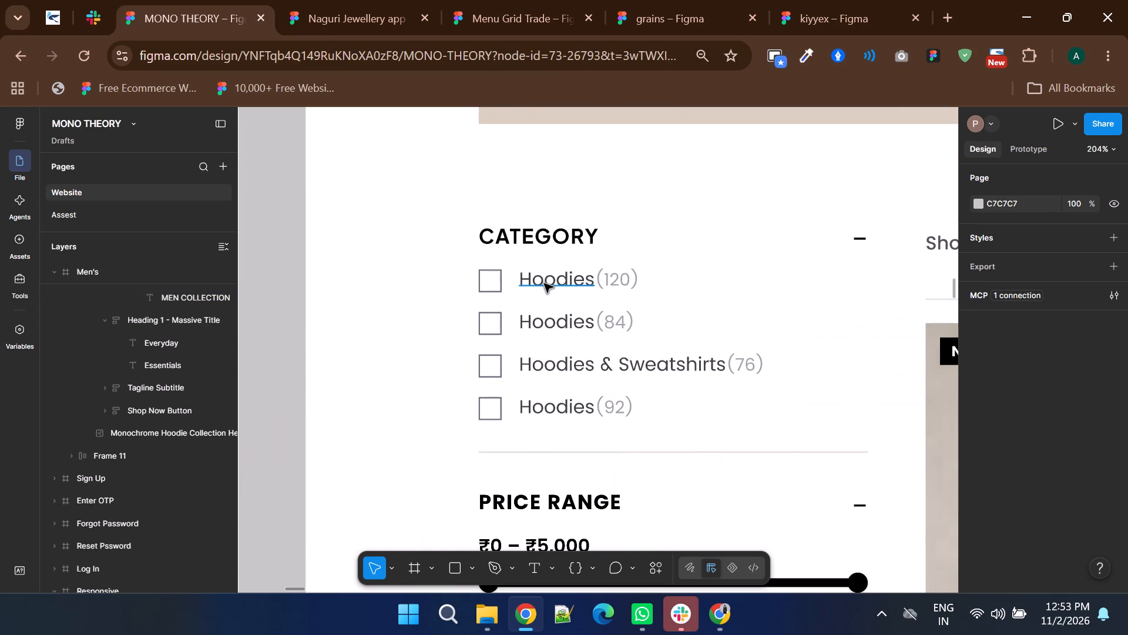
scroll(711, 393, "down", 2, "ctrl")
left_click(492, 433)
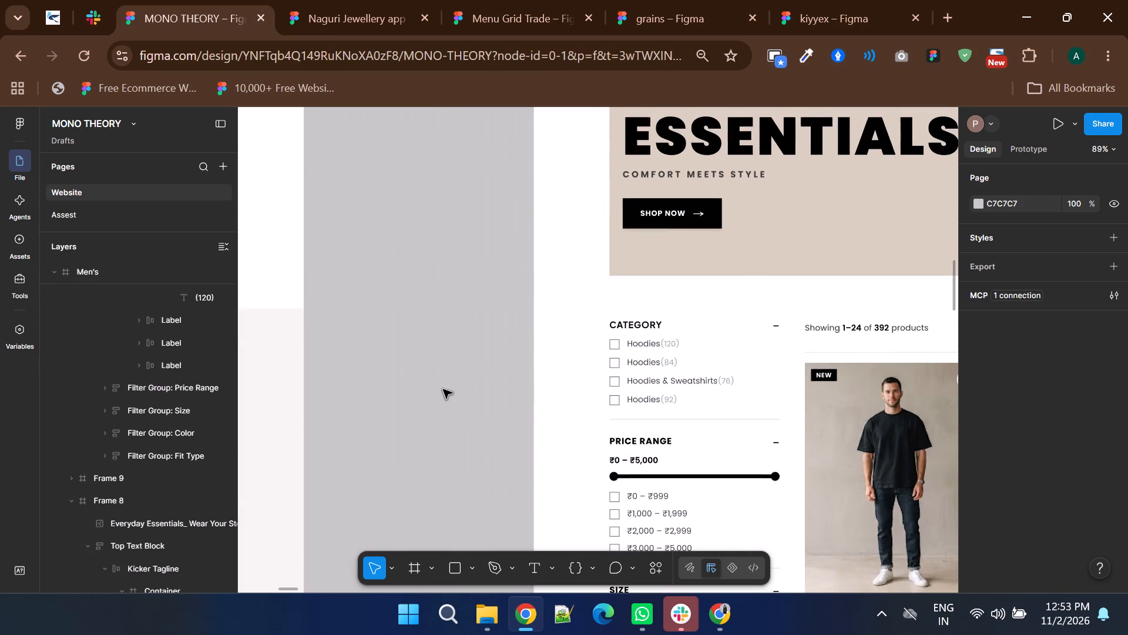
Look over the whole set of website page frames, from the Men's page through the order, payment and shipping pages.
scroll(443, 389, "down", 6, "ctrl")
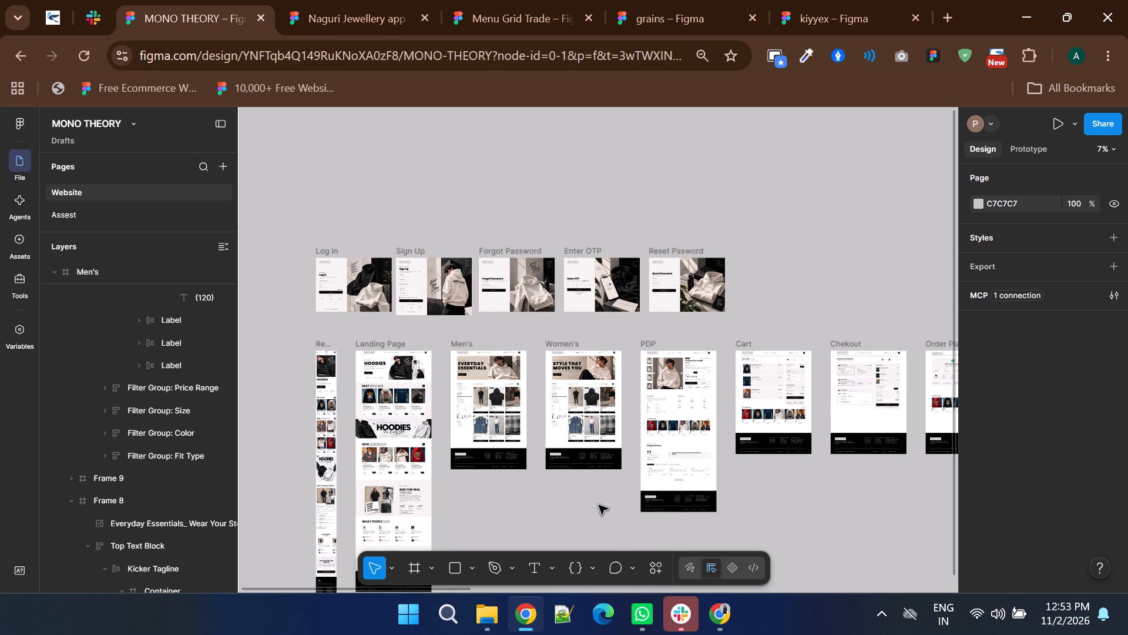
scroll(599, 505, "down", 2)
scroll(549, 424, "down", 2, "ctrl")
scroll(549, 424, "down", 3, "shift")
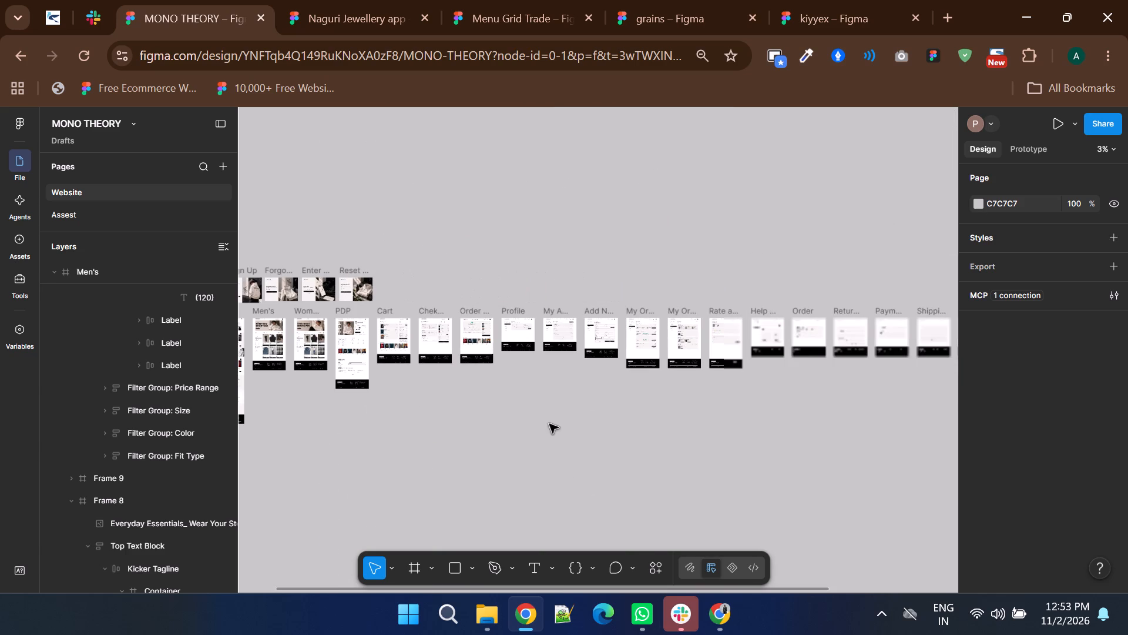
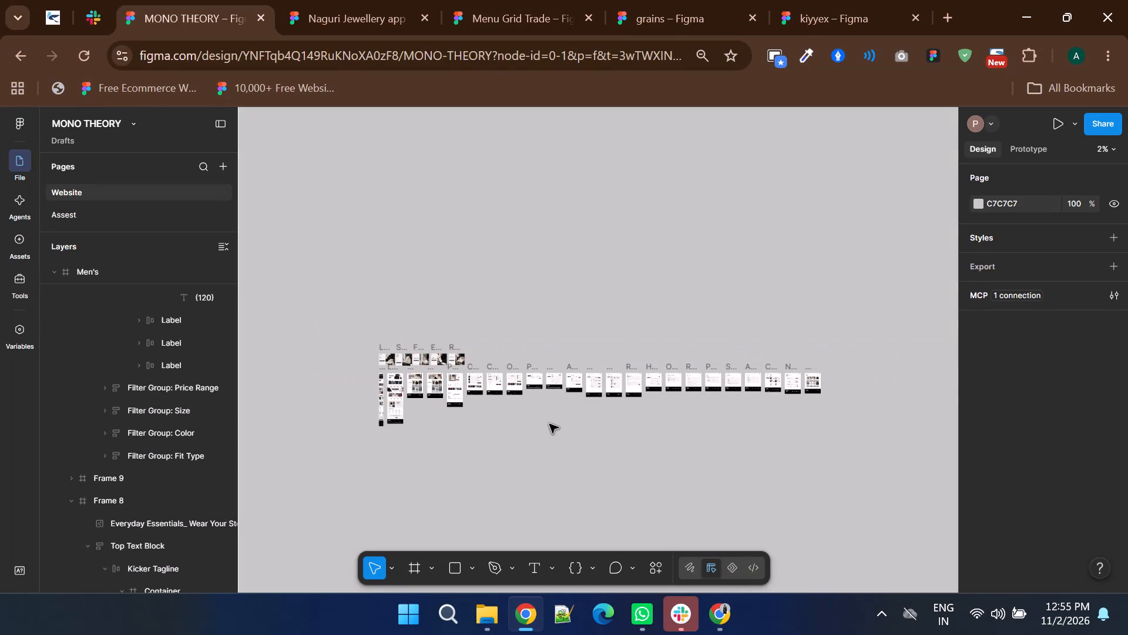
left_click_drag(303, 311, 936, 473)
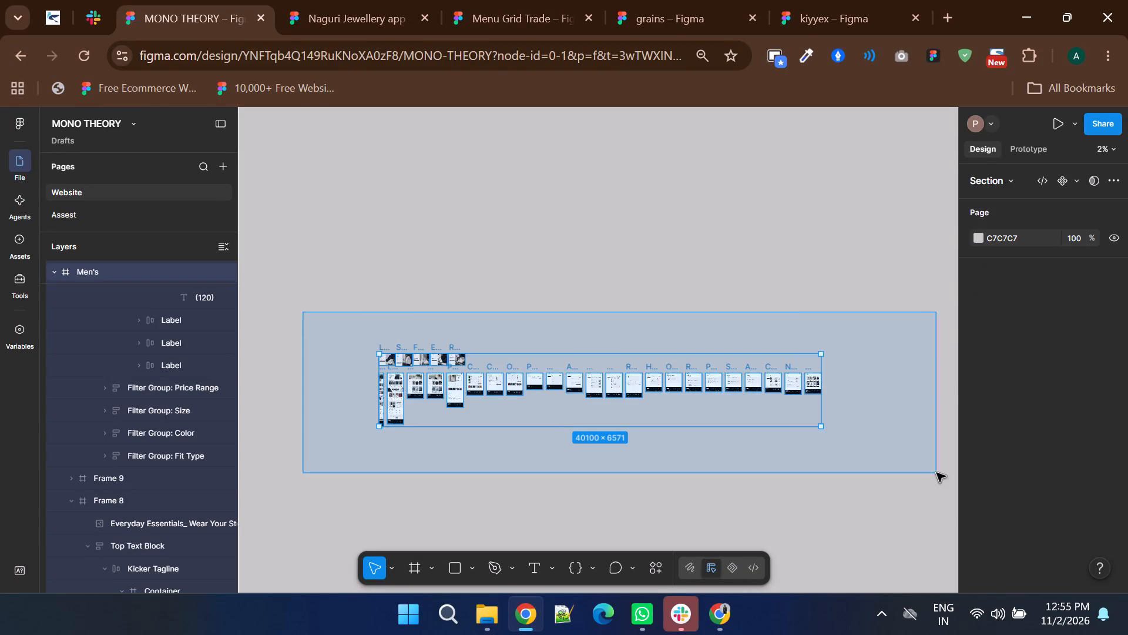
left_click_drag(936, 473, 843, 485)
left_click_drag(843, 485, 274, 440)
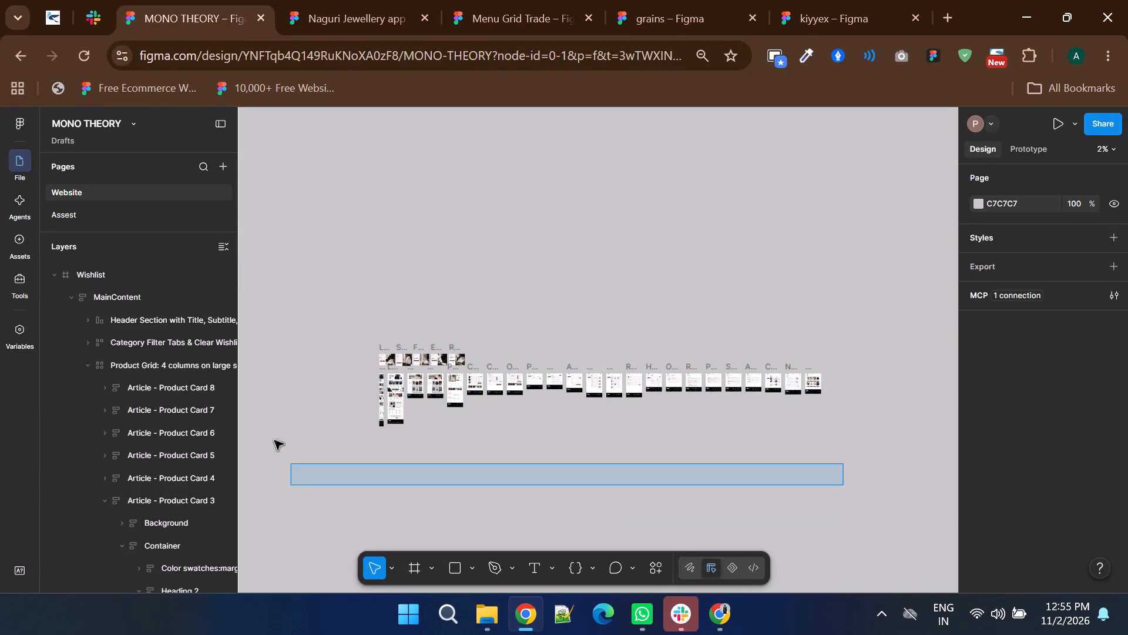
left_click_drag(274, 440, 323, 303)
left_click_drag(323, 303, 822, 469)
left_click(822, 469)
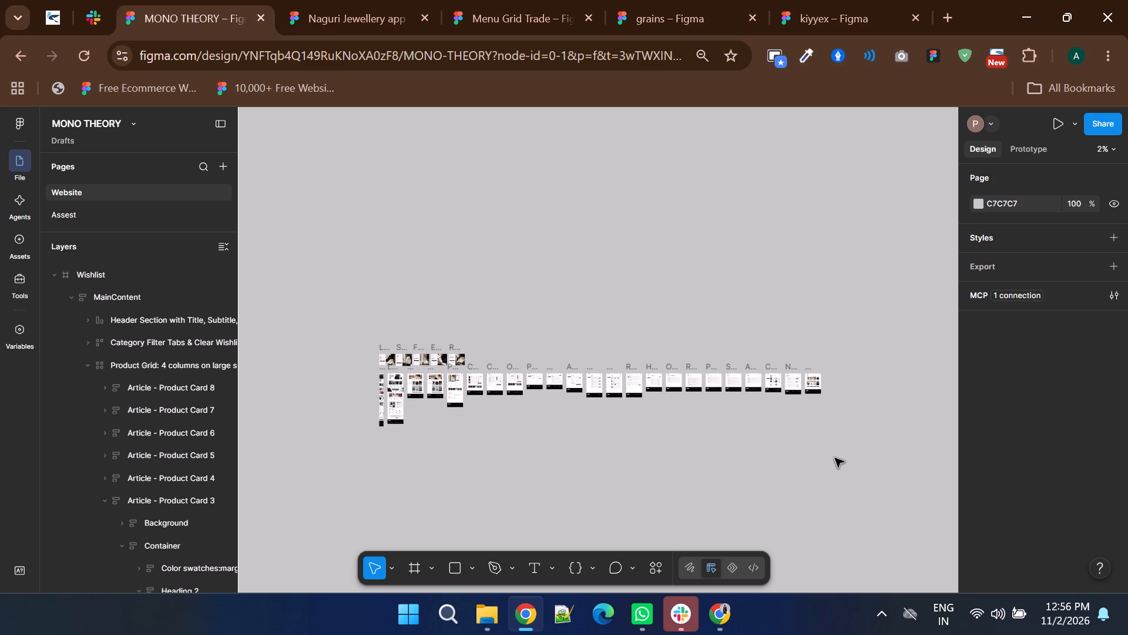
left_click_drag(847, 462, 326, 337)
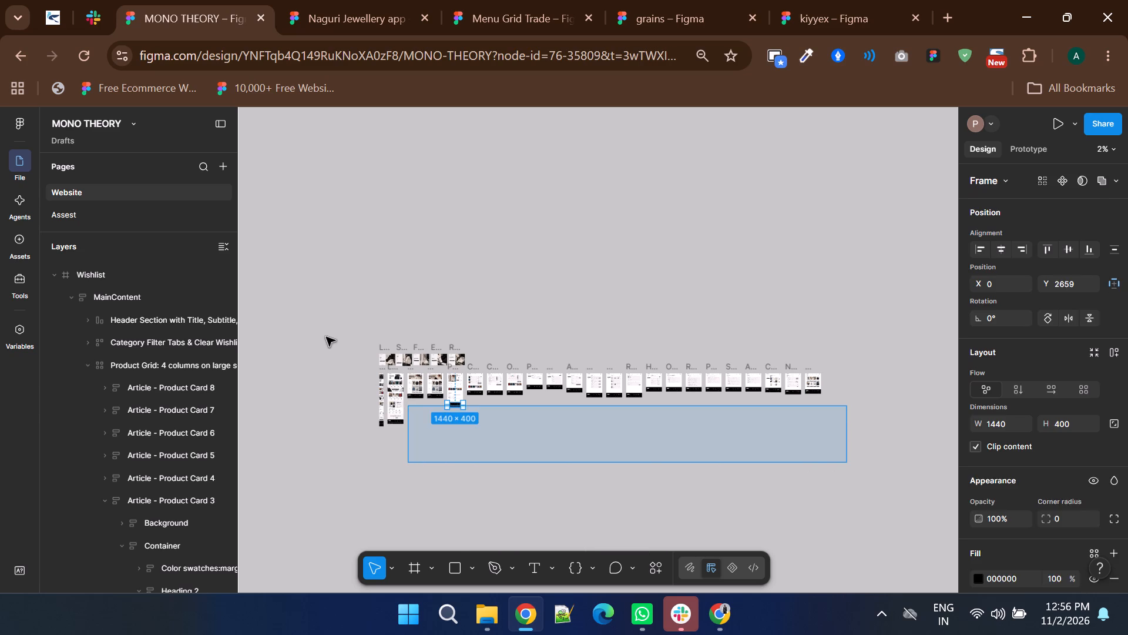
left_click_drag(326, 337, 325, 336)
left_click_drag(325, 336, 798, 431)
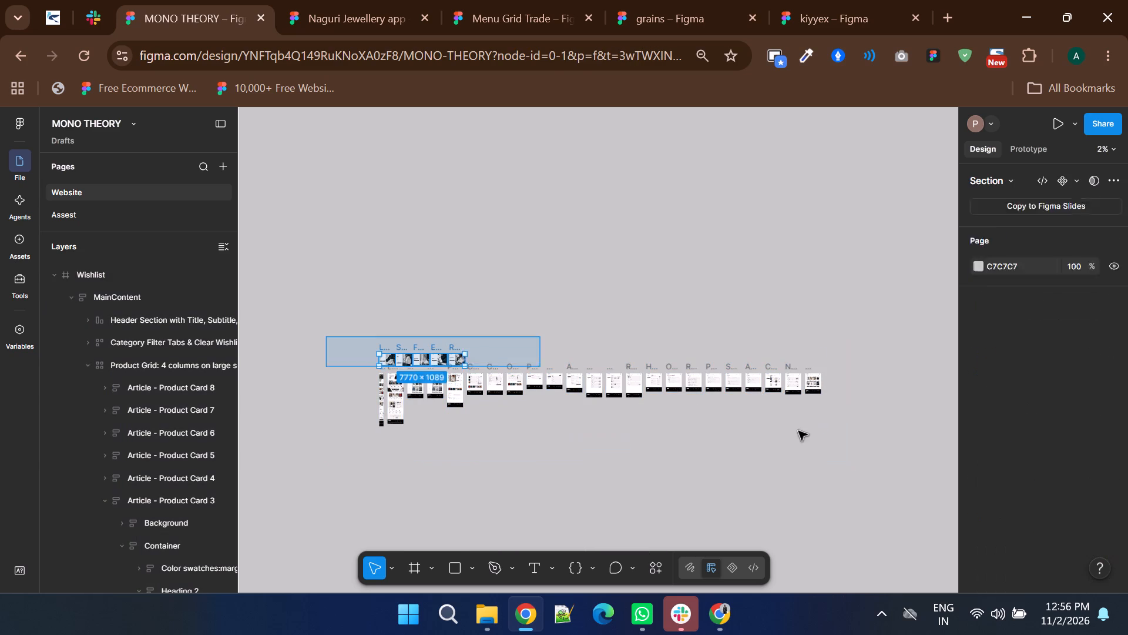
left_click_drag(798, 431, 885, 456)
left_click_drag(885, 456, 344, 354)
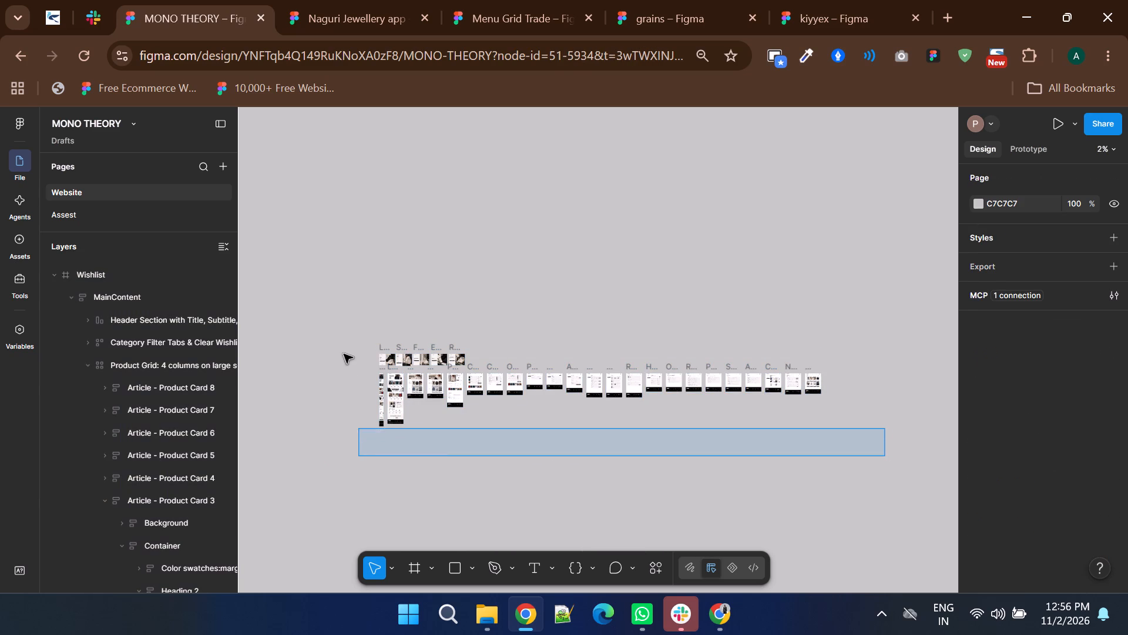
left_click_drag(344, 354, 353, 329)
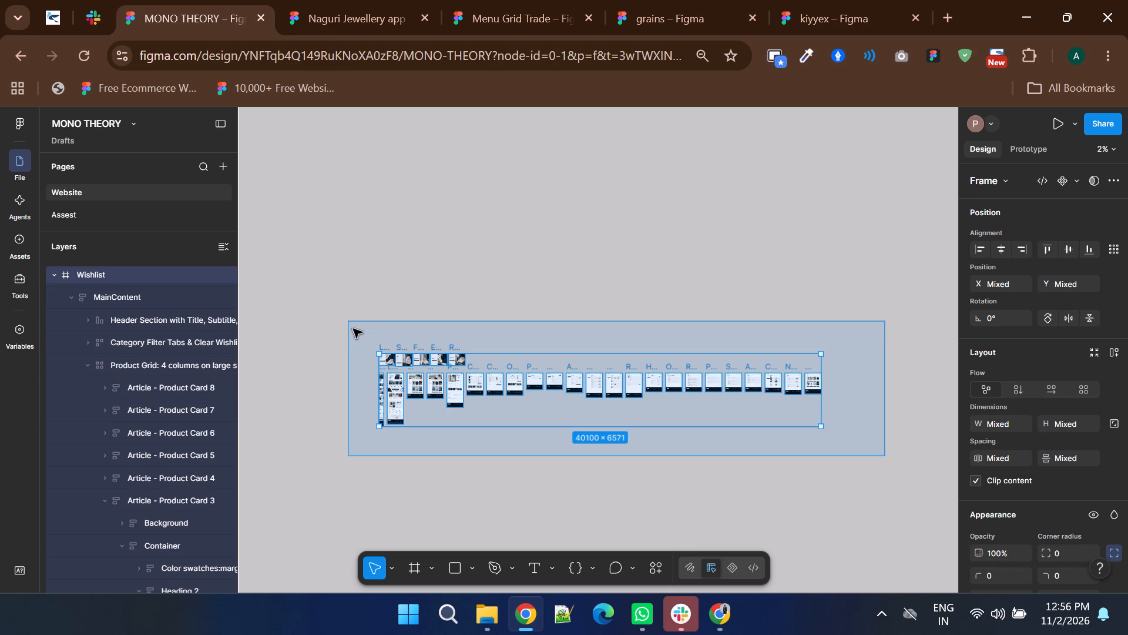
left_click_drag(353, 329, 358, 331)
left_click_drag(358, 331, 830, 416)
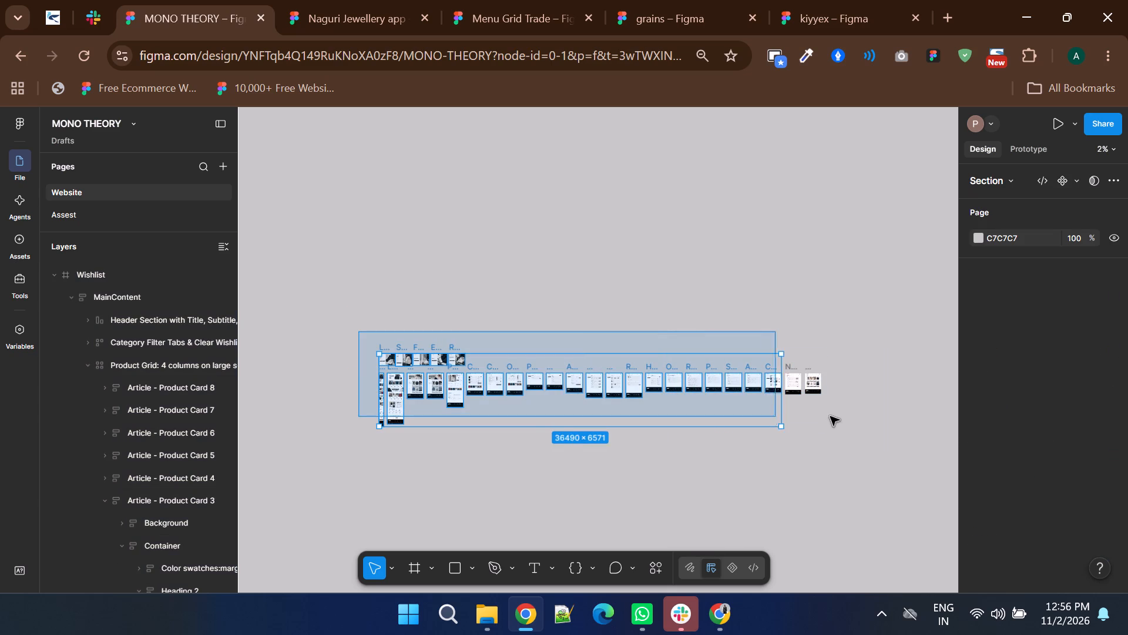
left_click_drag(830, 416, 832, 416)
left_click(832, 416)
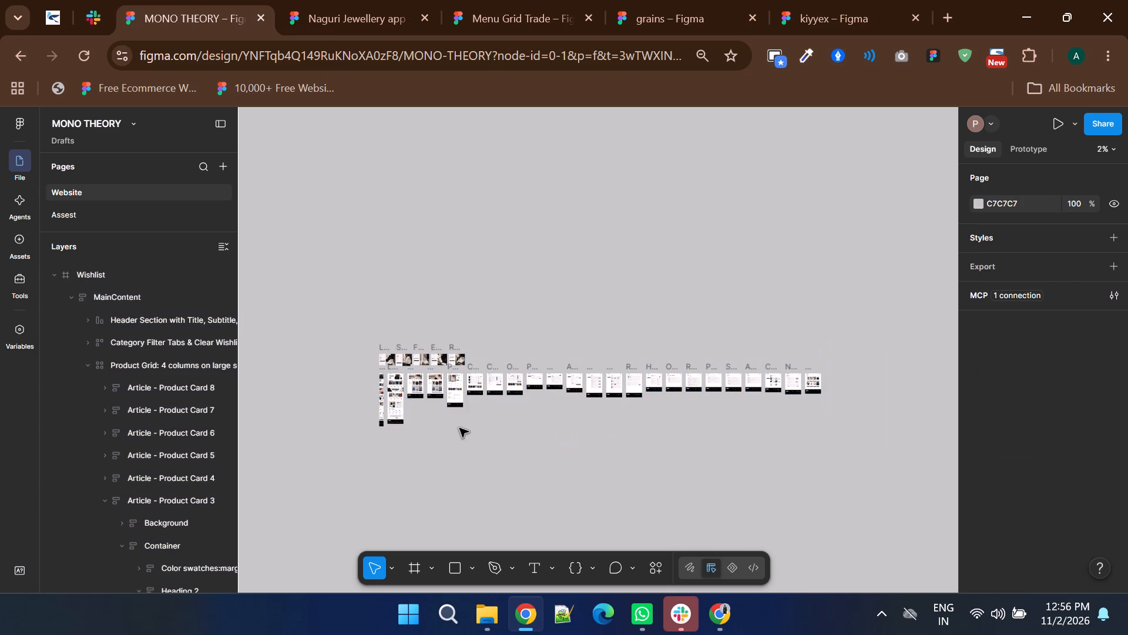
Check the font of the A HIGH-DENSITY STREETWEAR LABORATORY description in the Landing Page footer.
scroll(384, 420, "up", 8, "ctrl")
scroll(528, 442, "up", 4, "ctrl")
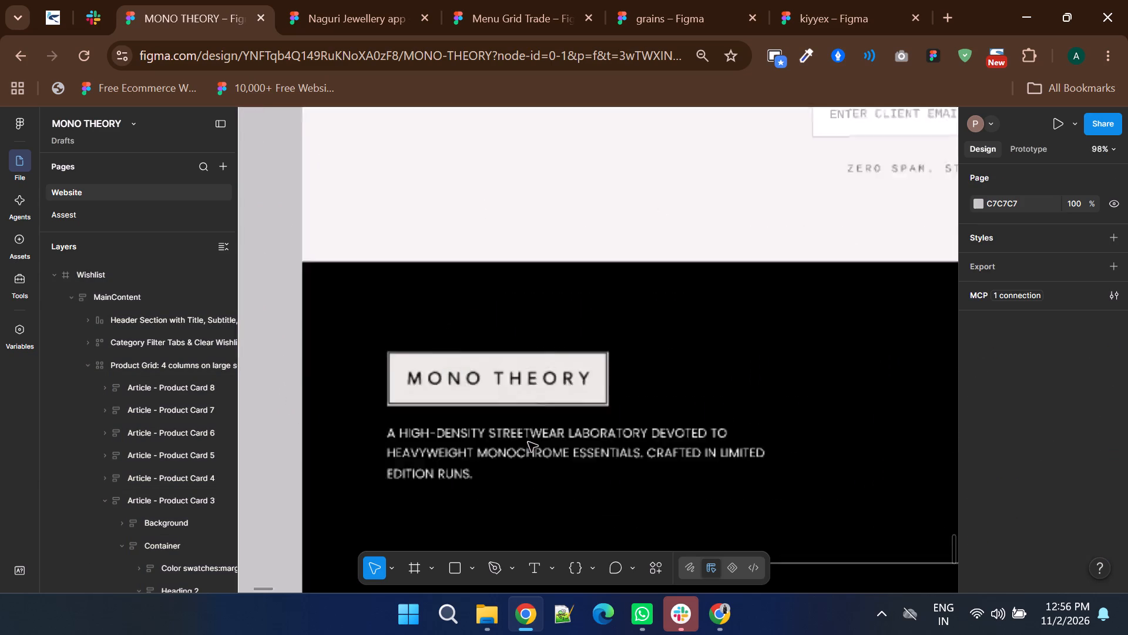
left_click(495, 440, "ctrl")
scroll(495, 440, "down", 3, "ctrl")
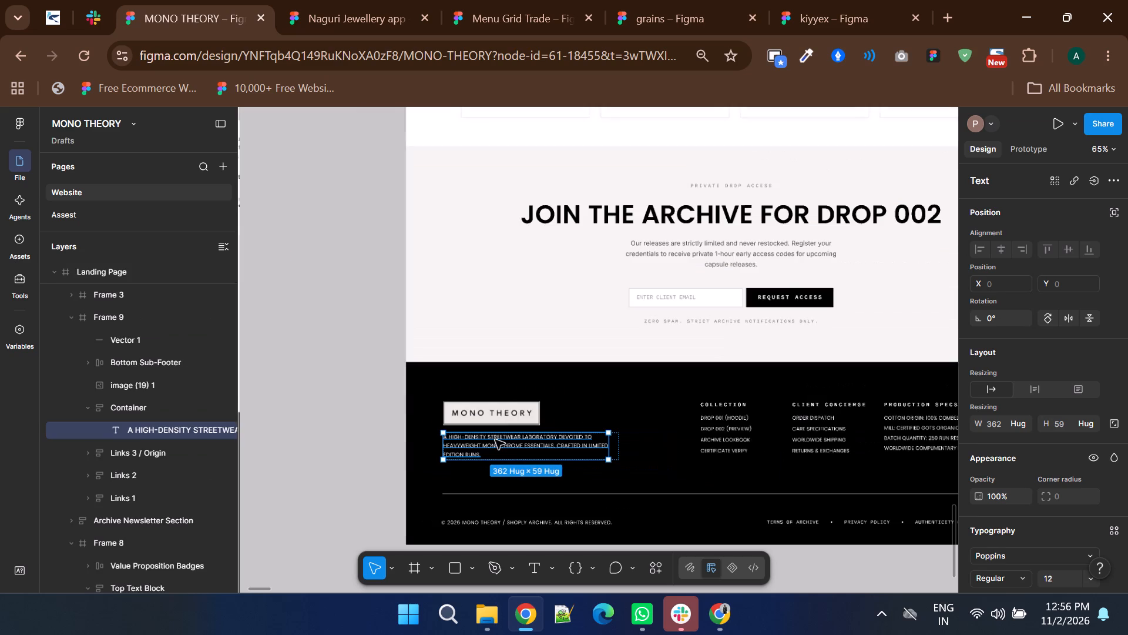
scroll(1064, 469, "down", 3)
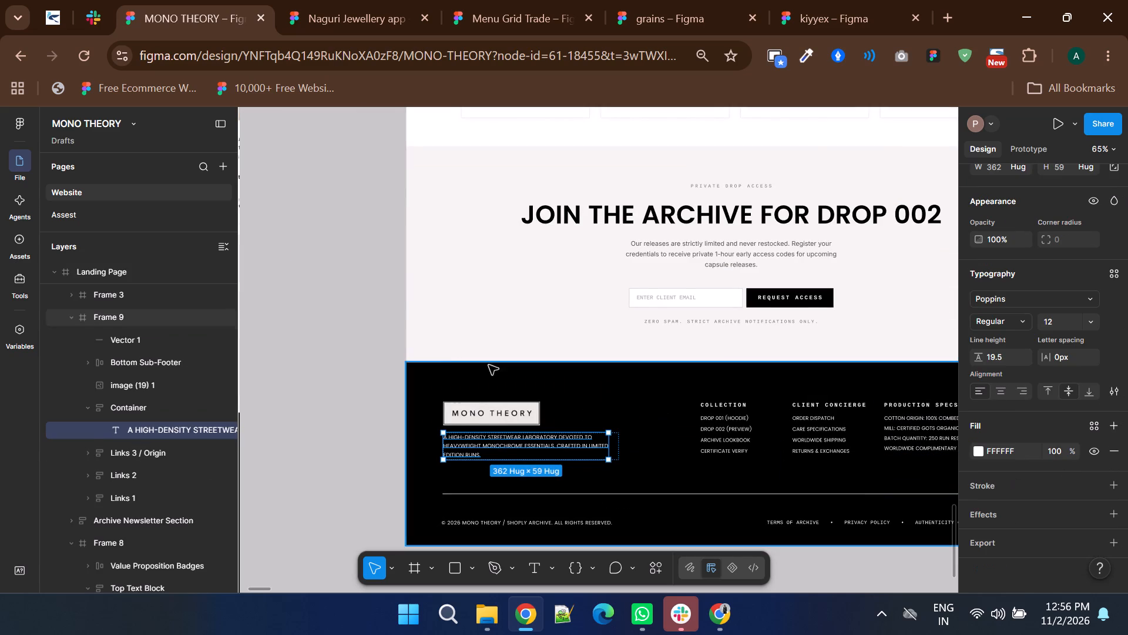
left_click(334, 336)
Set the Landing Page newsletter form's ZERO SPAM note, REQUEST ACCESS button label and ENTER CLIENT EMAIL placeholder to the Poppins font.
left_click(724, 323, "ctrl")
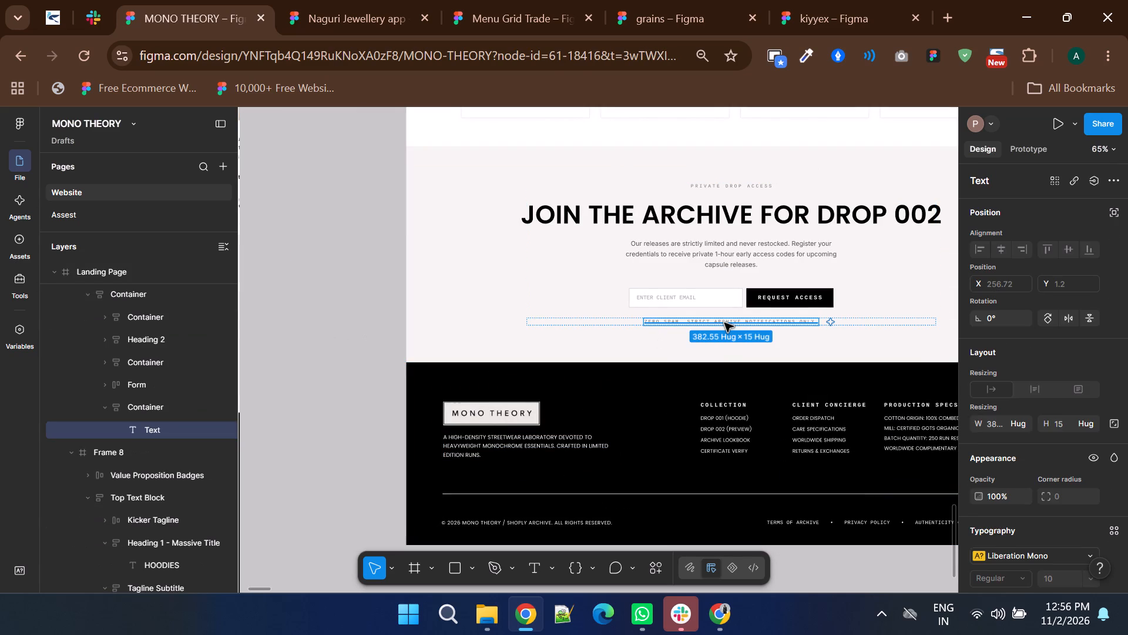
left_click(1029, 550)
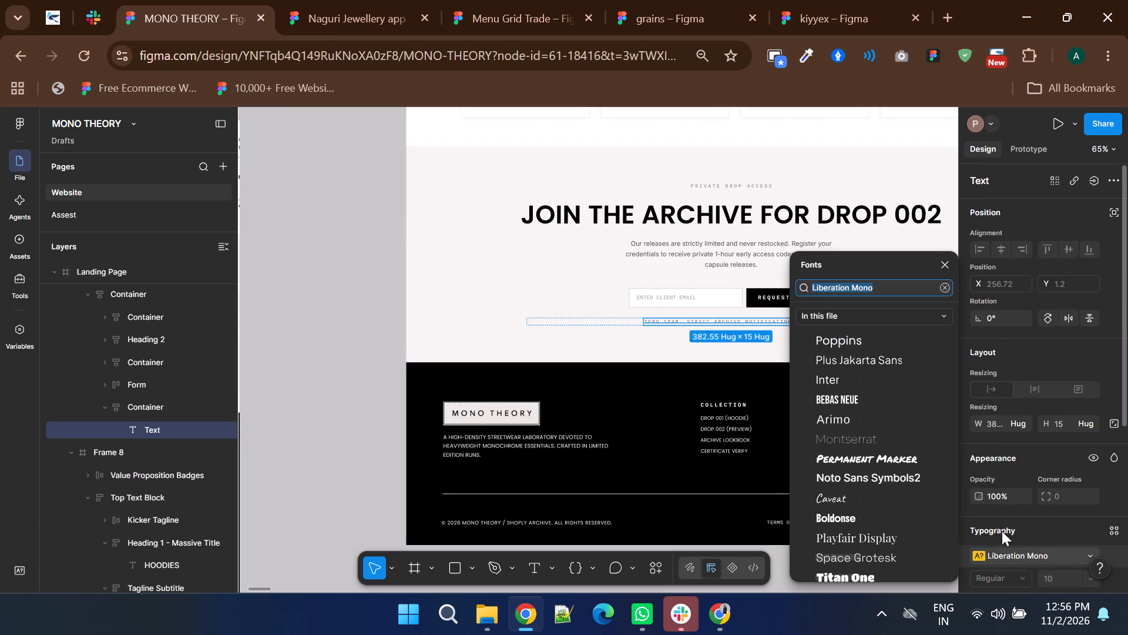
left_click(848, 342)
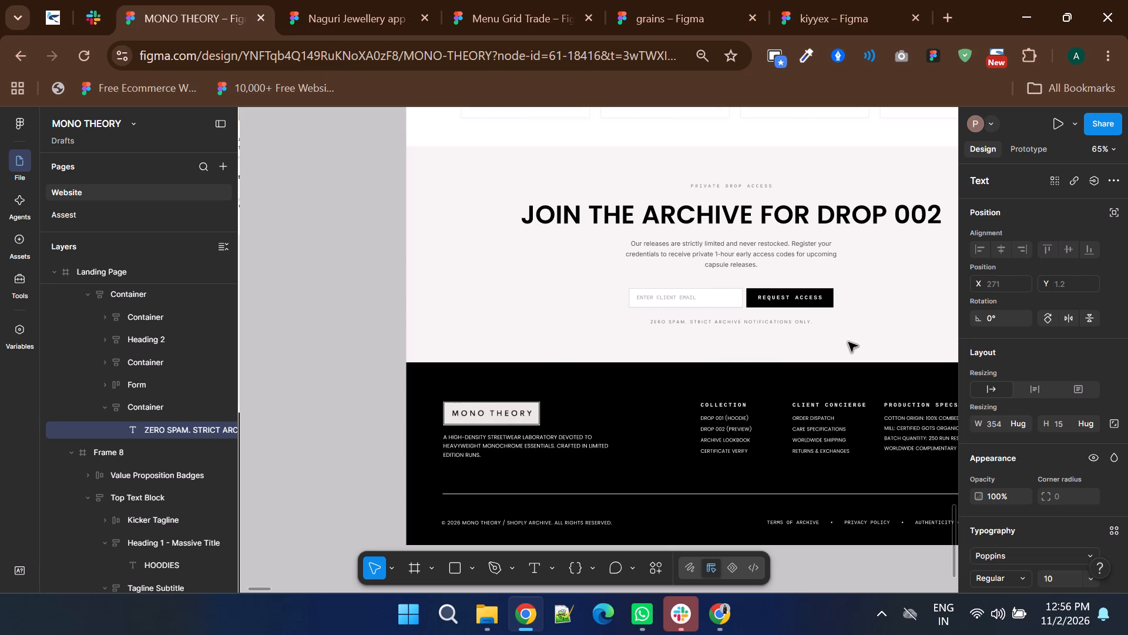
scroll(821, 283, "up", 2, "ctrl")
left_click(766, 315, "ctrl")
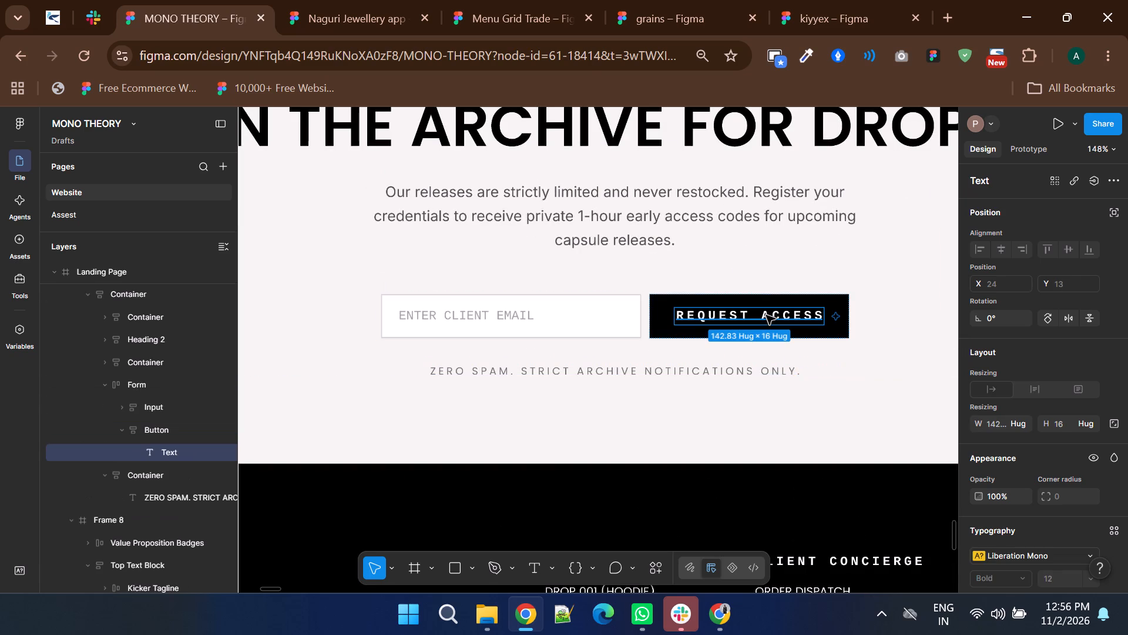
left_click(1020, 556)
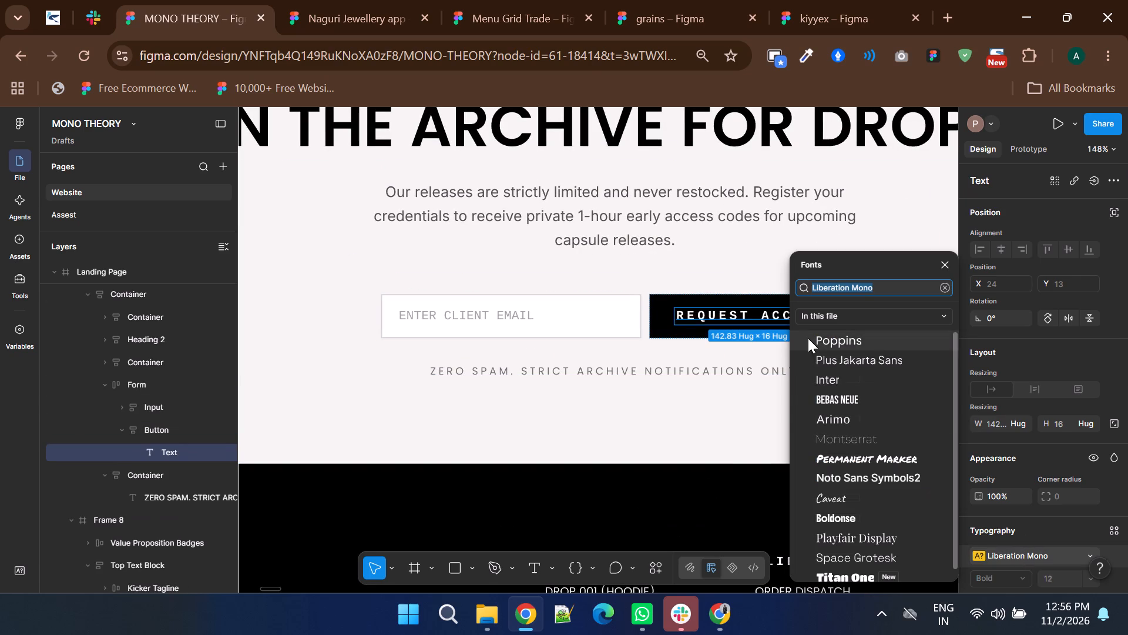
left_click(820, 338)
left_click(509, 323, "ctrl")
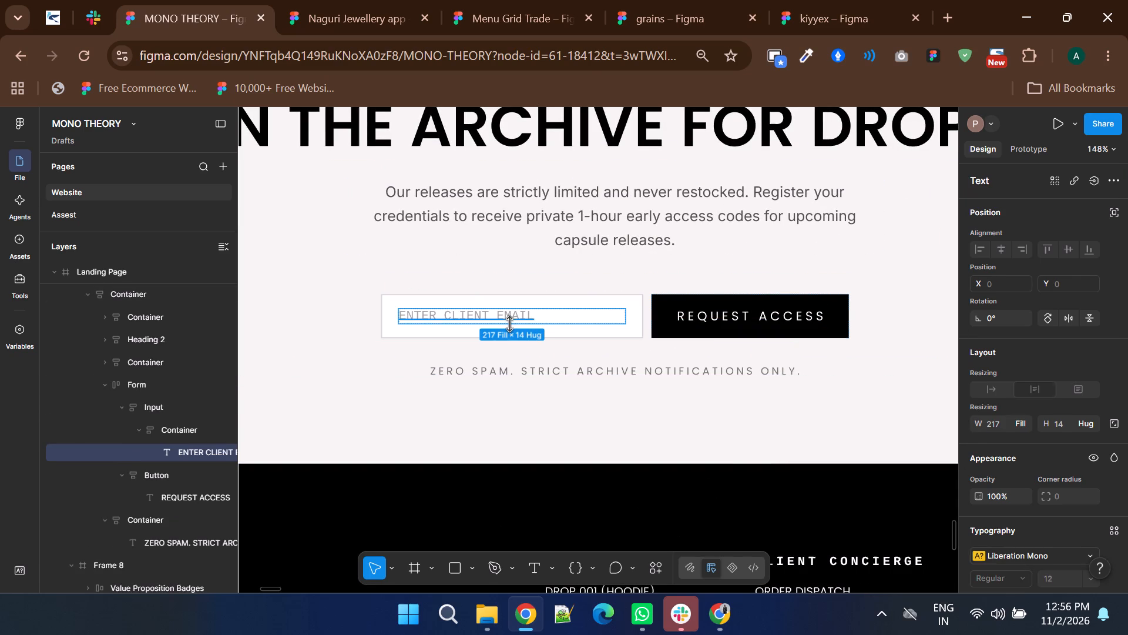
left_click(1023, 554)
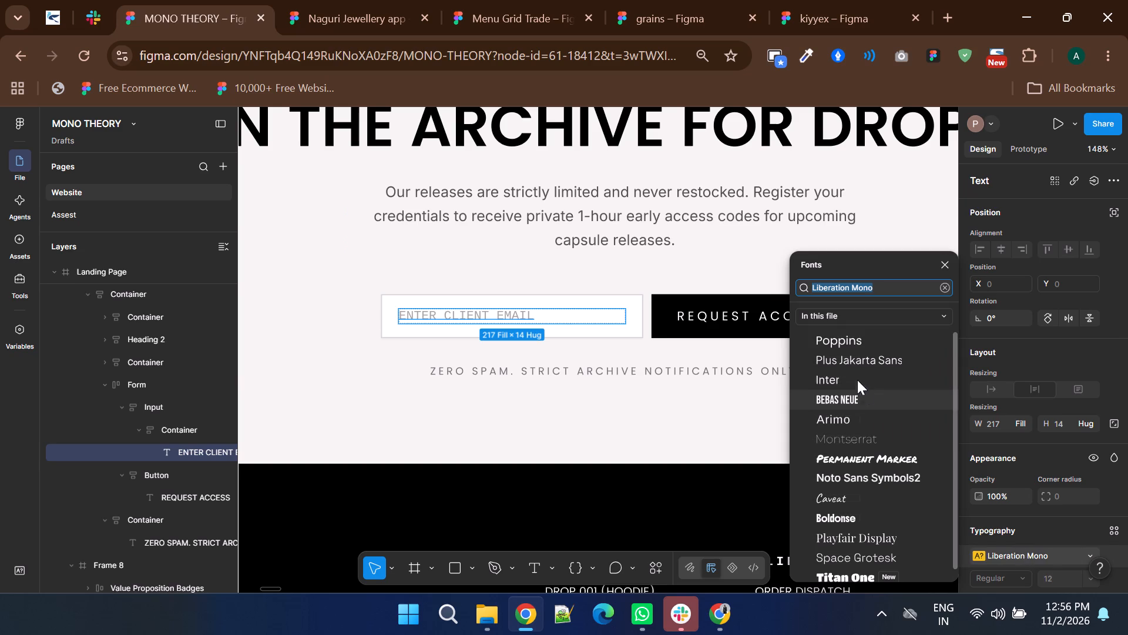
left_click(842, 340)
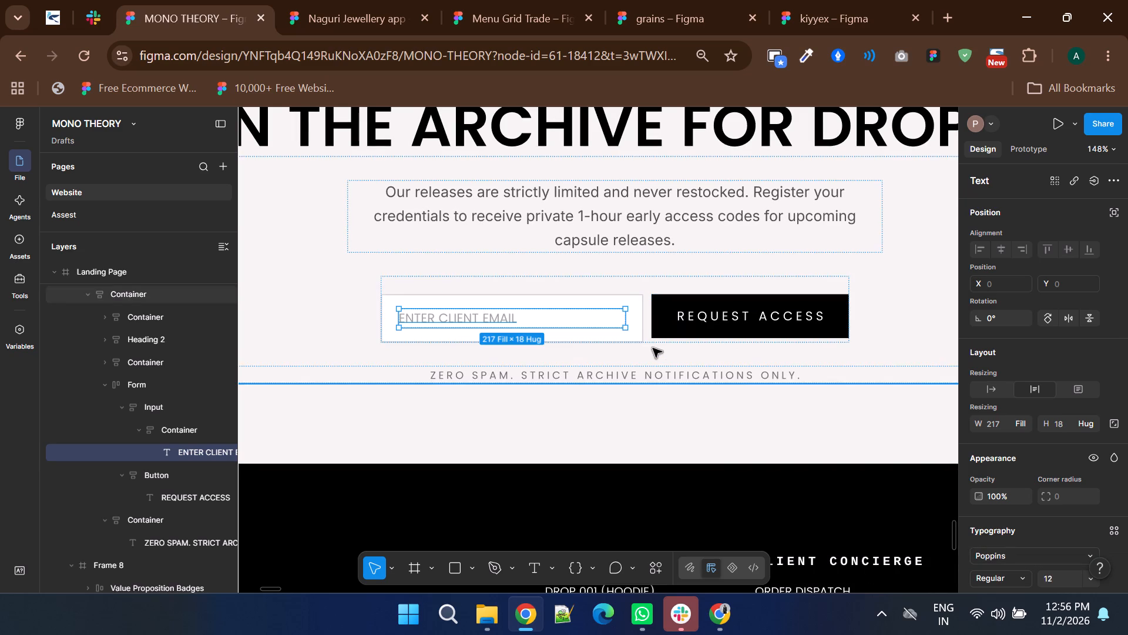
Set the Landing Page newsletter's "Our releases are strictly limited" paragraph and PRIVATE DROP ACCESS label to the Poppins font.
left_click(578, 222, "ctrl")
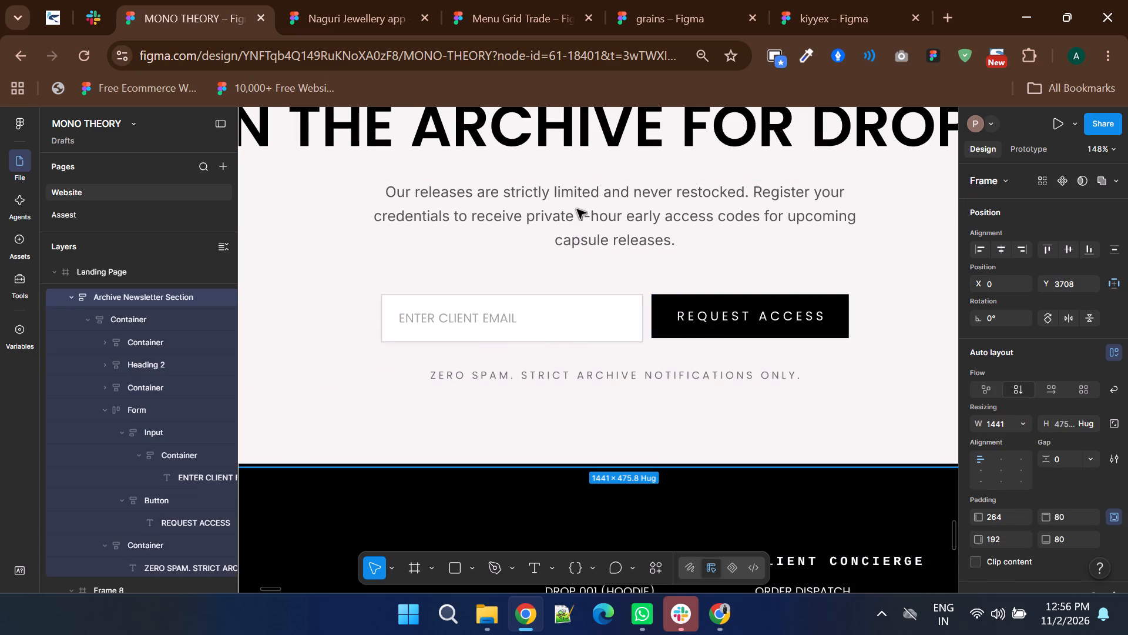
left_click(576, 194, "ctrl")
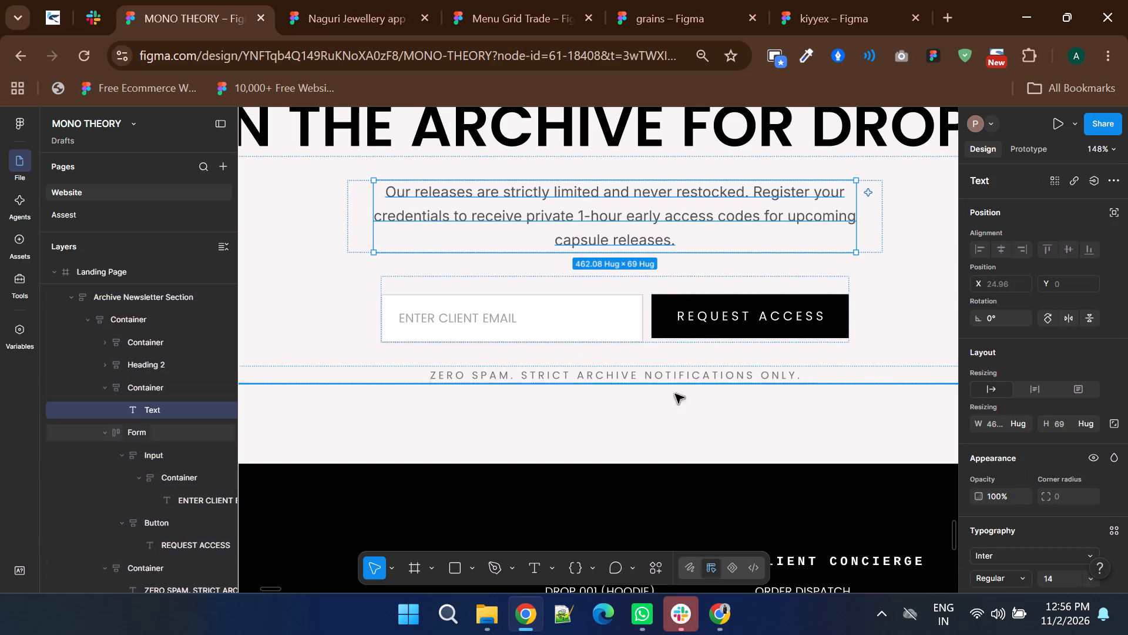
left_click(1026, 554)
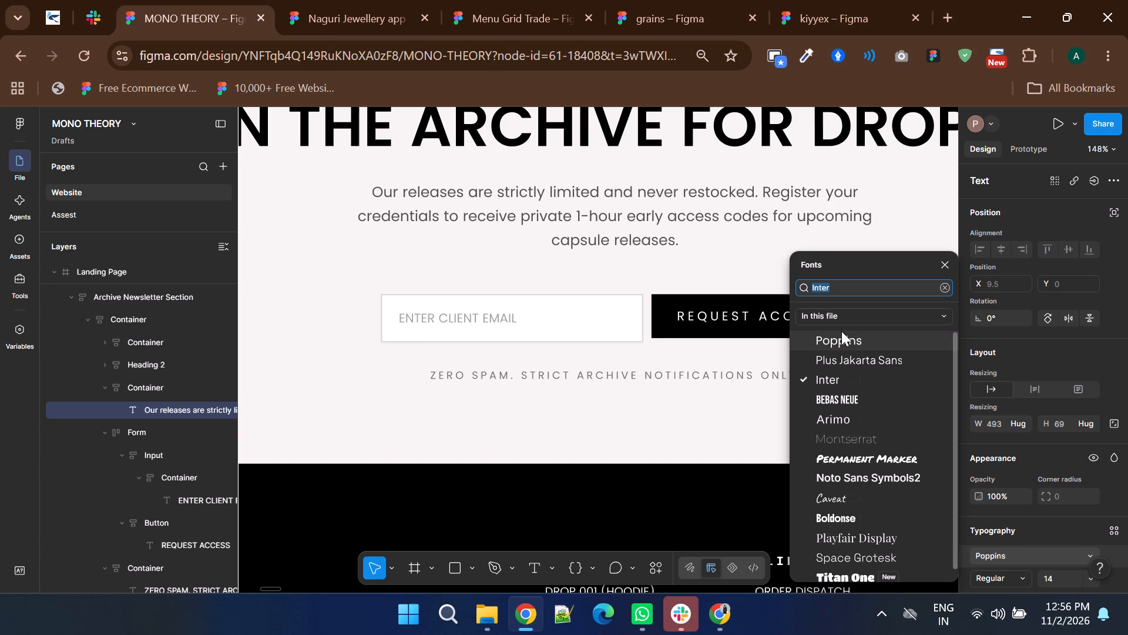
left_click(841, 331)
scroll(676, 466, "down", 2, "ctrl")
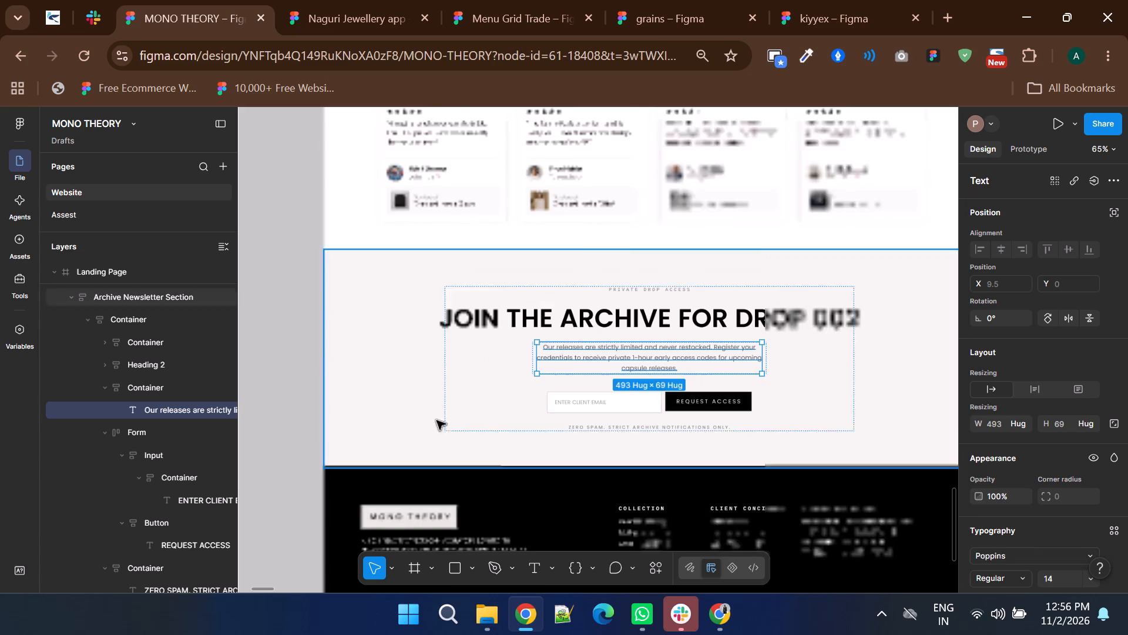
left_click(283, 424)
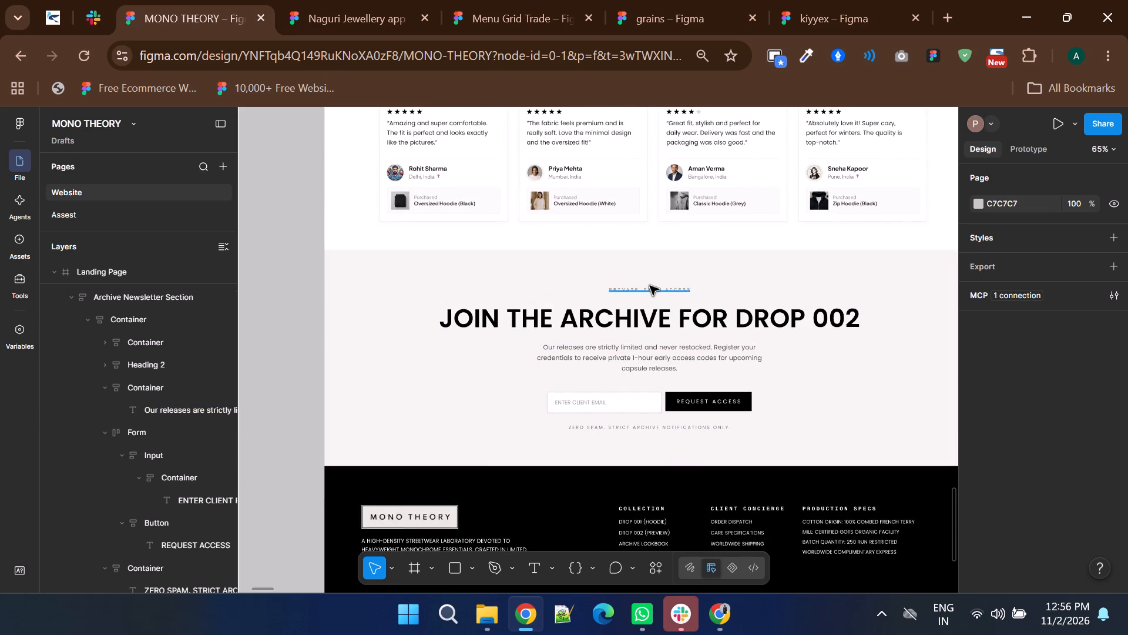
left_click(650, 286, "ctrl")
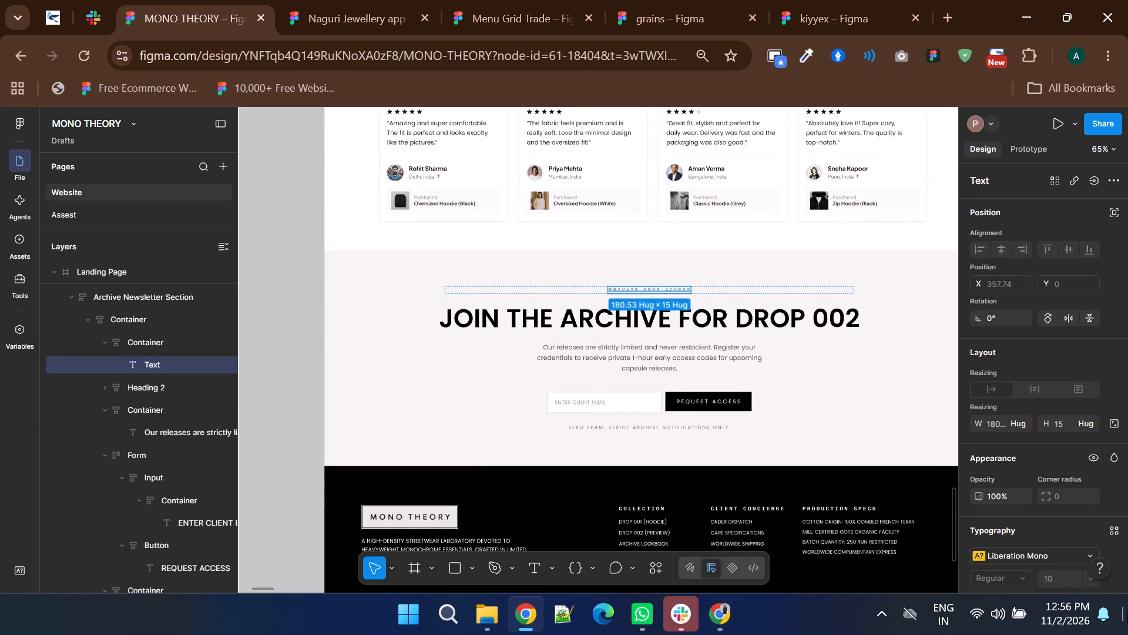
left_click(1063, 549)
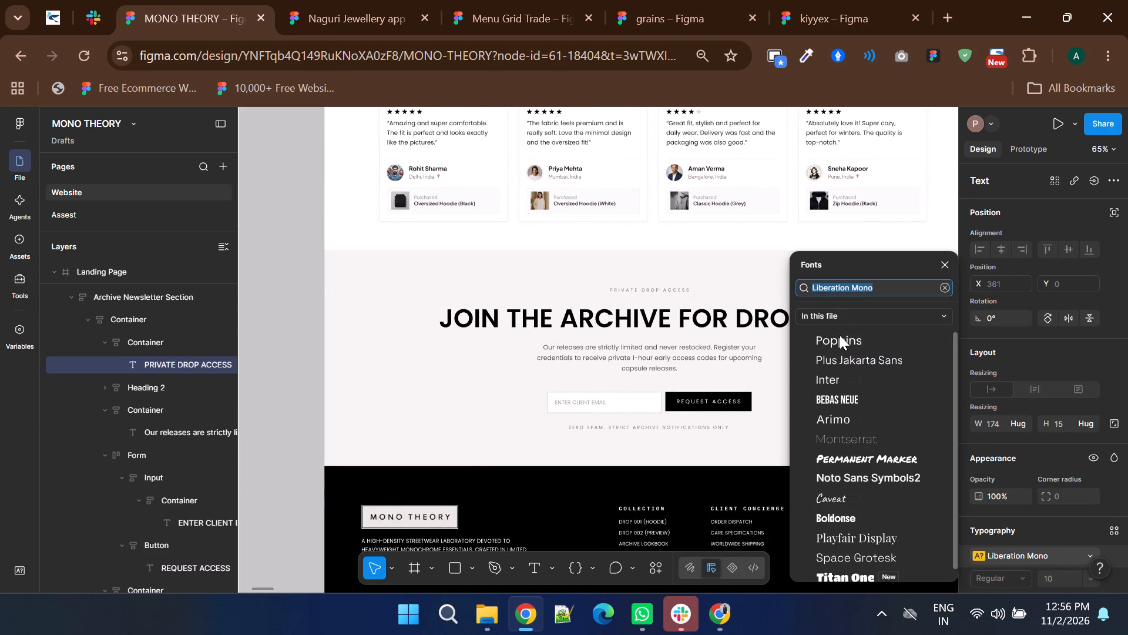
left_click(840, 335)
Check the font of the JOIN THE ARCHIVE FOR DROP 002 heading in the Landing Page newsletter section.
left_click(756, 316, "ctrl")
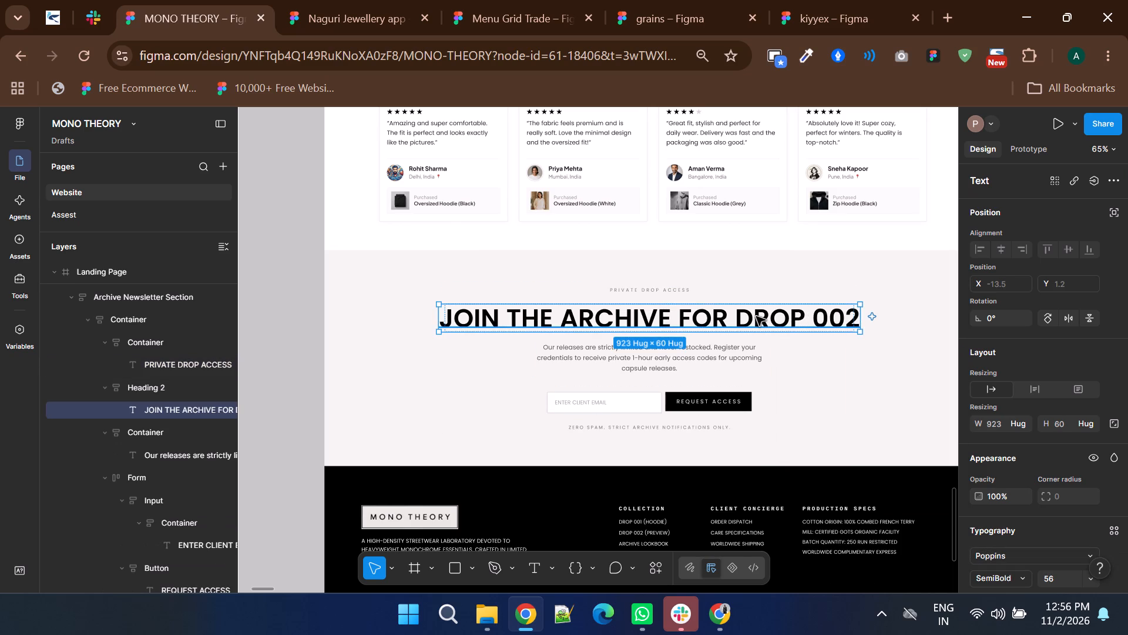
scroll(669, 384, "down", 1, "ctrl")
left_click(374, 420)
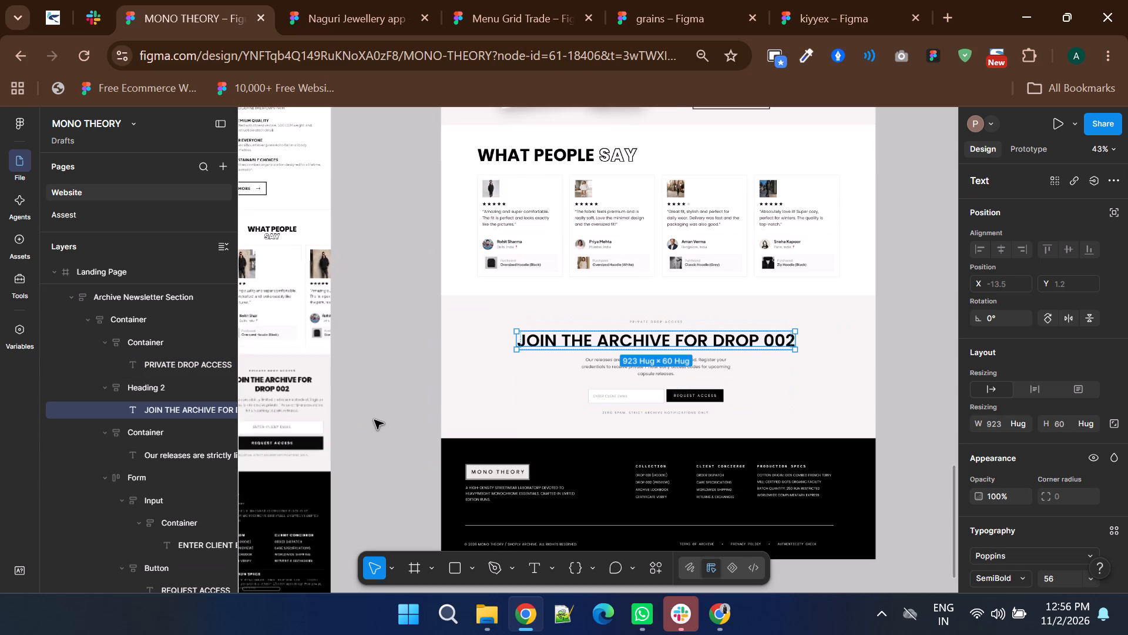
Check the fonts of the Responsive page's newsletter texts, from the ZERO SPAM note and form labels up to the heading and PRIVATE DROP ACCESS label.
scroll(374, 420, "up", 3, "shift")
scroll(488, 467, "up", 2, "ctrl")
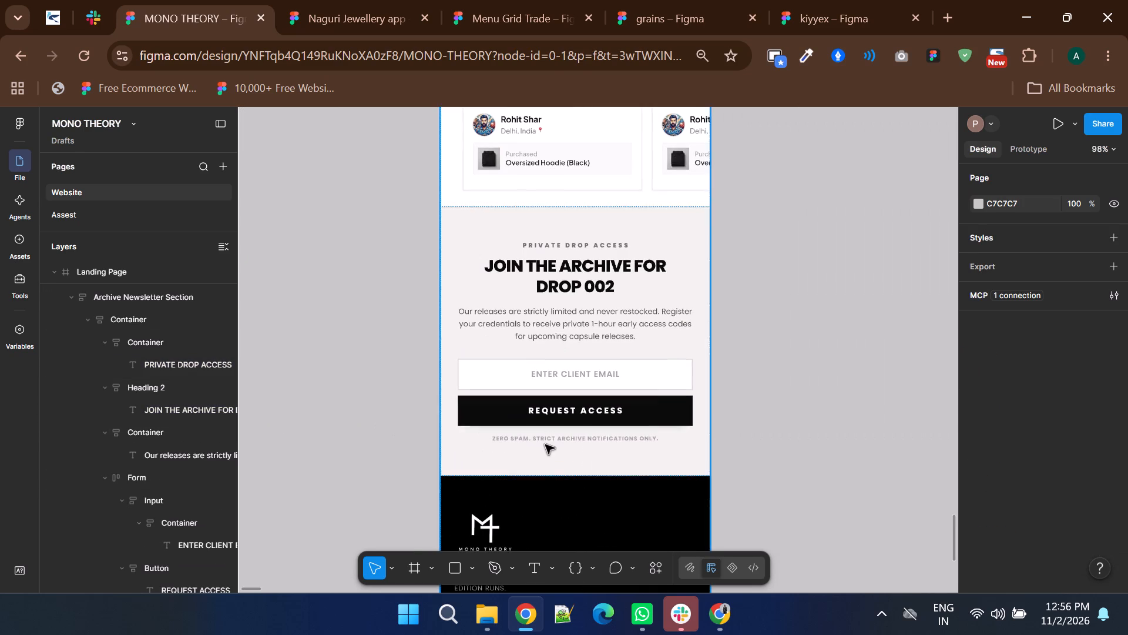
left_click(546, 444, "ctrl")
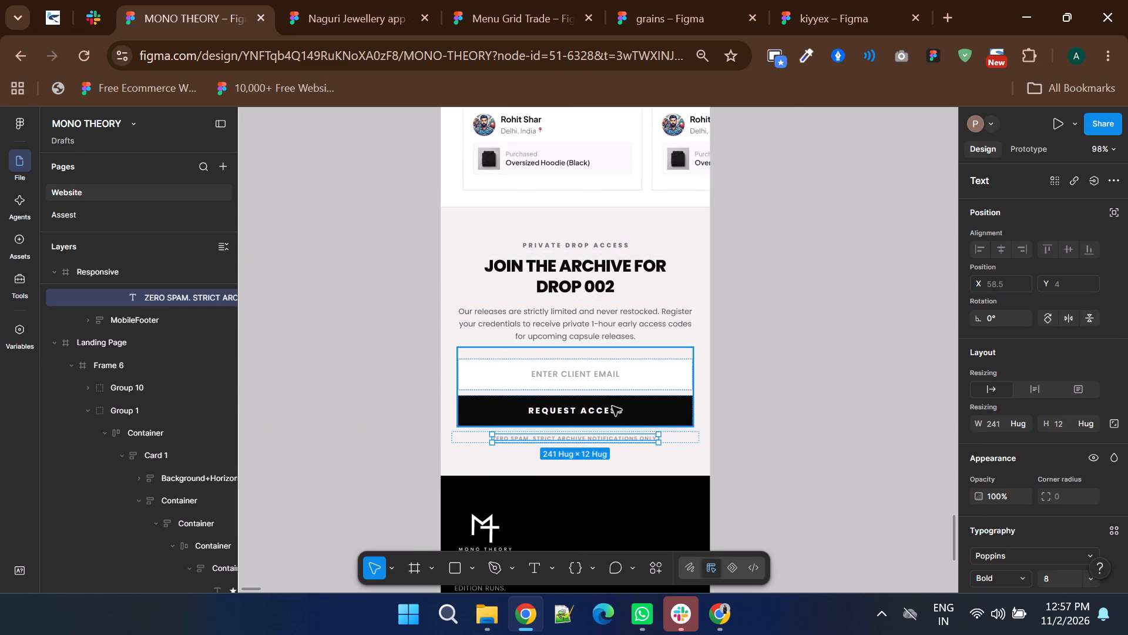
left_click(611, 406, "ctrl")
left_click(811, 444)
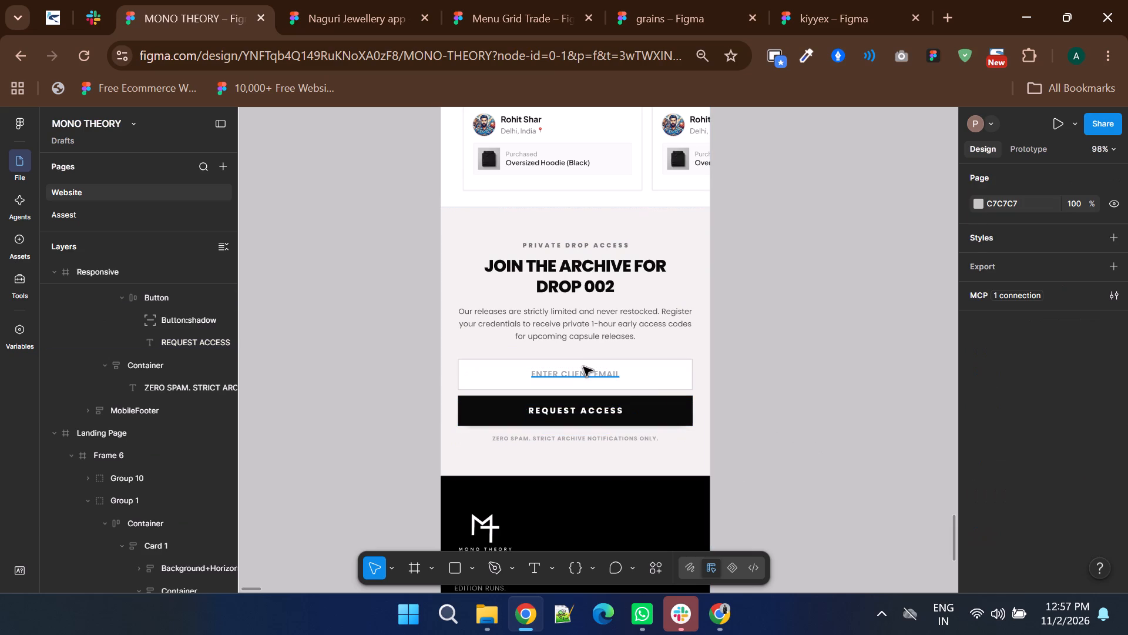
left_click(583, 367, "ctrl")
left_click(763, 405)
left_click(583, 331, "ctrl")
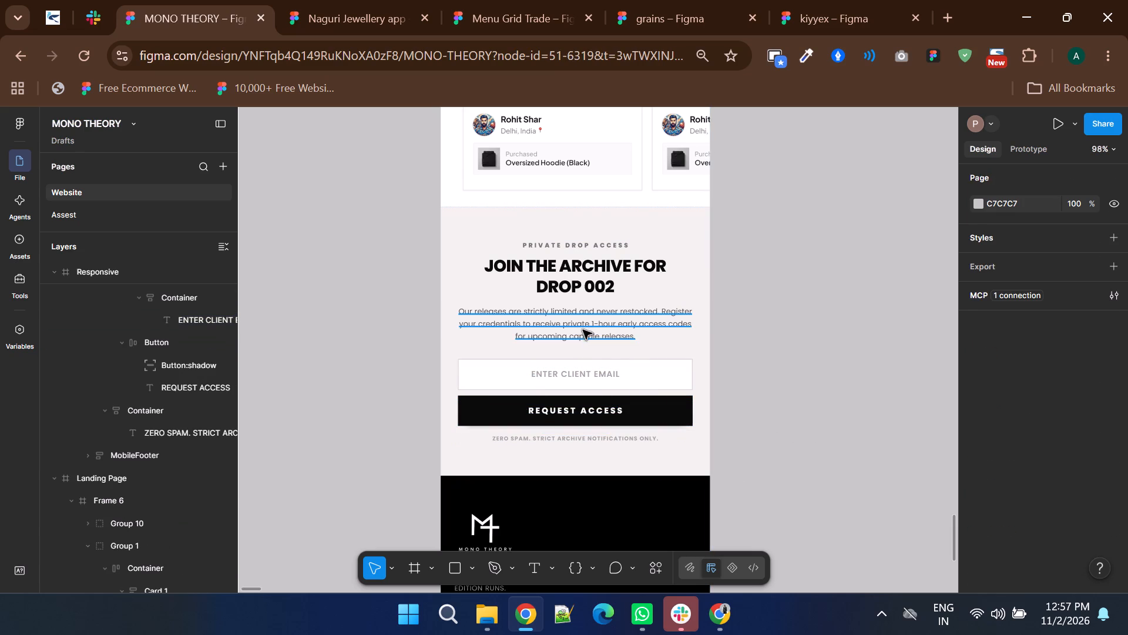
left_click(836, 389)
left_click(604, 274, "ctrl")
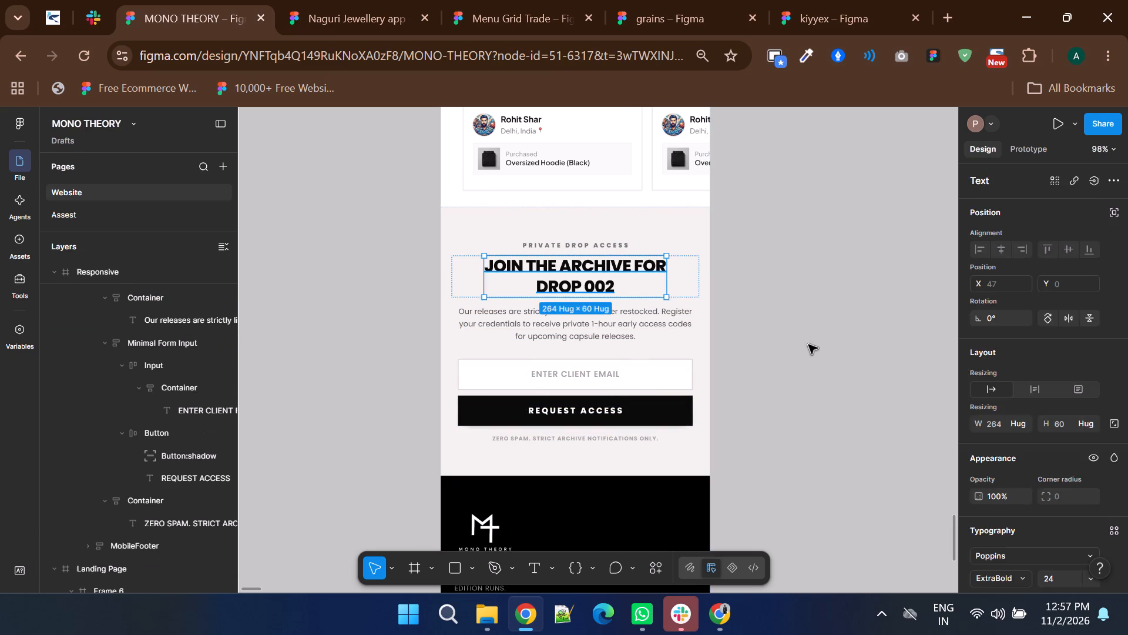
left_click(814, 345)
left_click(585, 241, "ctrl")
left_click(813, 312)
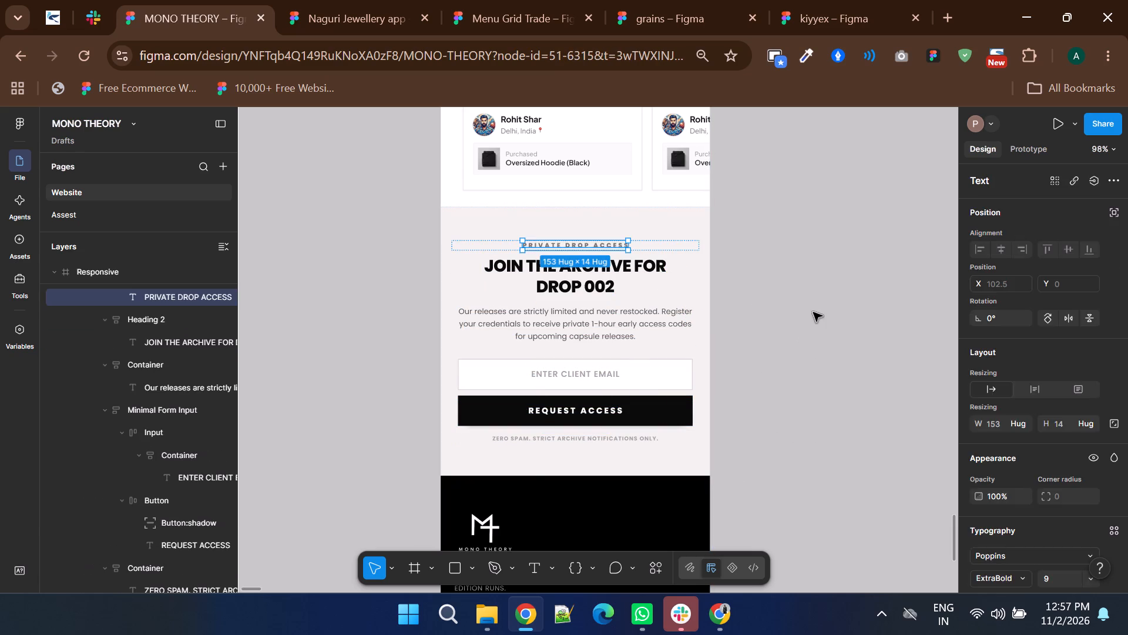
scroll(789, 416, "down", 1, "ctrl")
scroll(789, 416, "down", 3, "shift")
scroll(789, 416, "down", 1, "ctrl")
scroll(789, 416, "down", 3, "shift")
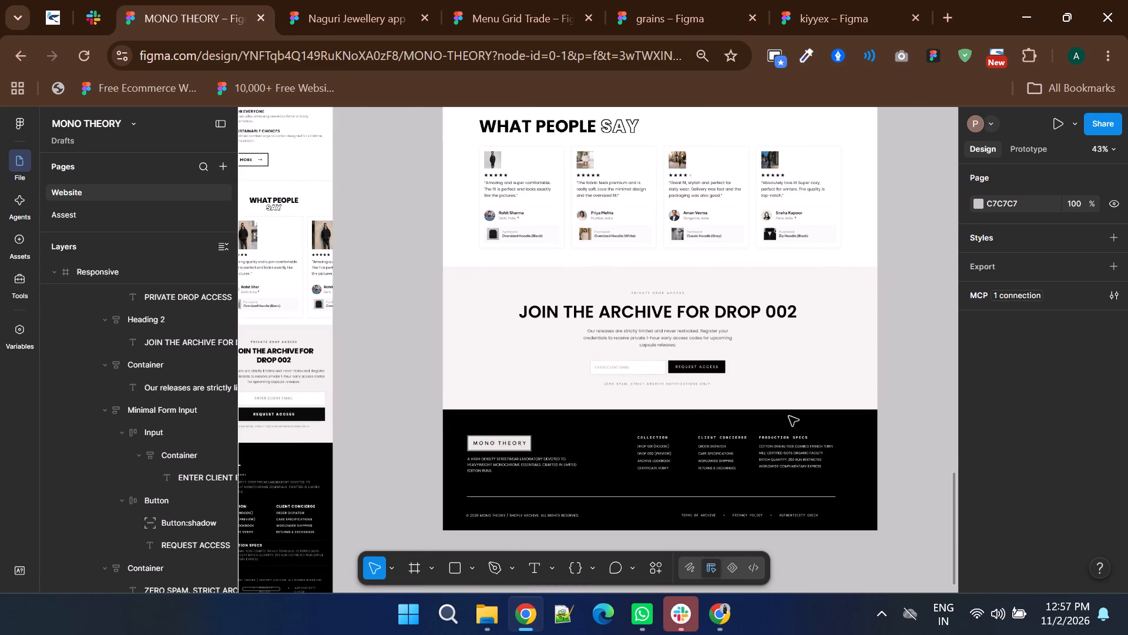
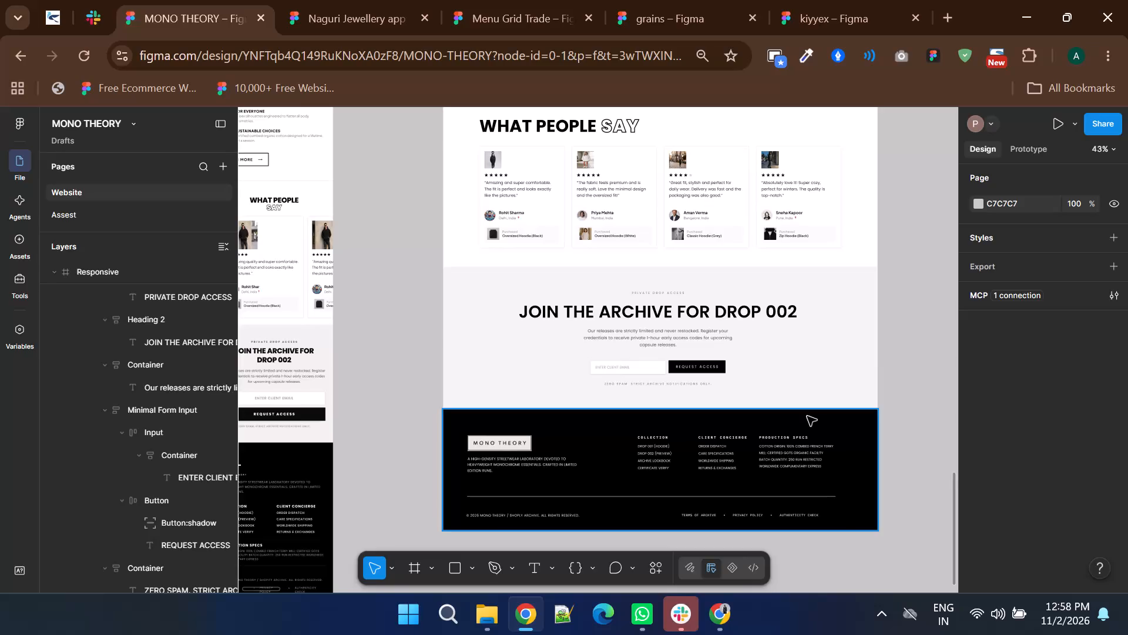
Set the REQUEST ACCESS button label in the Landing Page newsletter form to the SemiBold weight.
scroll(695, 366, "up", 4, "ctrl")
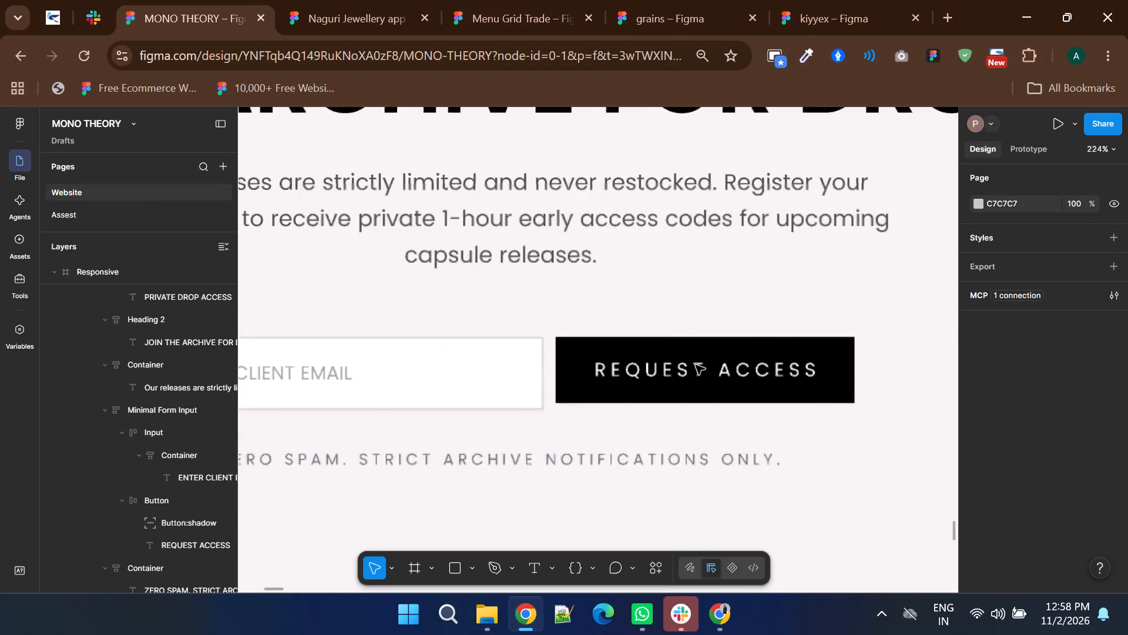
scroll(696, 365, "up", 1, "ctrl")
scroll(661, 460, "down", 3, "ctrl")
left_click(661, 429, "ctrl")
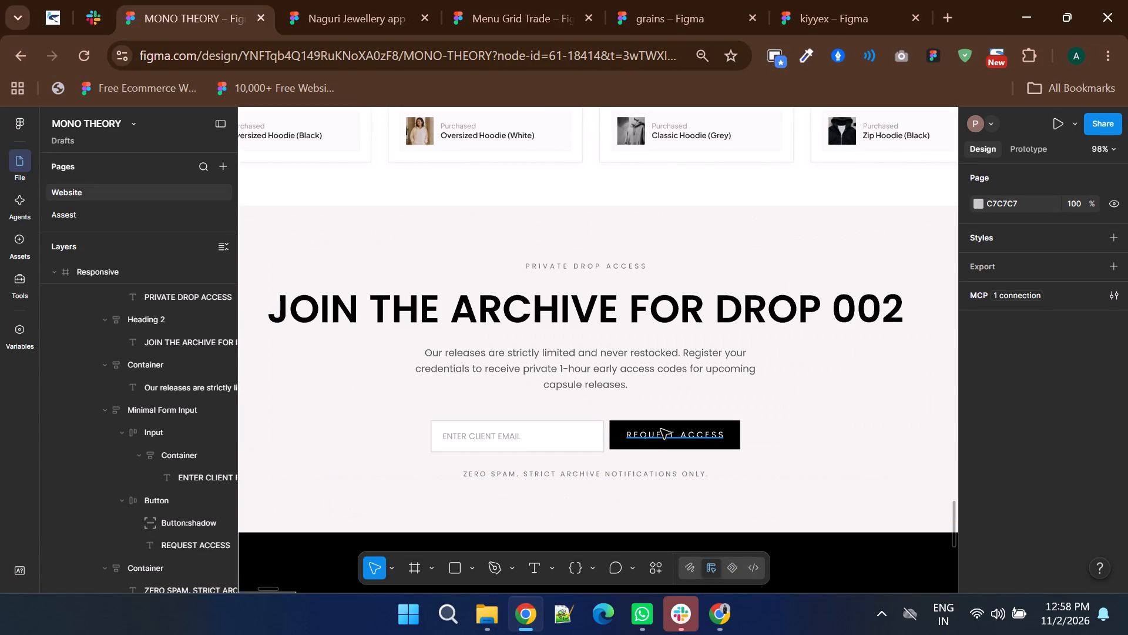
left_click(996, 573)
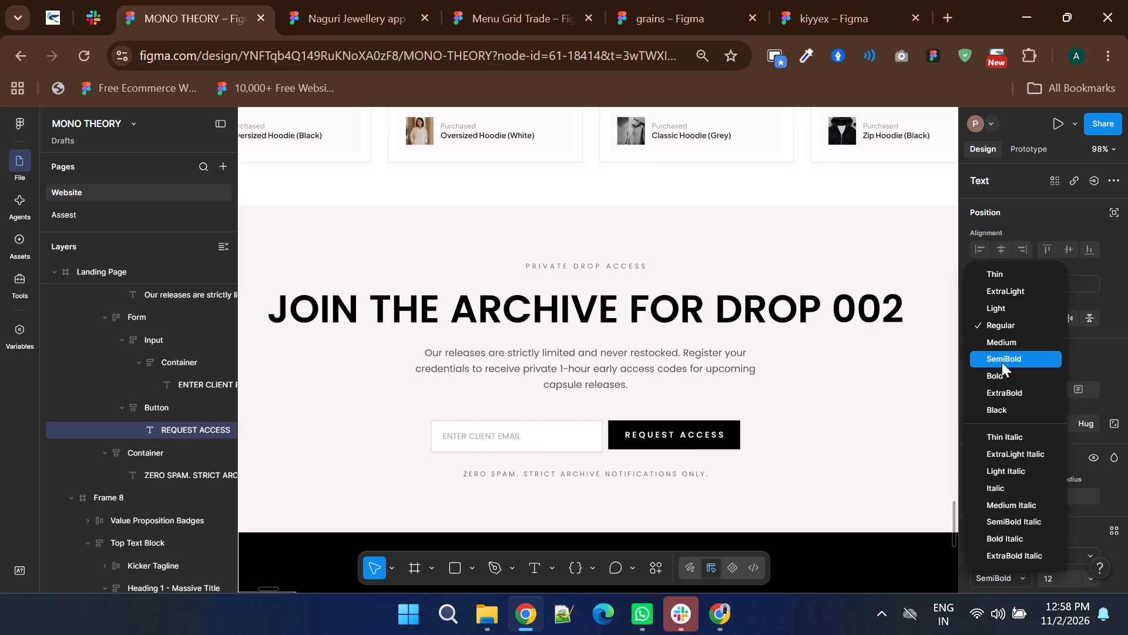
left_click(1002, 362)
scroll(579, 423, "down", 2, "ctrl")
left_click(756, 447)
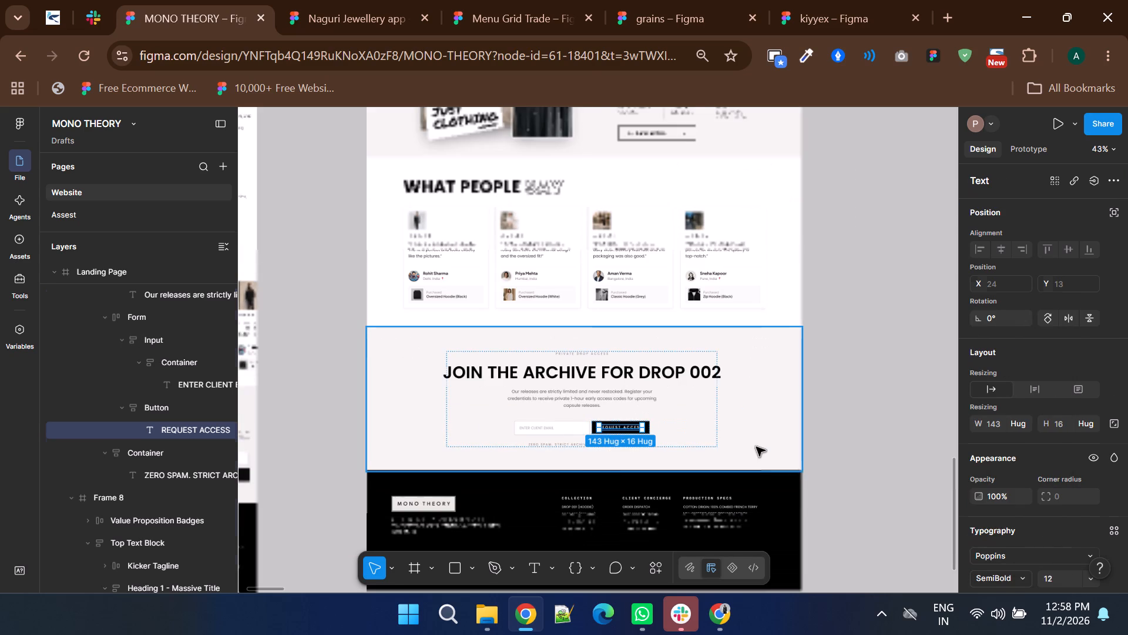
left_click(905, 466)
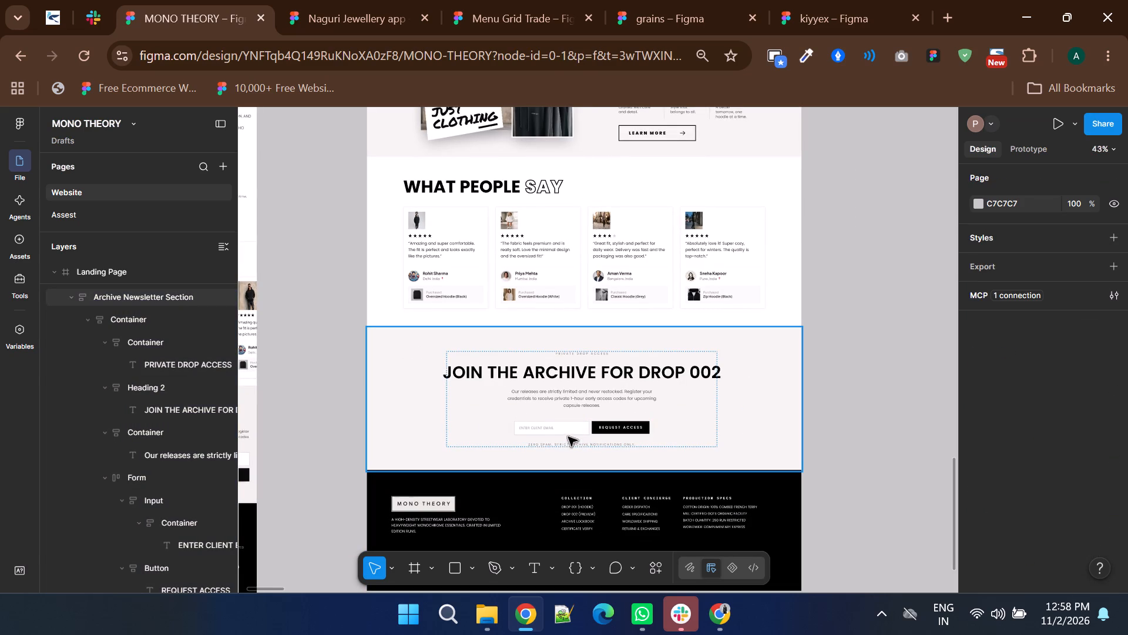
Set the ENTER CLIENT EMAIL placeholder in the Landing Page newsletter form to the SemiBold weight.
scroll(534, 433, "up", 2, "ctrl")
left_click(531, 420, "ctrl")
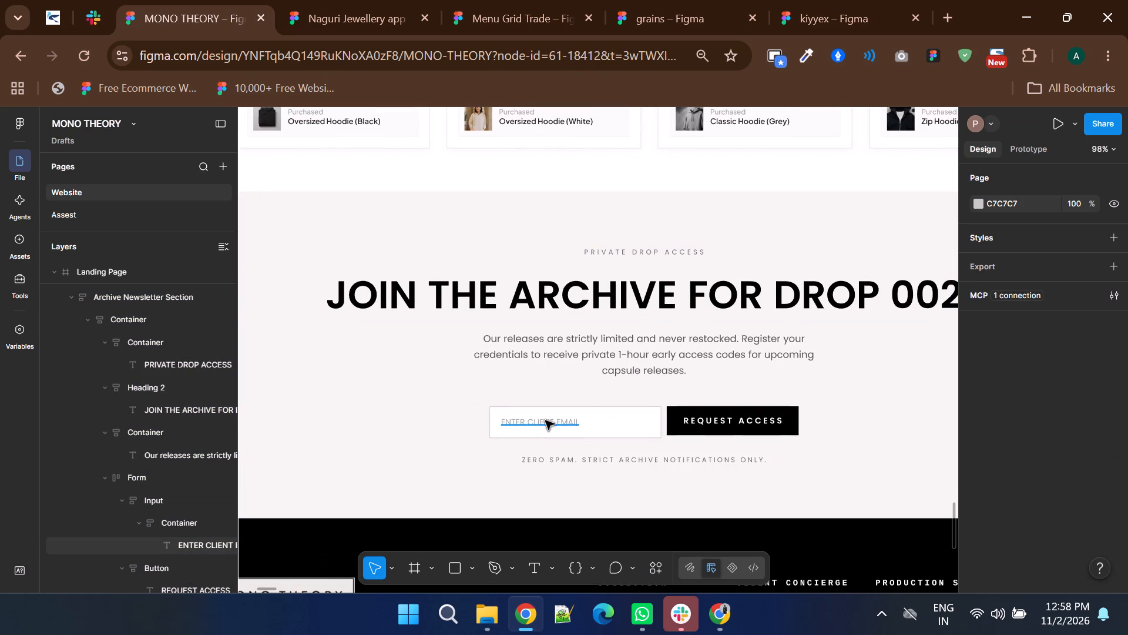
scroll(1046, 498, "down", 1)
left_click(1021, 316)
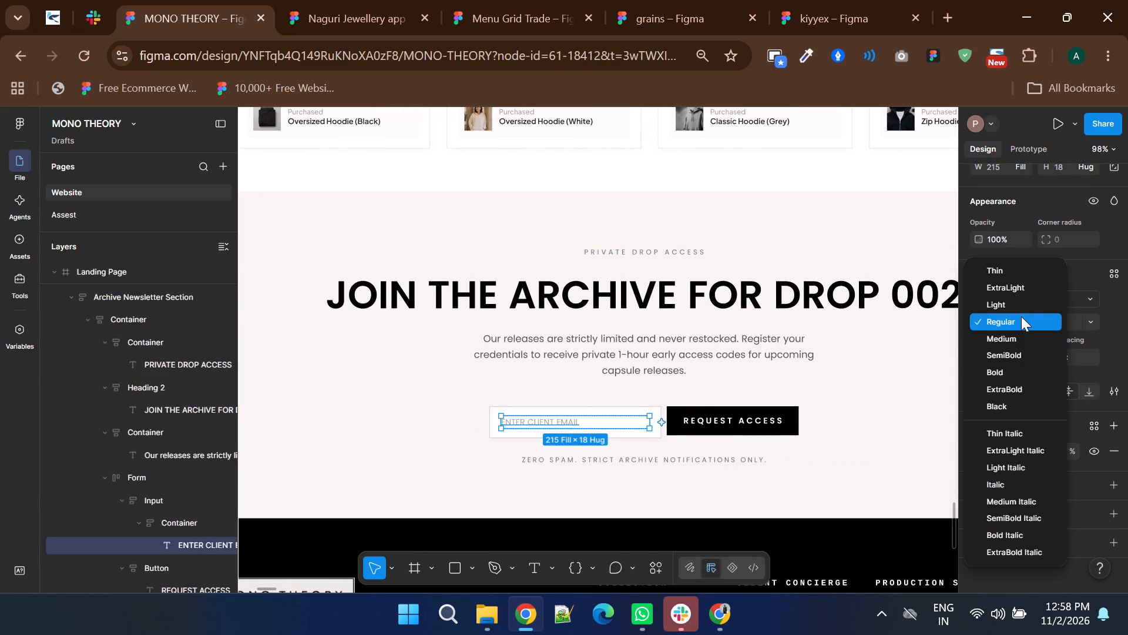
left_click(1003, 359)
scroll(529, 466, "down", 2, "ctrl")
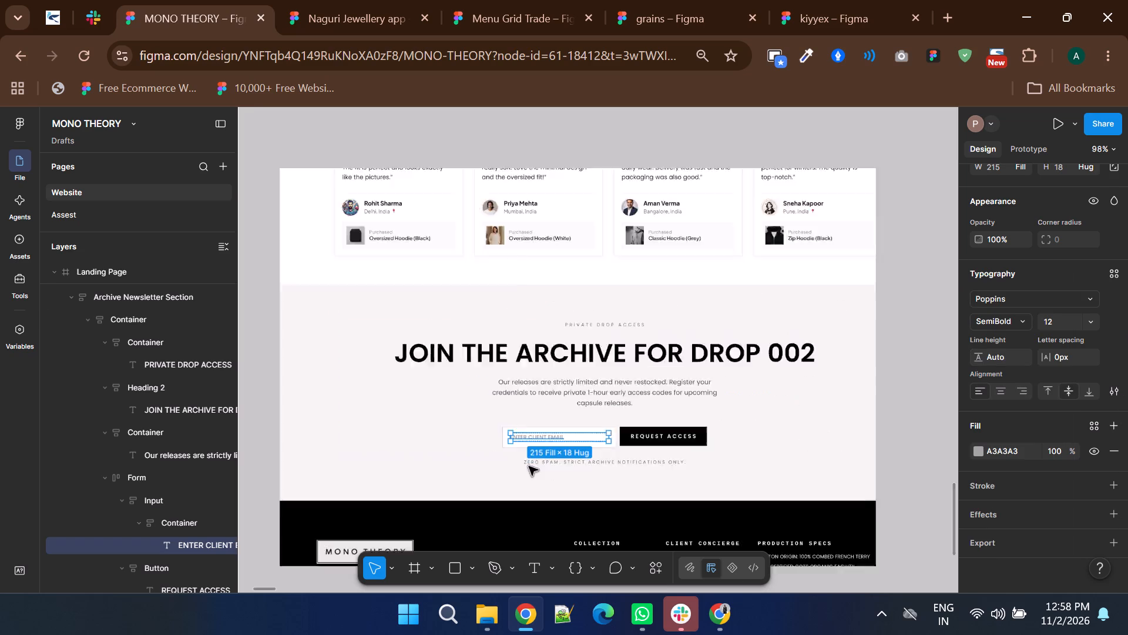
left_click(833, 441)
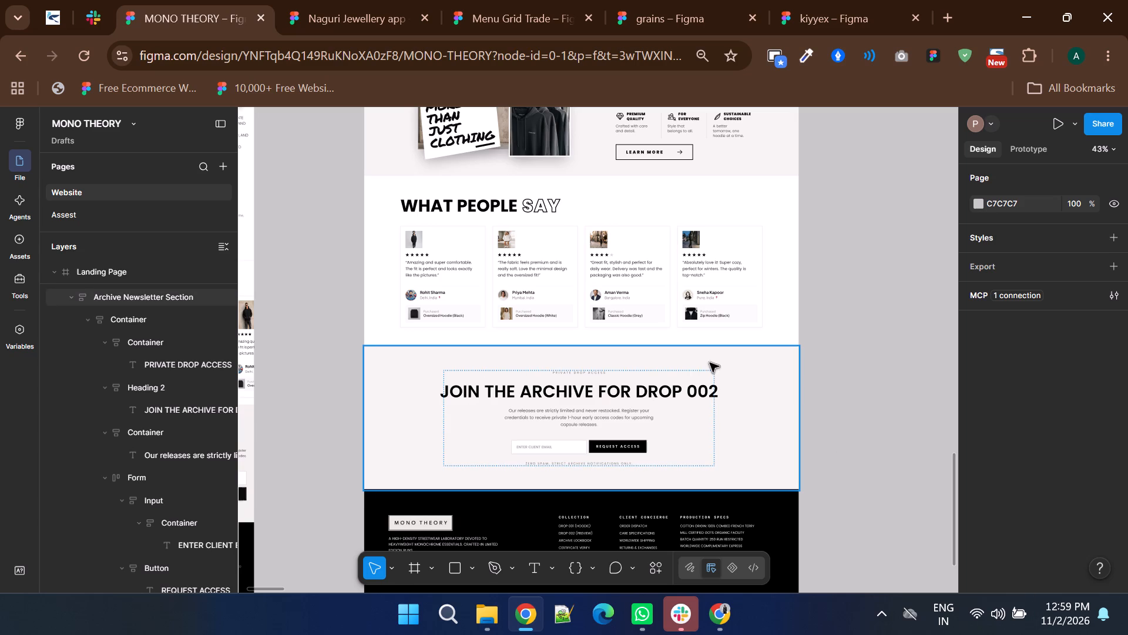
Check the font of the "Great fit, stylish" testimonial quote in the Landing Page's WHAT PEOPLE SAY section.
scroll(699, 382, "down", 2, "ctrl")
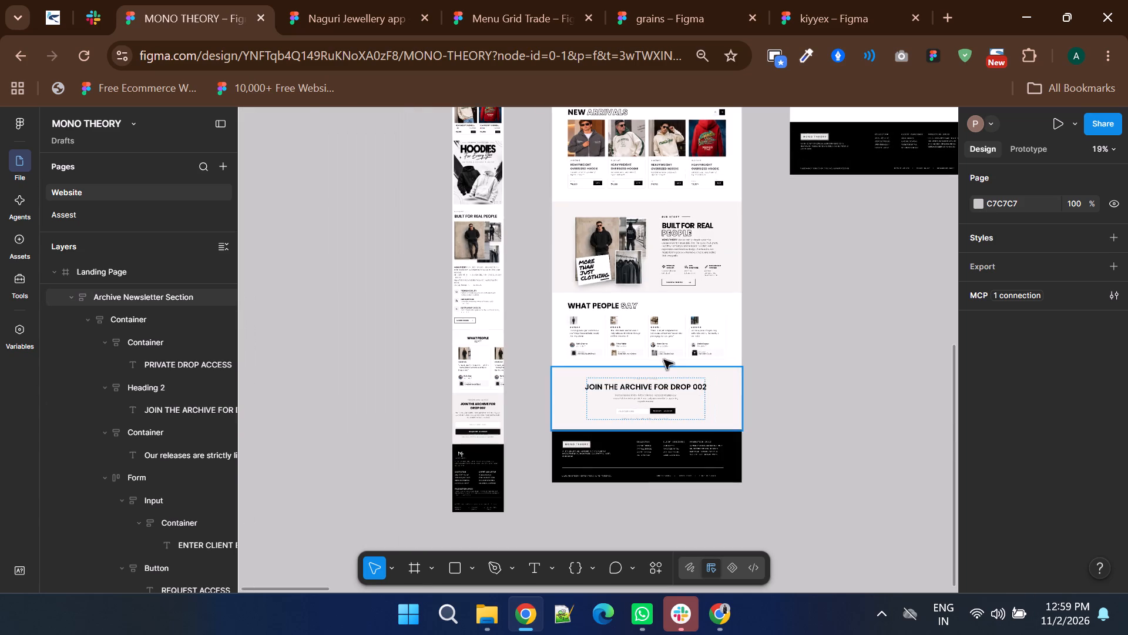
scroll(658, 345, "up", 5, "ctrl")
left_click(652, 312, "ctrl")
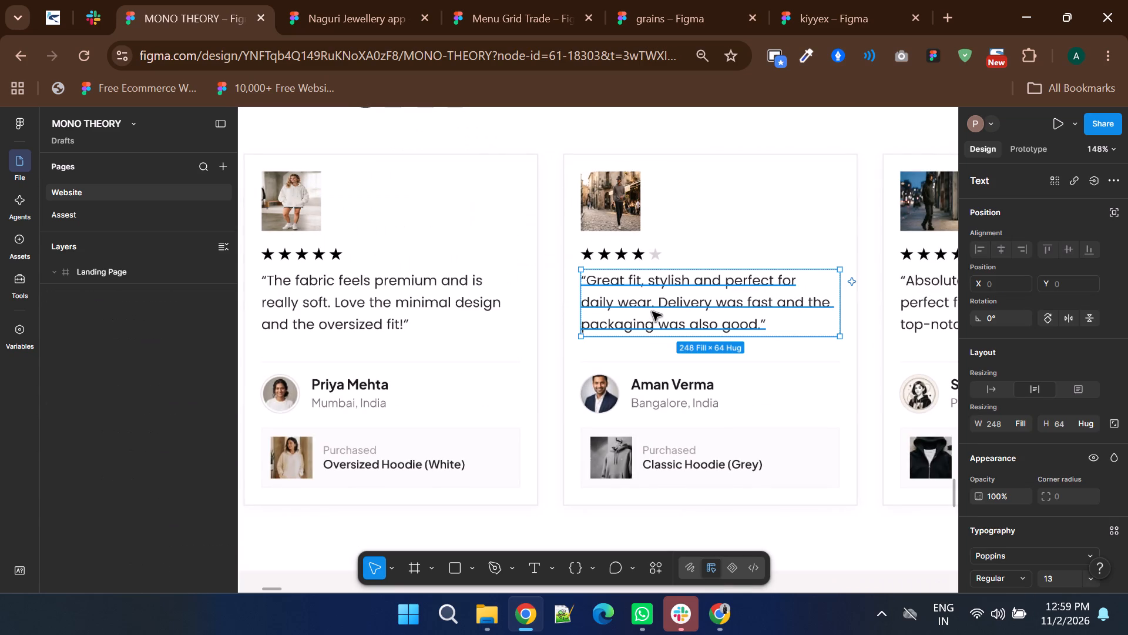
scroll(623, 396, "down", 4, "ctrl")
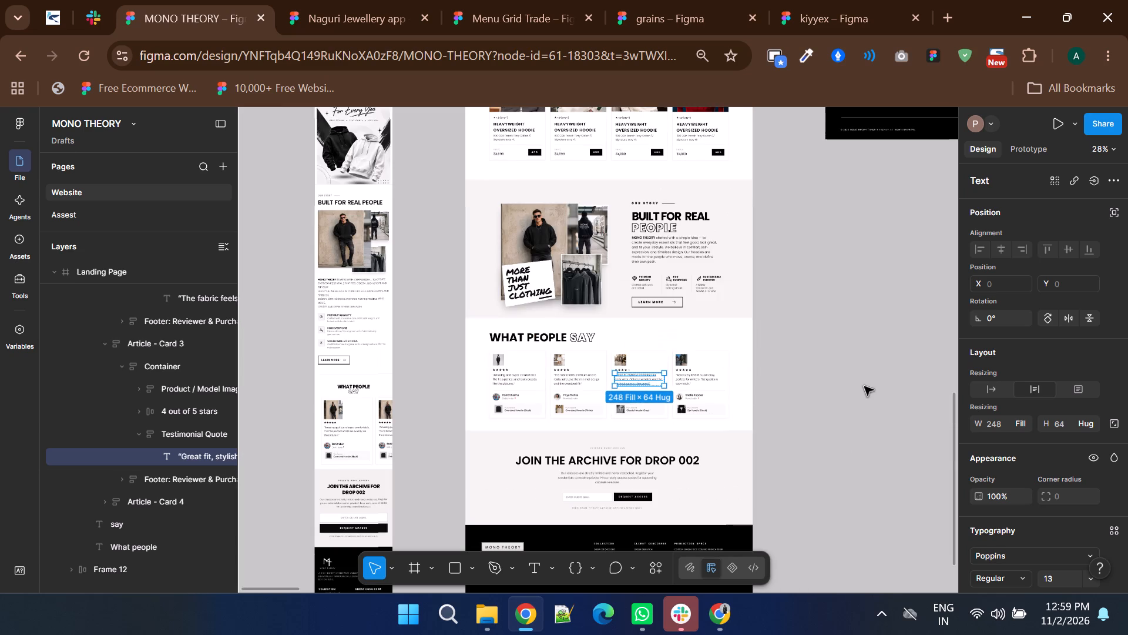
left_click(864, 386)
Go to the Wishlist page among the remaining pages and check the font of the Oversized Sweatshirt product name.
scroll(864, 386, "down", 1, "shift")
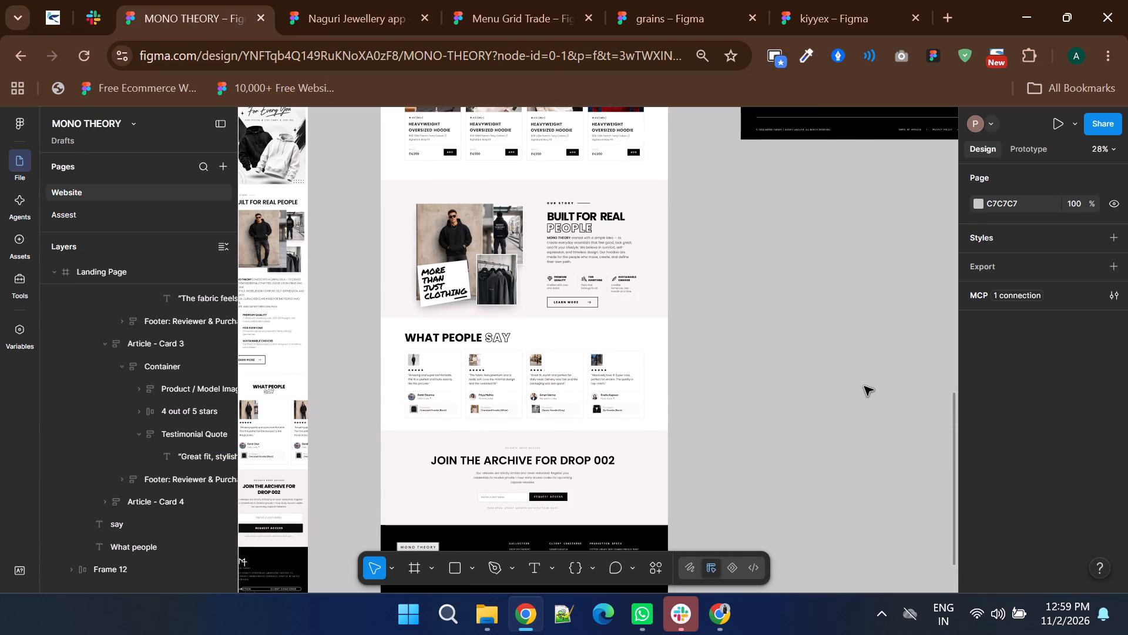
scroll(795, 410, "down", 2, "shift")
scroll(786, 431, "down", 3, "ctrl")
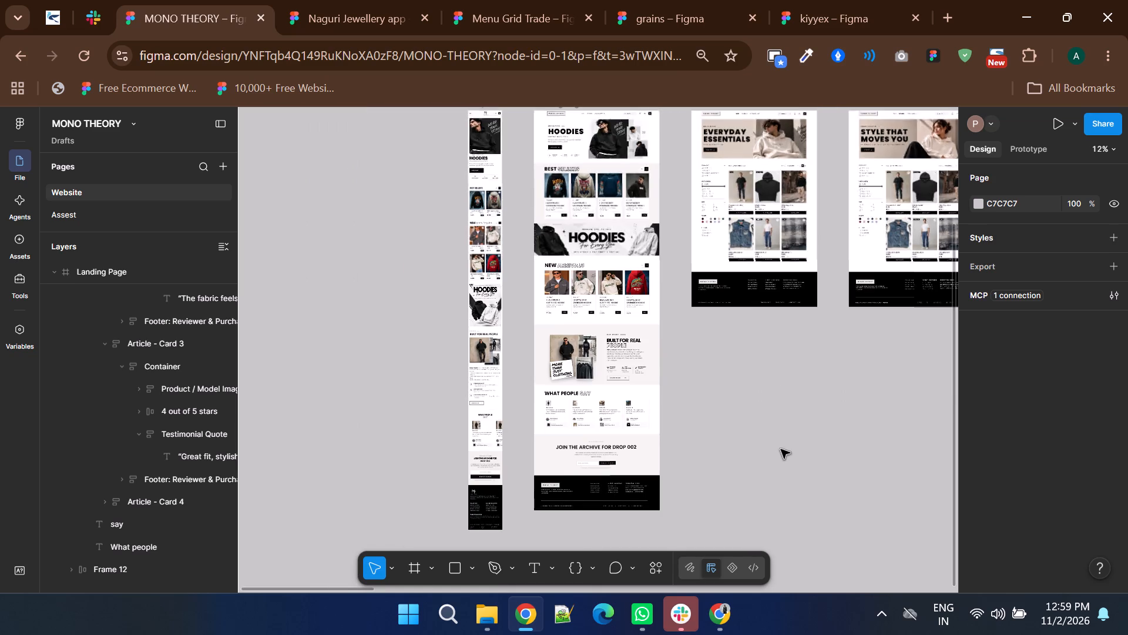
scroll(781, 449, "down", 3, "ctrl")
scroll(781, 449, "down", 9, "shift")
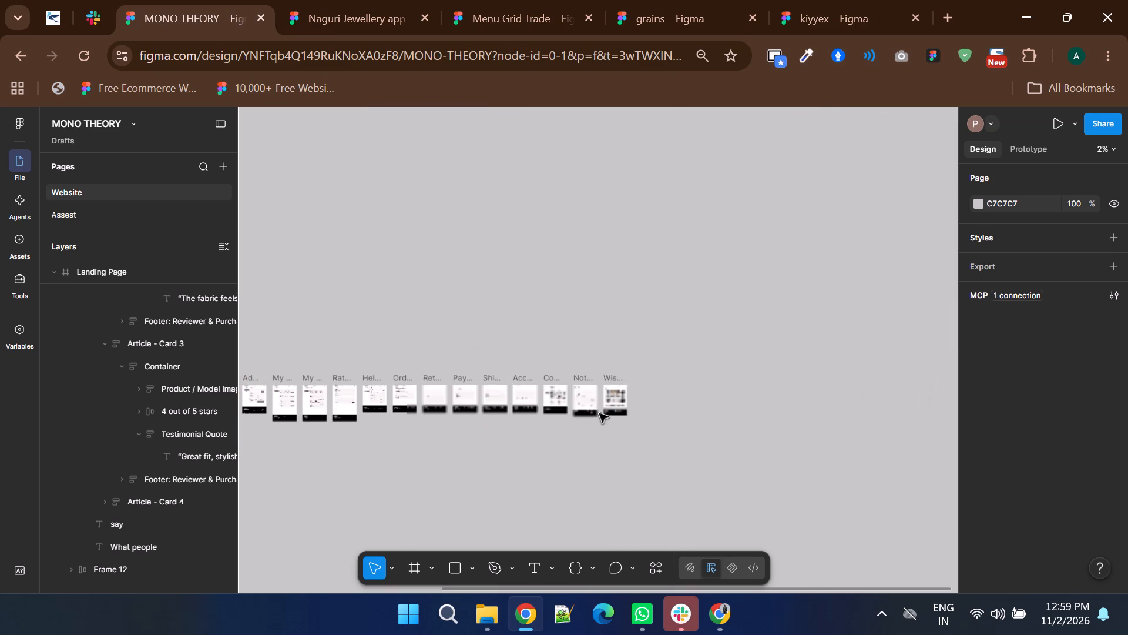
scroll(627, 403, "up", 8, "ctrl")
scroll(627, 403, "up", 6, "shift")
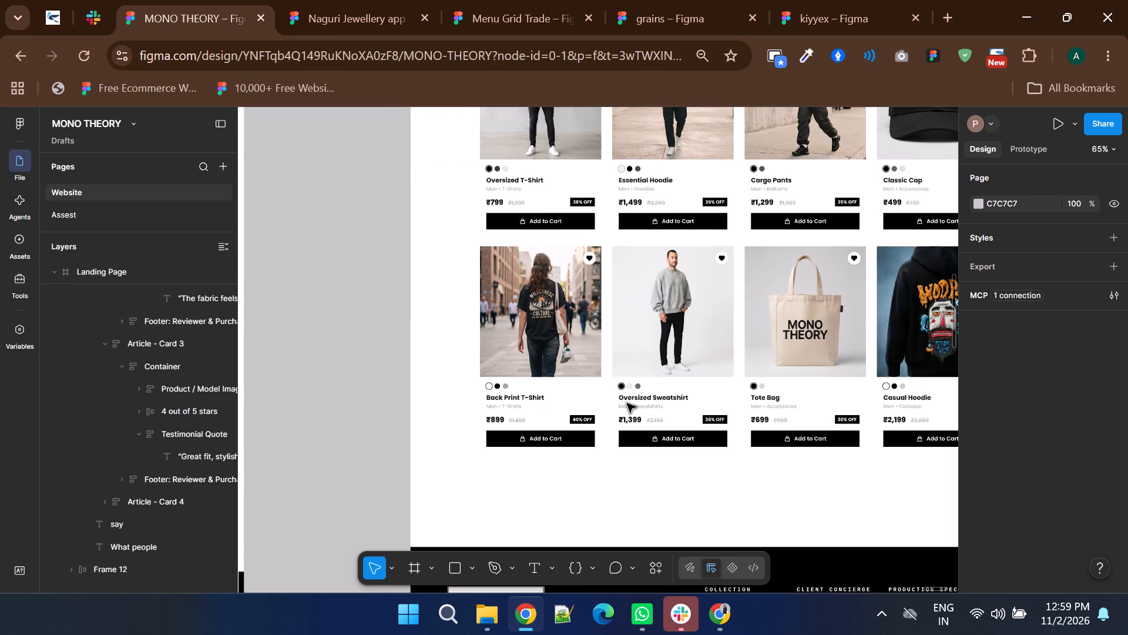
left_click(643, 395, "ctrl")
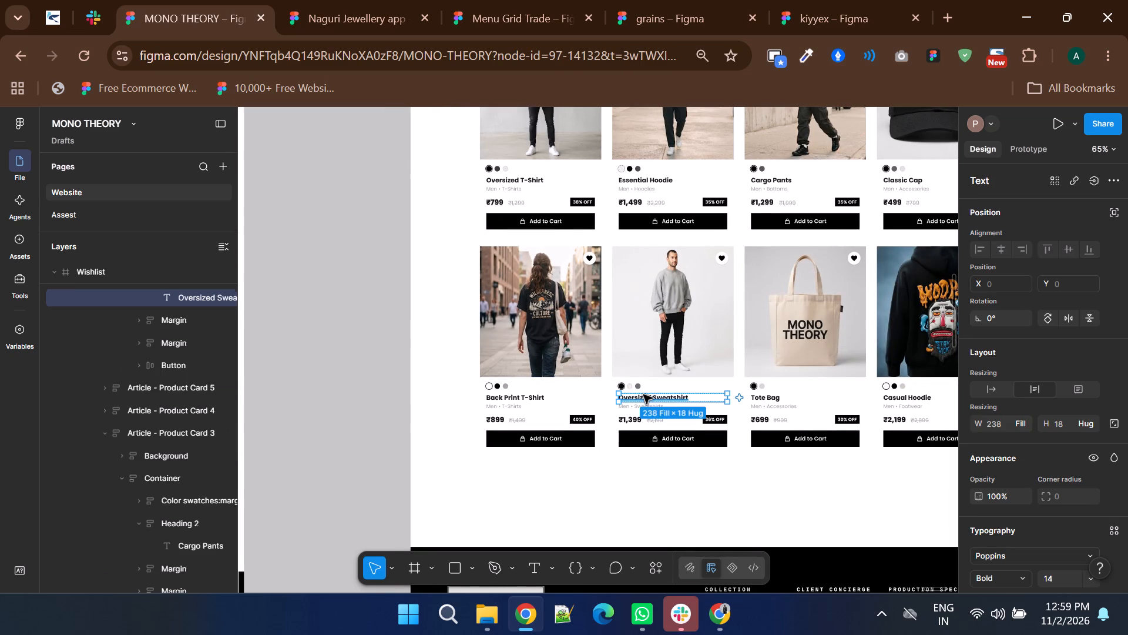
scroll(643, 395, "down", 3, "ctrl")
left_click(563, 416)
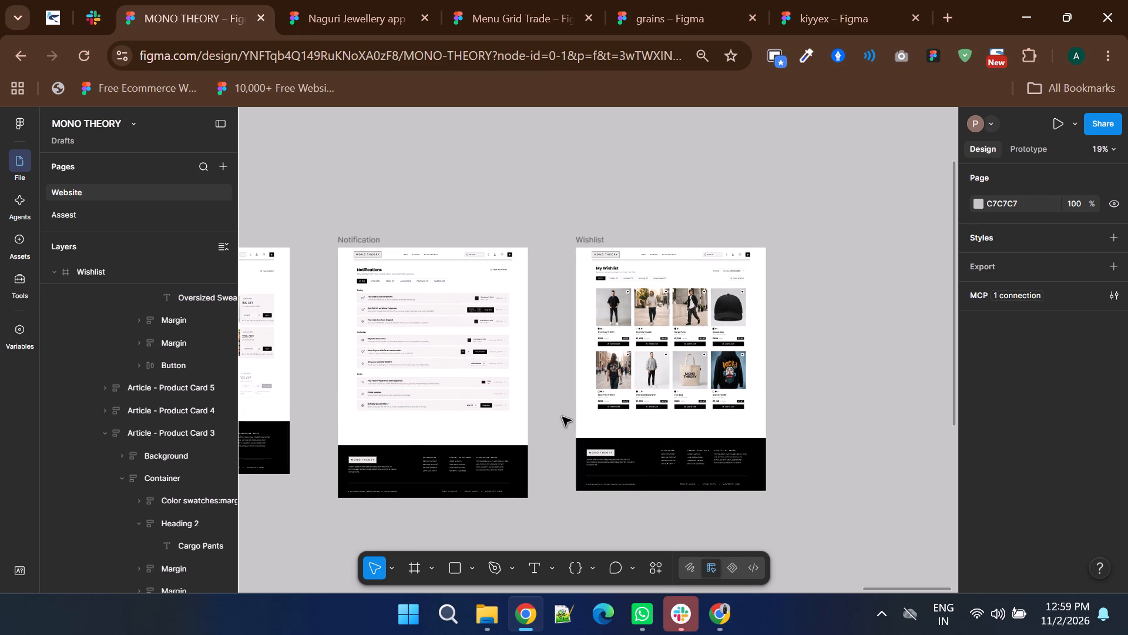
Check the fonts of the Birthday Special Offer card's description and title on the Notification page.
scroll(562, 417, "up", 2, "shift")
scroll(581, 405, "up", 5, "ctrl")
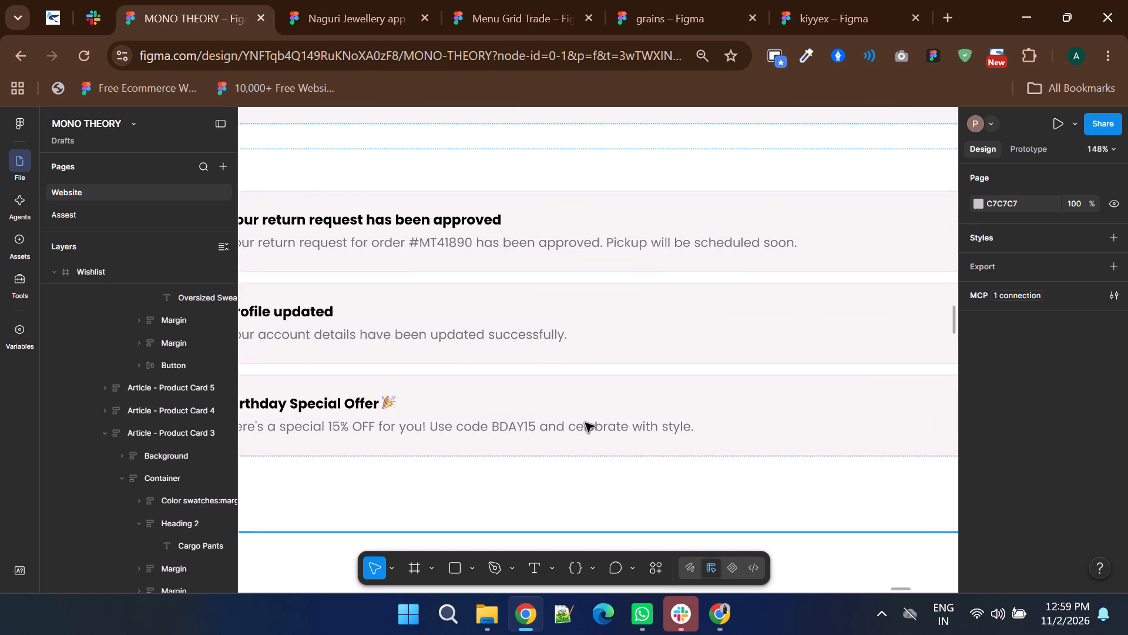
left_click(585, 428, "ctrl")
scroll(645, 457, "down", 4, "ctrl")
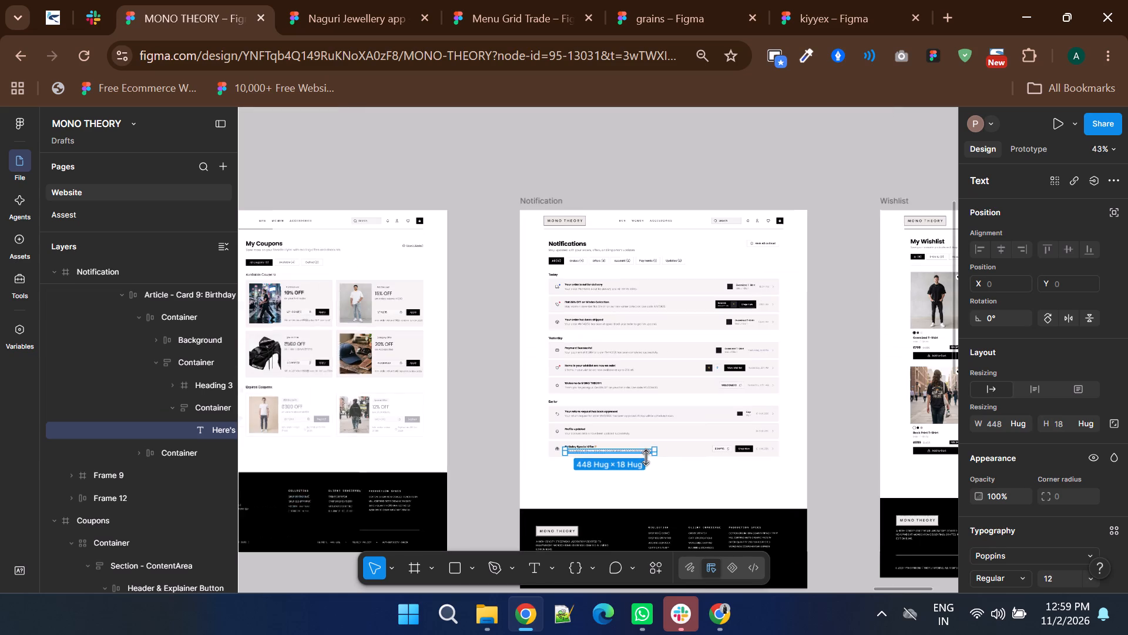
left_click(493, 470)
scroll(595, 448, "up", 5, "ctrl")
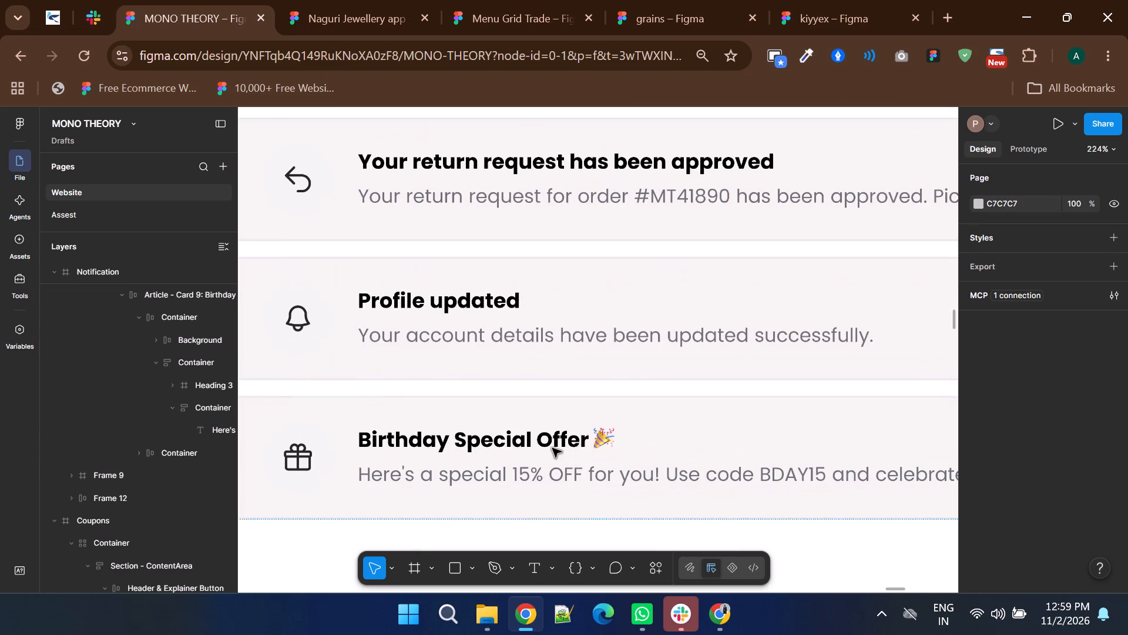
left_click(552, 448, "ctrl")
scroll(762, 490, "down", 4, "ctrl")
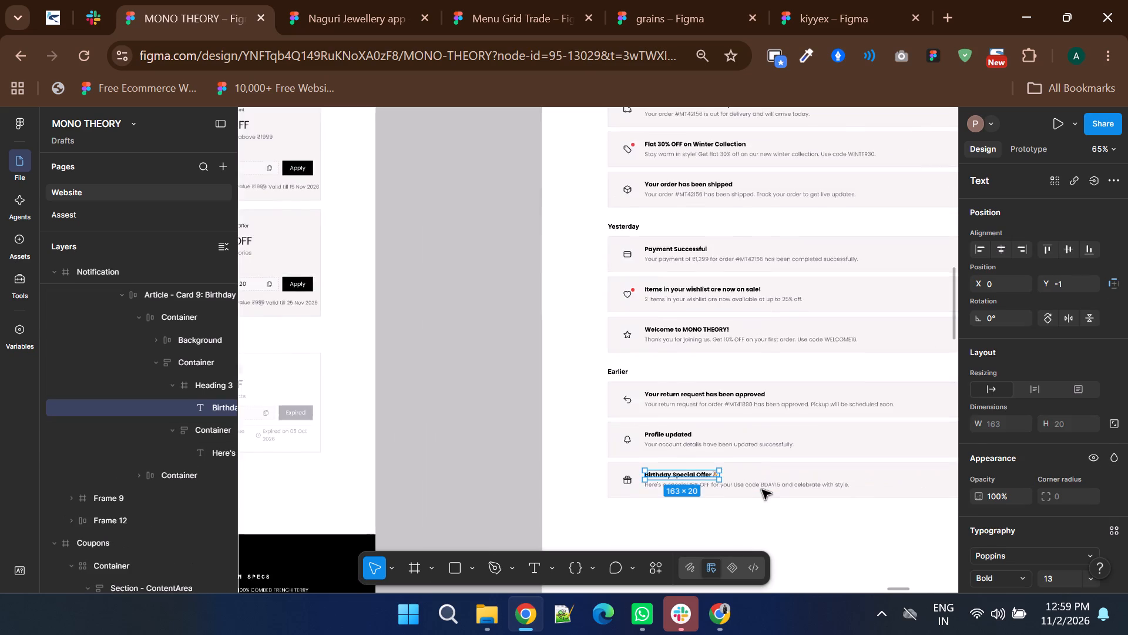
left_click(542, 474)
scroll(566, 474, "down", 2, "ctrl")
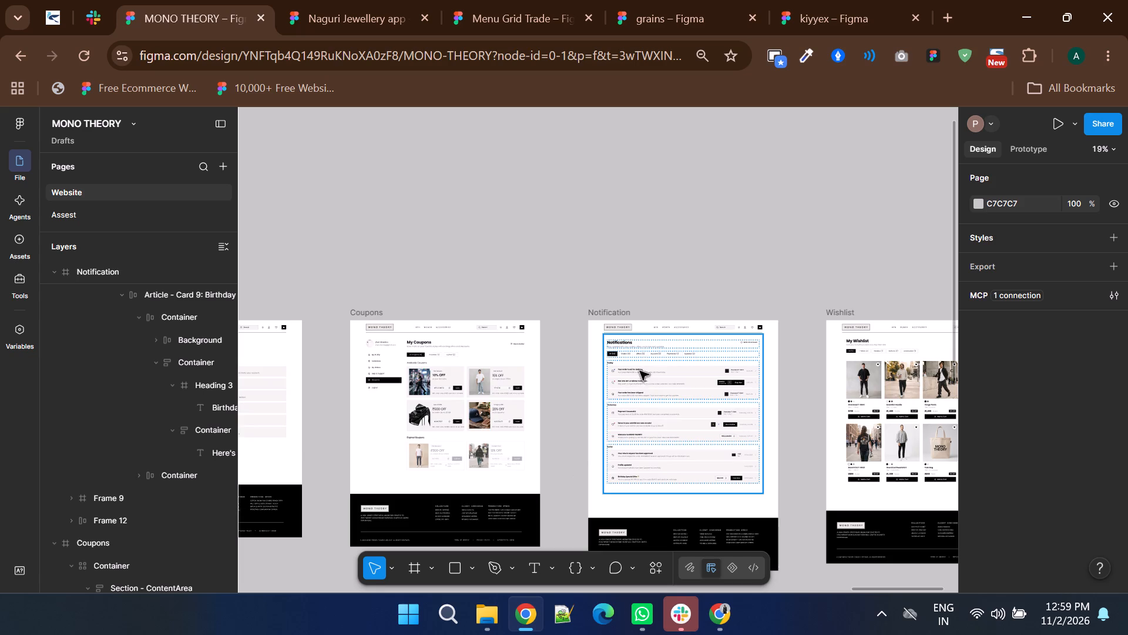
Check the fonts of the Orders and Offers filter labels at the top of the Notification page.
scroll(633, 355, "up", 6, "ctrl")
left_click(565, 354, "ctrl")
scroll(565, 354, "down", 1, "ctrl")
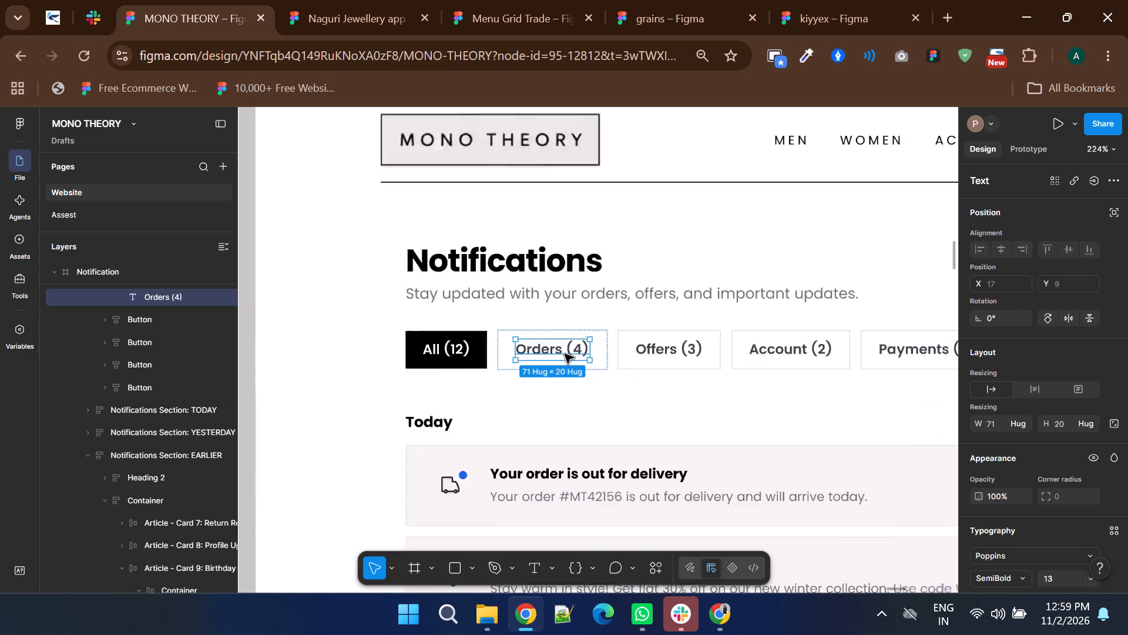
scroll(565, 354, "down", 1, "ctrl")
left_click(639, 359, "ctrl")
scroll(639, 359, "down", 2, "ctrl")
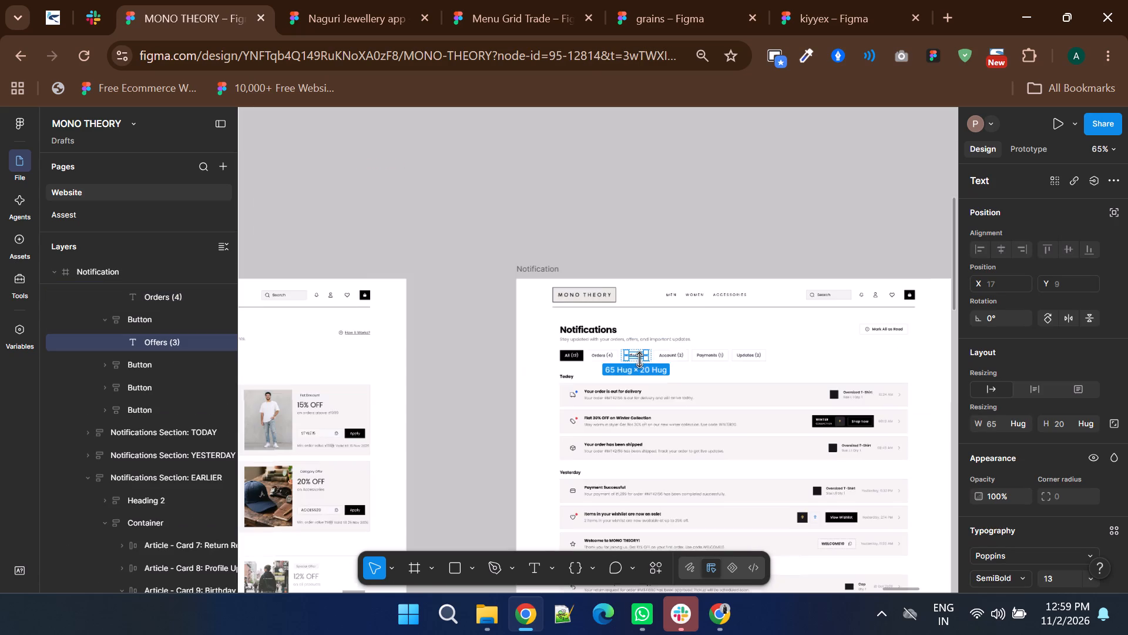
left_click(468, 392)
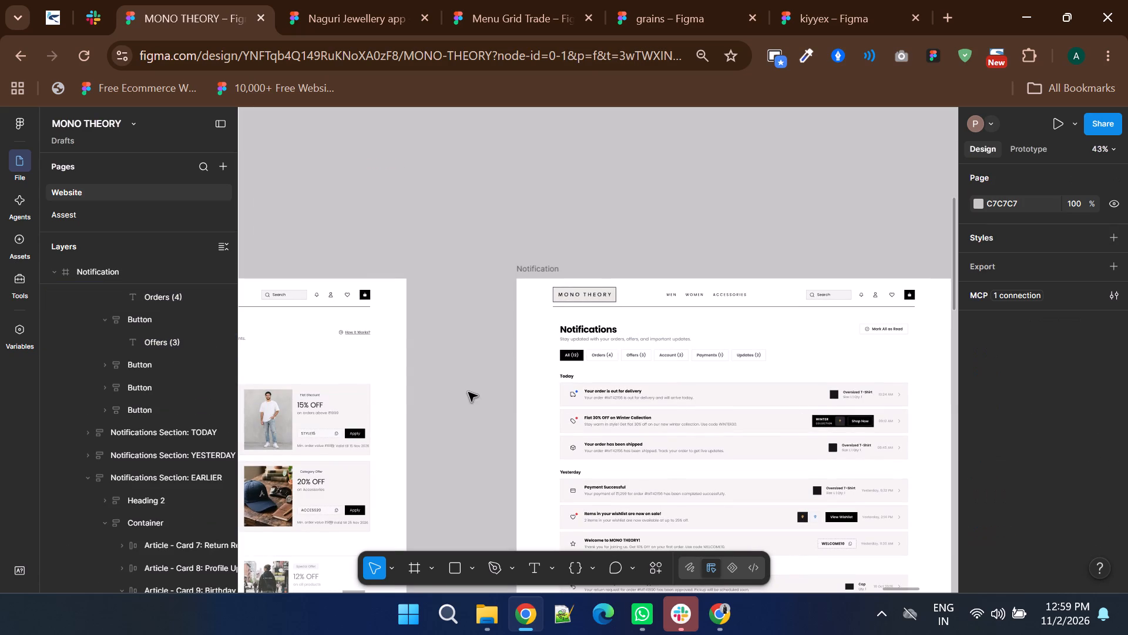
Inspect the padding on each side of the Oversized T-Shirt thumbnail in the Notification page's first Today card.
scroll(882, 405, "up", 4, "ctrl")
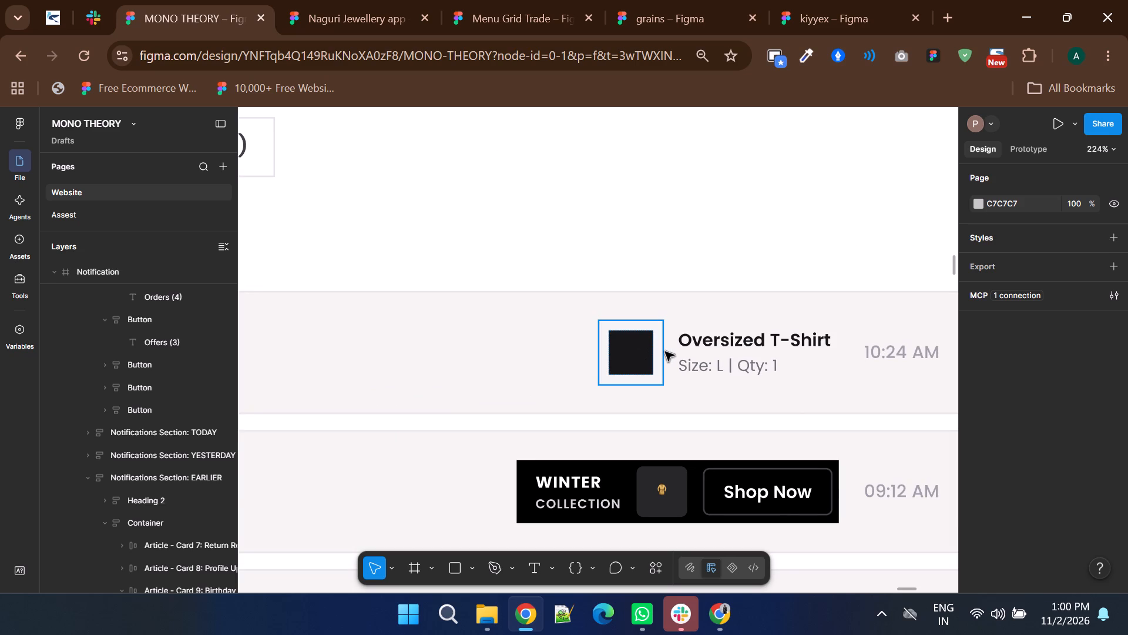
left_click(665, 352, "ctrl")
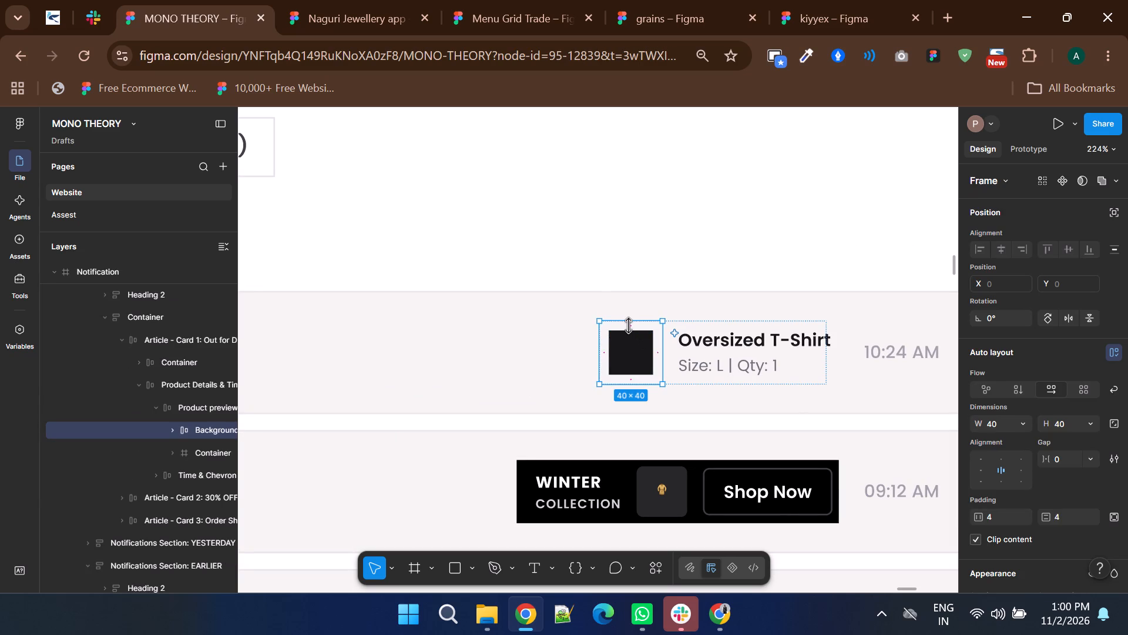
scroll(629, 325, "up", 4, "ctrl")
left_click(642, 330)
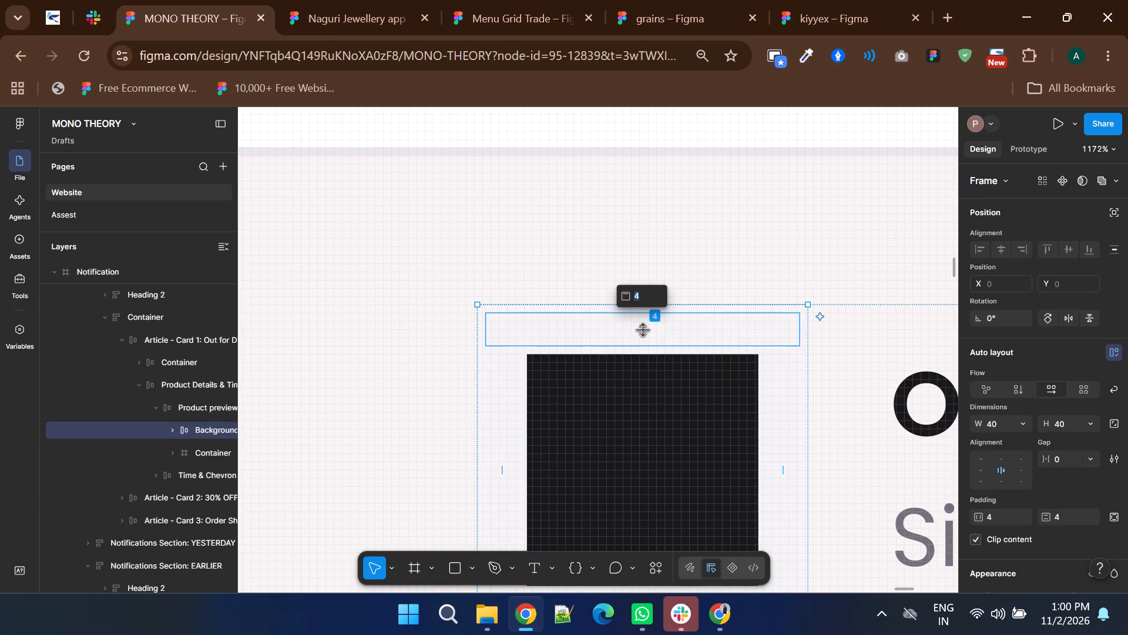
scroll(642, 330, "down", 2, "ctrl")
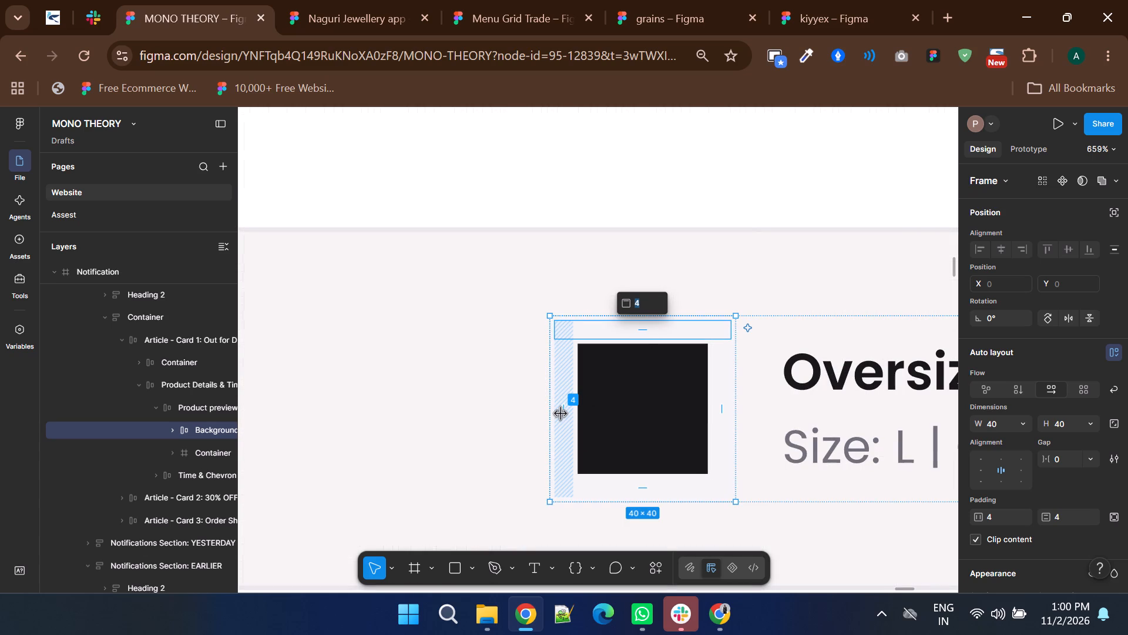
left_click(560, 413)
left_click(725, 412)
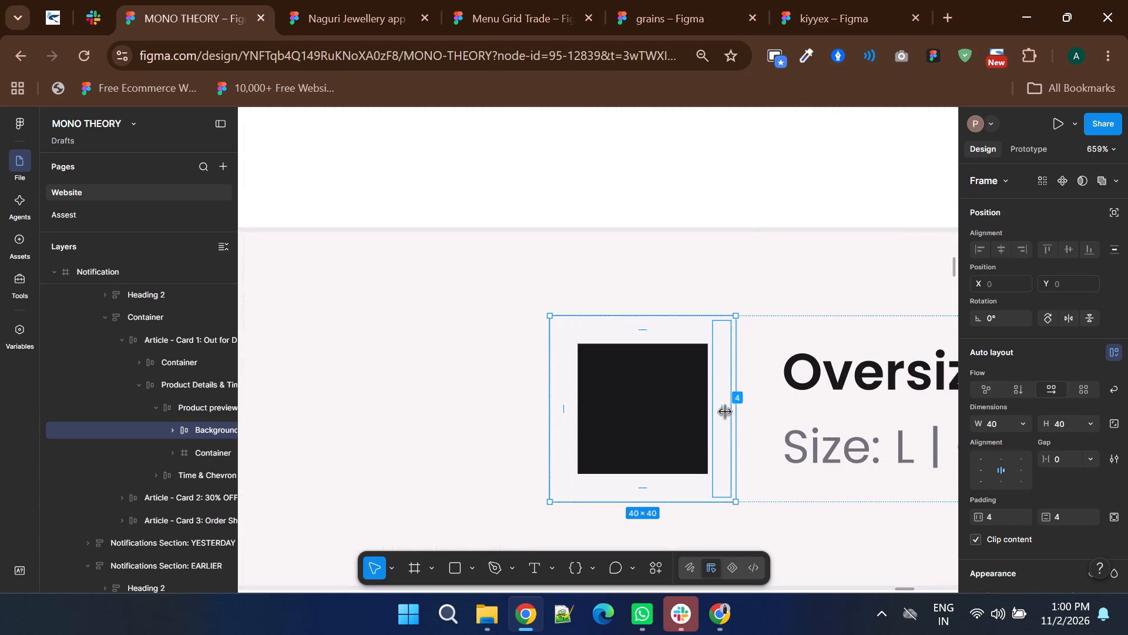
left_click(645, 488)
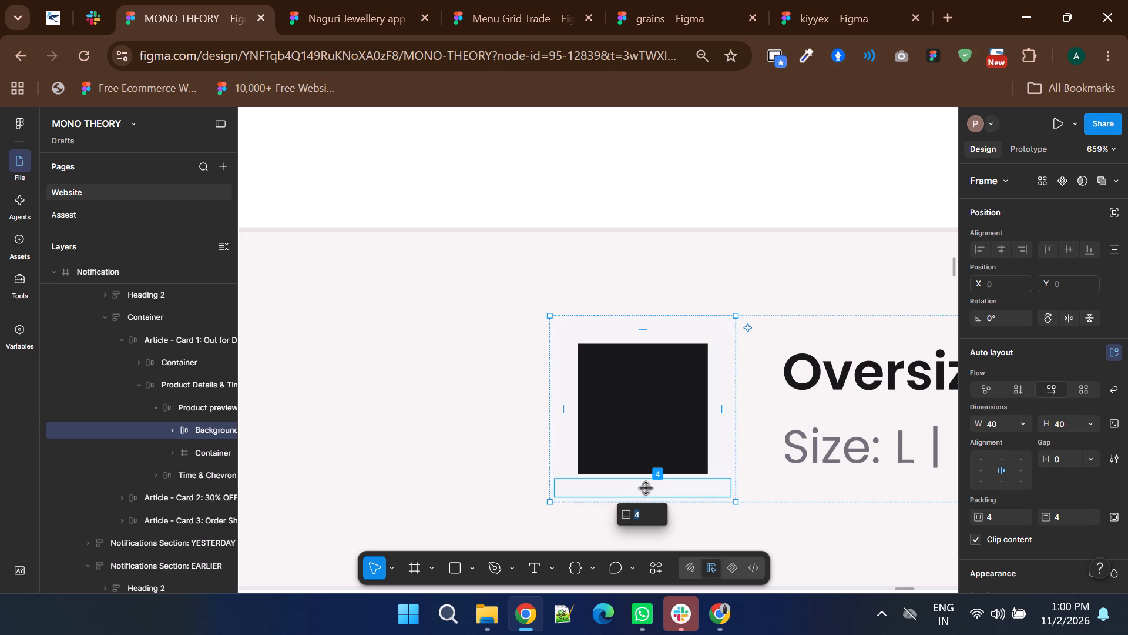
scroll(673, 505, "down", 2, "ctrl")
left_click(643, 315)
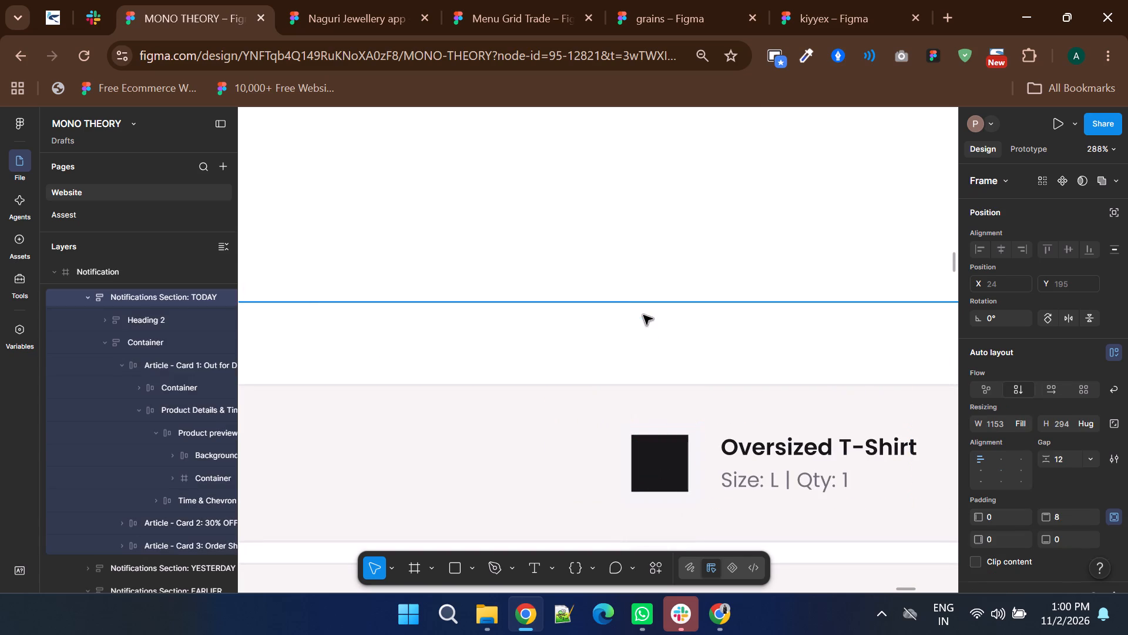
left_click(642, 256)
Check the font of the Shop Now label in the Winter Collection banner on the Notification page.
scroll(664, 341, "down", 2, "ctrl")
scroll(664, 342, "down", 2, "shift")
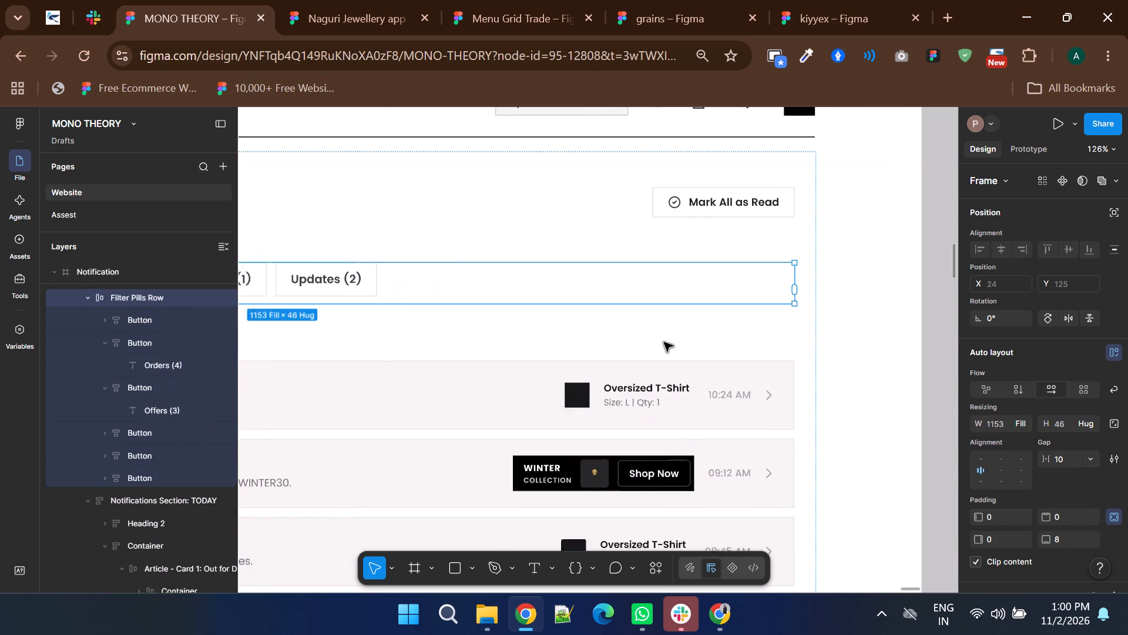
scroll(561, 481, "up", 4, "ctrl")
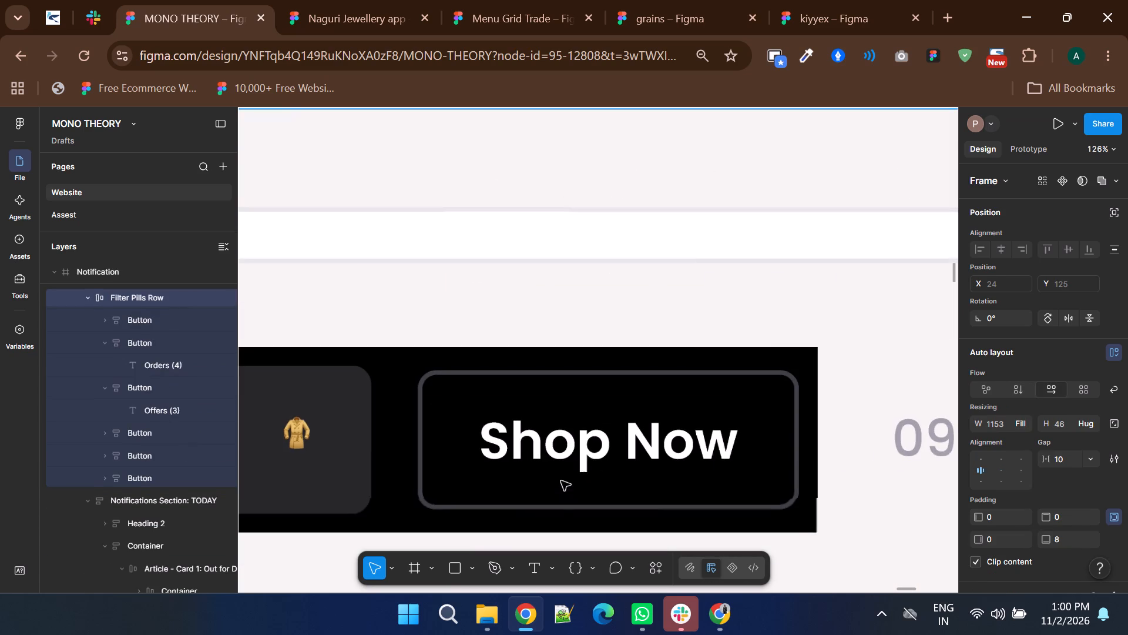
left_click(597, 443, "ctrl")
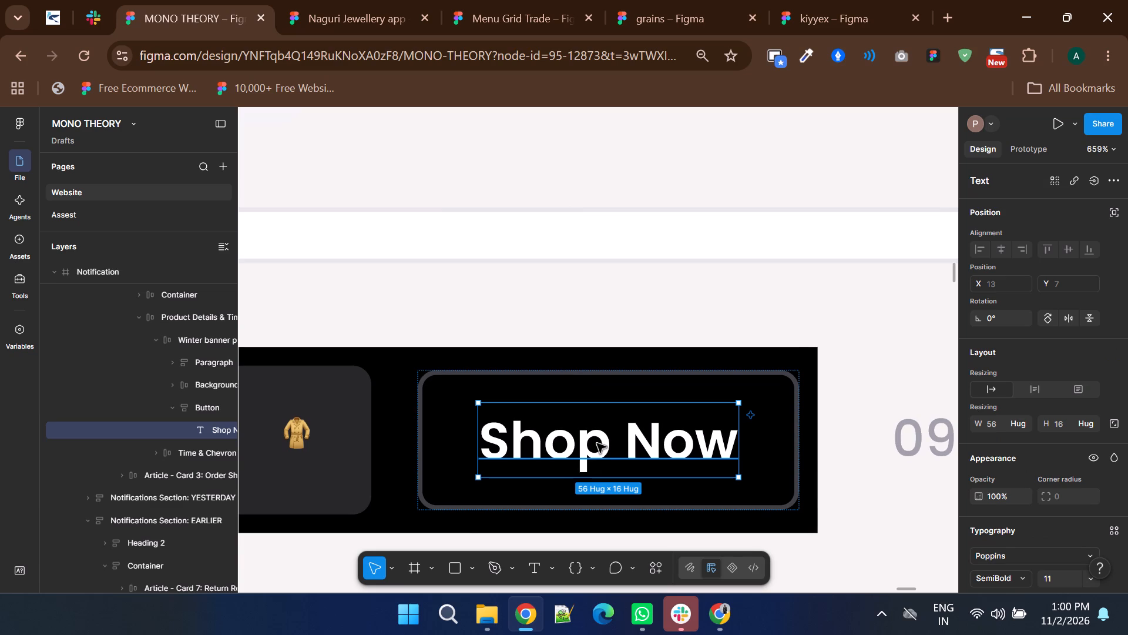
scroll(701, 439, "down", 4, "ctrl")
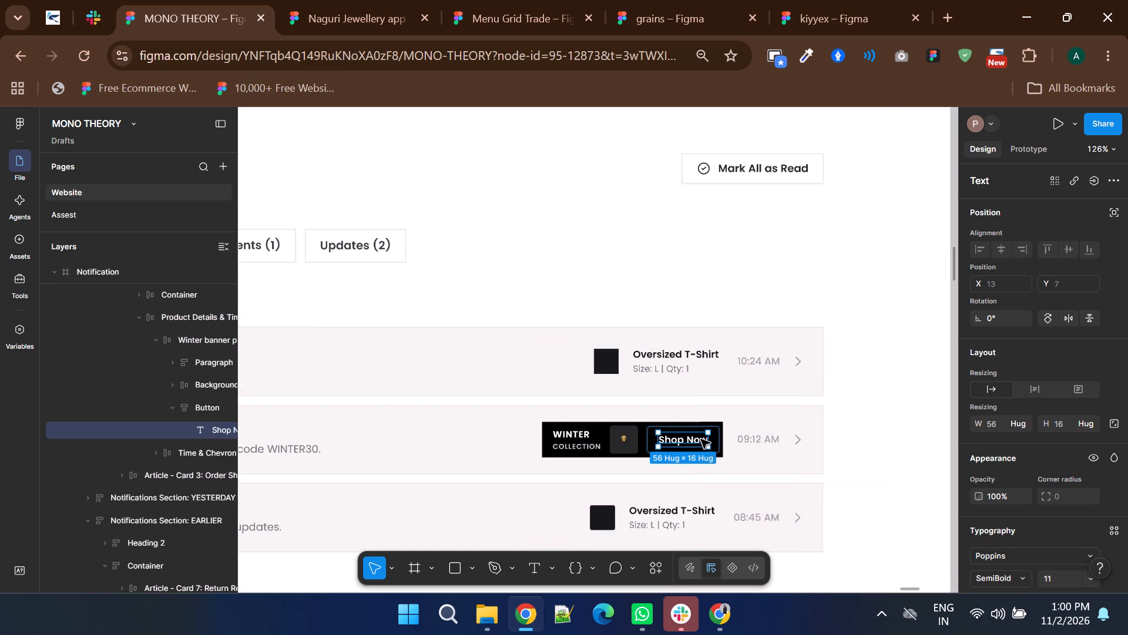
scroll(701, 439, "down", 1, "ctrl")
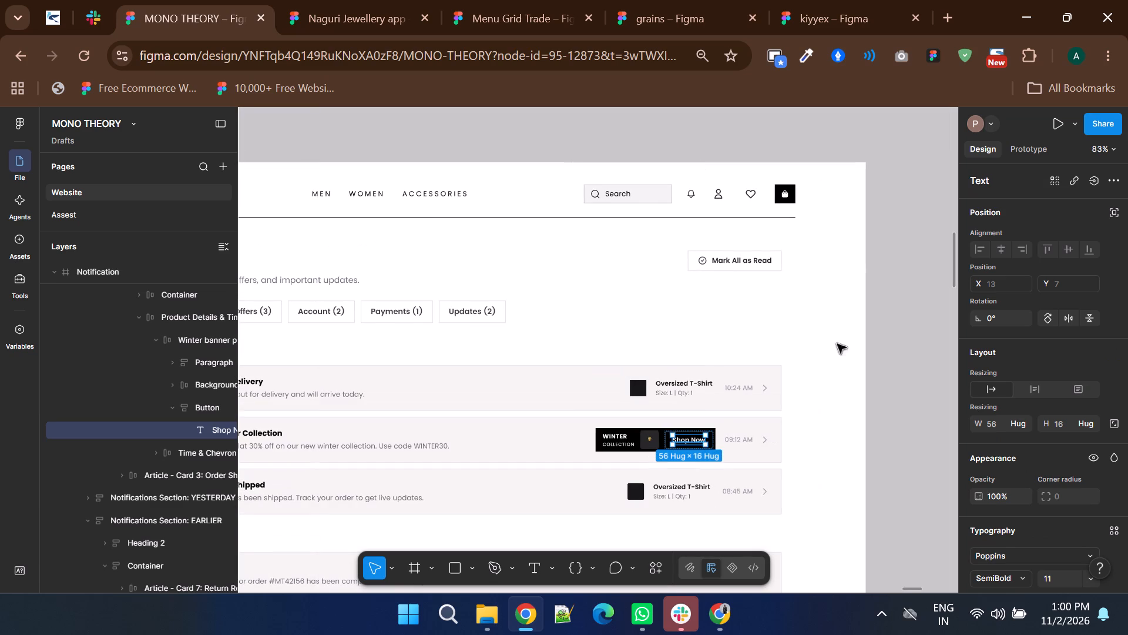
left_click(908, 340)
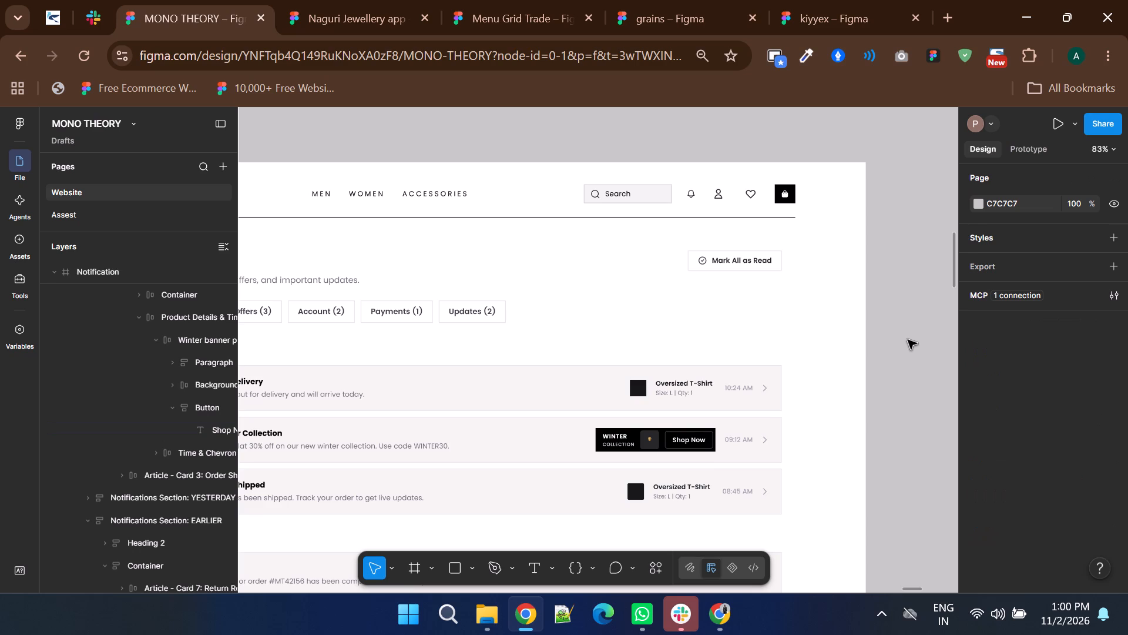
Check the fonts of the time labels on the three Today notification cards.
left_click(743, 389, "ctrl")
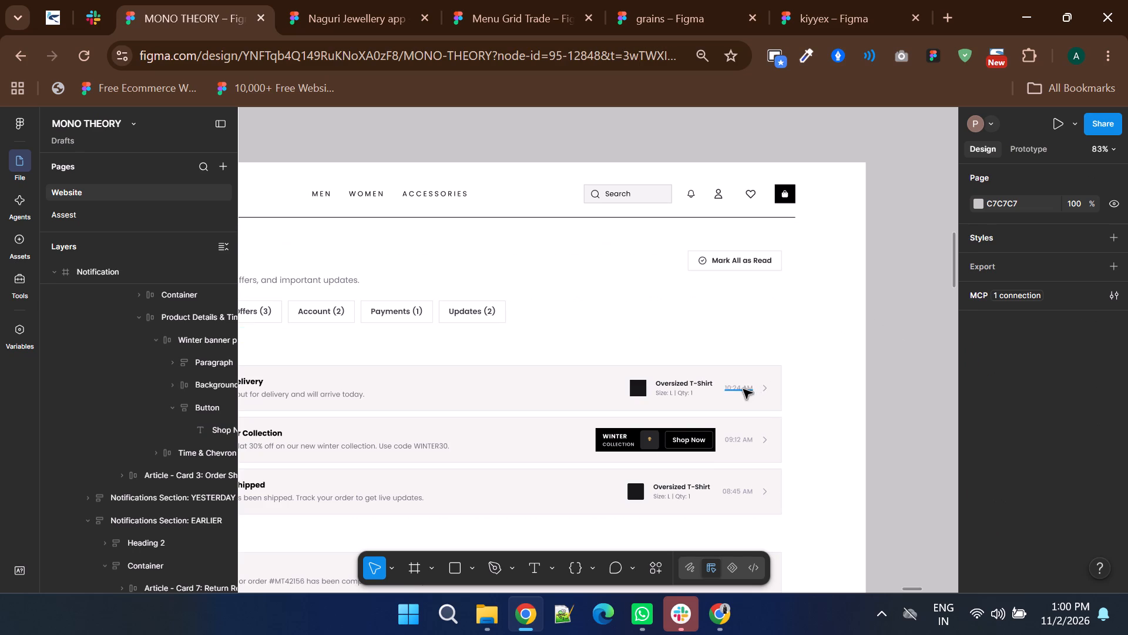
left_click(904, 410)
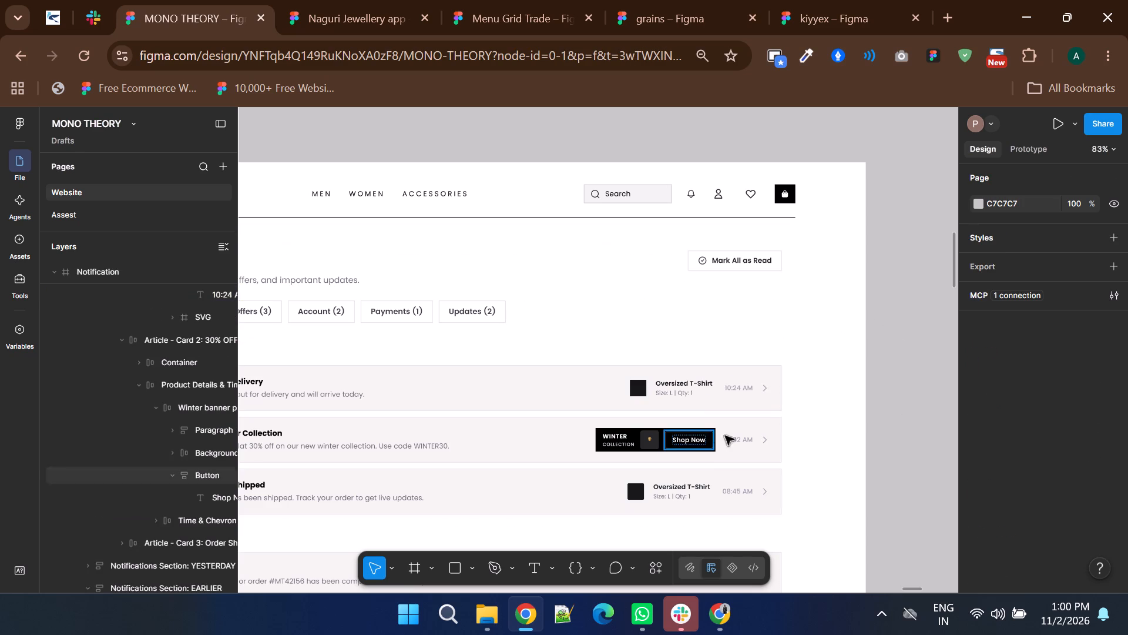
left_click(739, 436, "ctrl")
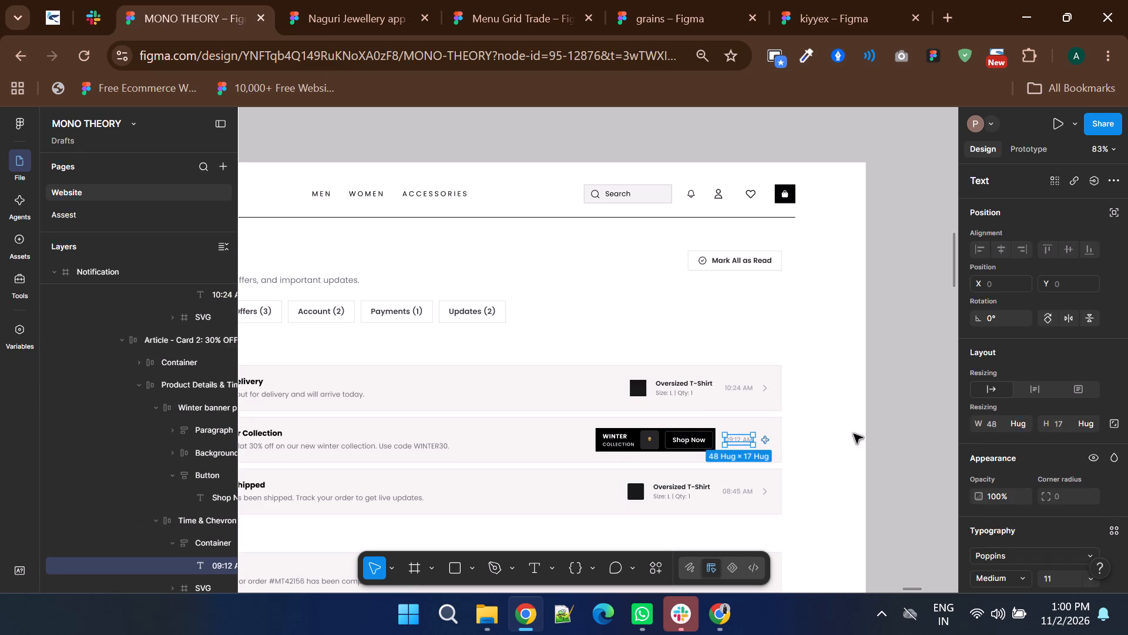
left_click(876, 434)
scroll(876, 434, "down", 1)
left_click(731, 406, "ctrl")
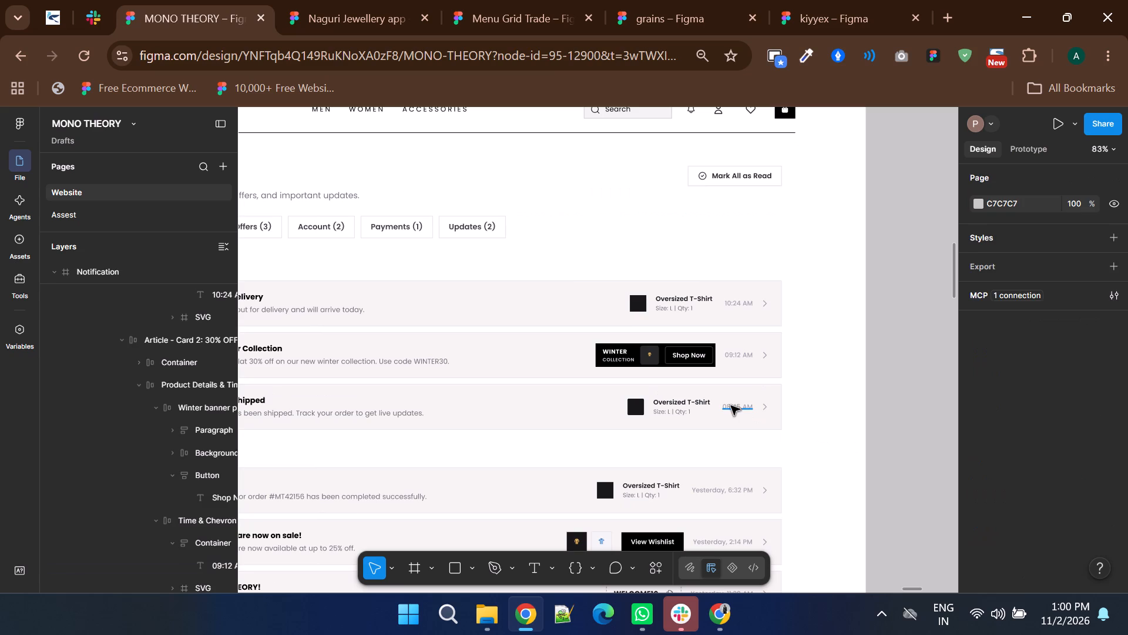
left_click(887, 422)
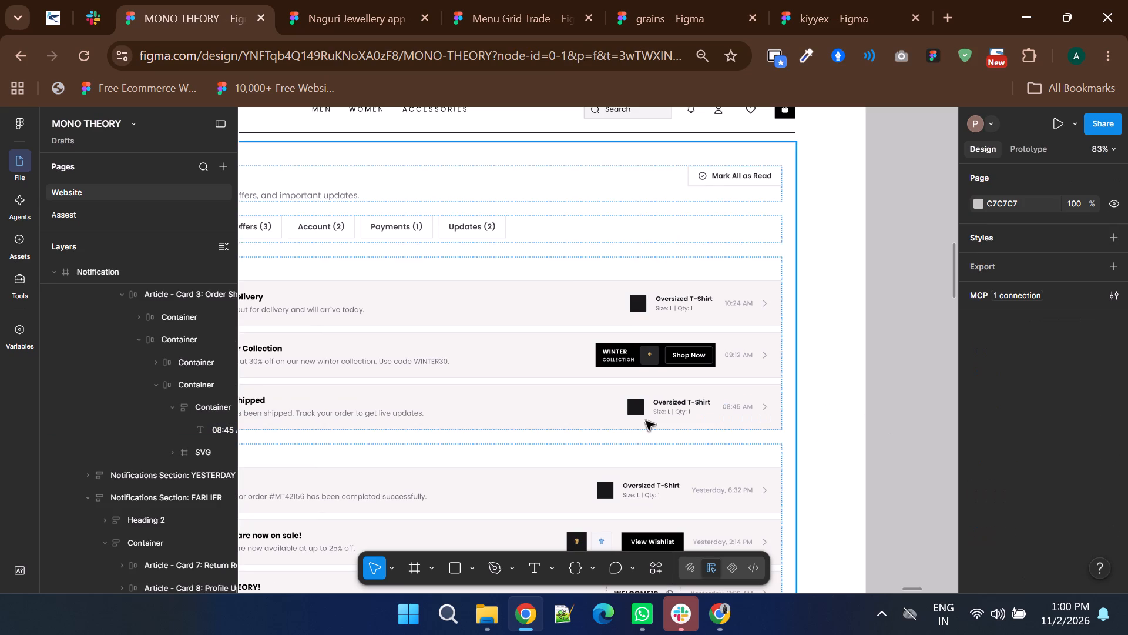
Check the fonts of the third Today card's size and quantity line and the first card's Oversized T-Shirt name.
left_click(684, 413, "ctrl")
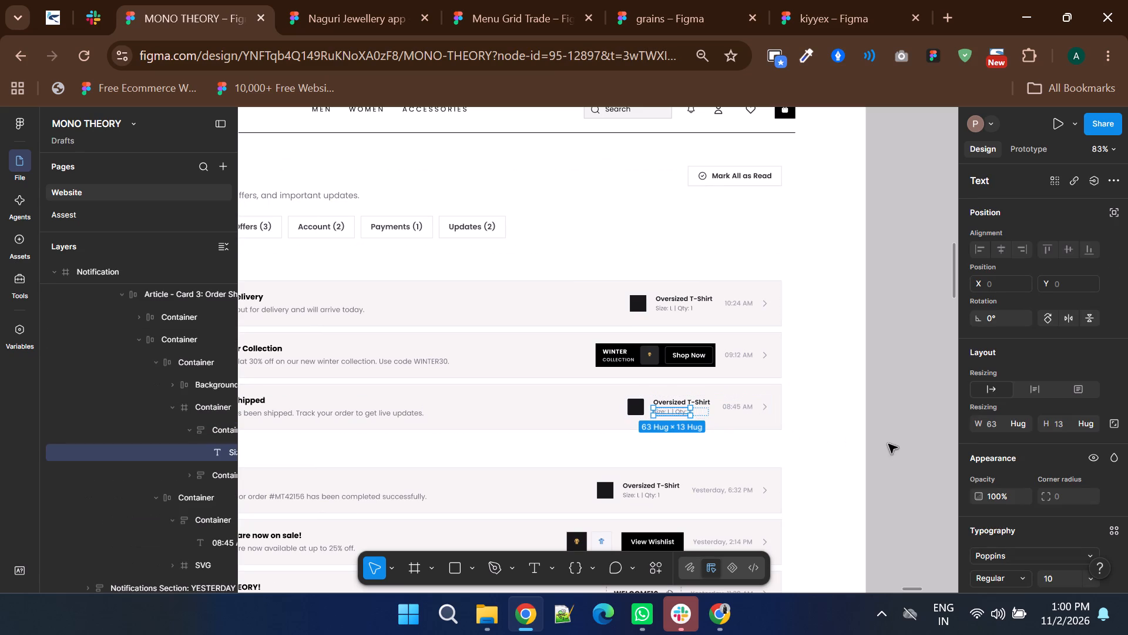
left_click(888, 444)
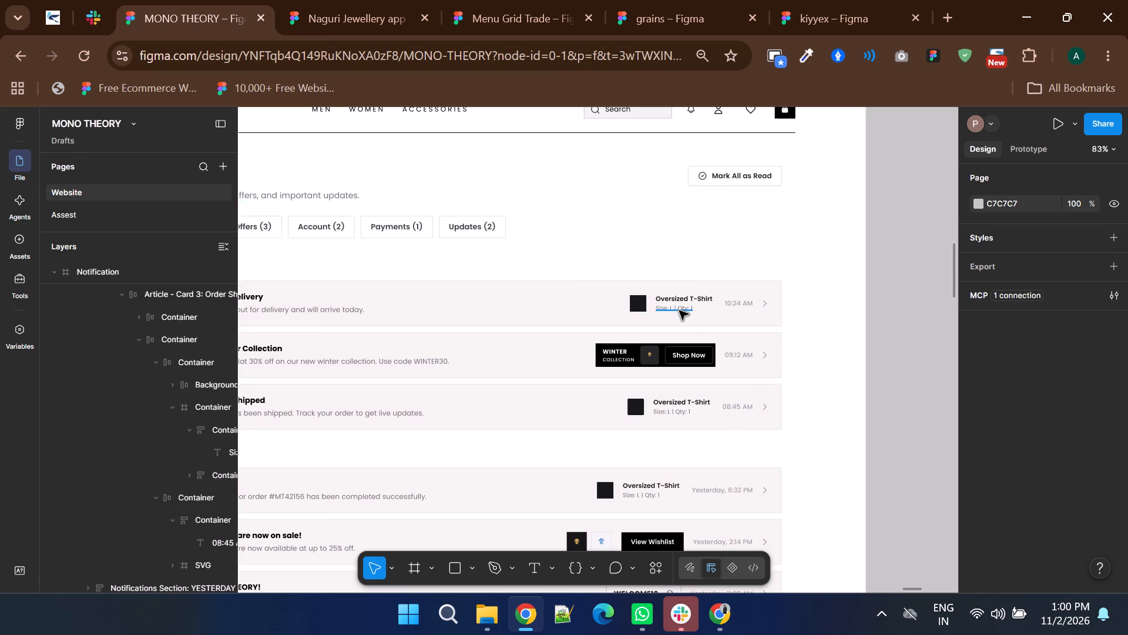
scroll(679, 310, "up", 4, "ctrl")
left_click(662, 299, "ctrl")
left_click(694, 249, "ctrl")
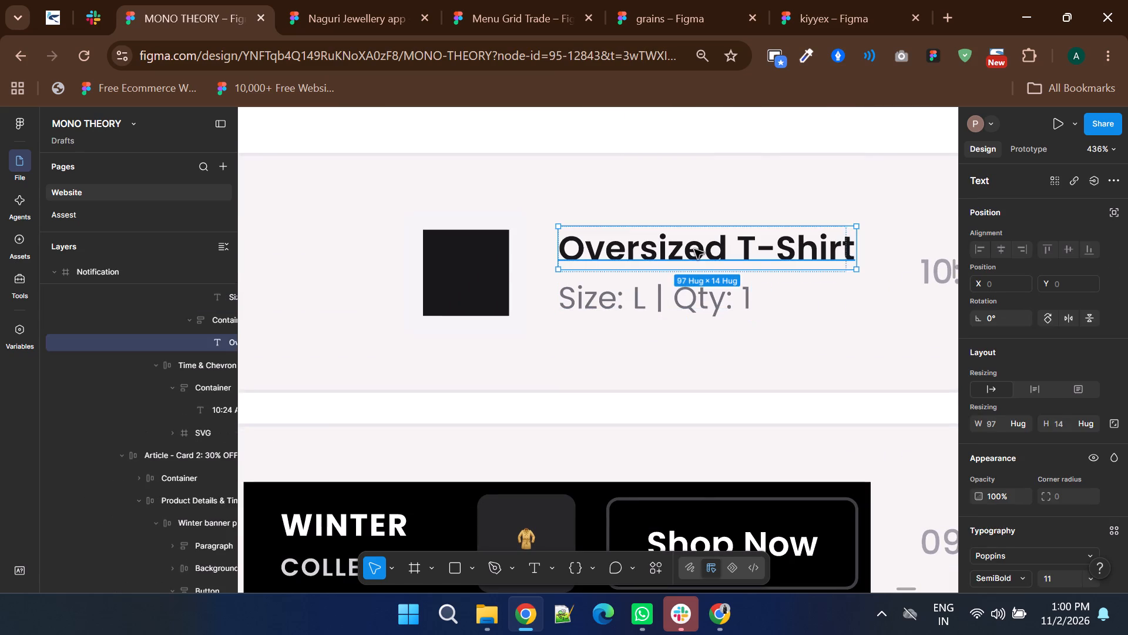
scroll(600, 356, "down", 1, "ctrl")
left_click(865, 290, "ctrl+shift")
scroll(715, 359, "down", 3, "ctrl")
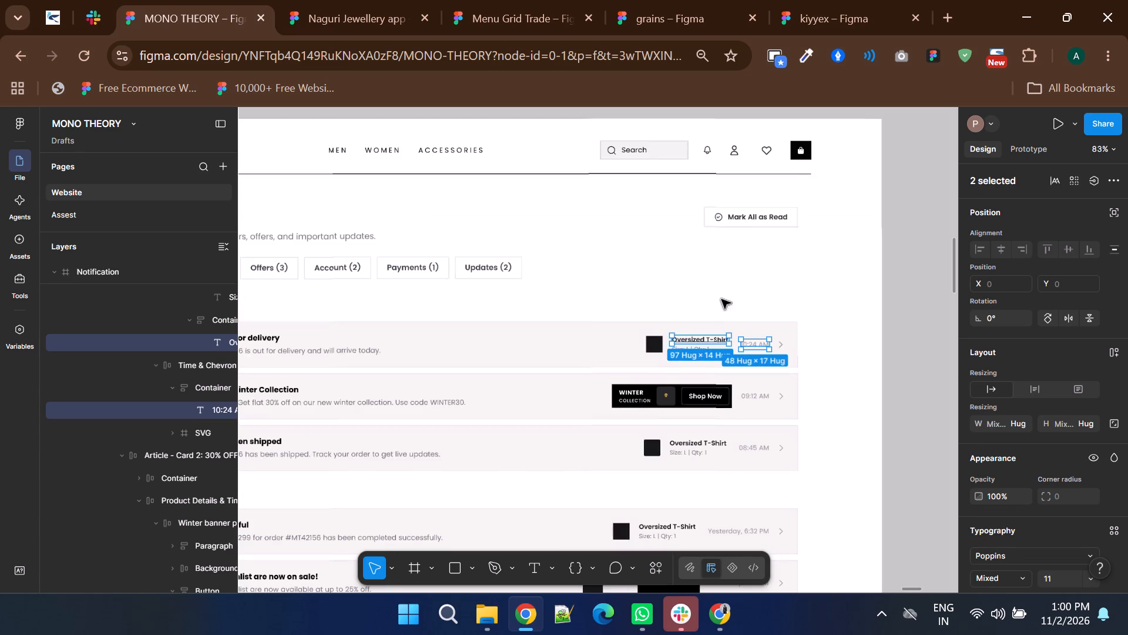
left_click(728, 290)
left_click(906, 305)
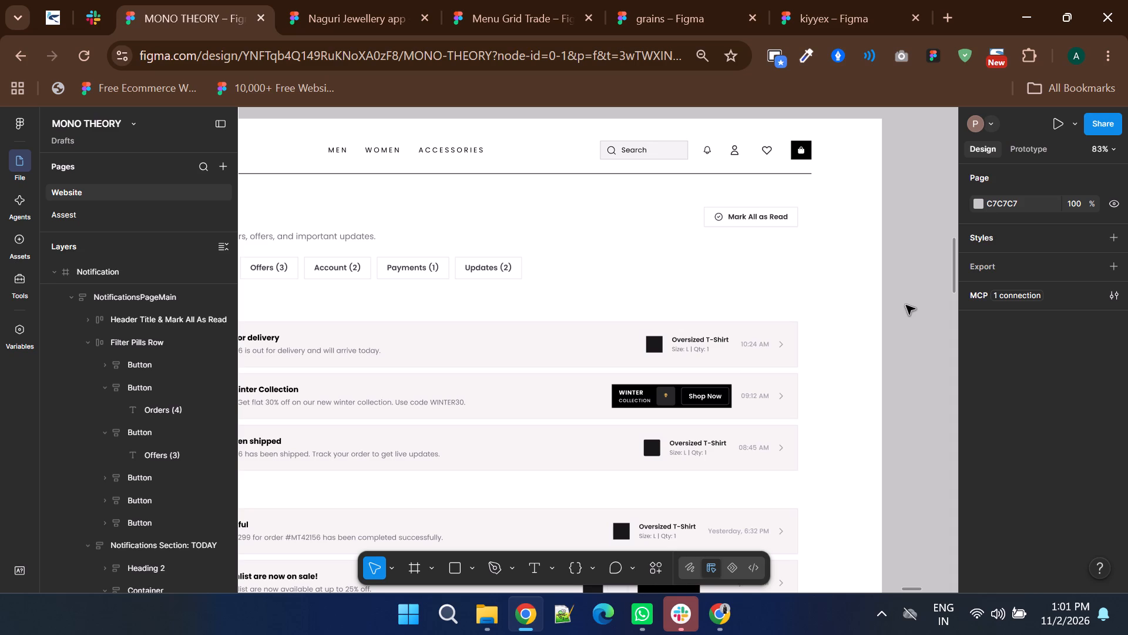
Inspect the coat emoji in the Winter Collection banner and its missing font details.
scroll(646, 378, "down", 2, "ctrl")
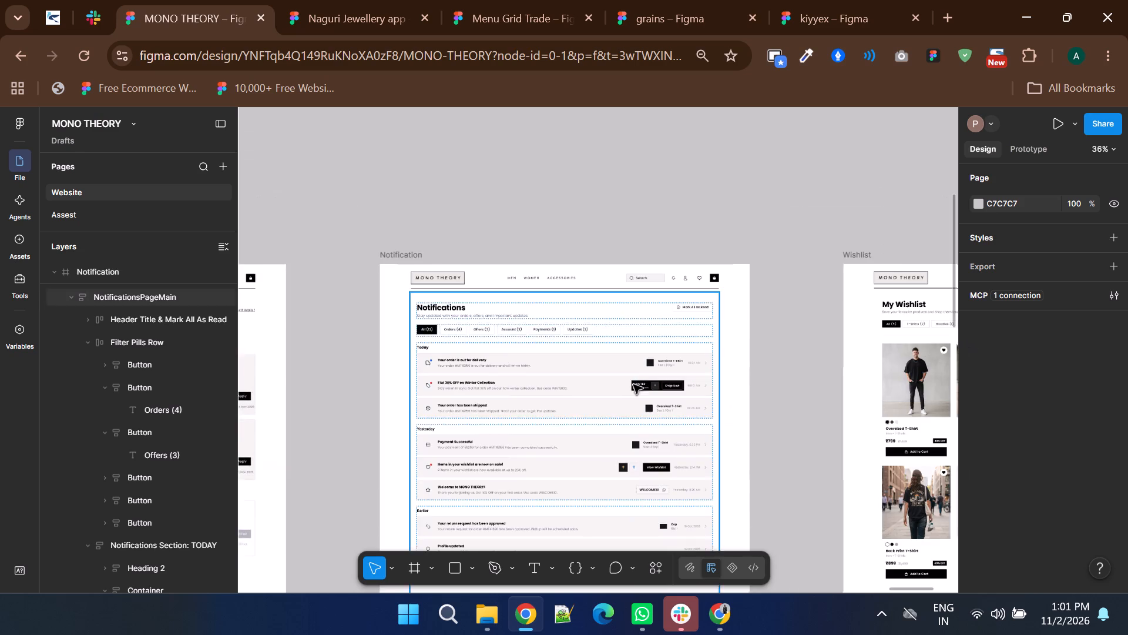
scroll(633, 386, "up", 7, "ctrl")
scroll(633, 386, "down", 3, "shift")
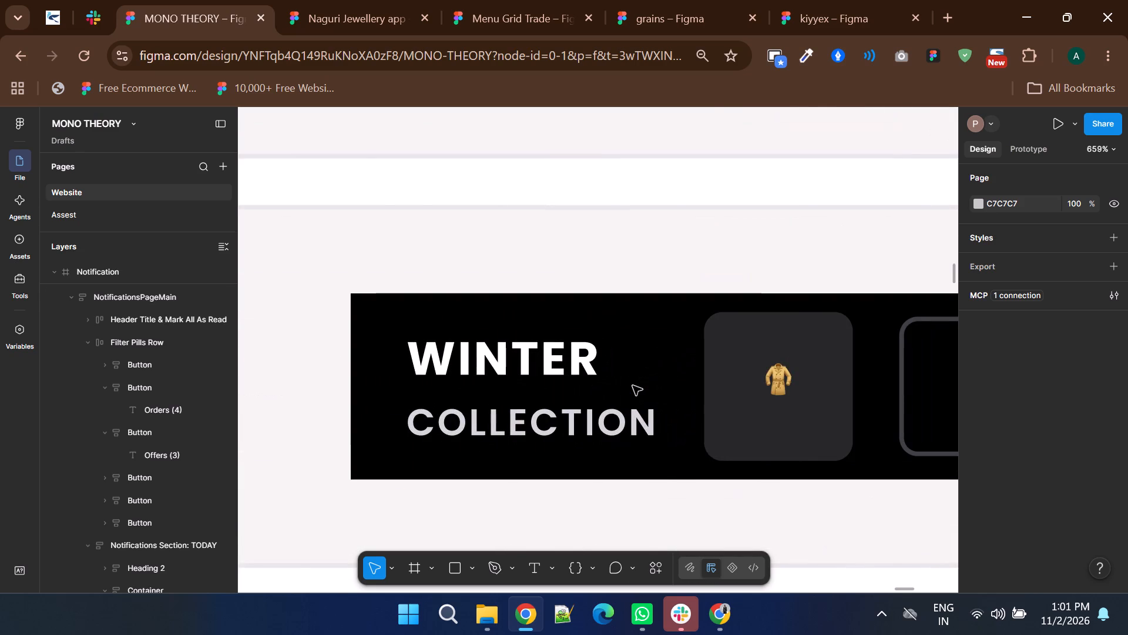
scroll(647, 416, "down", 2, "ctrl")
scroll(721, 410, "up", 5, "ctrl")
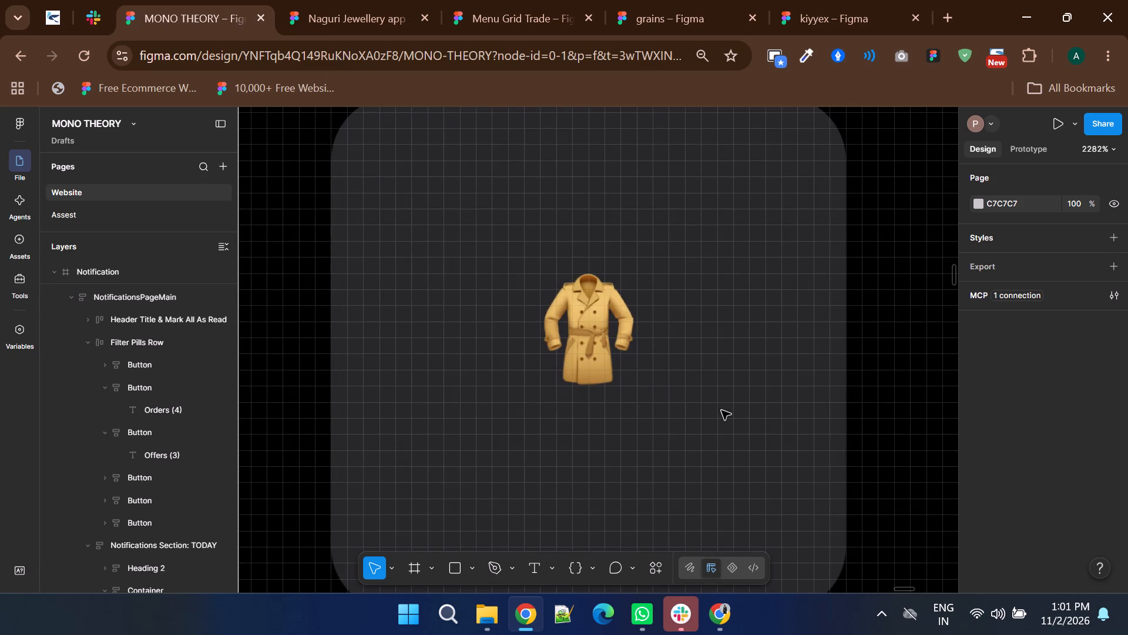
scroll(721, 410, "down", 1, "ctrl")
left_click(630, 347, "ctrl")
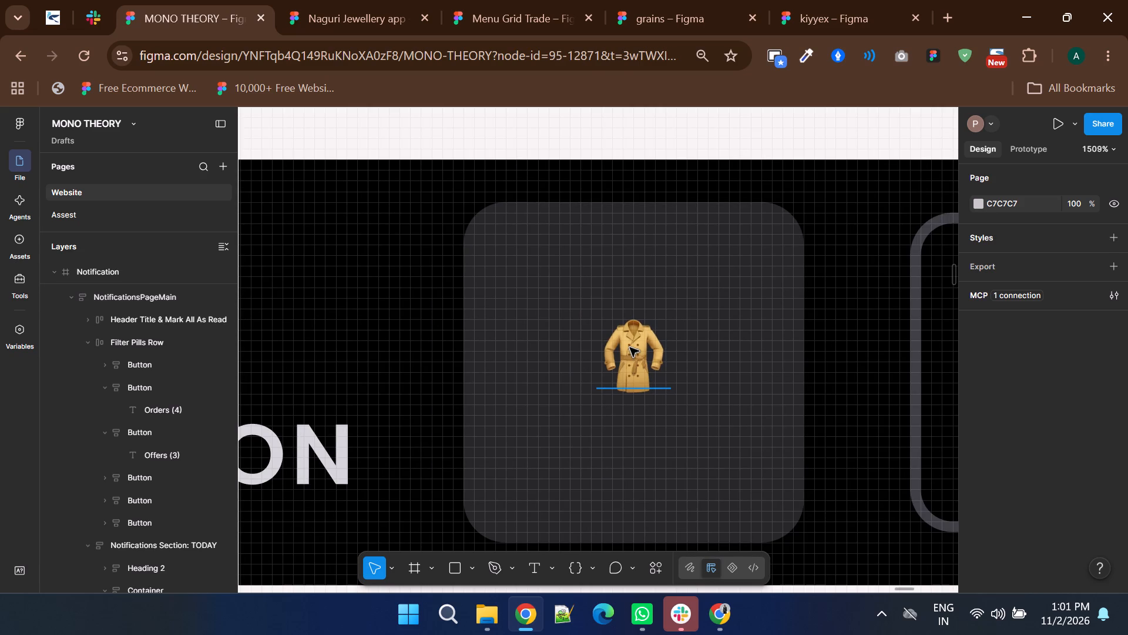
scroll(630, 347, "up", 3, "ctrl")
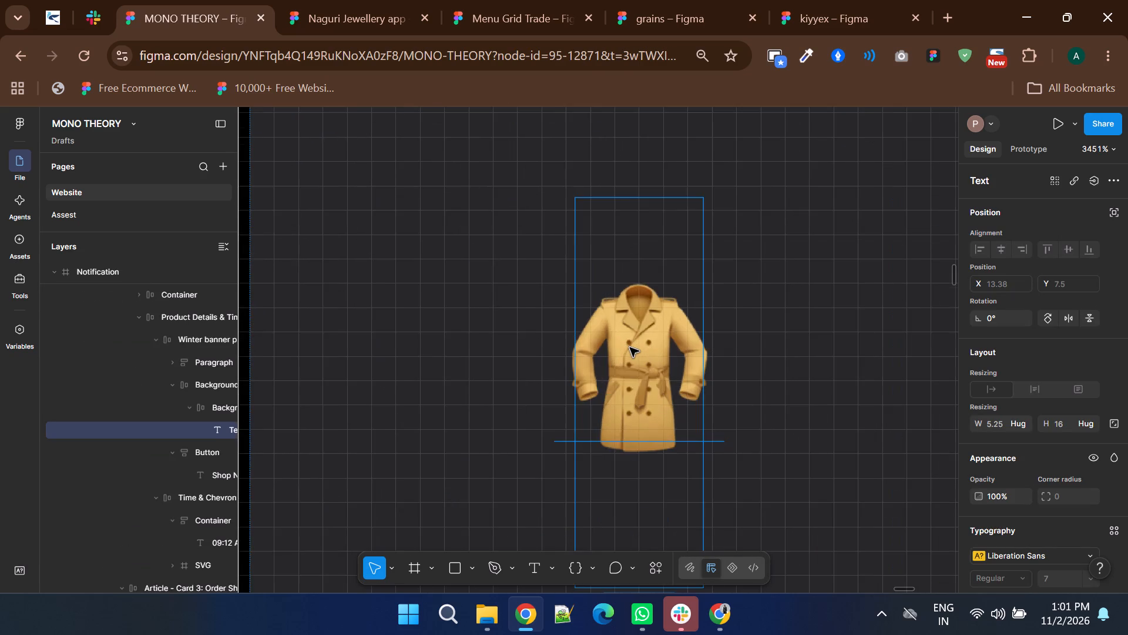
left_click_drag(741, 380, 749, 380, "ctrl")
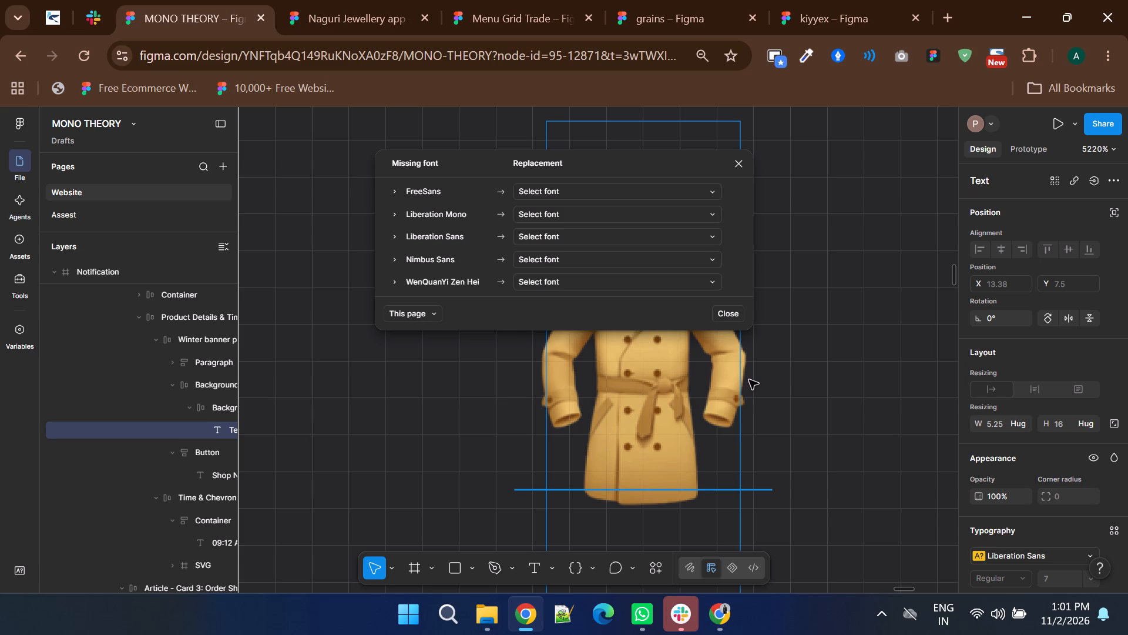
left_click(699, 402)
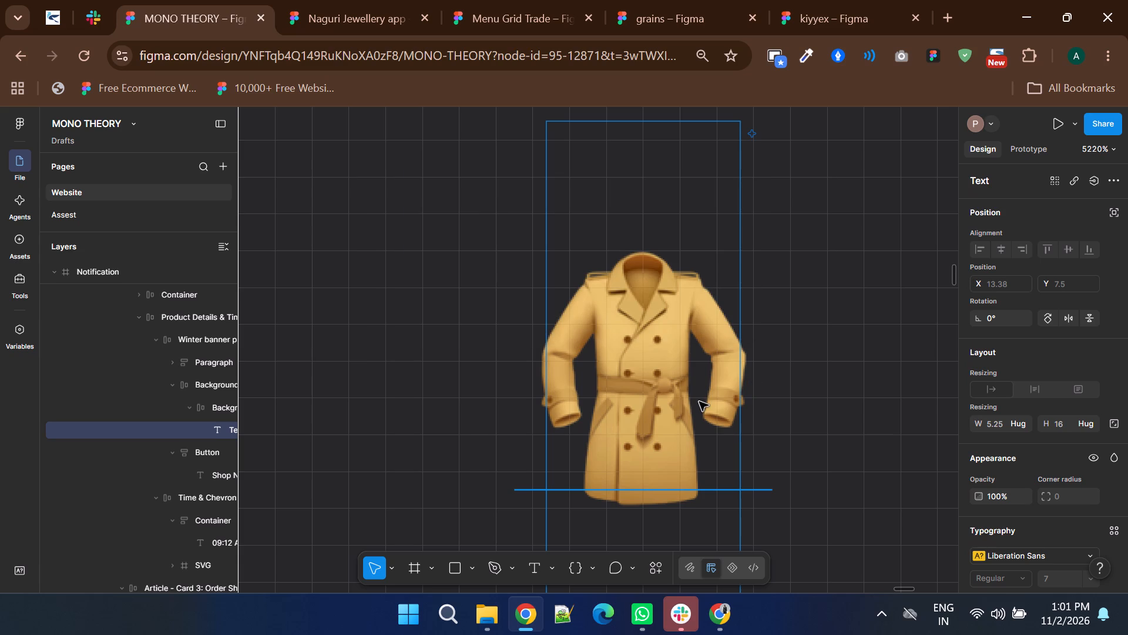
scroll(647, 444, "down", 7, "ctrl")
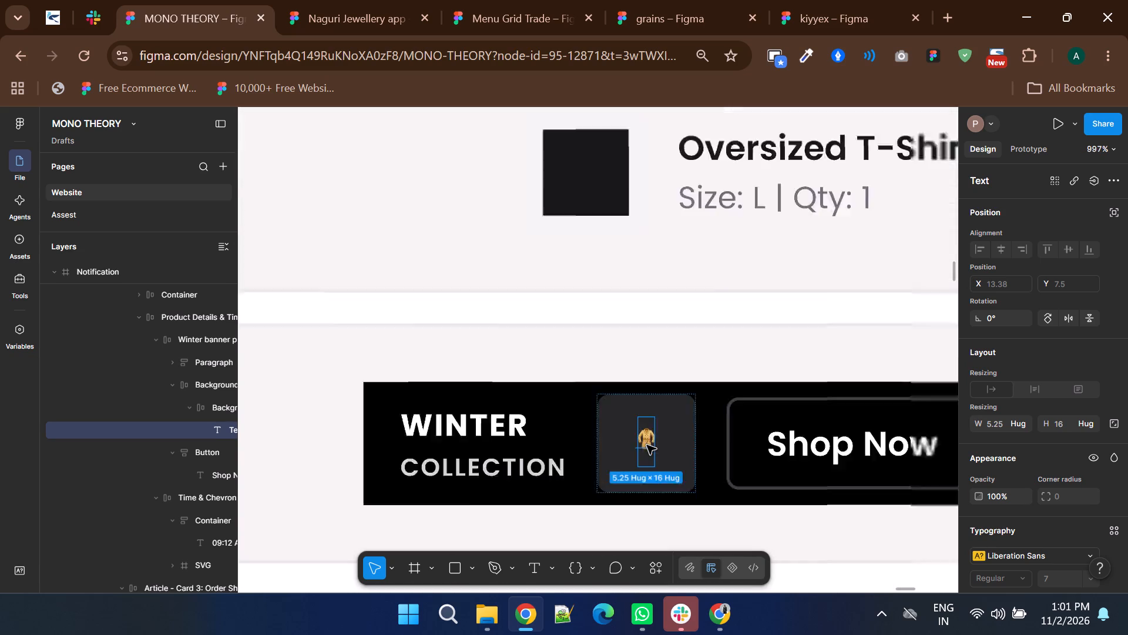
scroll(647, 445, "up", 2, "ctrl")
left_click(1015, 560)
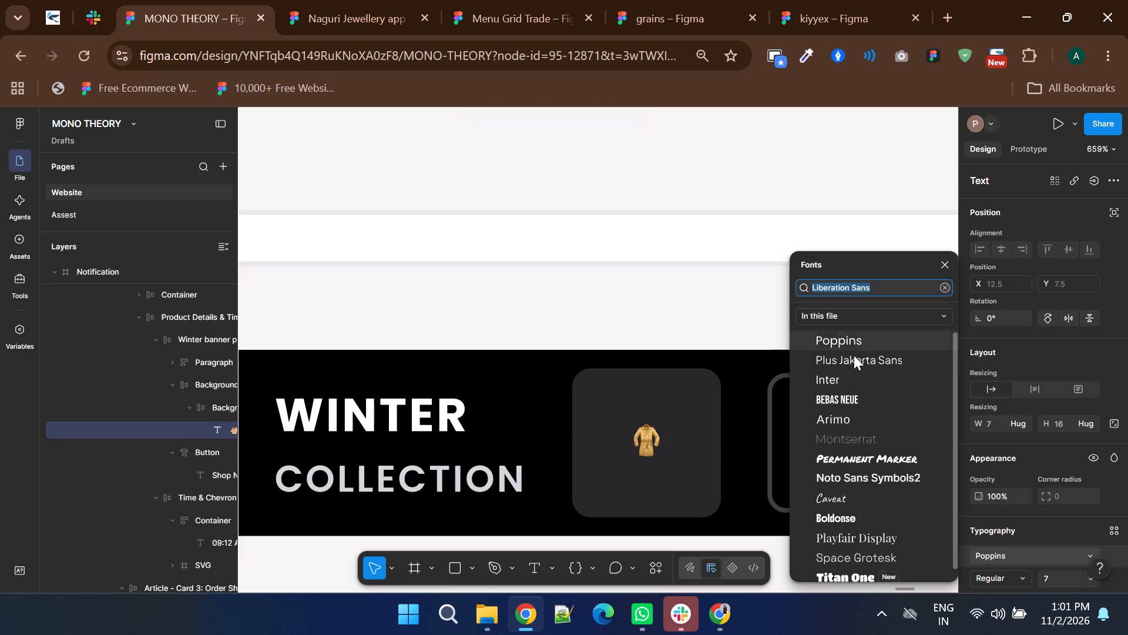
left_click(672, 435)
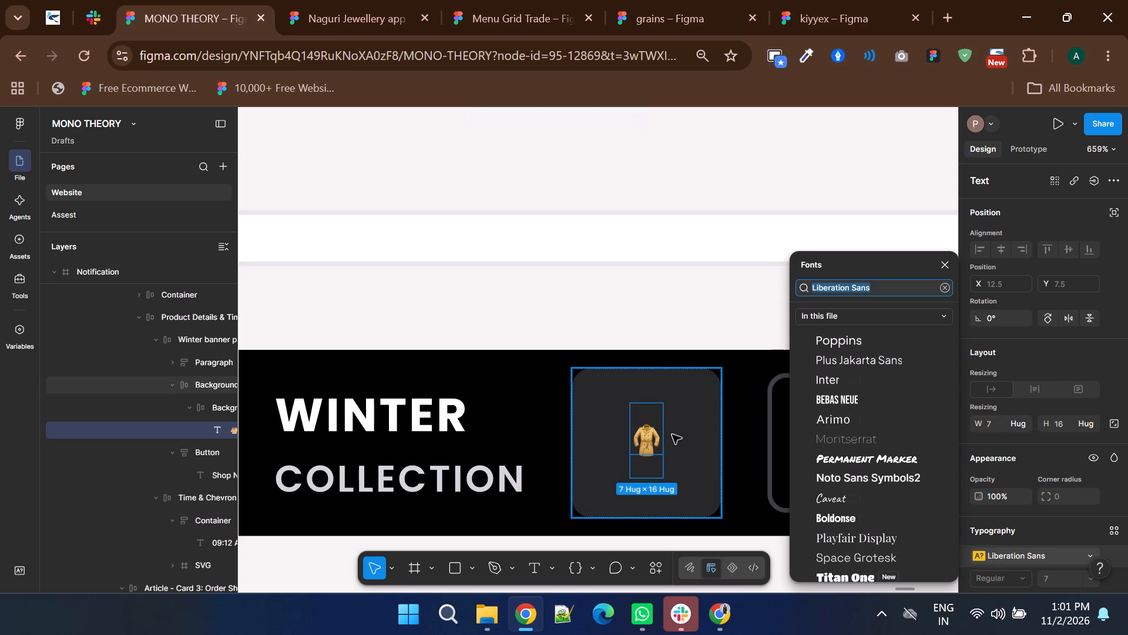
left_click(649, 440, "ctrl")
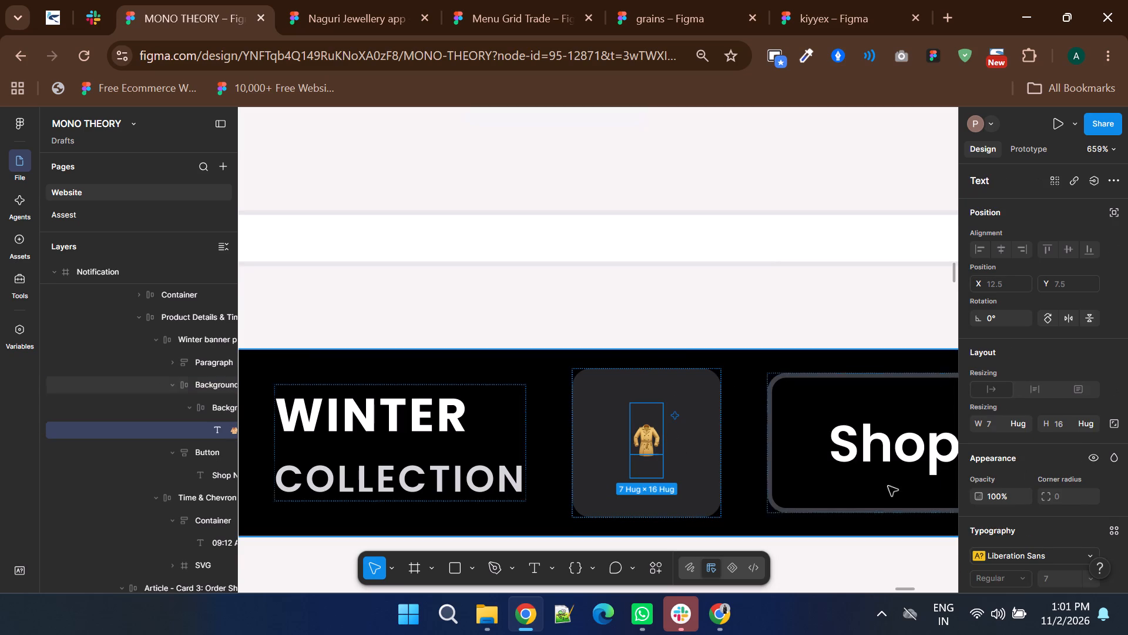
Replace the missing Liberation Sans font of the Winter Collection banner's coat emoji with Poppins.
scroll(1043, 512, "down", 2)
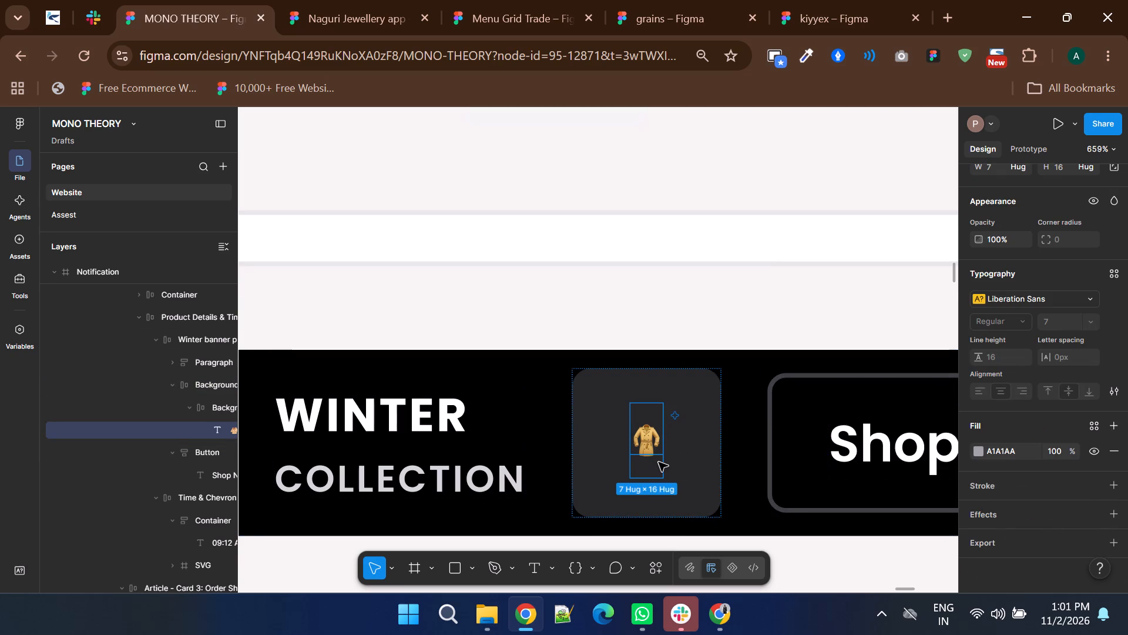
scroll(657, 457, "up", 2, "ctrl")
double_click(631, 442)
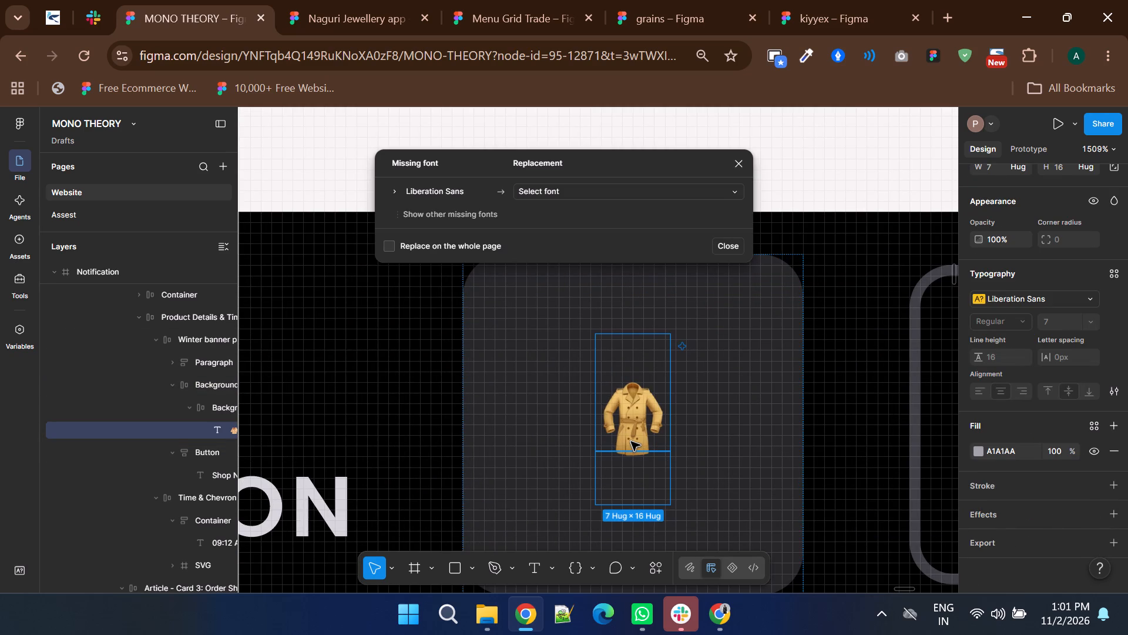
left_click(533, 185)
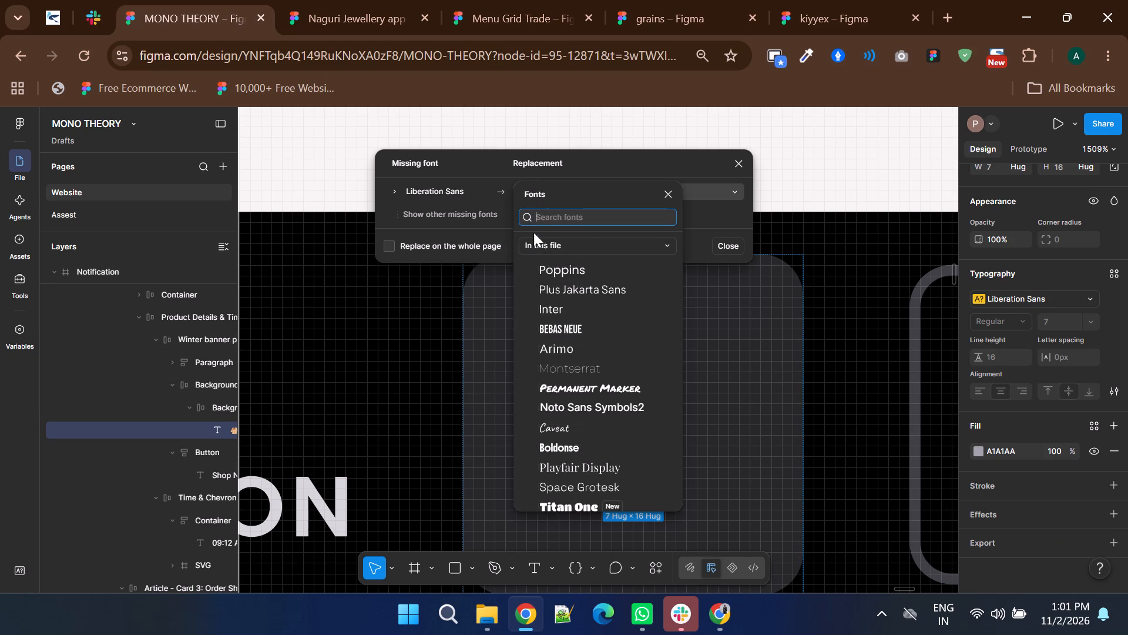
left_click(549, 269)
left_click(694, 249)
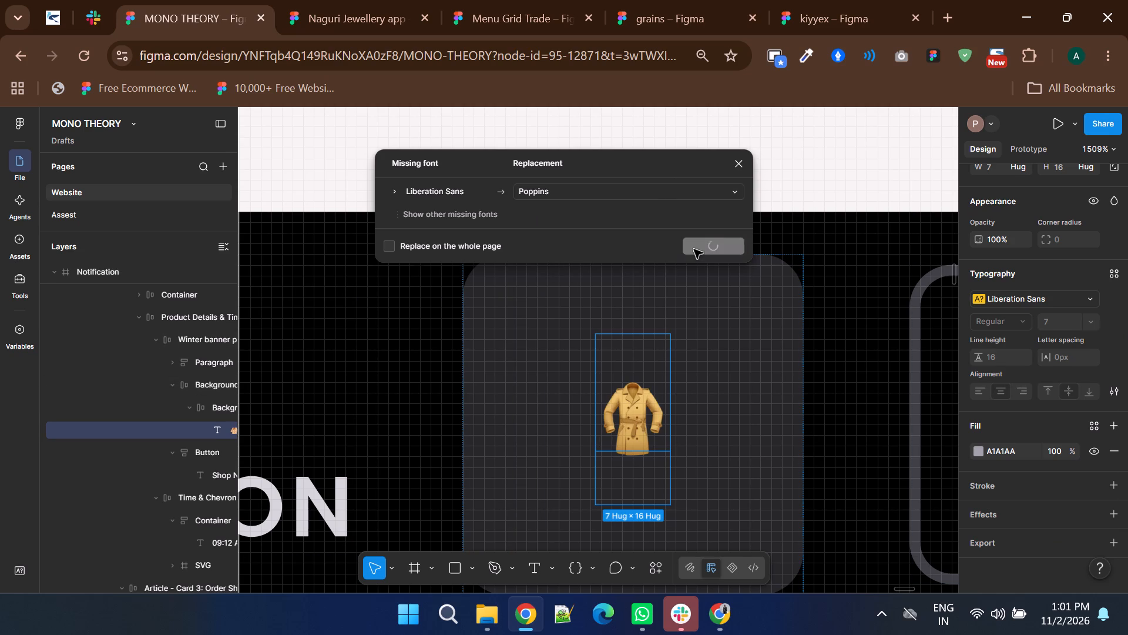
left_click(642, 391)
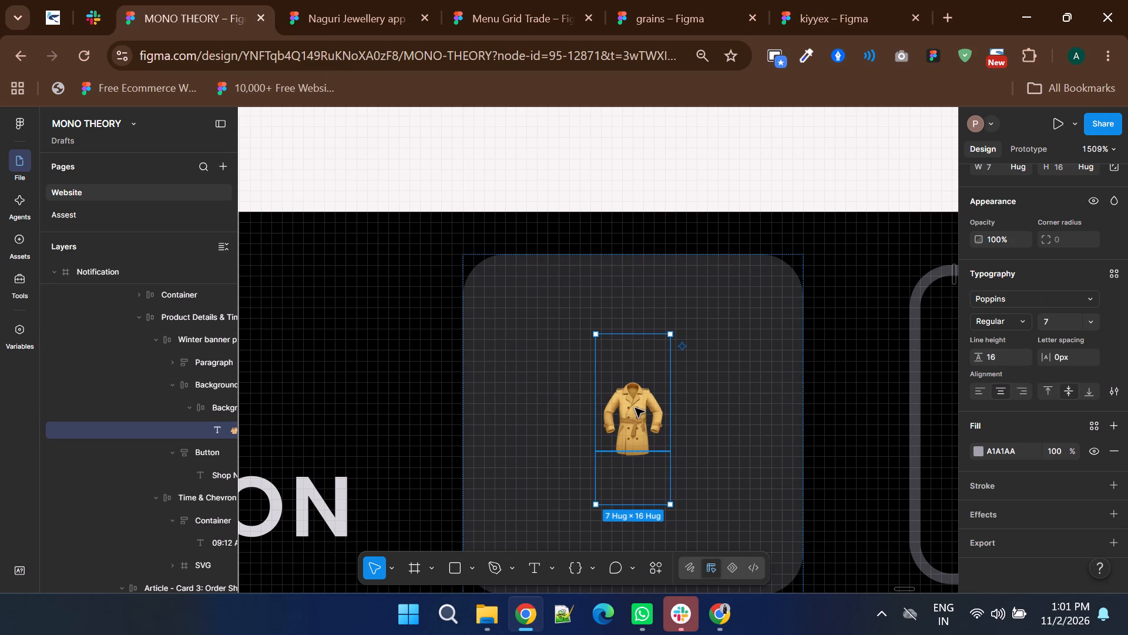
left_click(635, 408, "ctrl")
Recheck the typography of the Shop Now label beside the coat emoji in the Winter Collection banner.
scroll(667, 437, "down", 3, "ctrl")
scroll(667, 437, "down", 3, "shift")
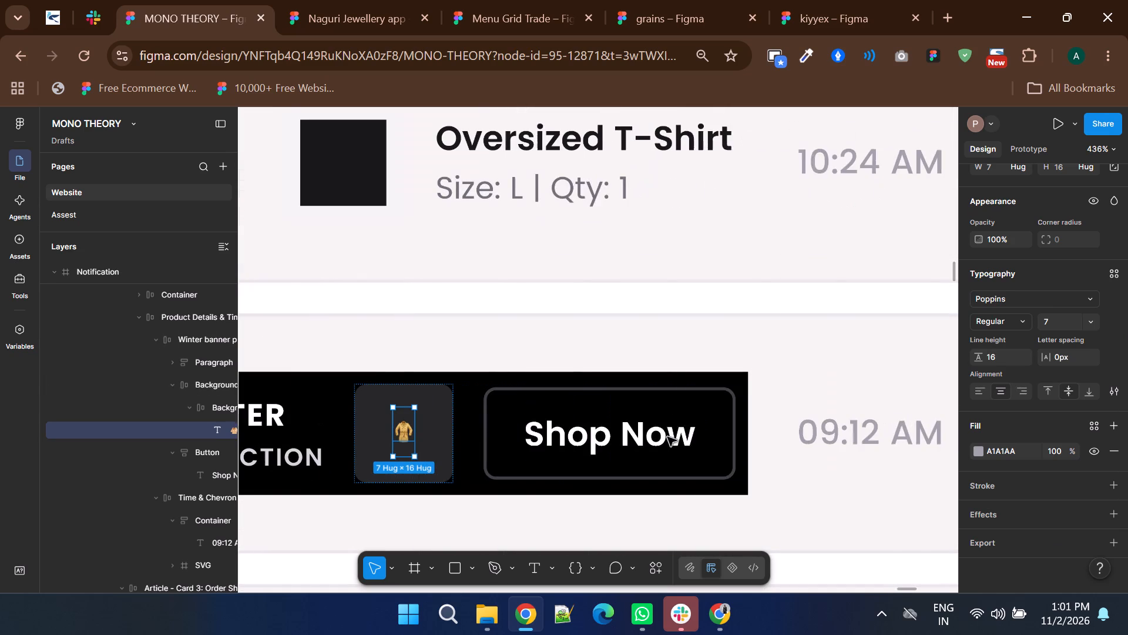
scroll(667, 437, "down", 4, "shift")
scroll(667, 437, "up", 5, "shift")
left_click(667, 437, "ctrl")
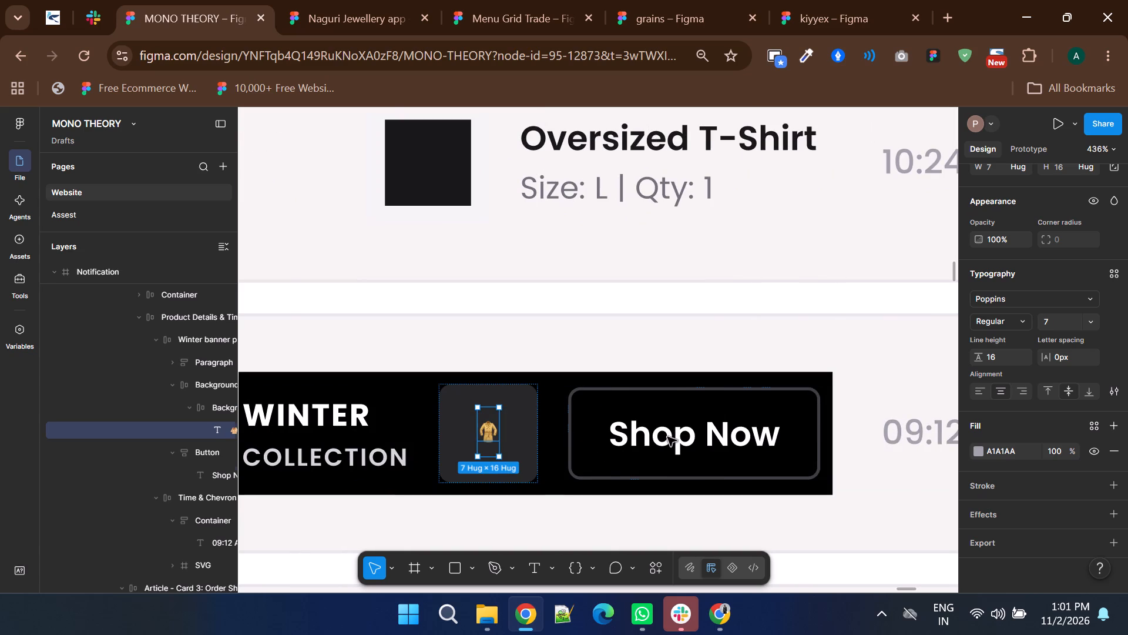
scroll(667, 437, "down", 2, "ctrl")
scroll(667, 437, "down", 3, "shift")
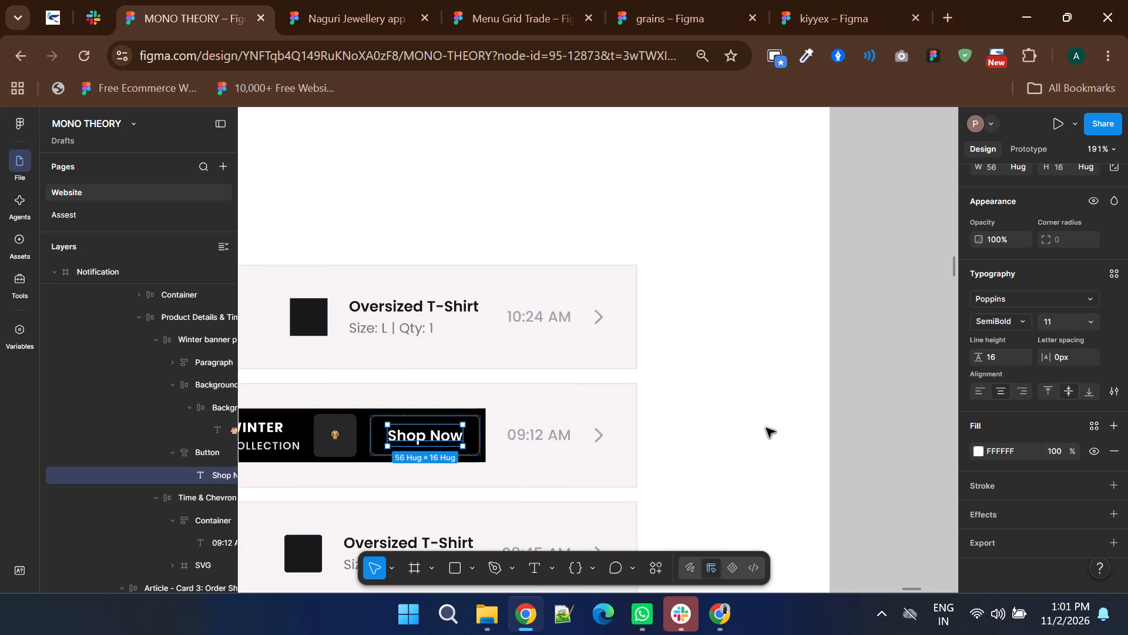
Check the fonts of the third Today card's Oversized T-Shirt name, size and quantity line, and 08:45 AM time.
left_click(766, 428)
scroll(873, 419, "down", 2, "ctrl")
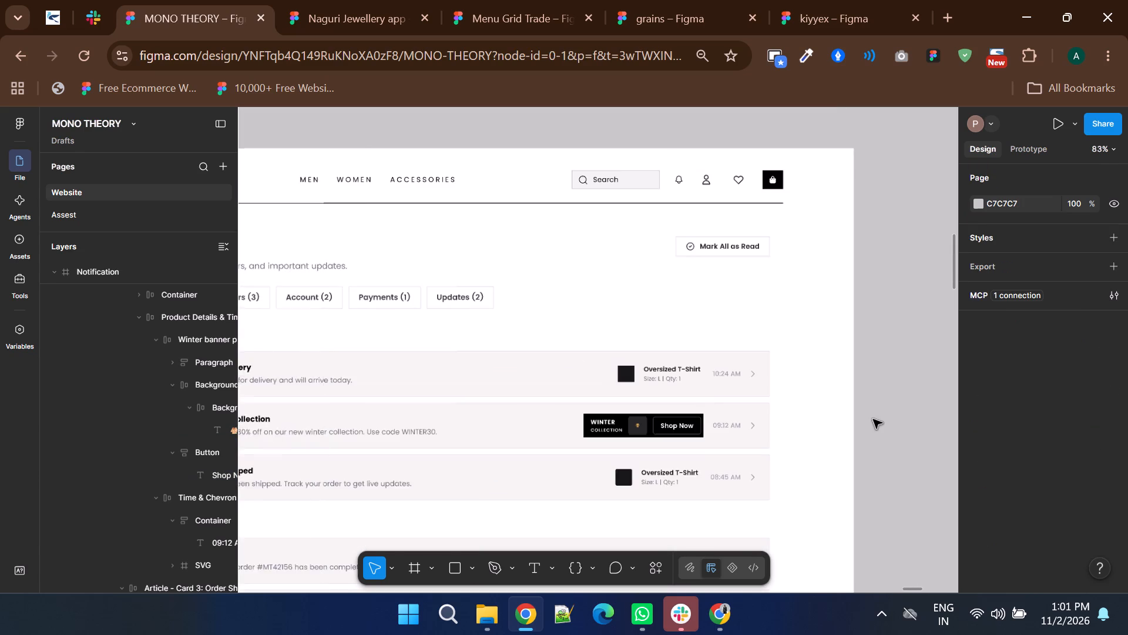
scroll(873, 419, "down", 1, "ctrl")
scroll(731, 454, "up", 6, "ctrl")
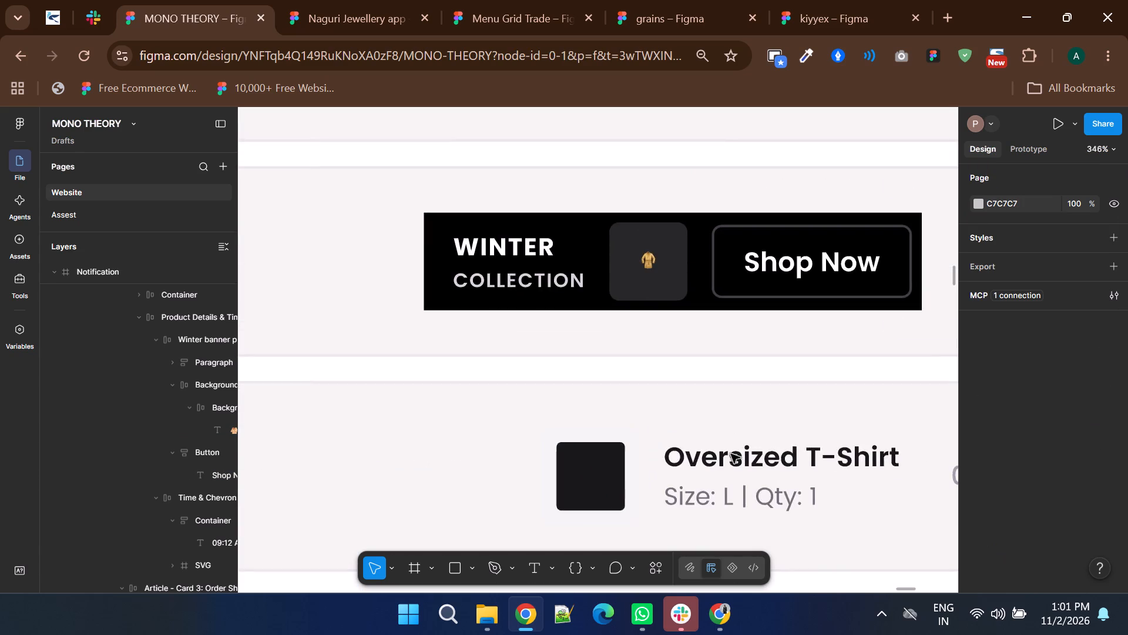
scroll(731, 454, "down", 2, "shift")
left_click(684, 451, "ctrl")
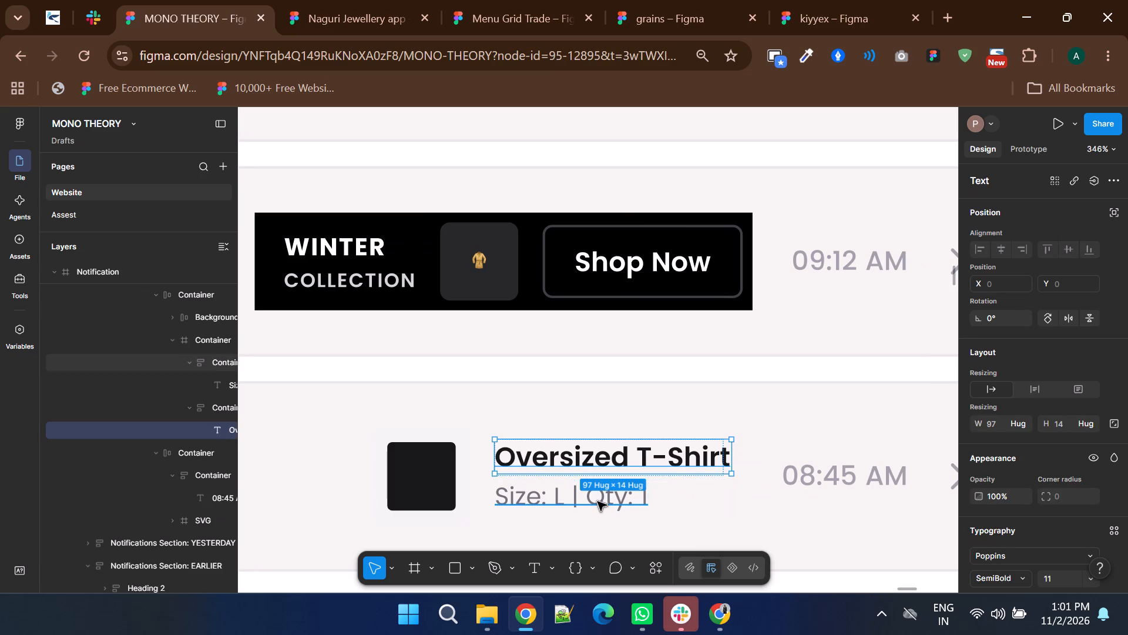
left_click(597, 502, "ctrl")
scroll(597, 502, "down", 3, "shift")
left_click(582, 483, "ctrl")
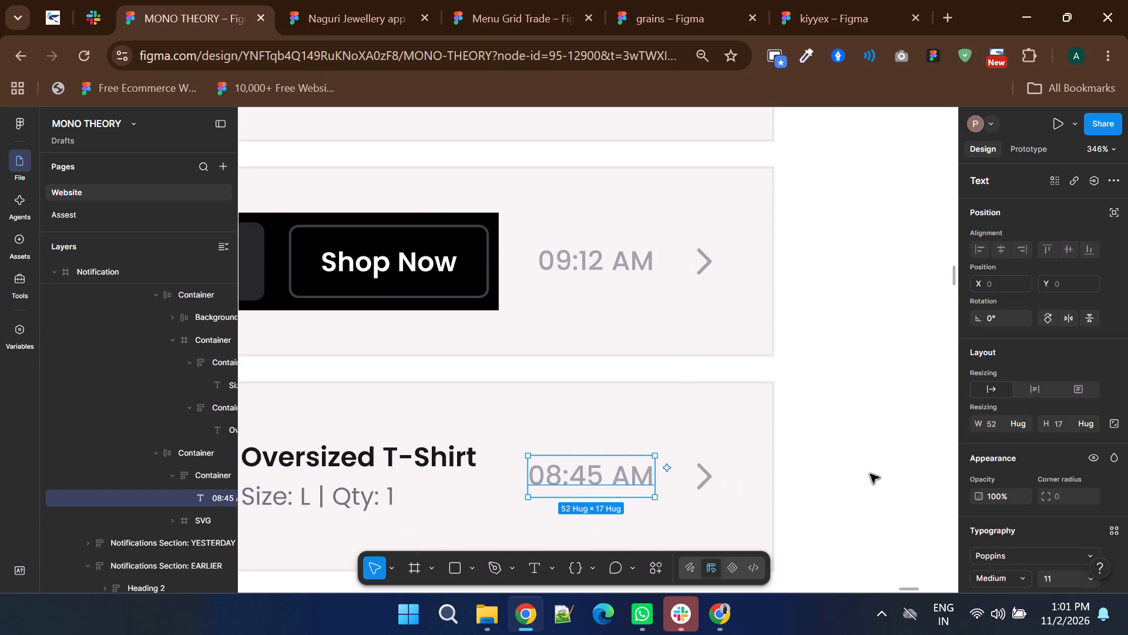
left_click(870, 474)
scroll(870, 474, "down", 2, "ctrl")
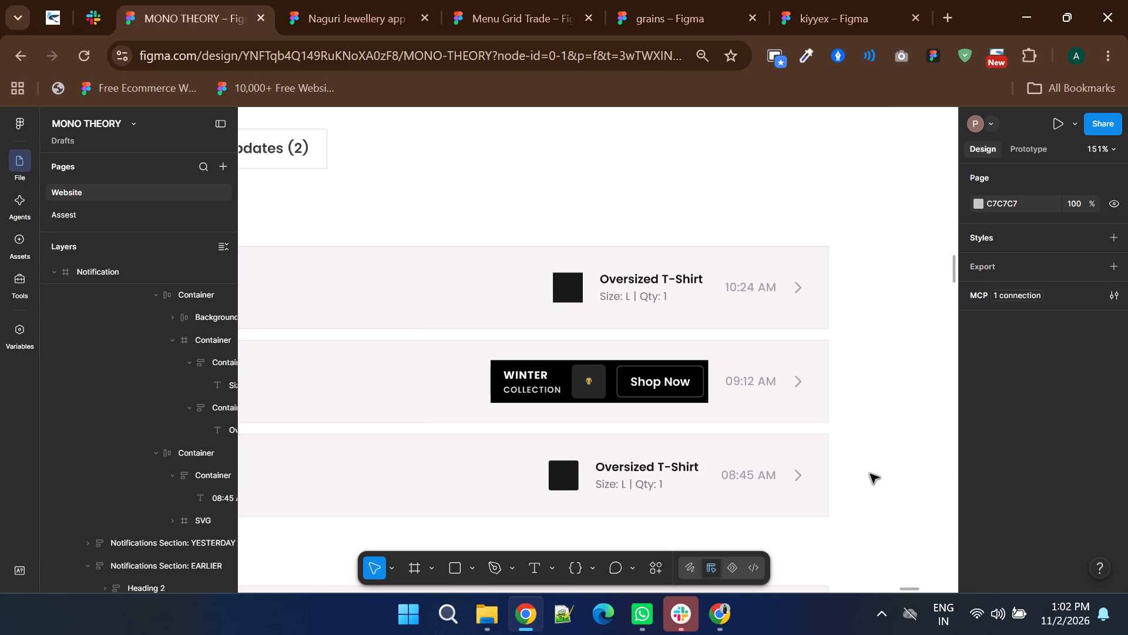
scroll(870, 474, "down", 2, "shift")
scroll(879, 464, "down", 1, "ctrl")
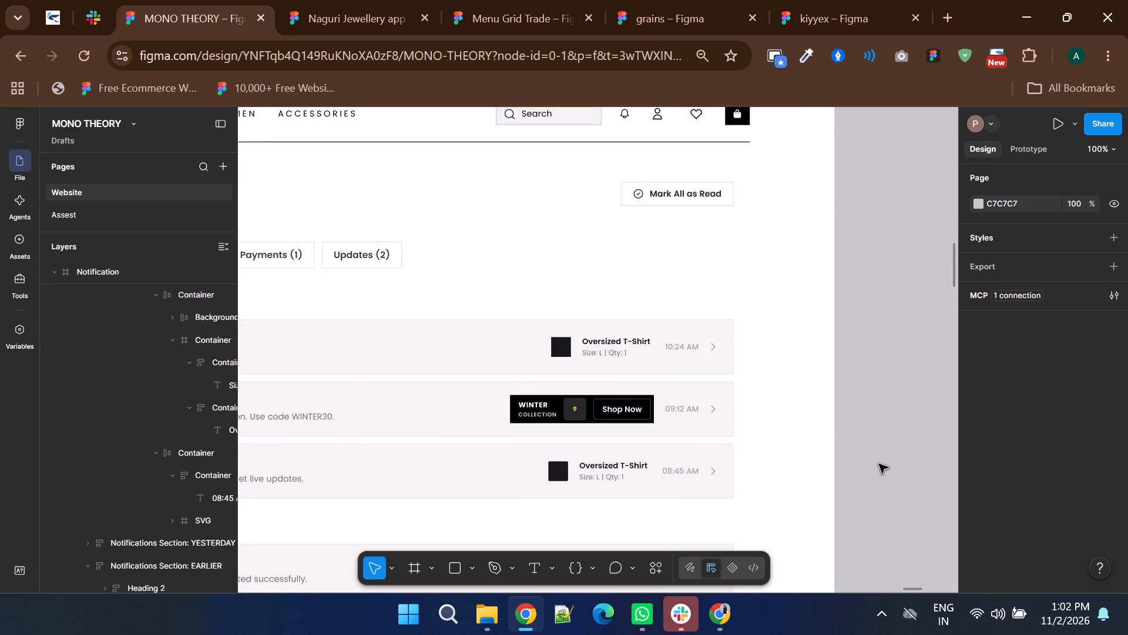
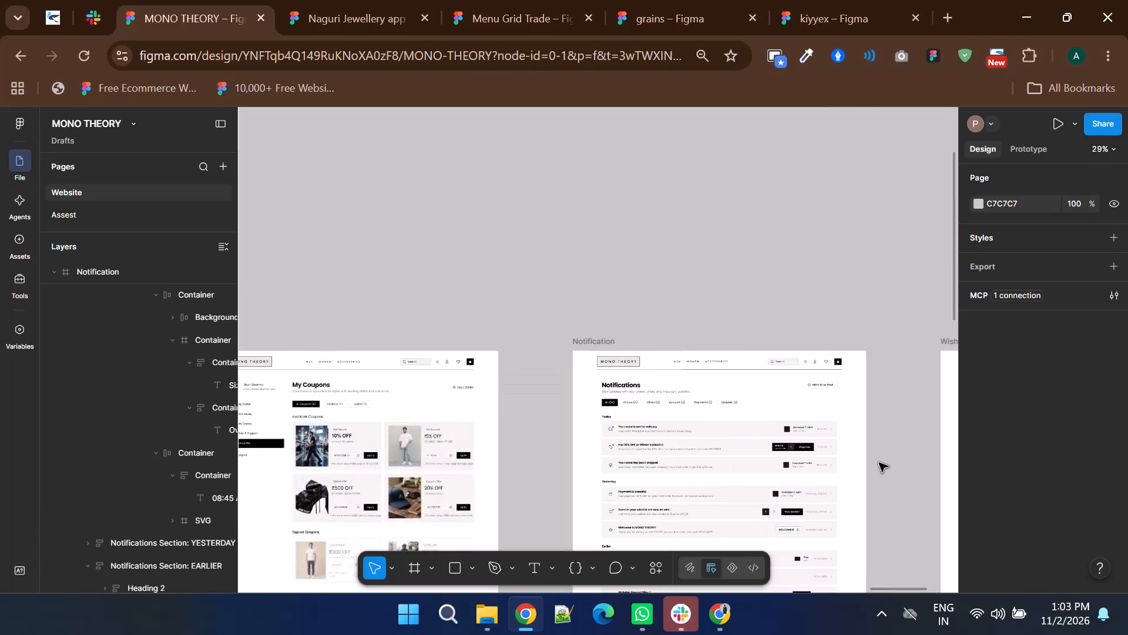
Examine the Landing Page and its Responsive version, from the hero section through the banner, product sections and testimonials to the footer.
scroll(879, 463, "down", 1)
scroll(709, 396, "down", 2, "ctrl")
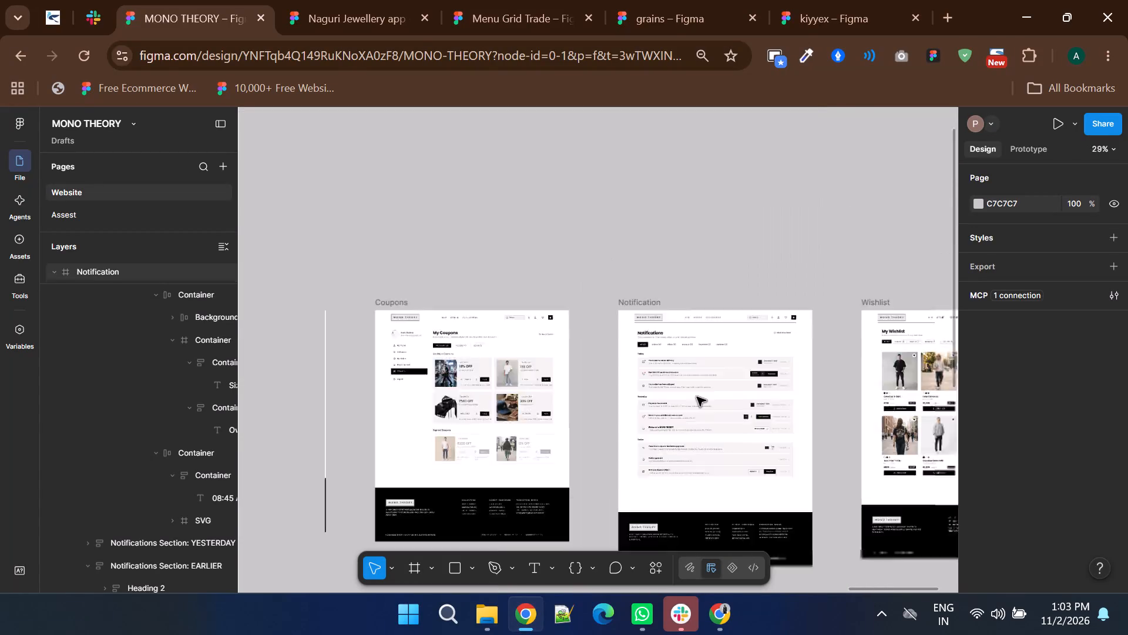
scroll(697, 397, "down", 11, "ctrl")
scroll(697, 397, "up", 4, "shift")
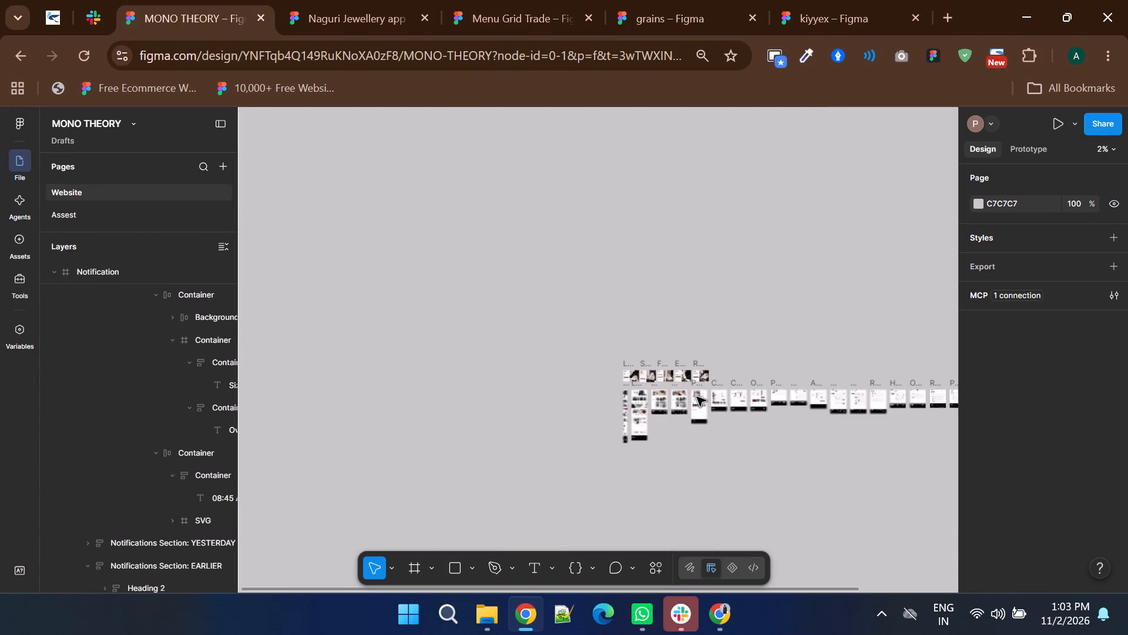
scroll(633, 403, "up", 7, "ctrl")
scroll(633, 403, "down", 1, "shift")
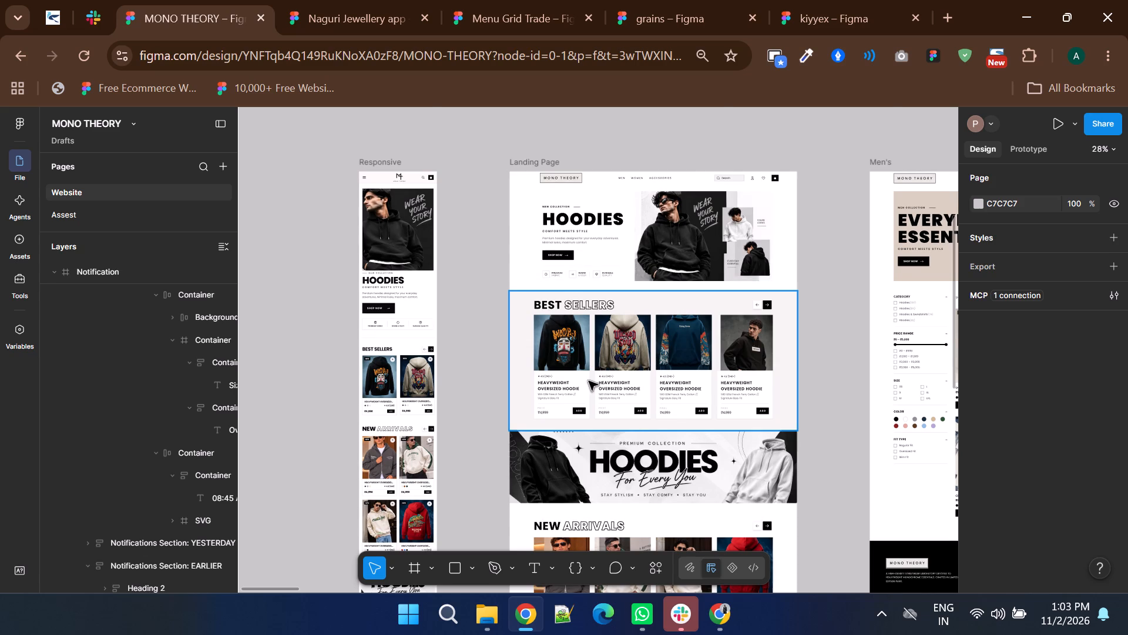
scroll(589, 381, "down", 6)
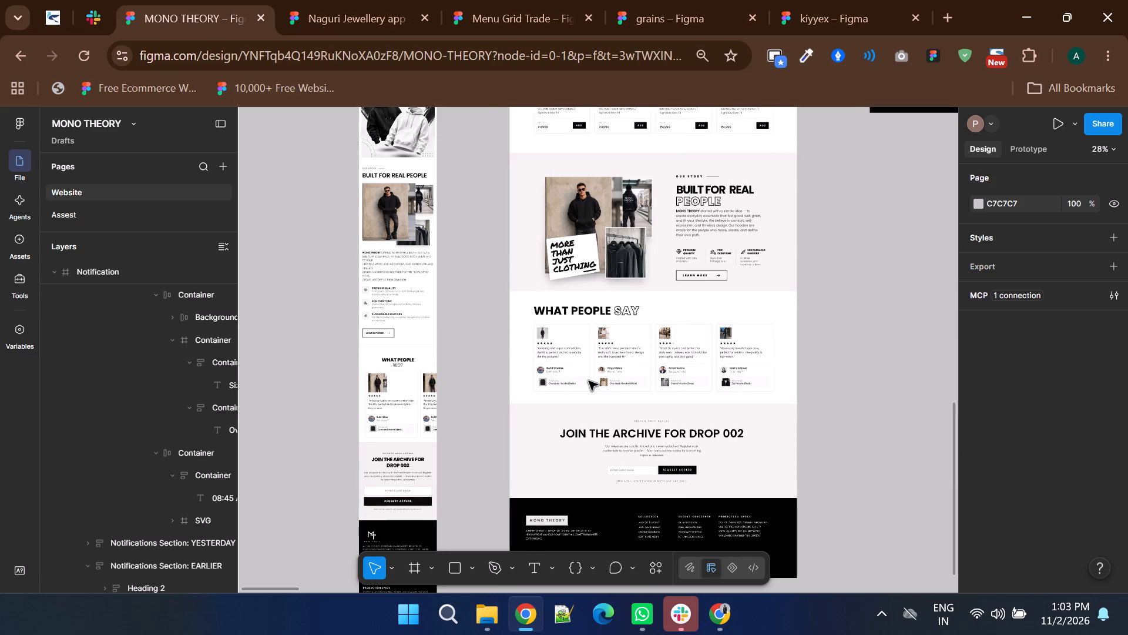
scroll(589, 381, "down", 1, "ctrl")
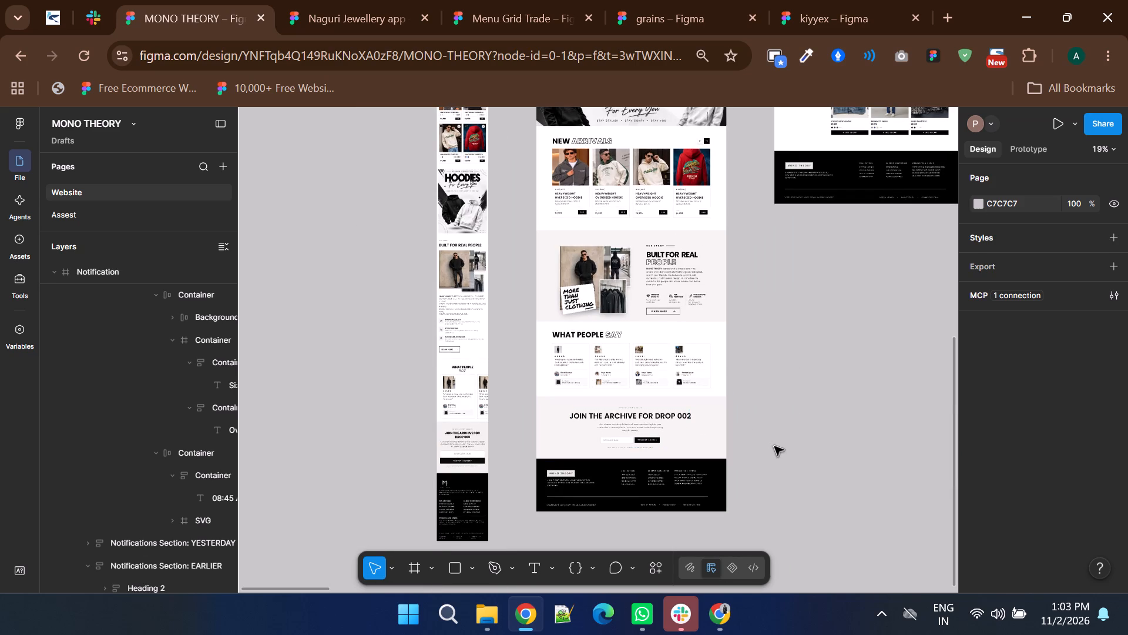
scroll(774, 446, "down", 1, "ctrl")
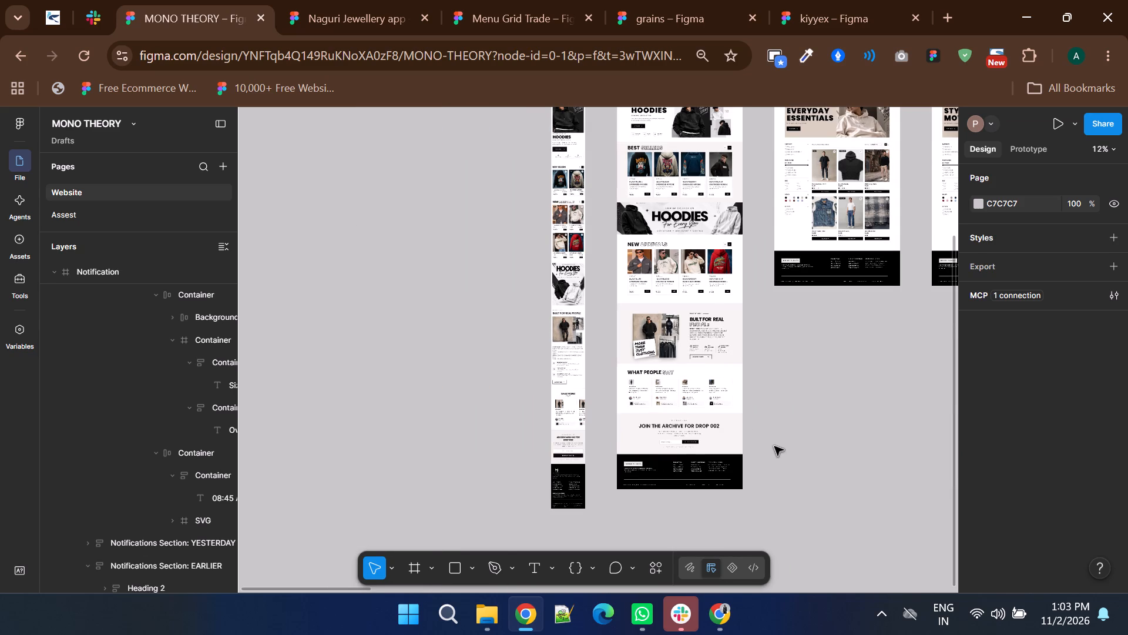
scroll(774, 446, "up", 1)
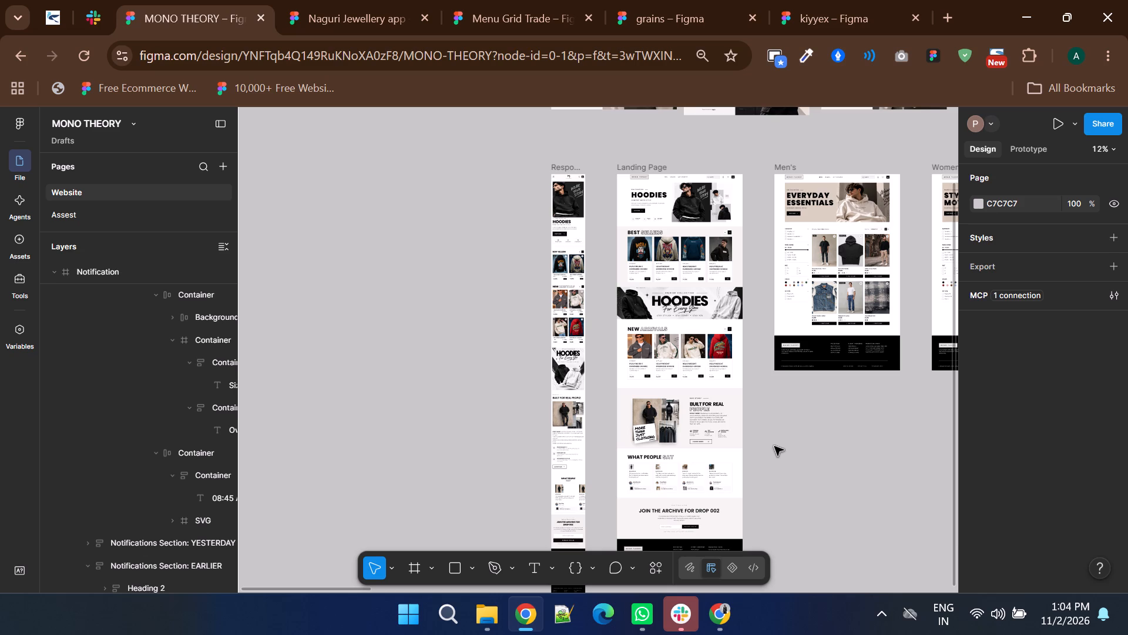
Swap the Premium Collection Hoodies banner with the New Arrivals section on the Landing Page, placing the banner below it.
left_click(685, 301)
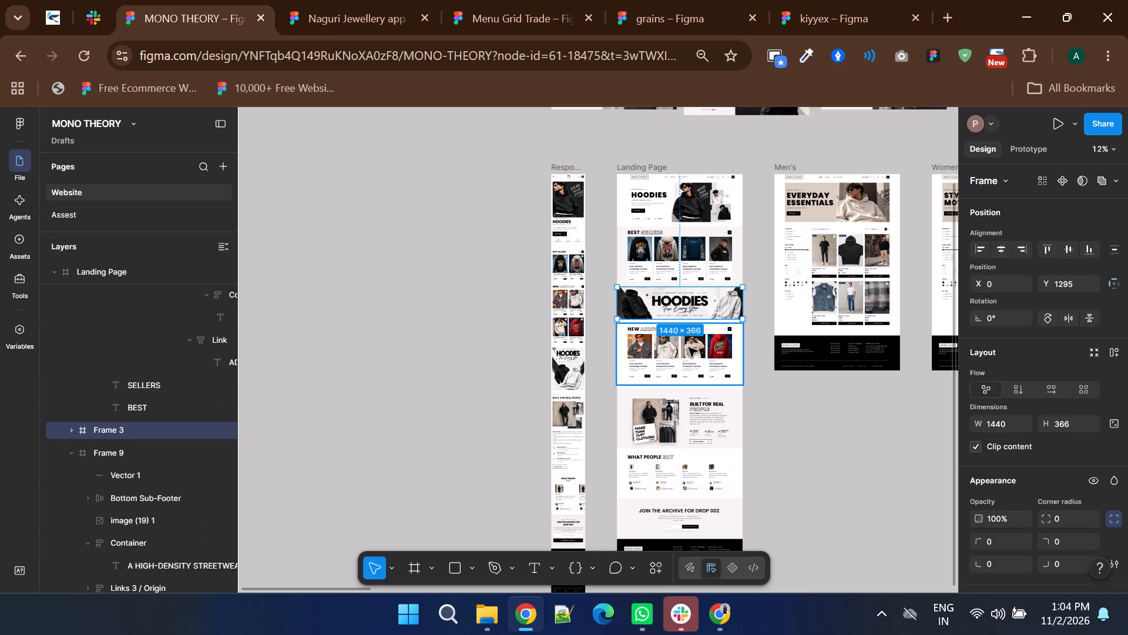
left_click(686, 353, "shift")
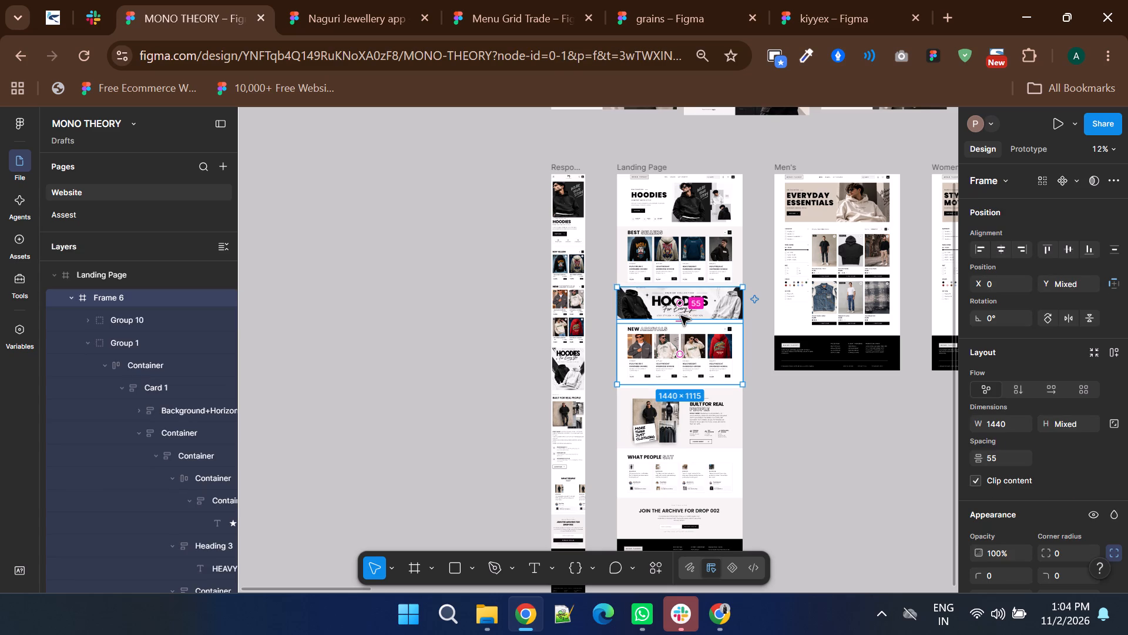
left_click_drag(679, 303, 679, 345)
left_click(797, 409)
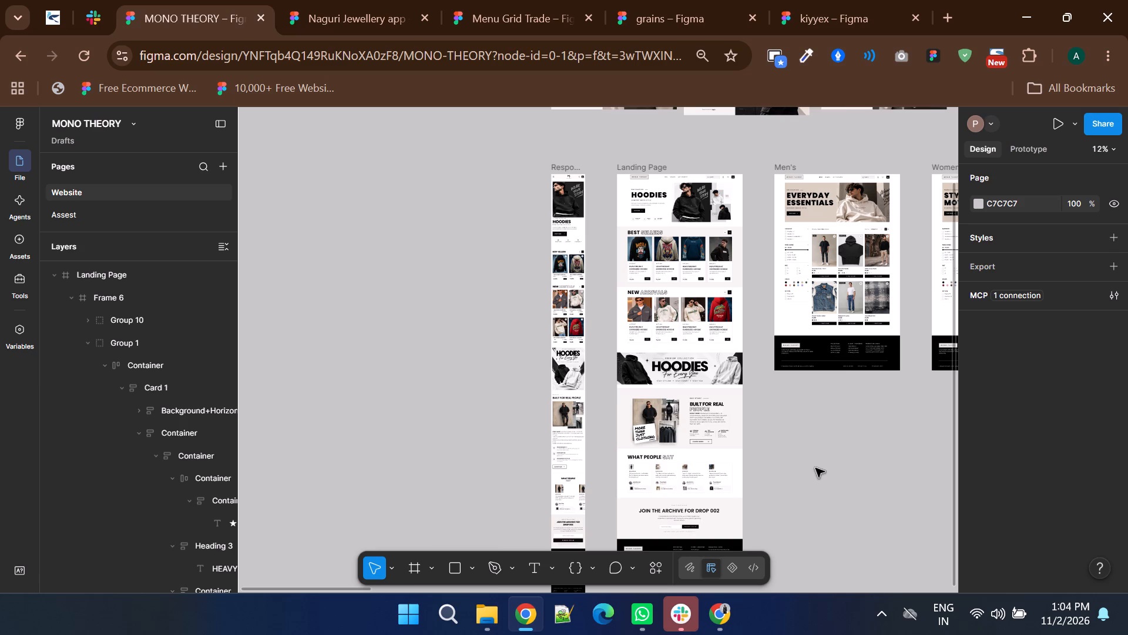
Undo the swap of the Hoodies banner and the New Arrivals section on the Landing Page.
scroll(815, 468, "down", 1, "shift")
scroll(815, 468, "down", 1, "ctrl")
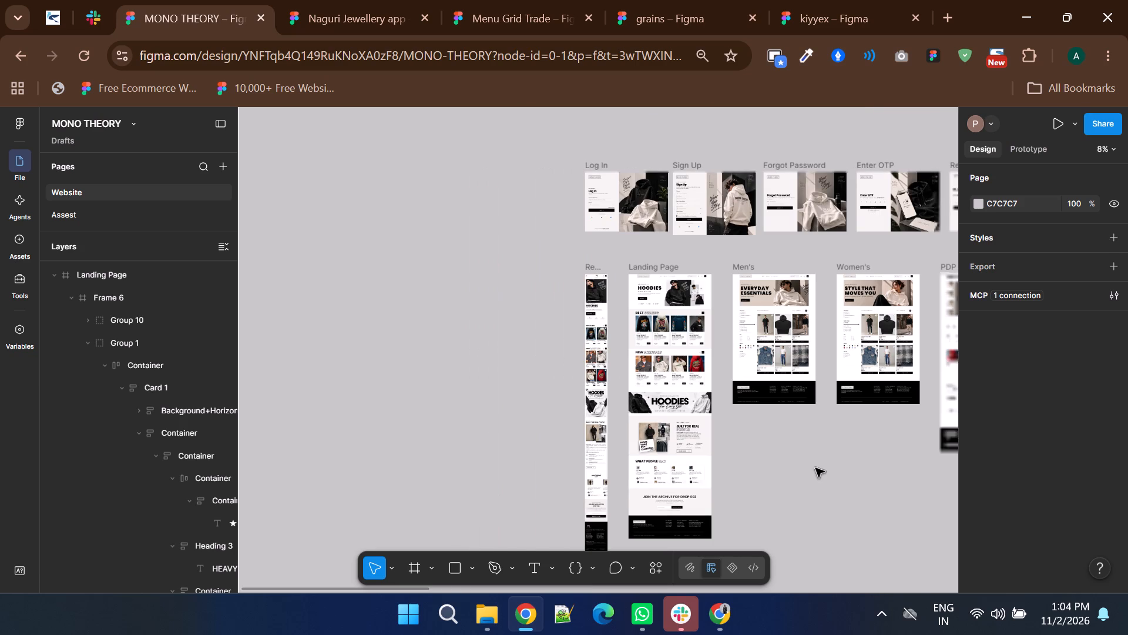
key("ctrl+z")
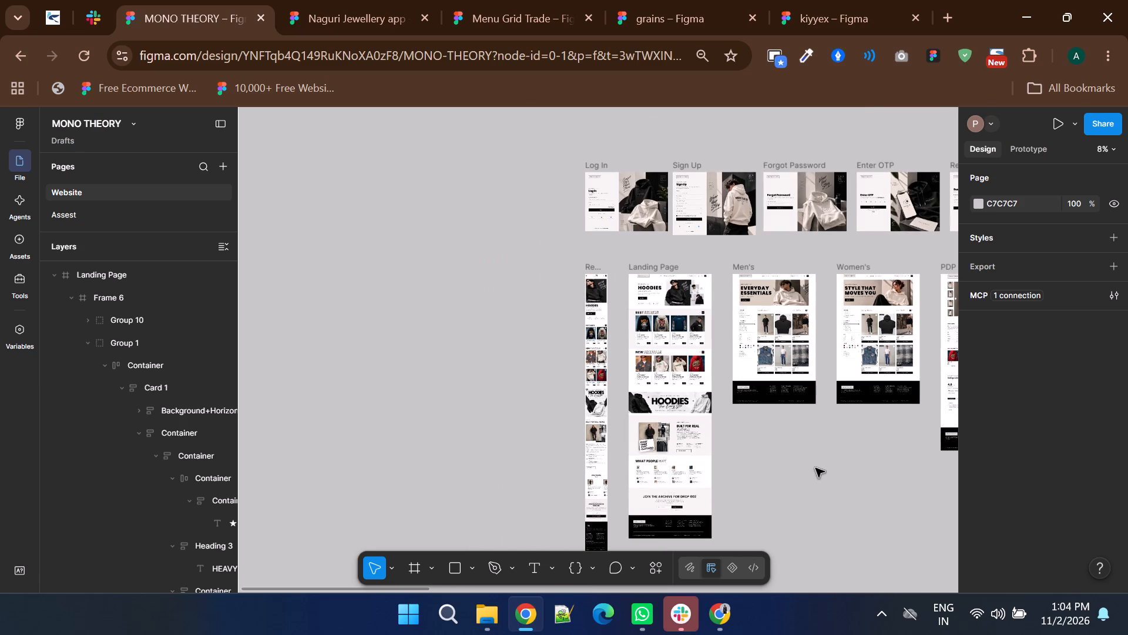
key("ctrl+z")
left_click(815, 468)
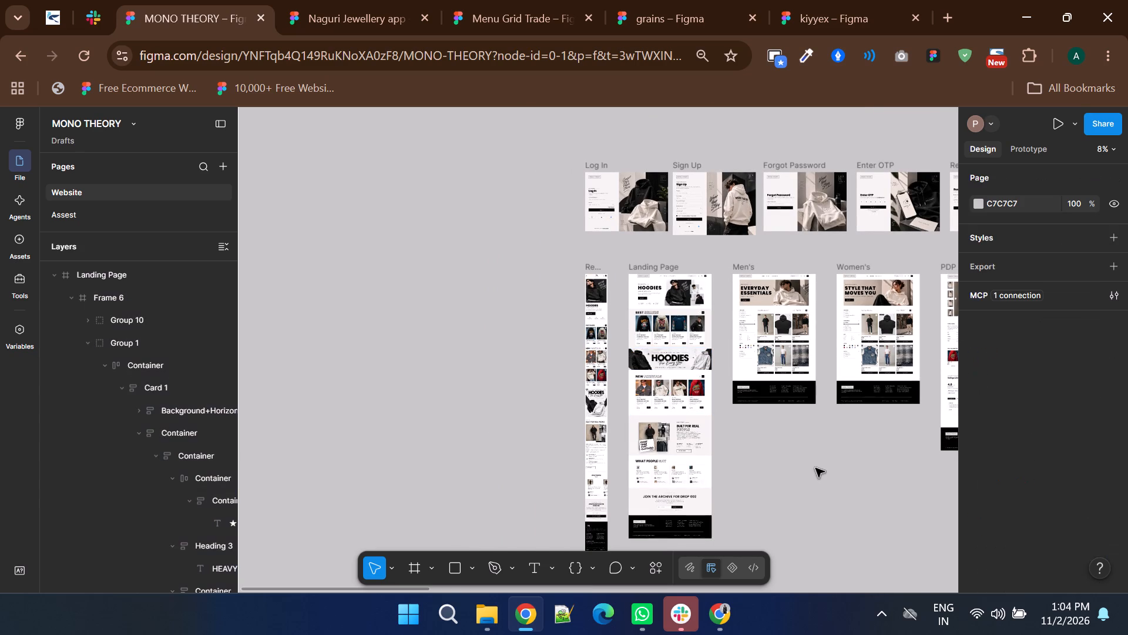
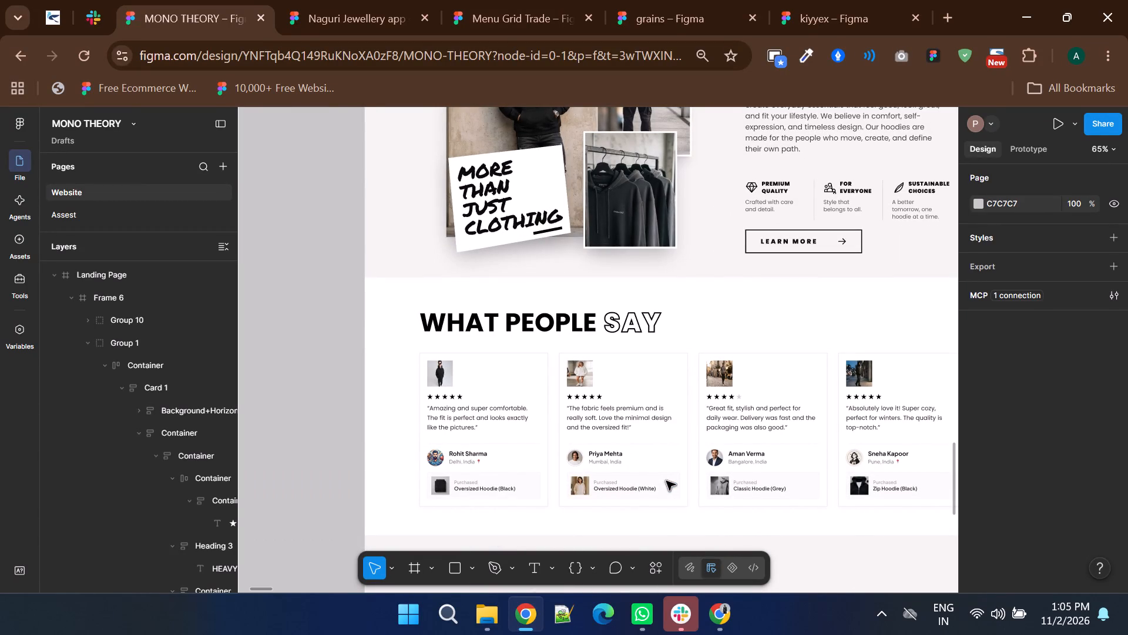
Examine the Landing Page's lower sections, from New Arrivals through the brand story and testimonials, alongside the Responsive version.
scroll(666, 481, "down", 2, "ctrl")
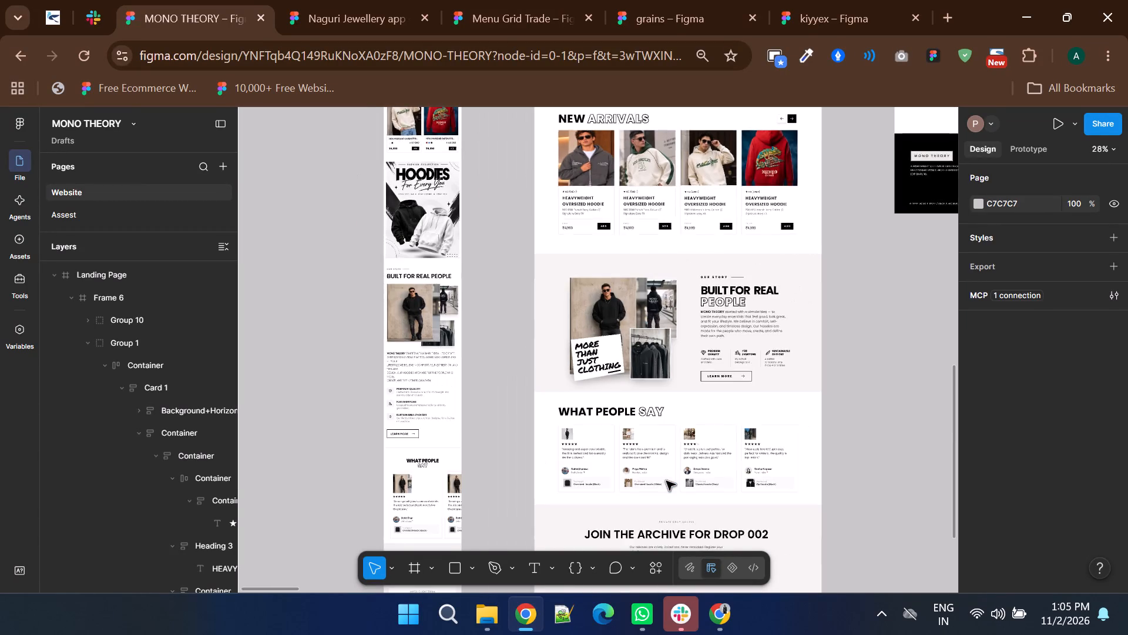
scroll(666, 481, "up", 2)
scroll(666, 481, "down", 2)
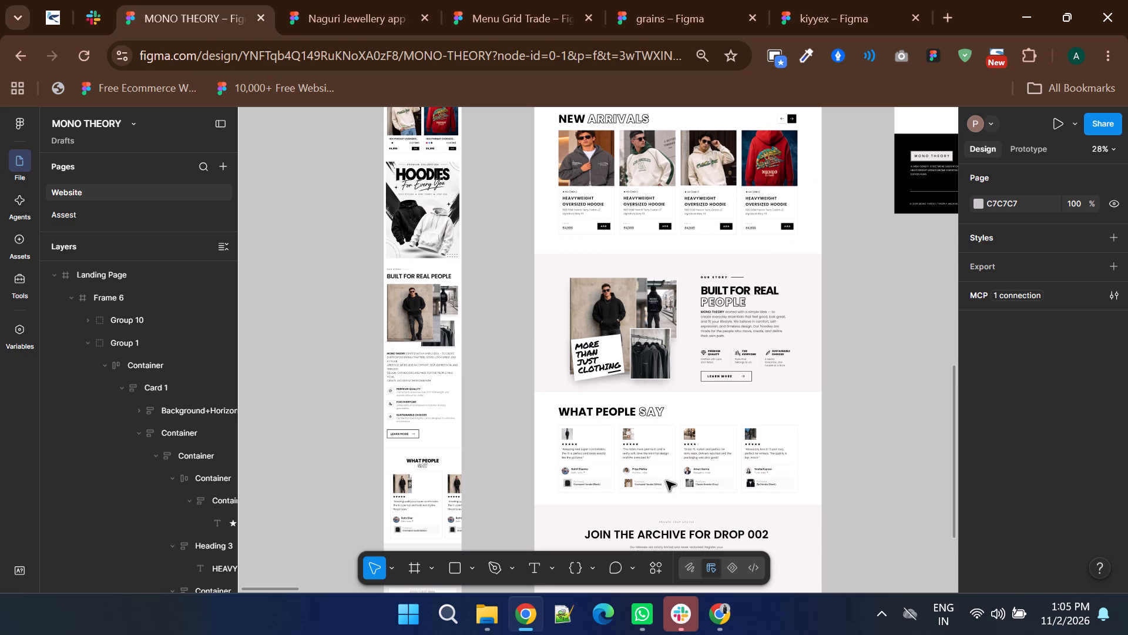
scroll(567, 422, "down", 2, "ctrl")
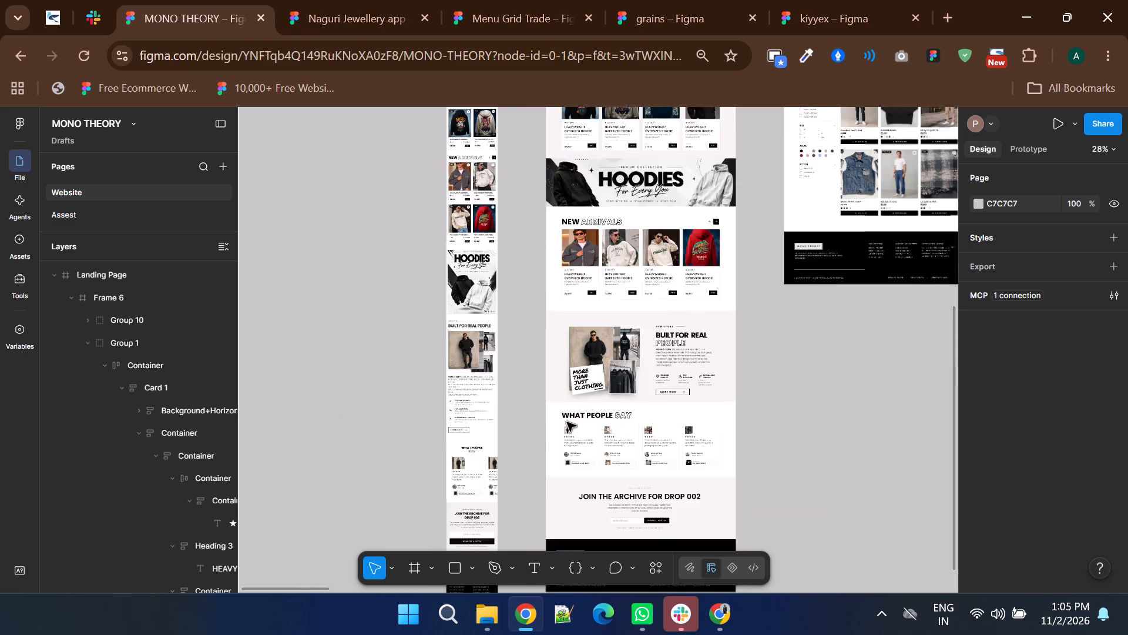
scroll(567, 422, "down", 1)
scroll(726, 446, "up", 3)
scroll(800, 403, "up", 2, "ctrl")
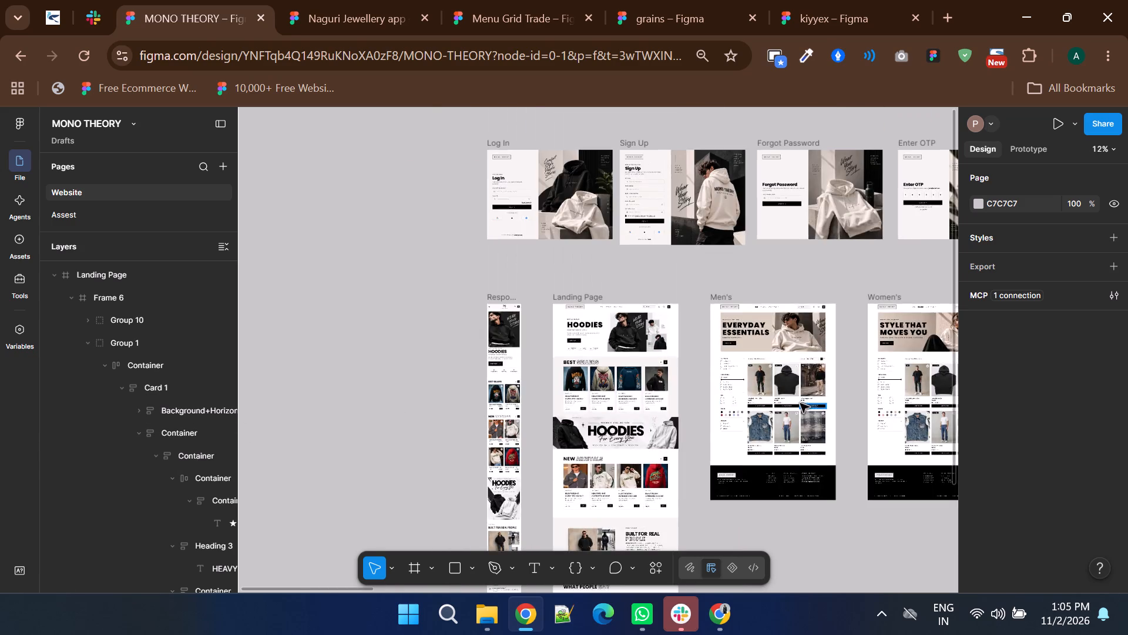
Check the typography of the NEW badge on the Linen Blend Shirt card in the Men's page product grid.
scroll(800, 403, "up", 3, "ctrl")
scroll(800, 403, "down", 3, "shift")
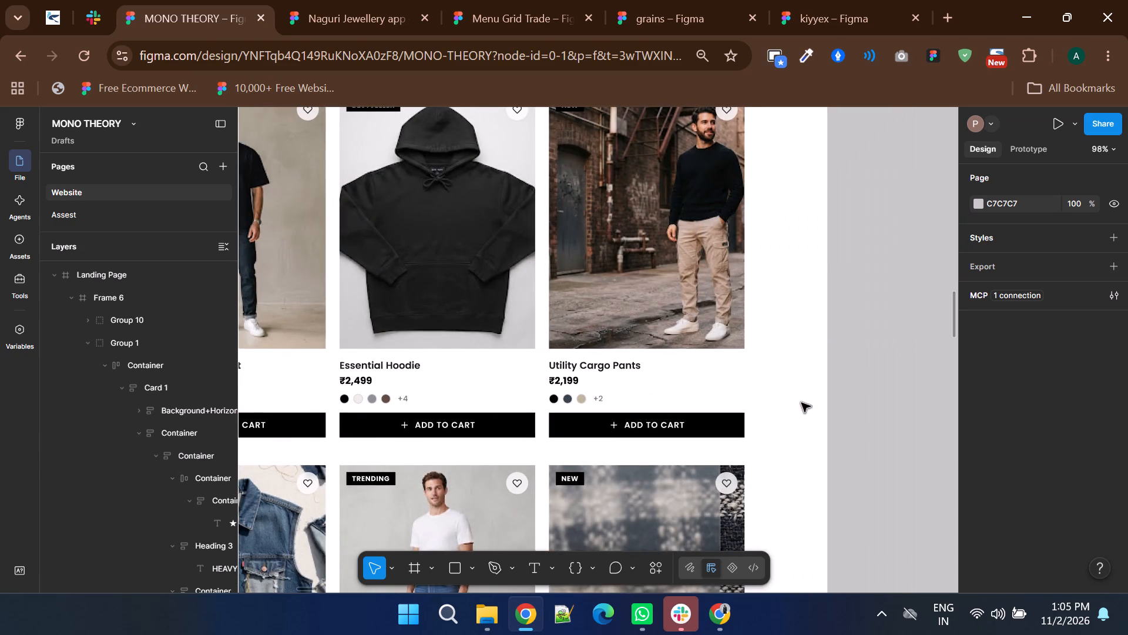
scroll(801, 403, "down", 2, "ctrl")
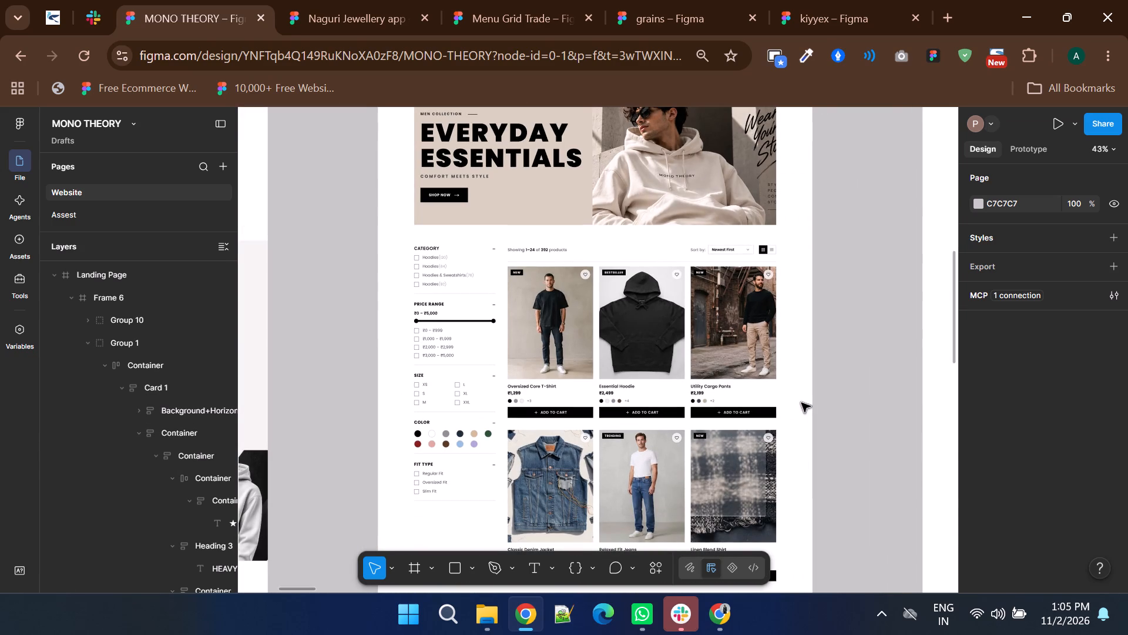
scroll(706, 438, "up", 6, "ctrl")
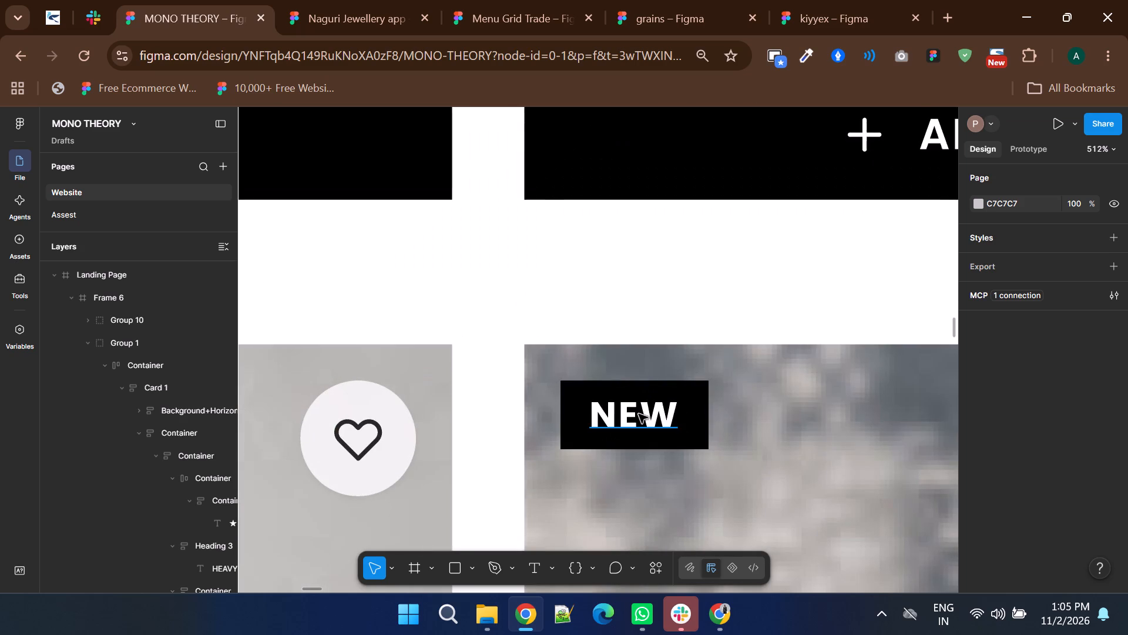
left_click(639, 414, "ctrl")
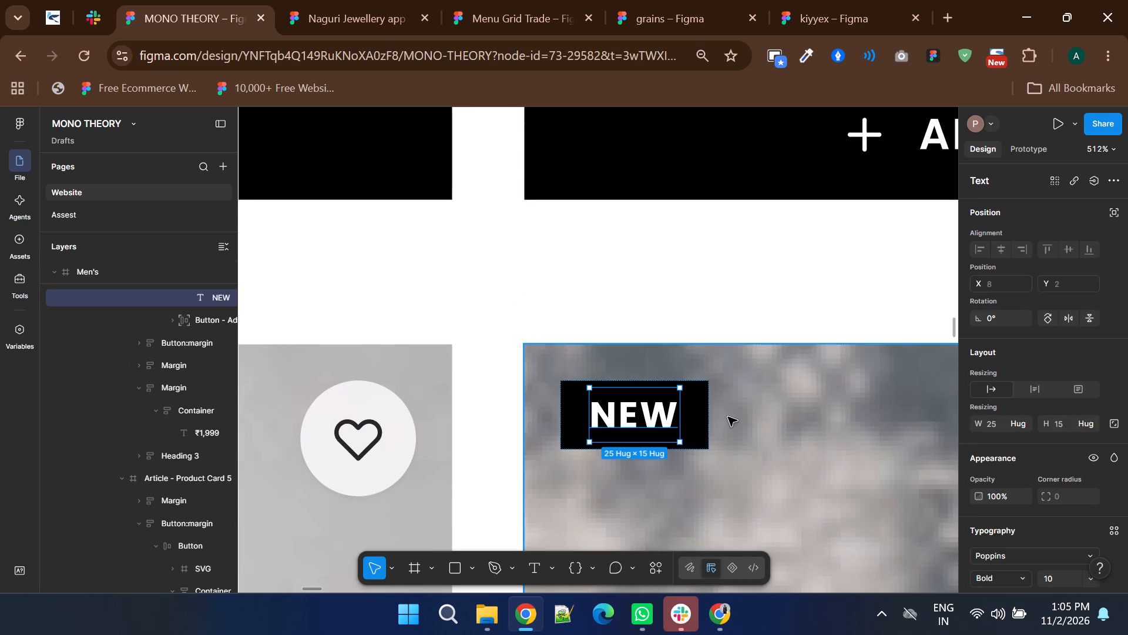
scroll(728, 417, "down", 6, "ctrl")
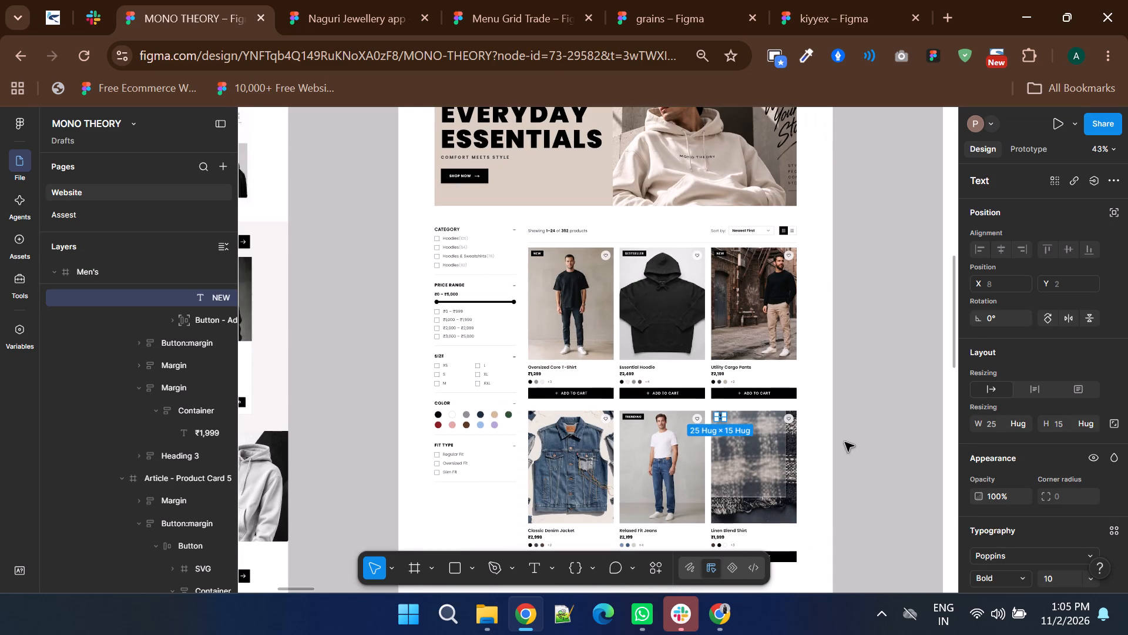
left_click(852, 448)
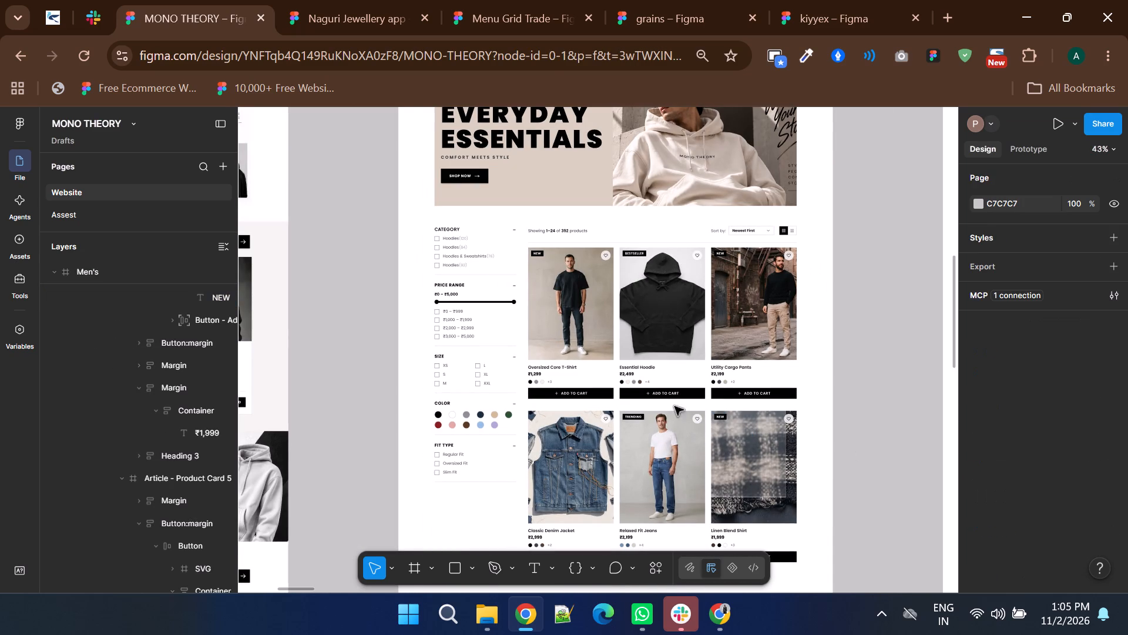
Inspect the plus icon in the Utility Cargo Pants card's Add to Cart button on the Men's page.
scroll(754, 383, "up", 4, "ctrl")
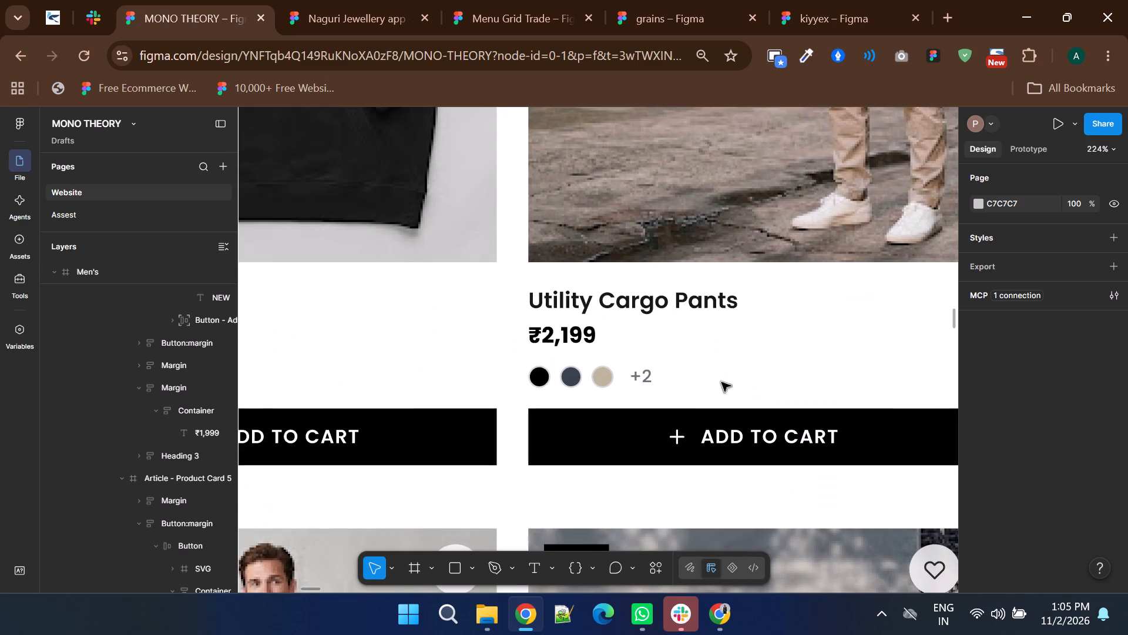
left_click(674, 438, "ctrl")
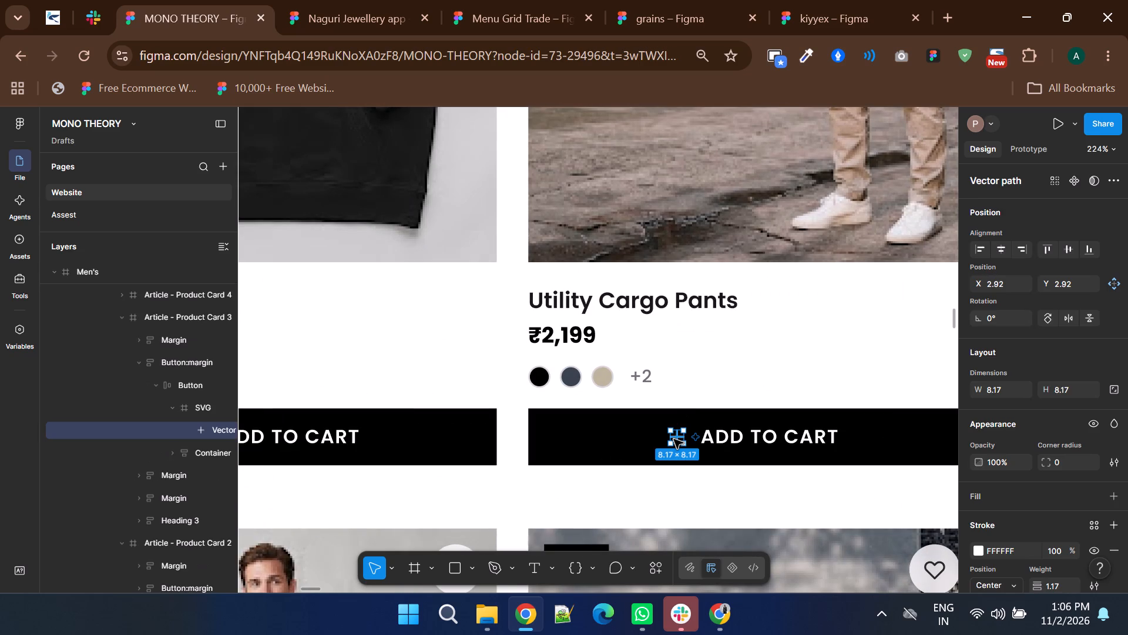
scroll(674, 439, "down", 4, "ctrl")
left_click(788, 433)
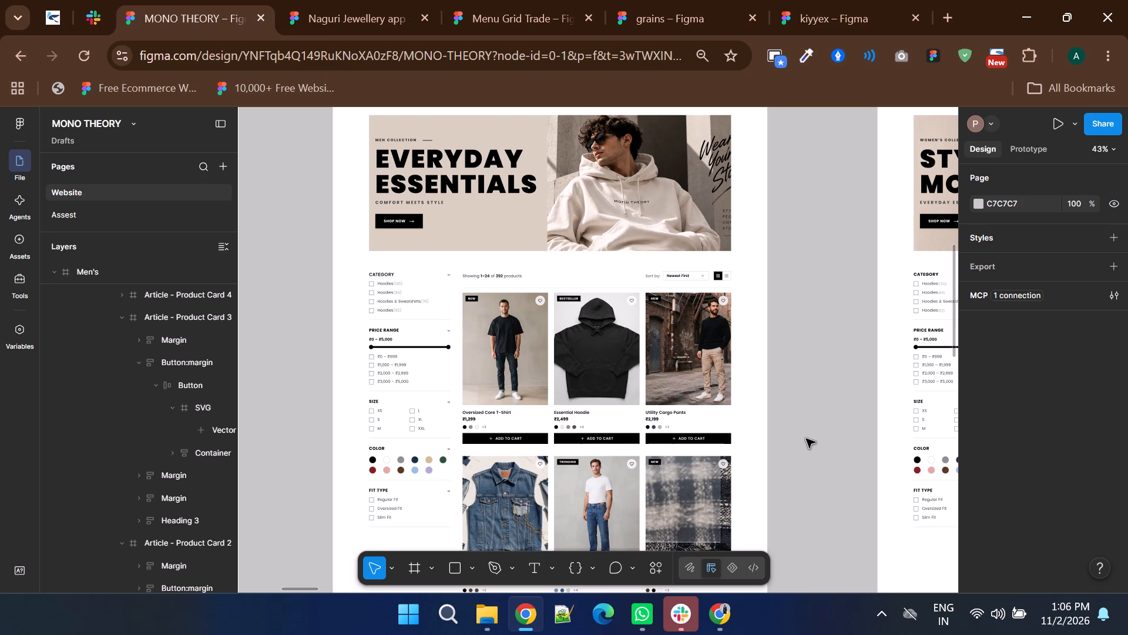
scroll(806, 439, "down", 1, "ctrl")
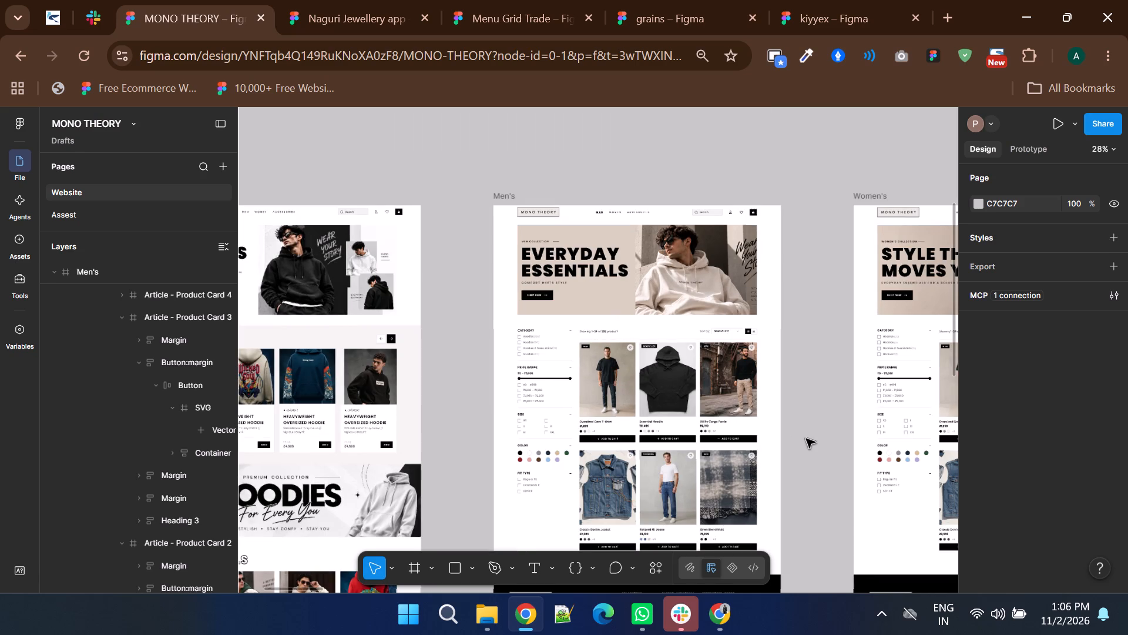
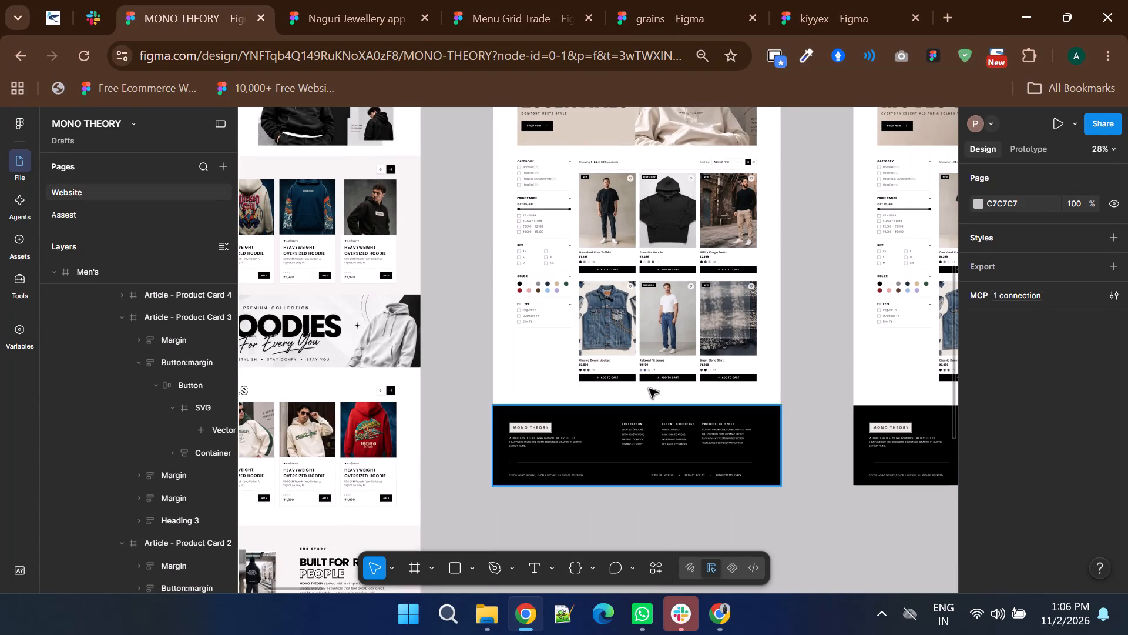
Examine the Men's page, from the product cards' names, prices and Add to Cart buttons to the Everyday Essentials hero banner.
scroll(654, 383, "up", 4, "ctrl")
scroll(634, 446, "down", 2, "shift")
scroll(735, 544, "down", 1, "ctrl")
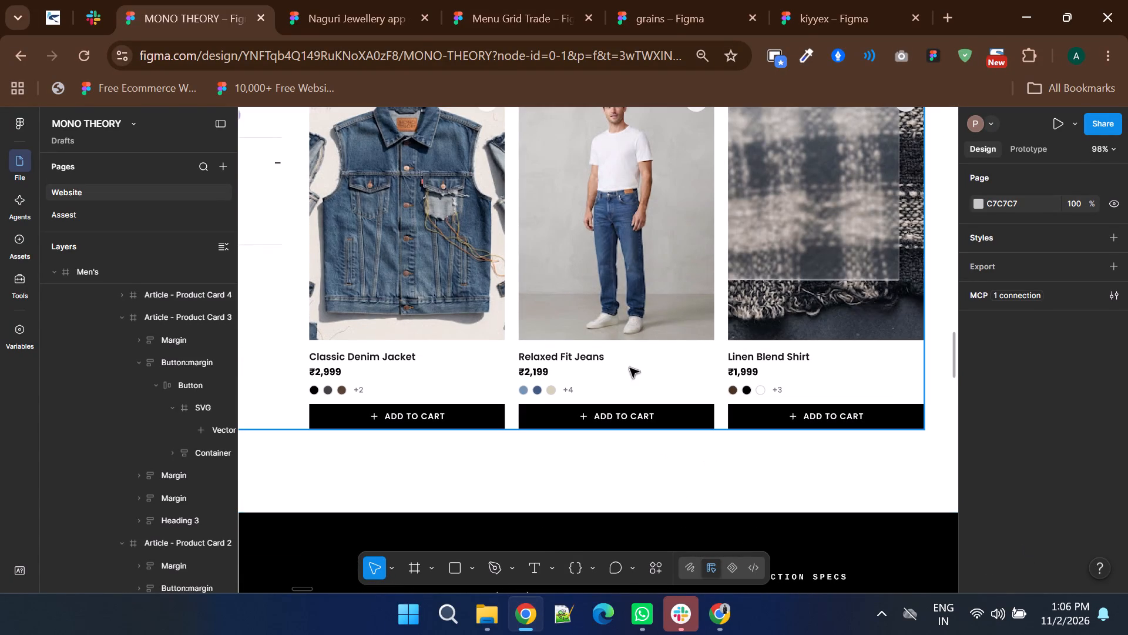
scroll(631, 369, "up", 3)
scroll(631, 369, "down", 3, "ctrl+shift")
scroll(631, 369, "down", 5, "ctrl")
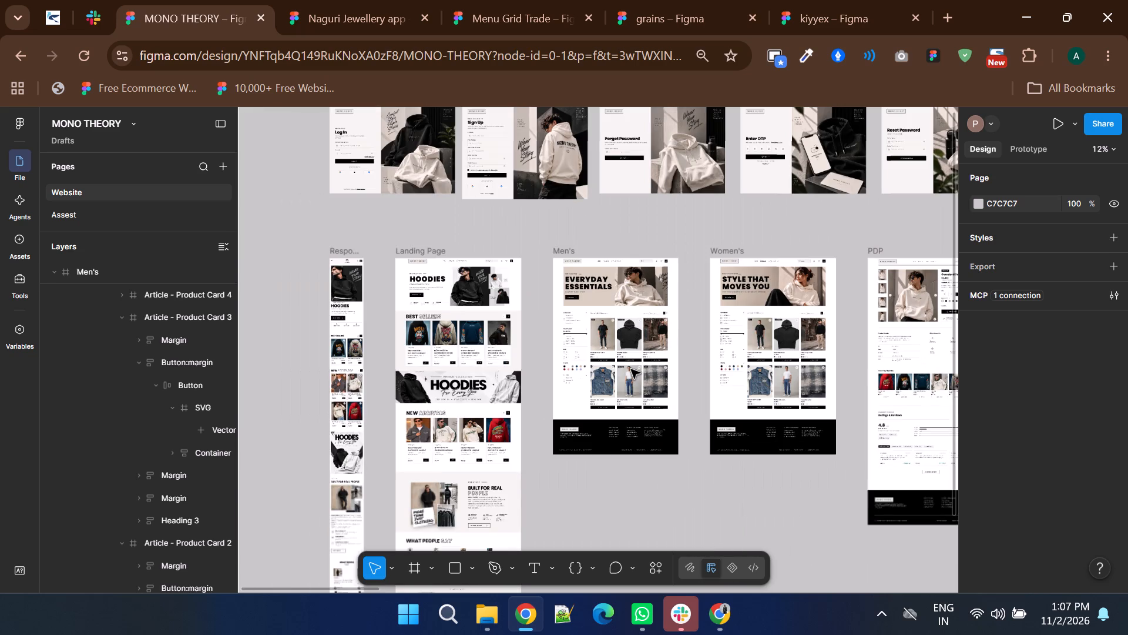
scroll(631, 369, "down", 2, "shift")
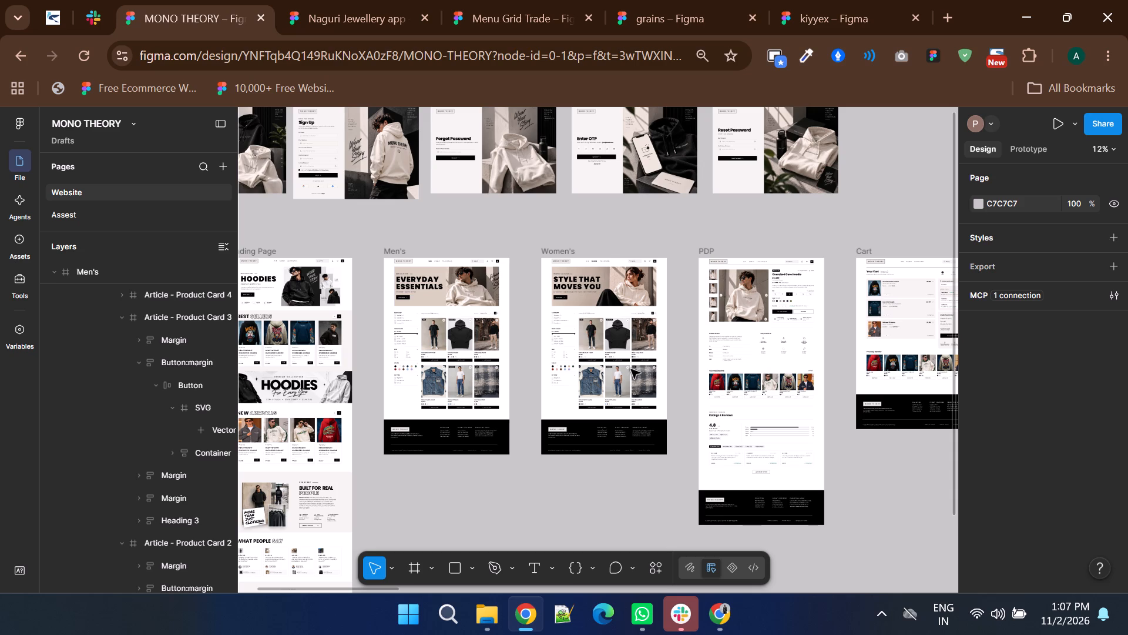
scroll(484, 287, "up", 6, "ctrl")
scroll(484, 287, "up", 4, "shift")
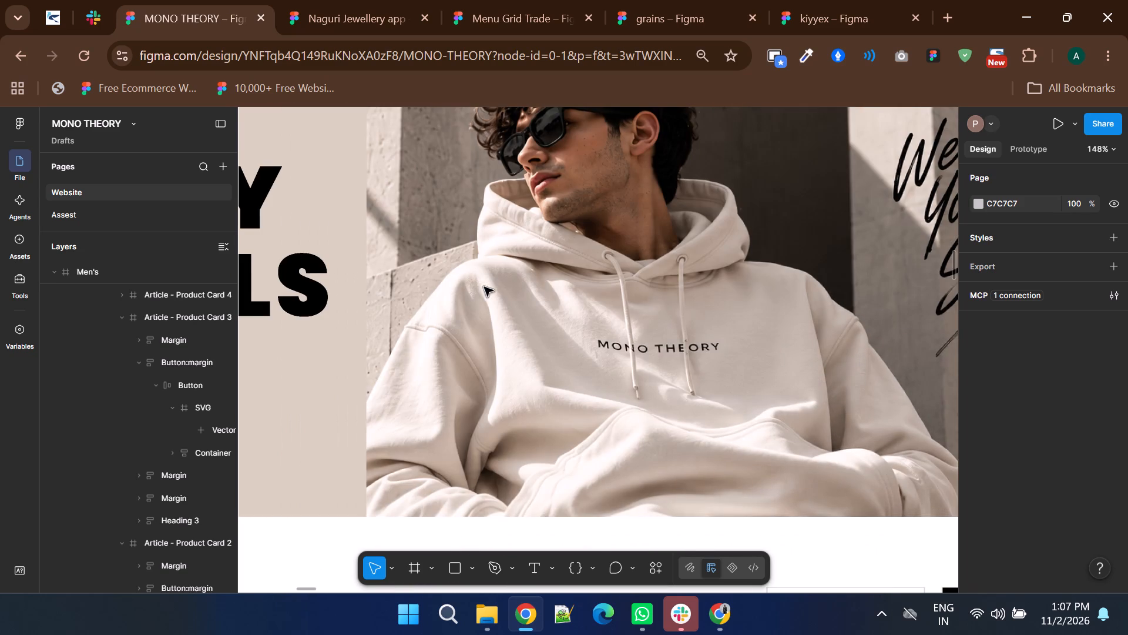
scroll(539, 341, "down", 4, "ctrl")
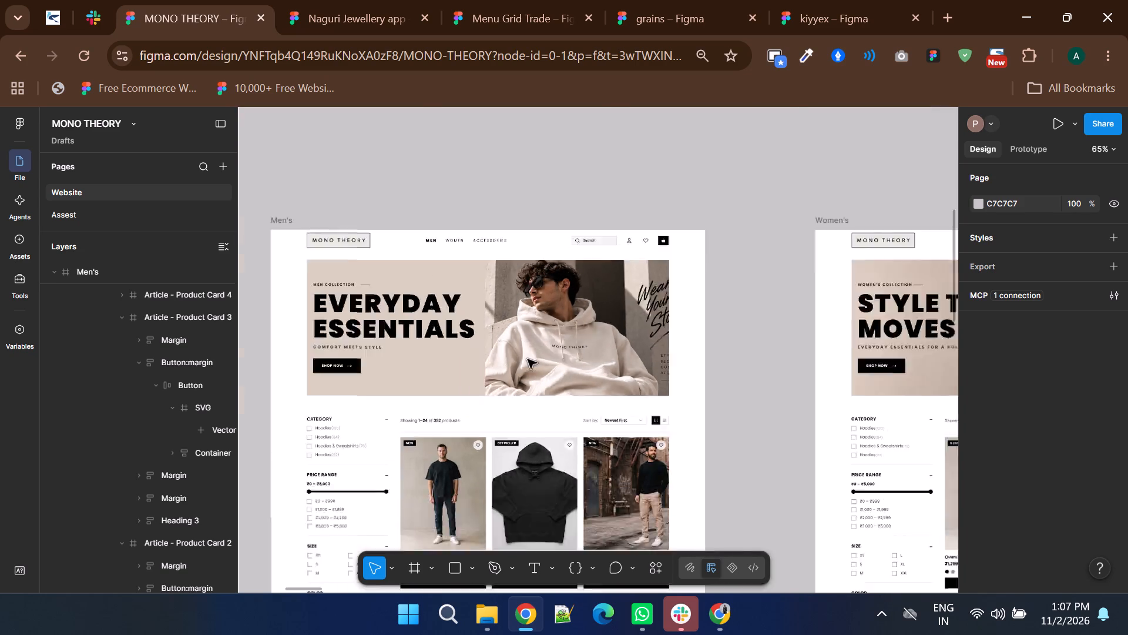
Examine the item cards in the Your Cart section of the Cart page.
scroll(528, 359, "down", 2, "ctrl")
scroll(528, 359, "down", 2, "shift")
scroll(675, 345, "up", 4, "ctrl")
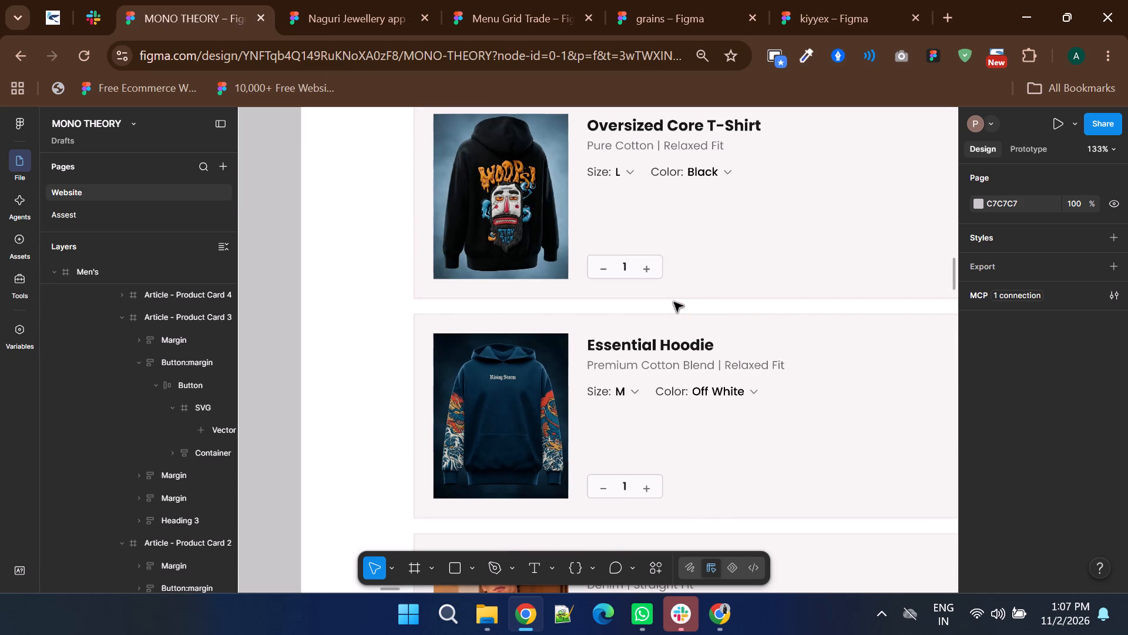
scroll(674, 302, "down", 1, "ctrl")
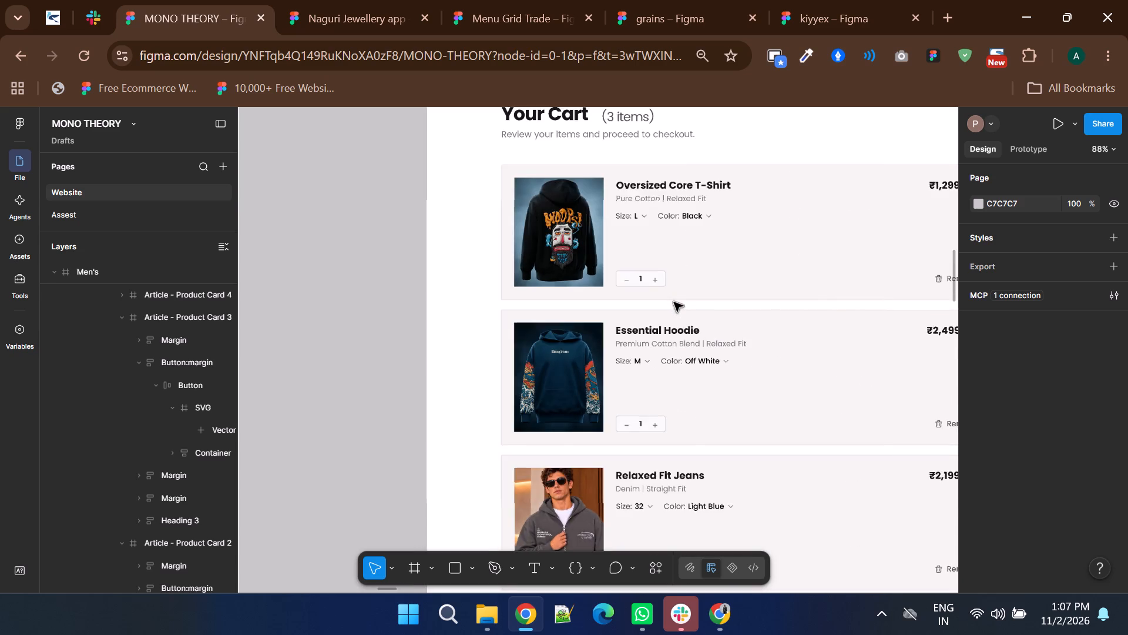
Examine the product cards on the Wishlist page, at the far end of the row of pages.
scroll(674, 302, "down", 8, "ctrl")
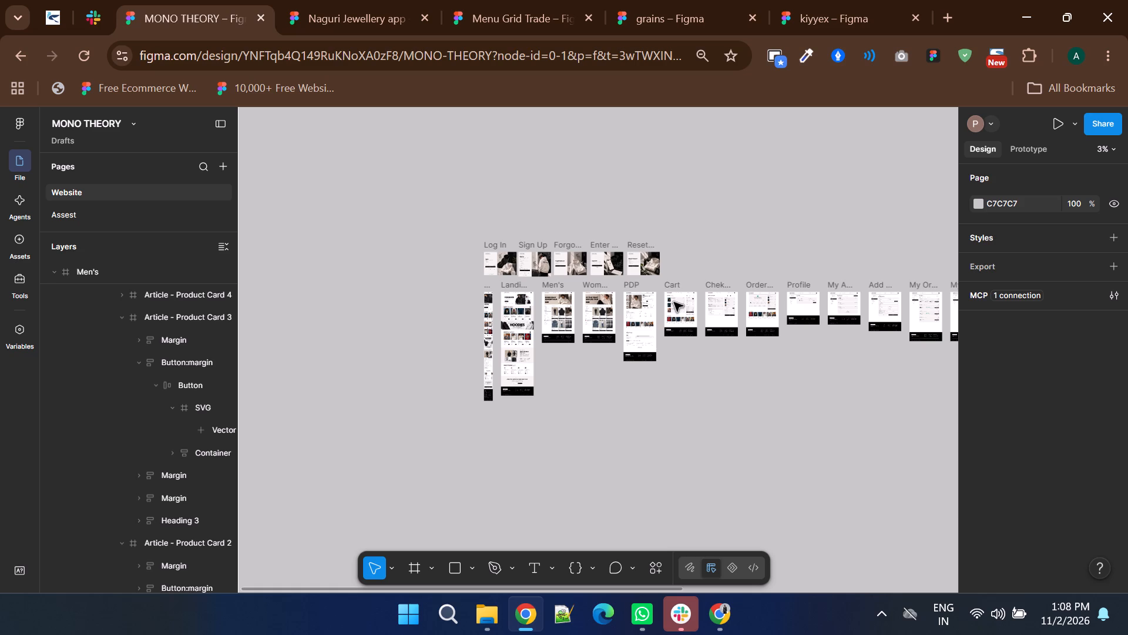
scroll(674, 302, "down", 9, "shift")
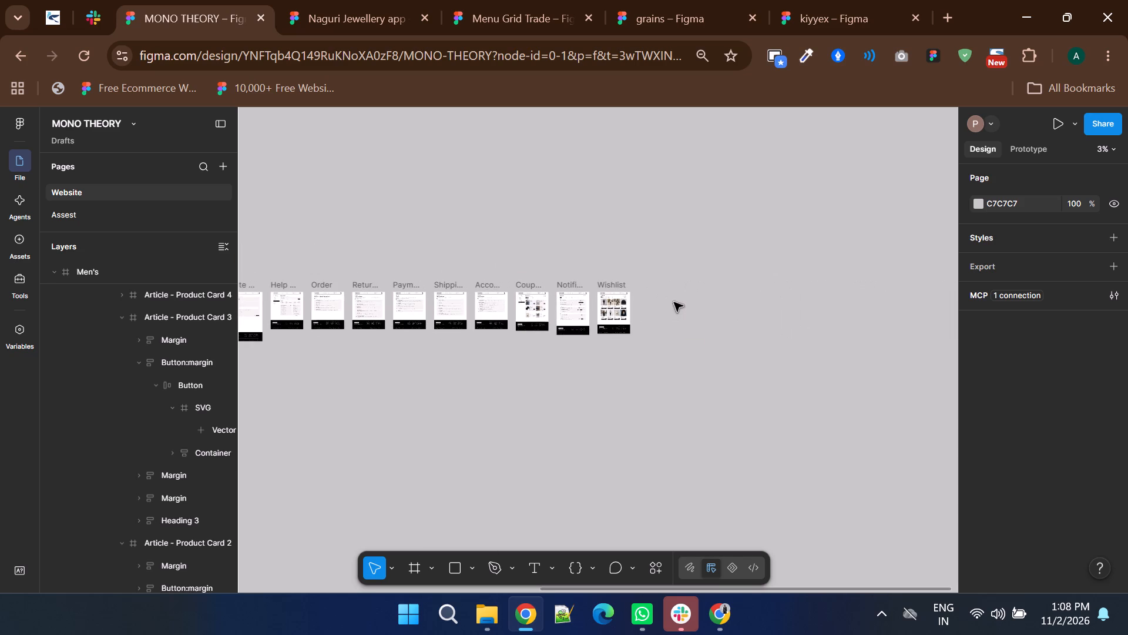
scroll(612, 316, "up", 8, "ctrl")
scroll(612, 315, "up", 4)
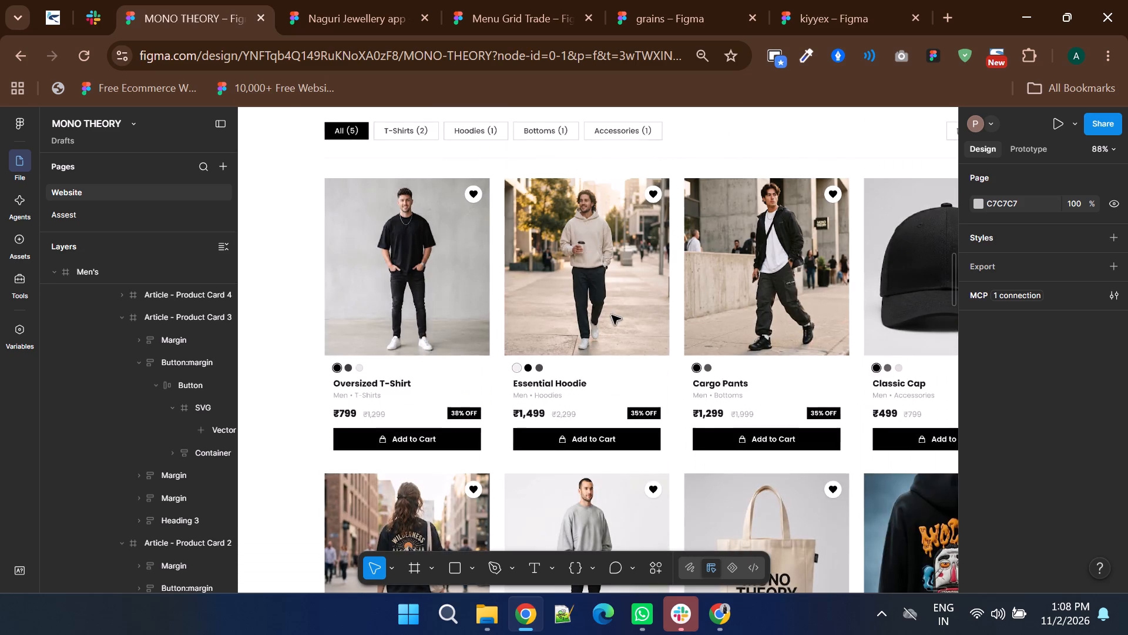
scroll(612, 315, "down", 2, "ctrl")
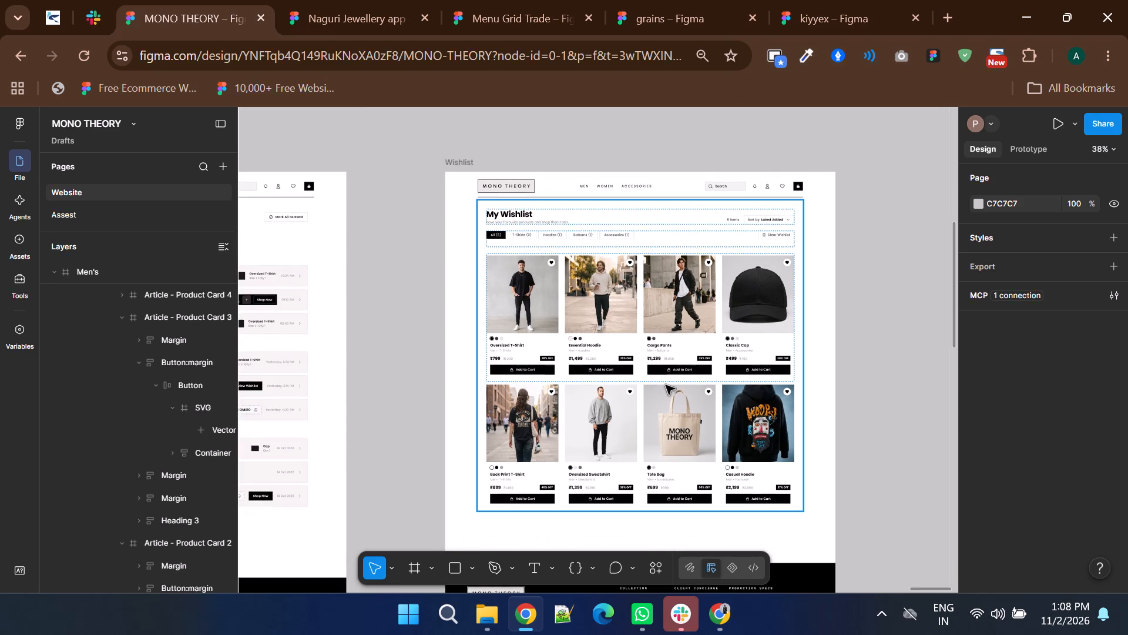
scroll(699, 486, "up", 3, "ctrl")
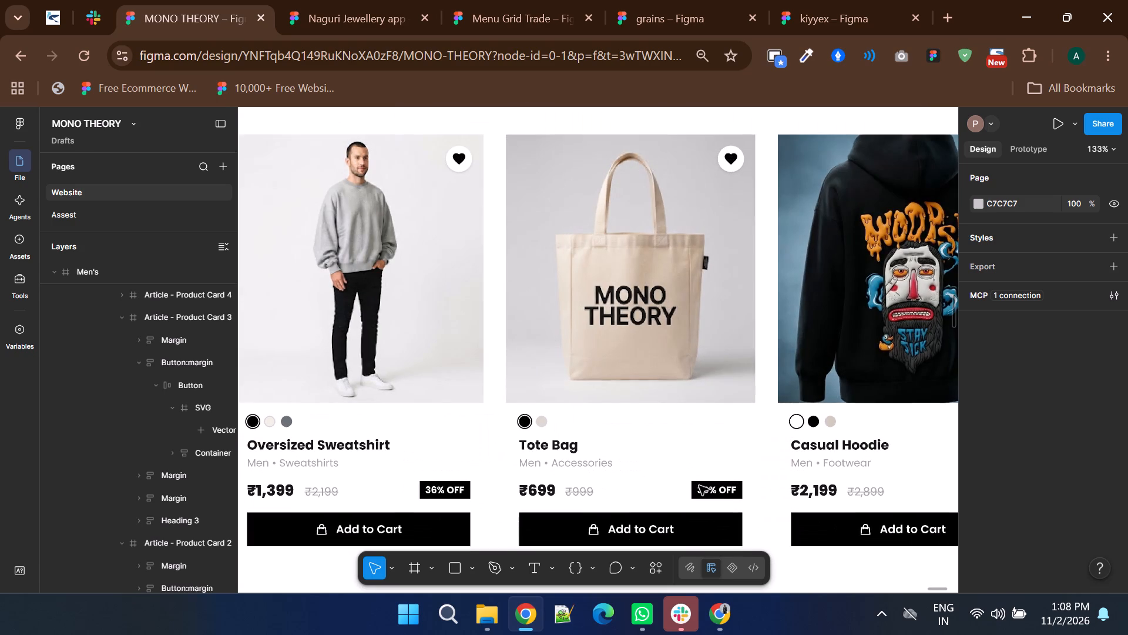
scroll(699, 486, "up", 1)
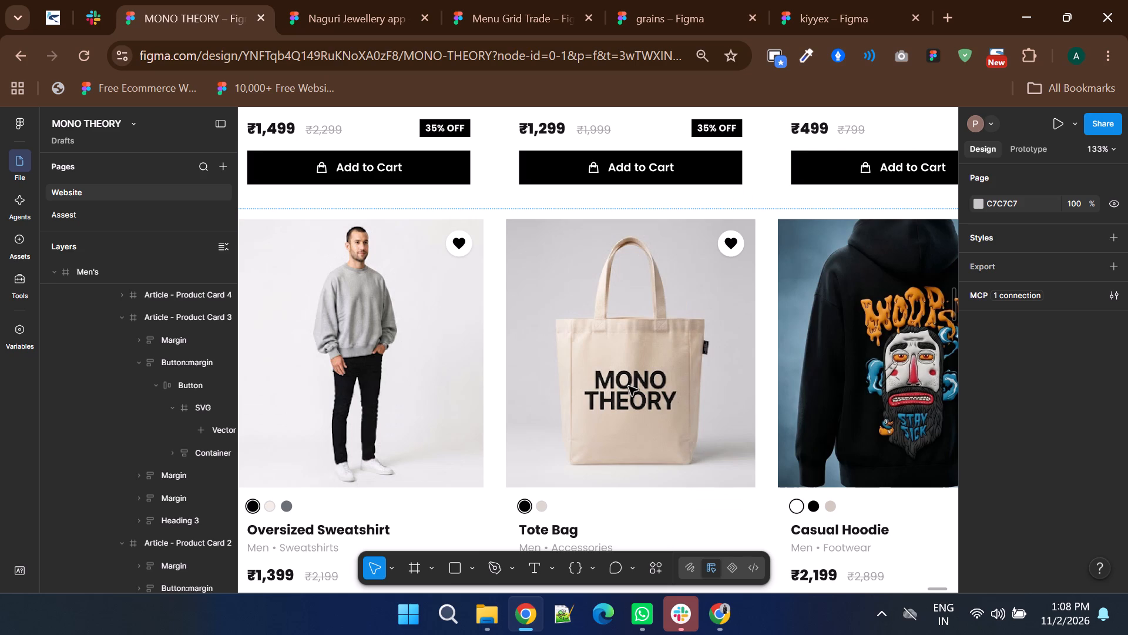
scroll(629, 386, "down", 2, "ctrl")
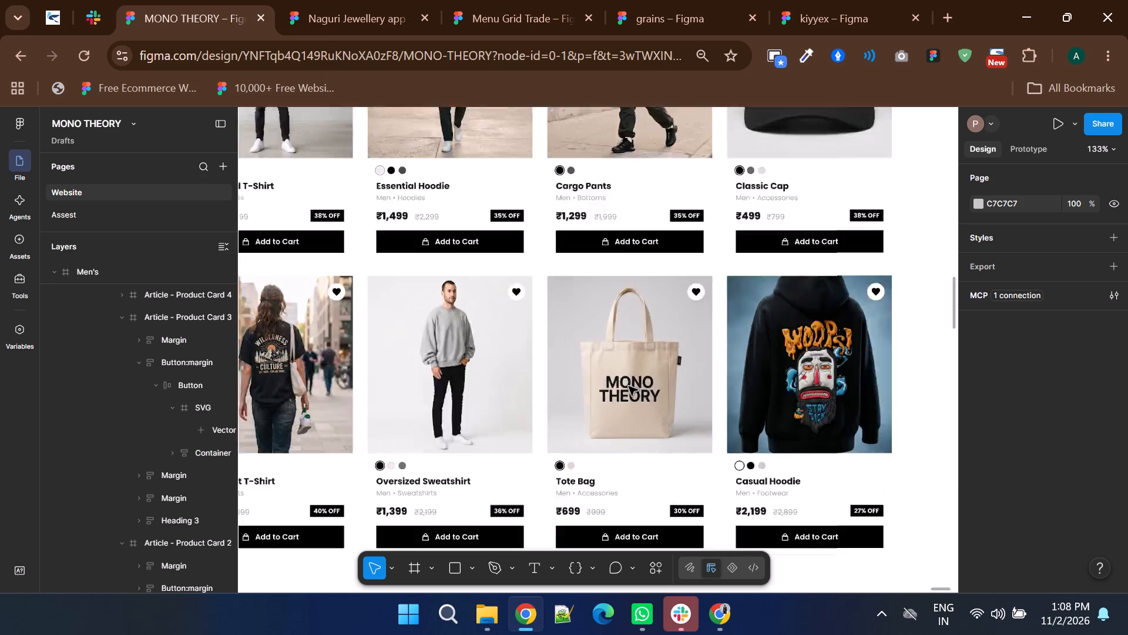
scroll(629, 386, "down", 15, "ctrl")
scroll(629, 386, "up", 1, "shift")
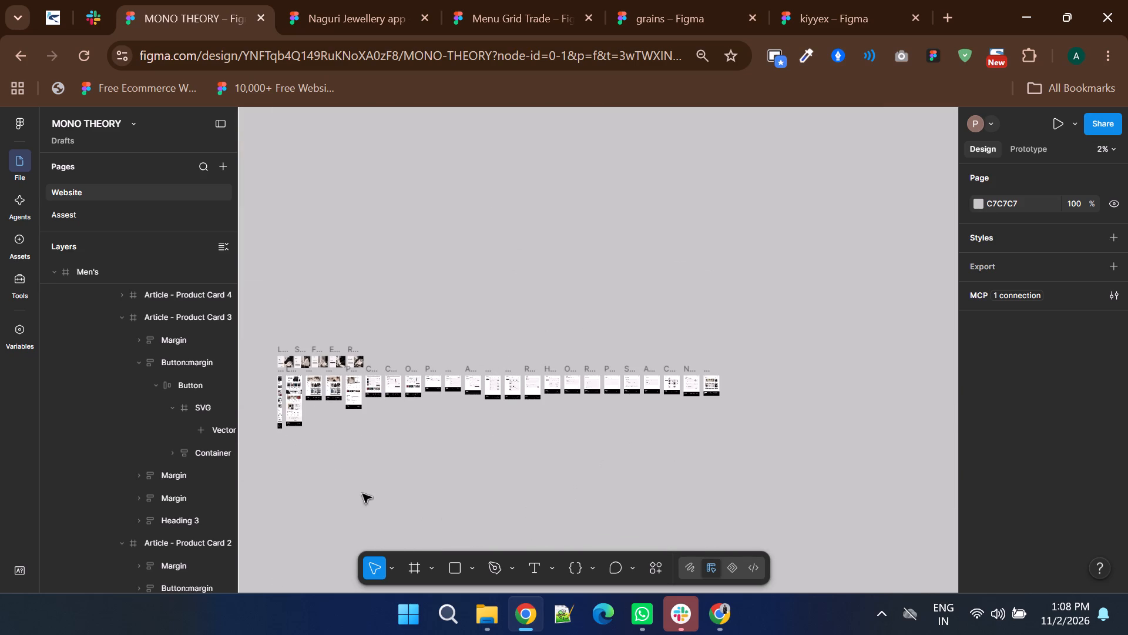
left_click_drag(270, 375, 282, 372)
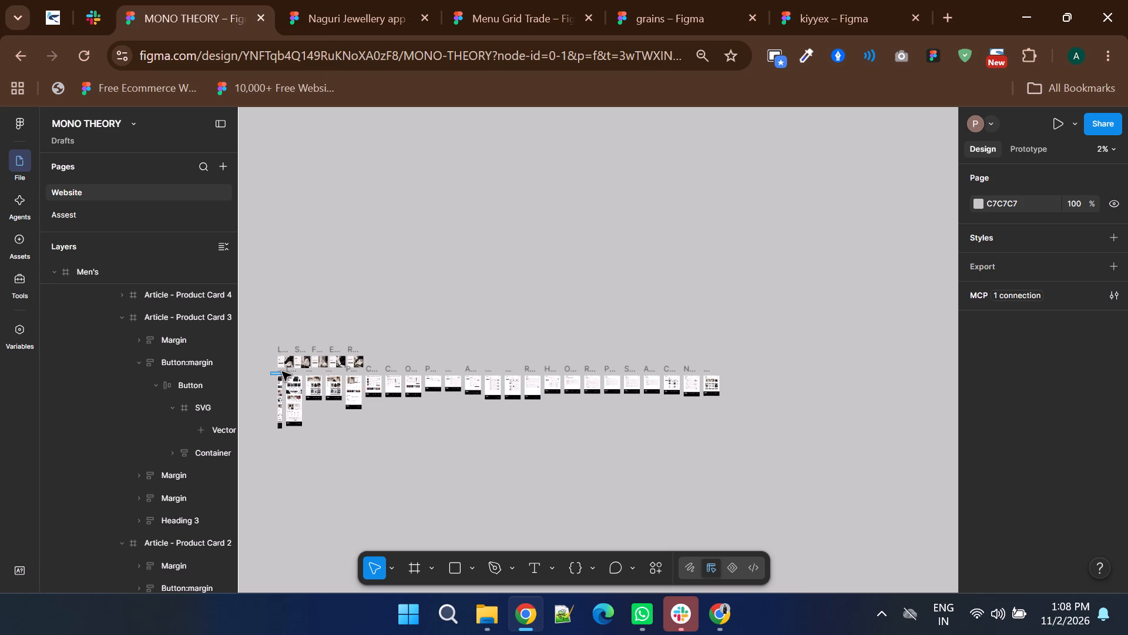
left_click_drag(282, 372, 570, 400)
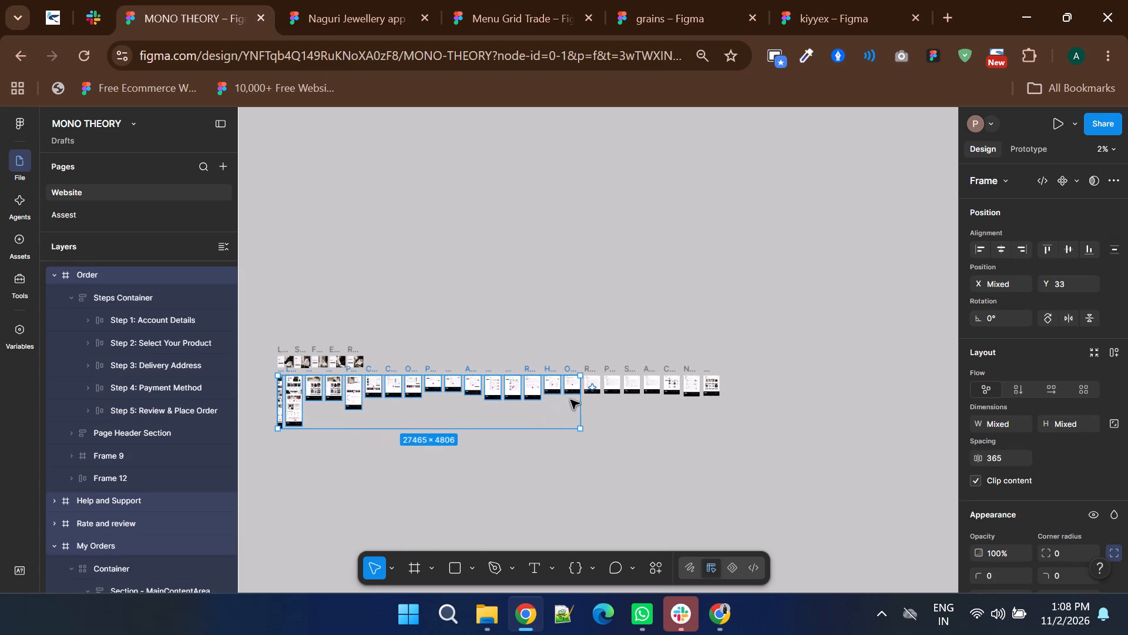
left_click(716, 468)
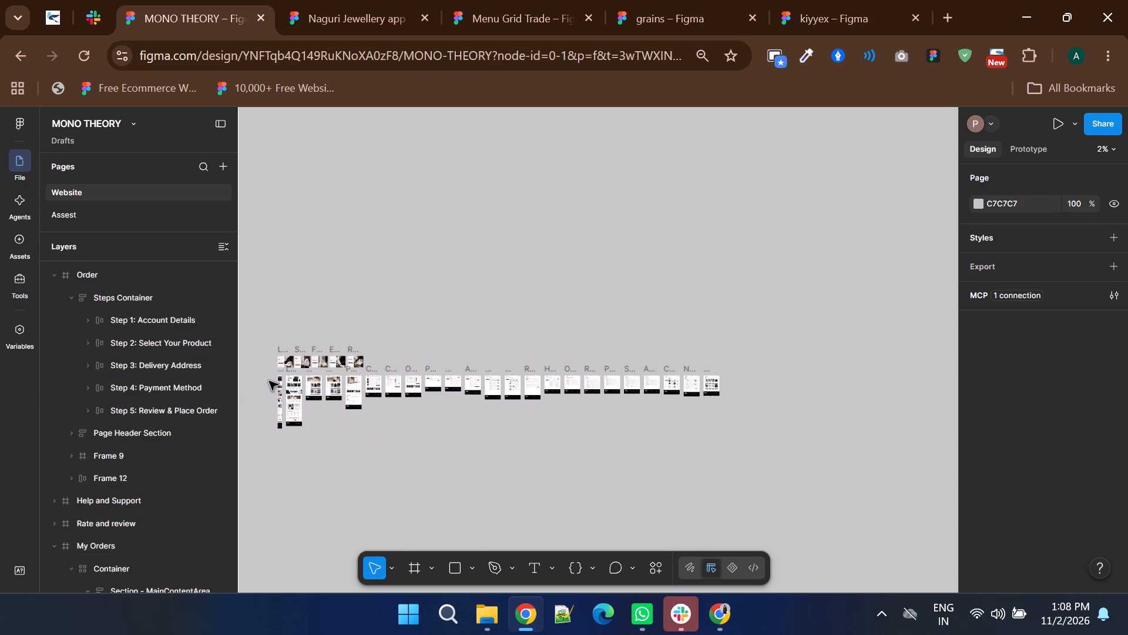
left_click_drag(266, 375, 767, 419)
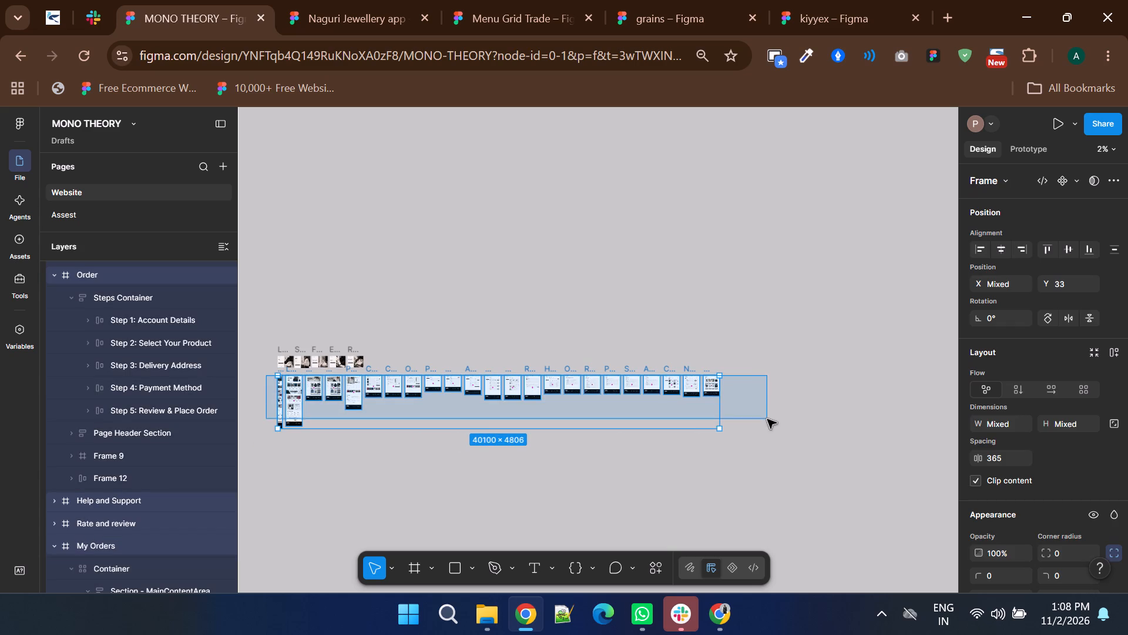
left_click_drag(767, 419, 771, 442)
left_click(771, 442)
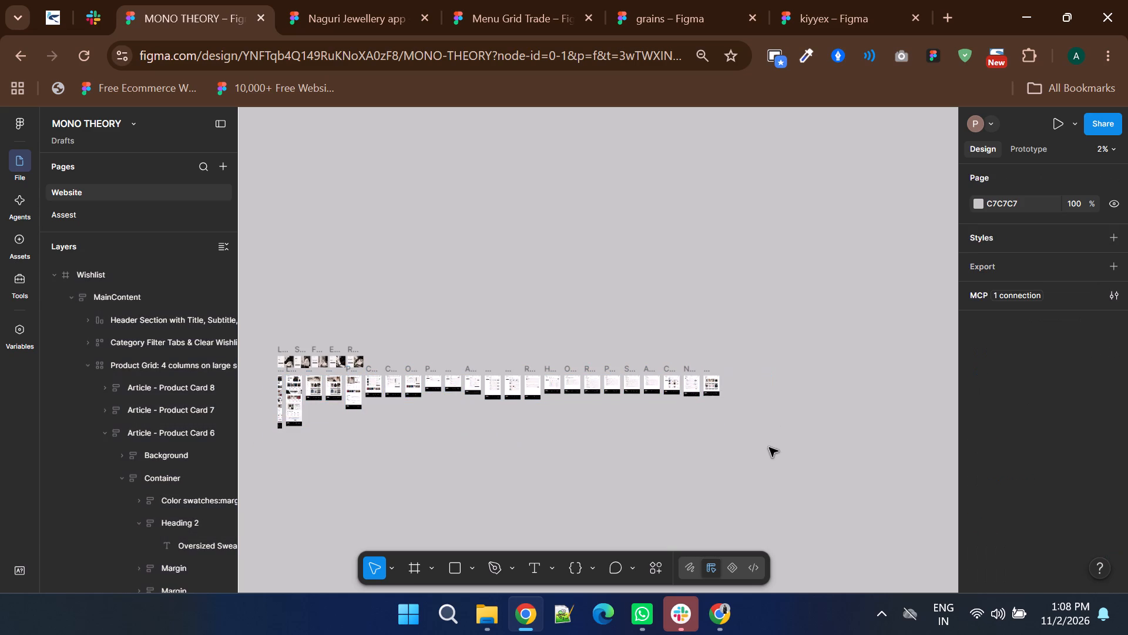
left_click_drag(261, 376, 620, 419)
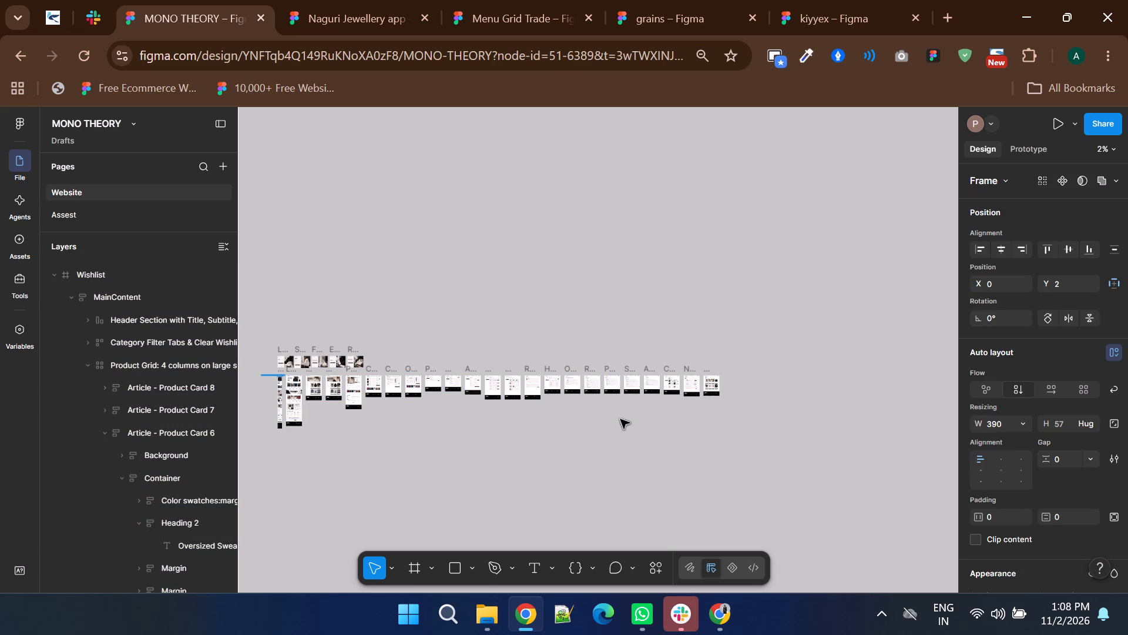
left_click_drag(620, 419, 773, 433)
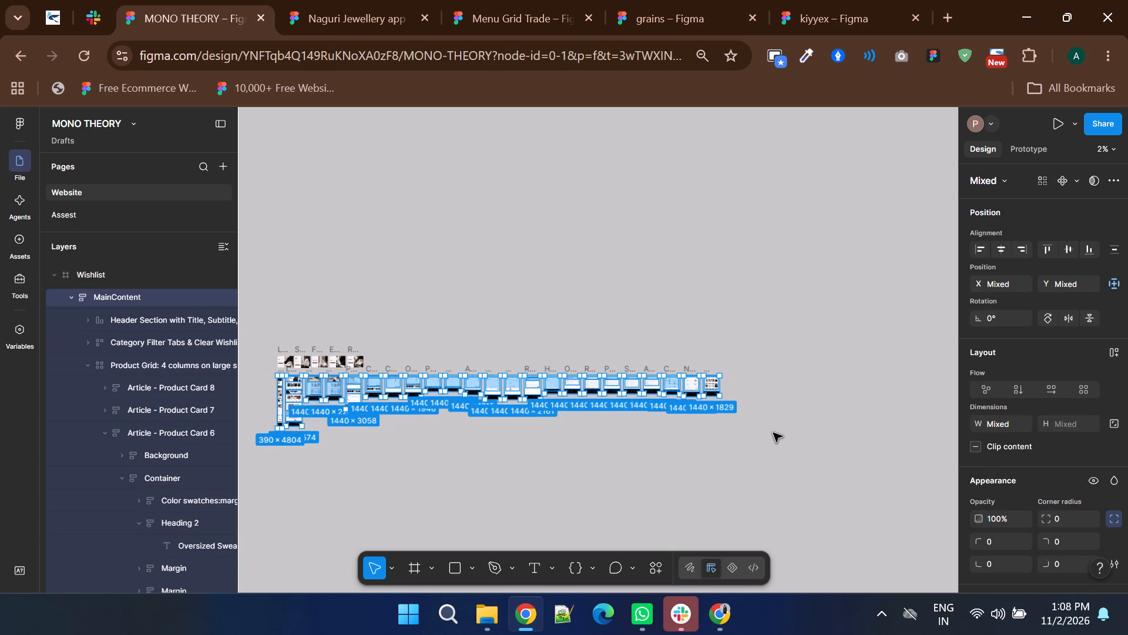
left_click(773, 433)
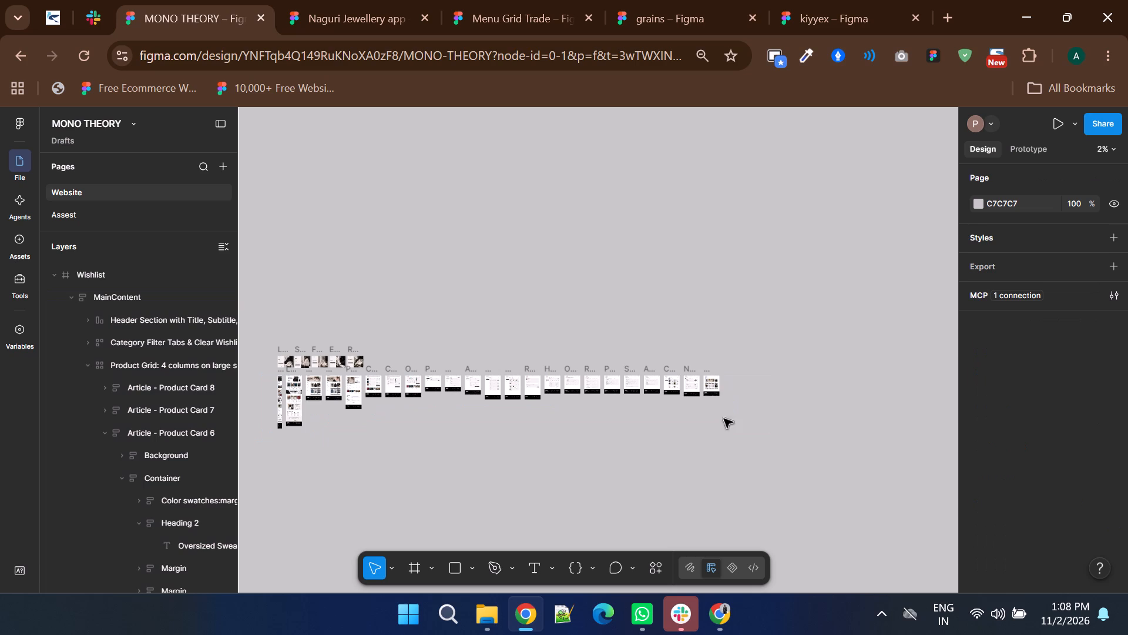
Check the typography of the Clear Wishlist and Sort by: Latest Added labels on the Wishlist page.
scroll(705, 377, "up", 7, "ctrl")
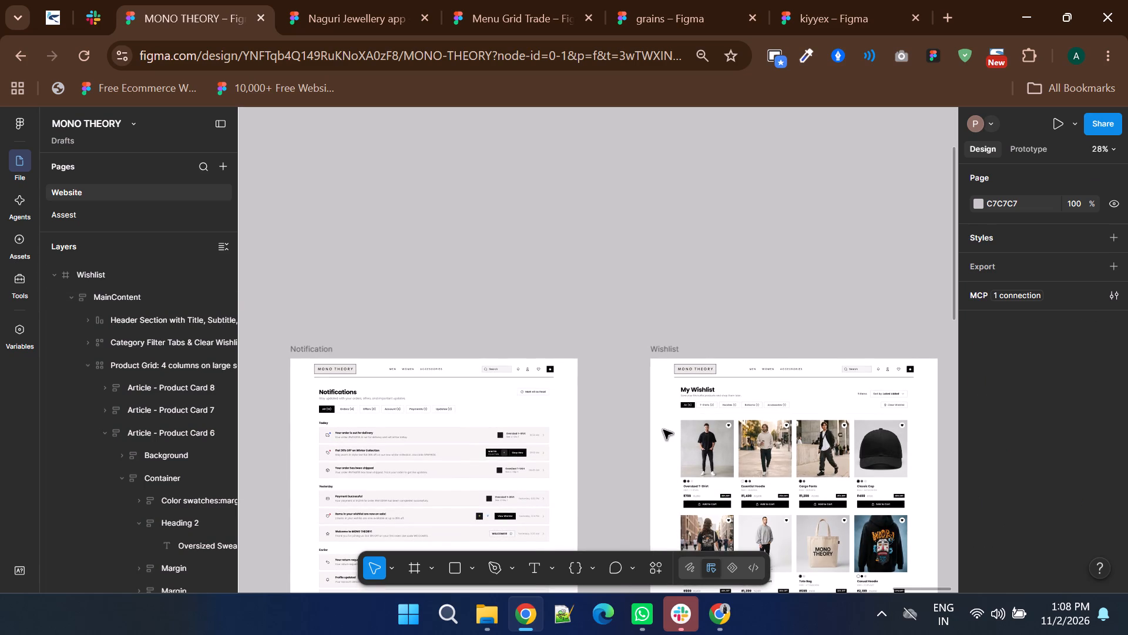
scroll(932, 423, "up", 4, "ctrl")
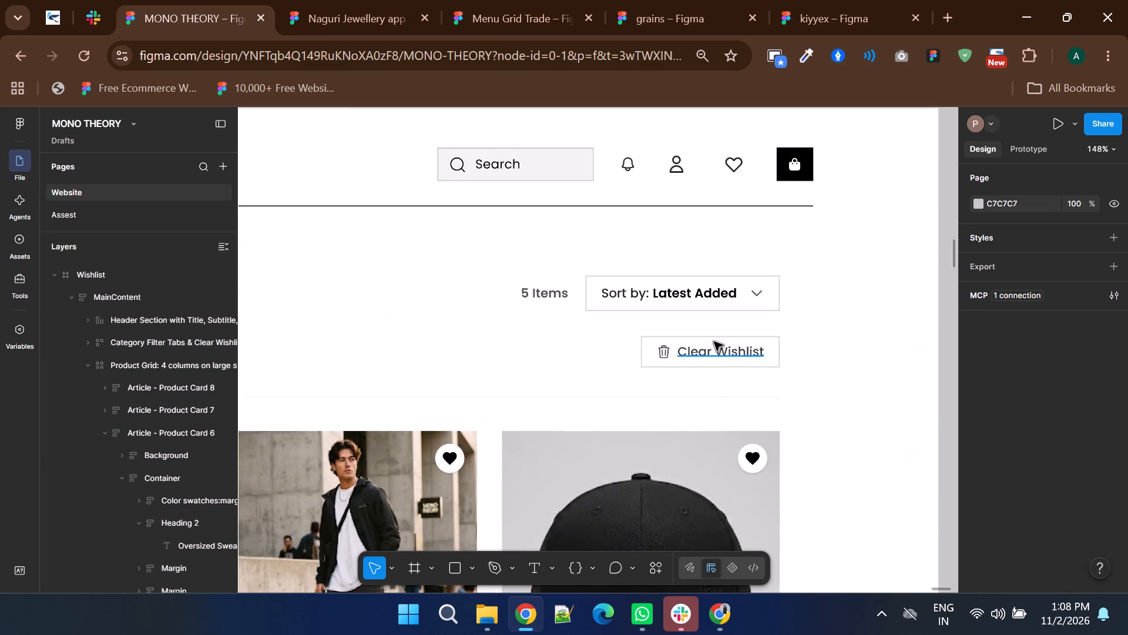
left_click(714, 342, "ctrl")
left_click(852, 413)
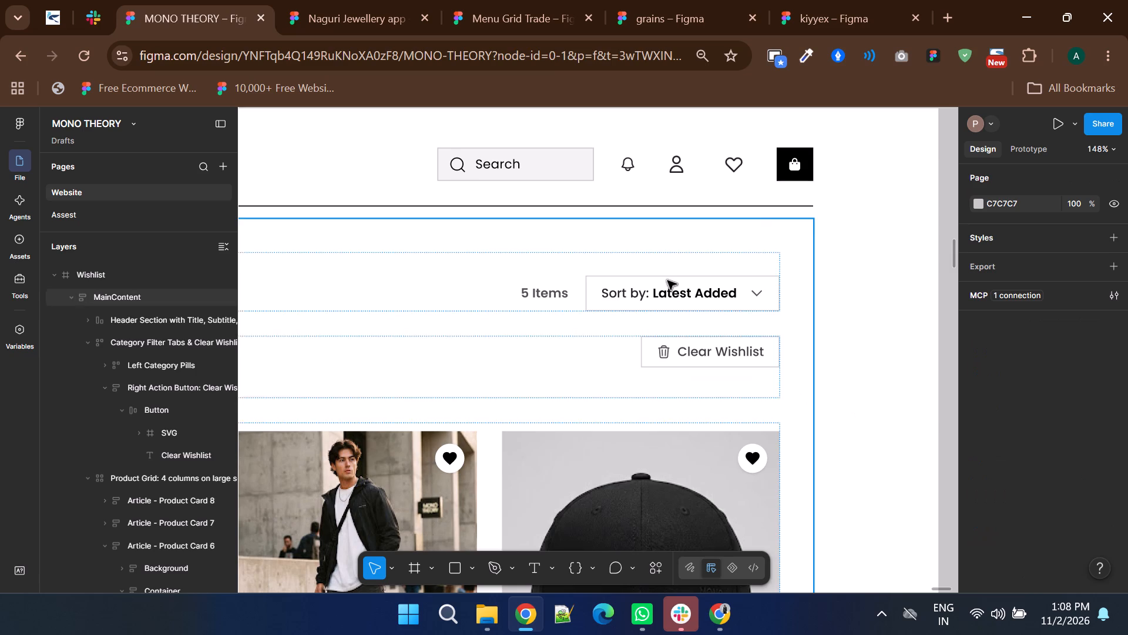
left_click(667, 280, "ctrl")
left_click(666, 292, "ctrl")
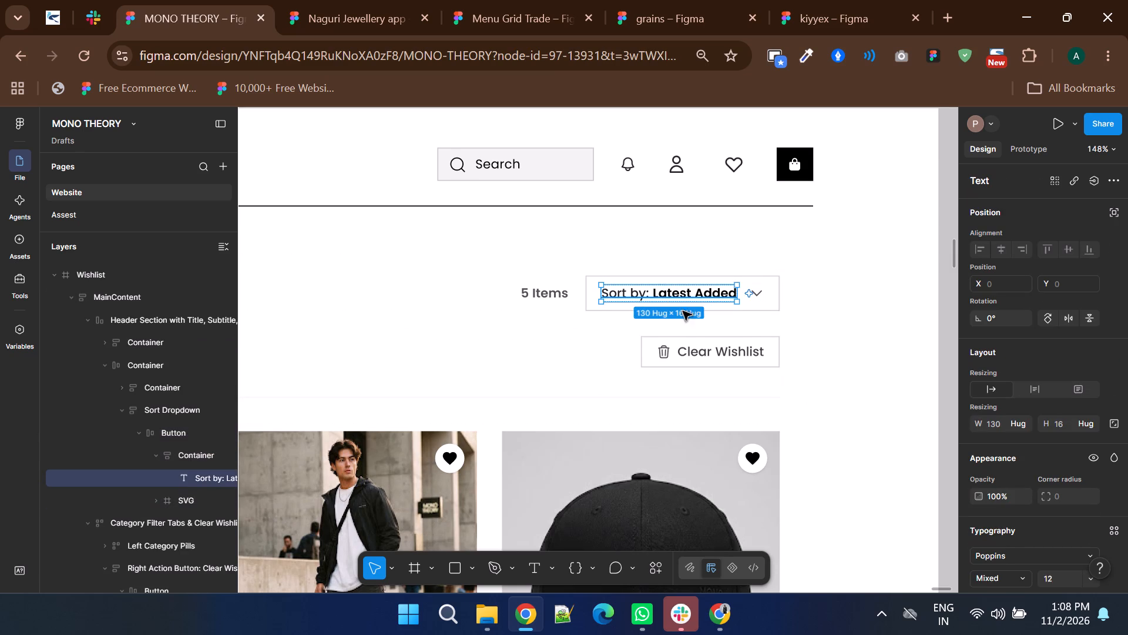
scroll(832, 473, "down", 4, "ctrl")
left_click(825, 351)
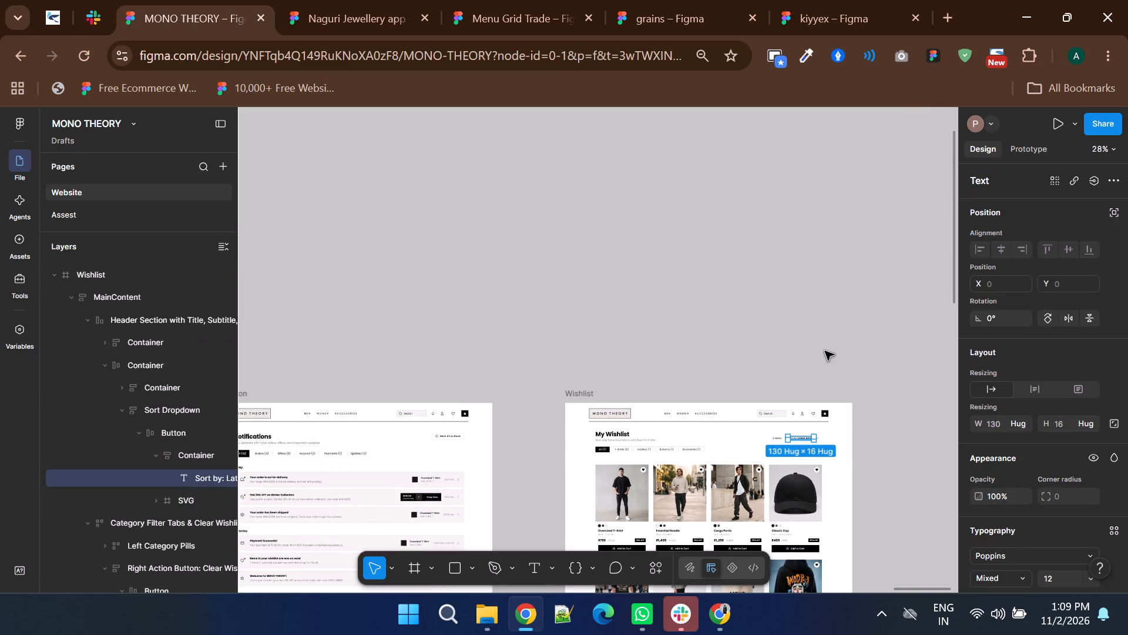
Survey the row of page designs from Wishlist and Notification back to the Landing Page.
scroll(825, 351, "down", 1)
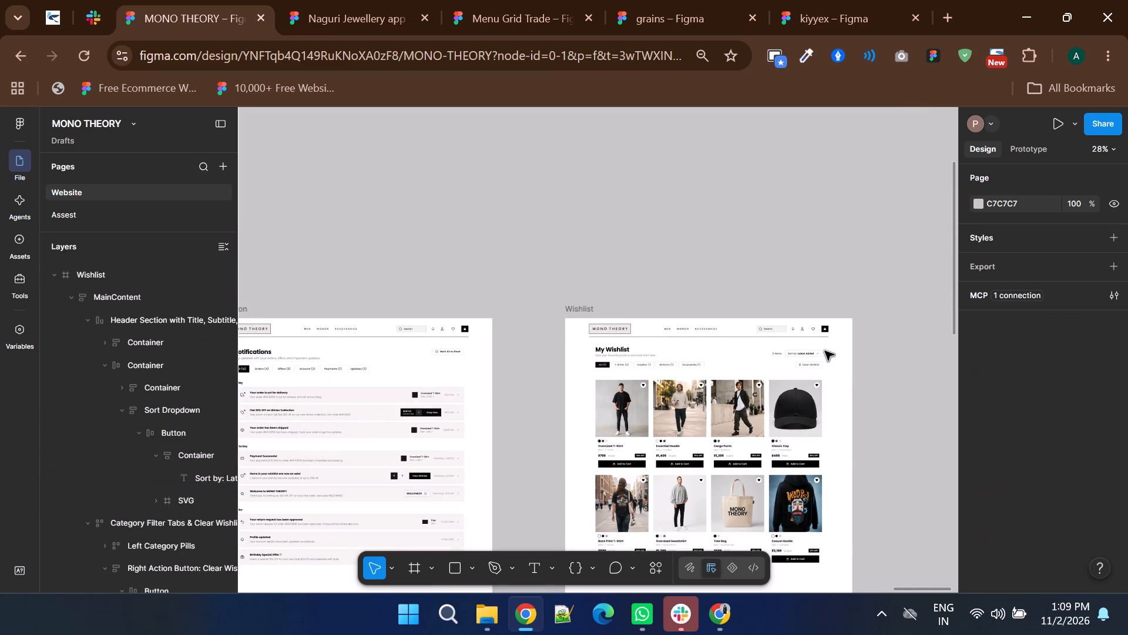
scroll(825, 351, "up", 4, "shift")
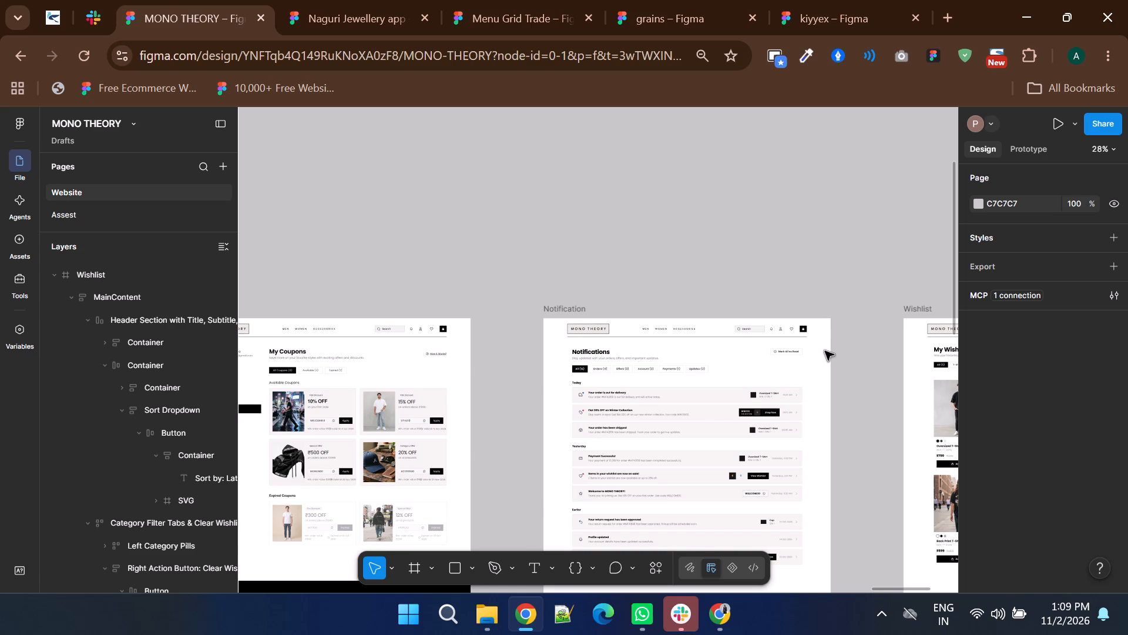
scroll(825, 351, "down", 1, "ctrl")
scroll(825, 350, "down", 3)
scroll(941, 378, "down", 3, "ctrl")
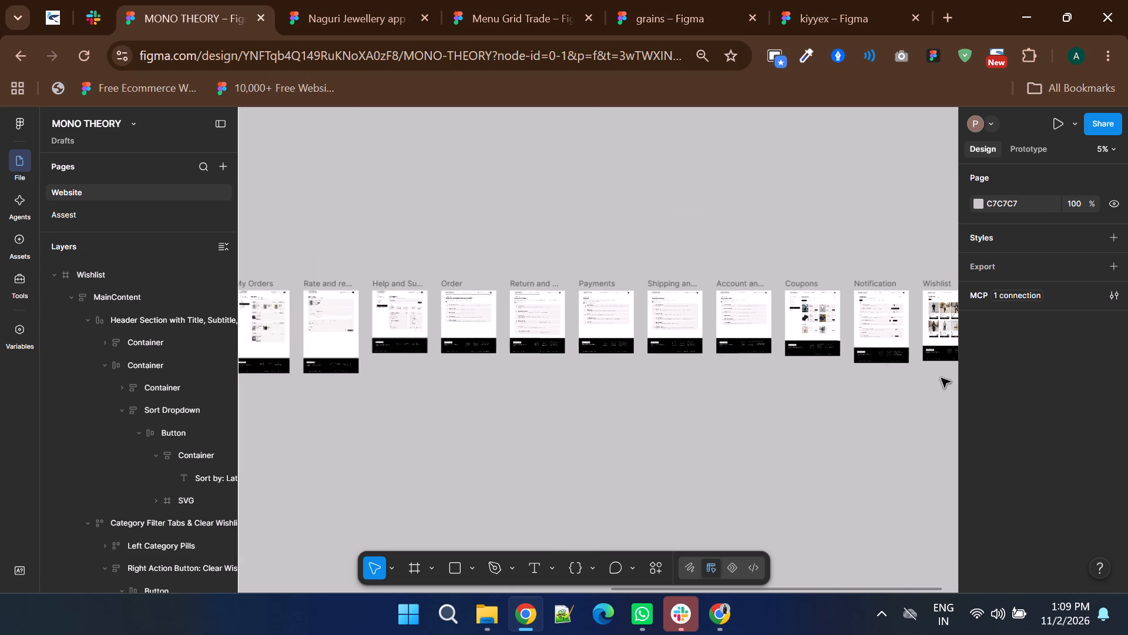
scroll(626, 468, "up", 3, "shift")
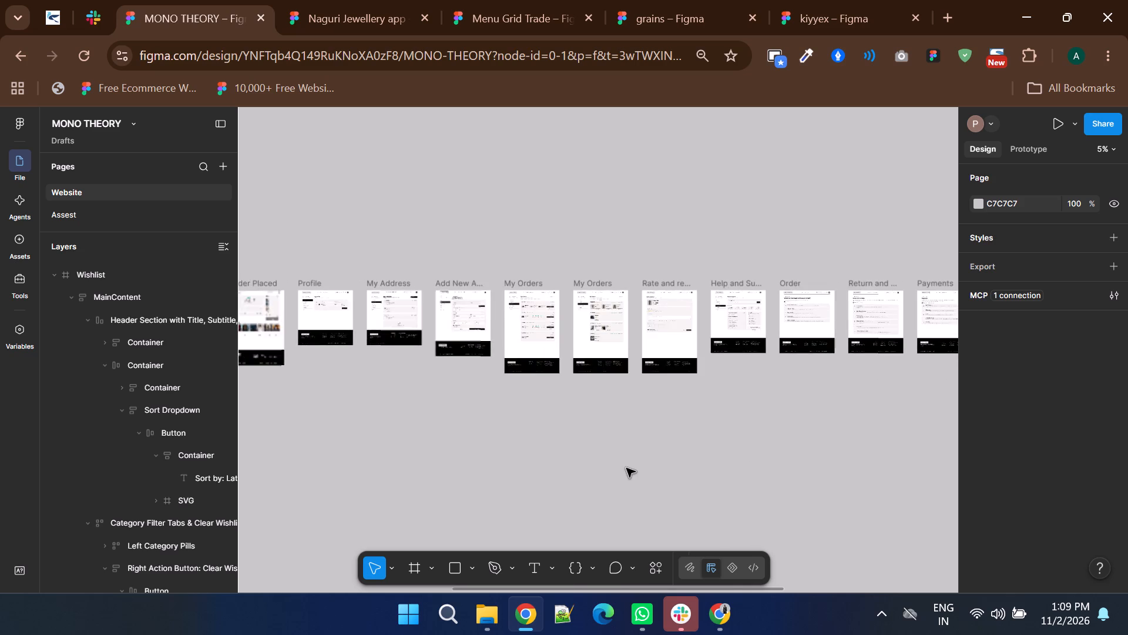
scroll(626, 468, "up", 8, "shift")
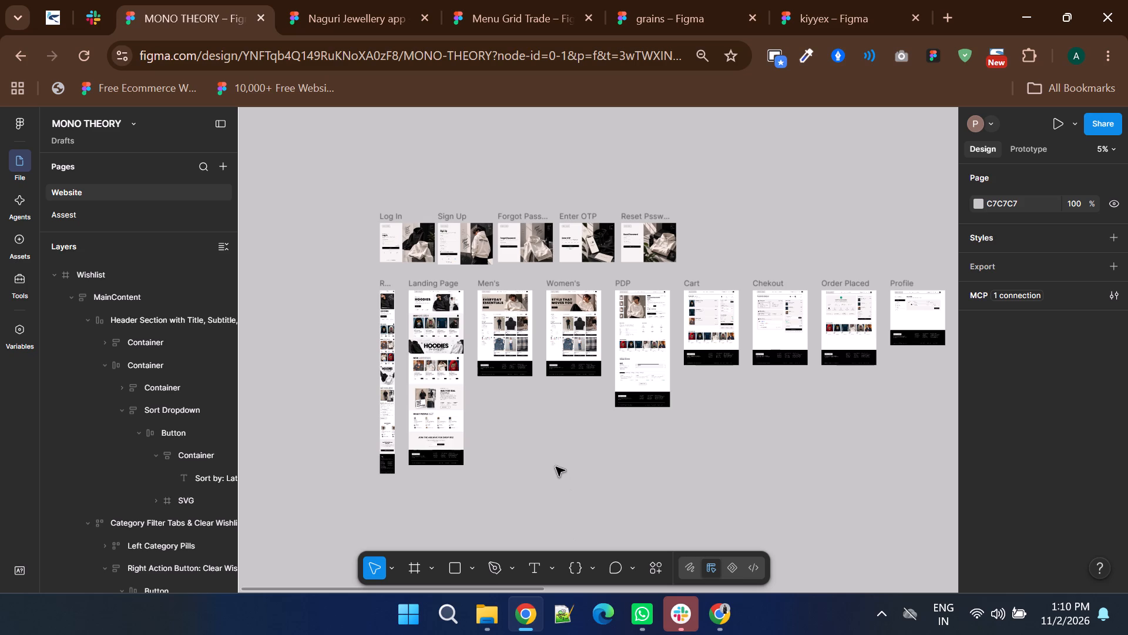
Check the typography of the specification values, from Oversized Fit to Machine Wash Cold, in the PDP page's Product Details section.
scroll(633, 315, "up", 6, "ctrl")
scroll(637, 311, "down", 1)
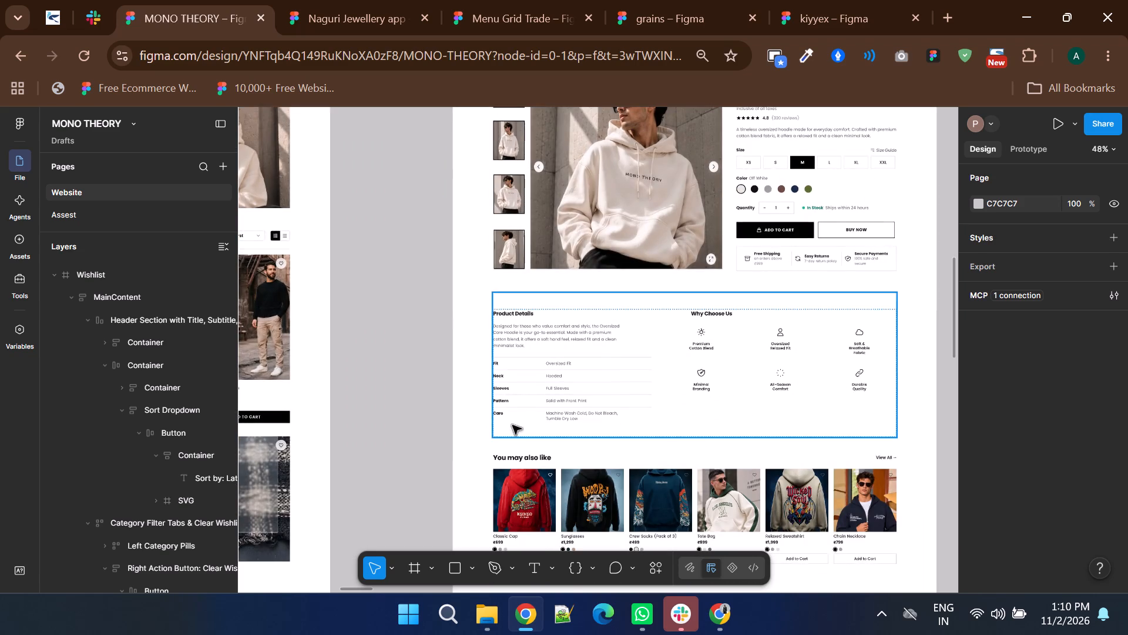
scroll(523, 367, "up", 3, "ctrl")
left_click(640, 367, "ctrl")
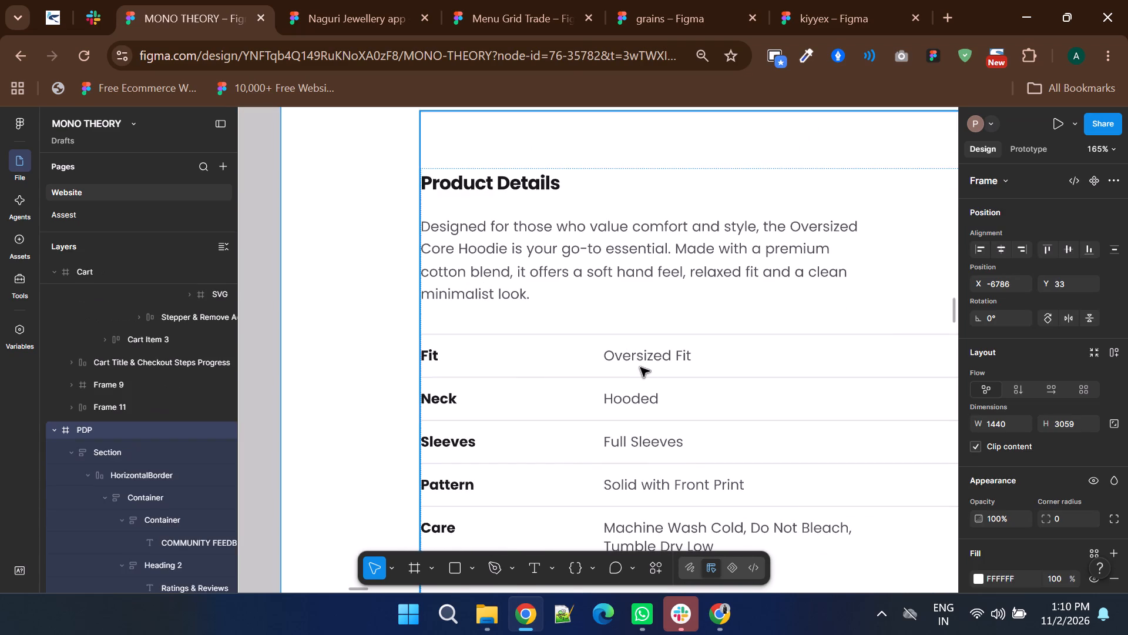
left_click(640, 362, "ctrl")
scroll(640, 362, "down", 2, "ctrl")
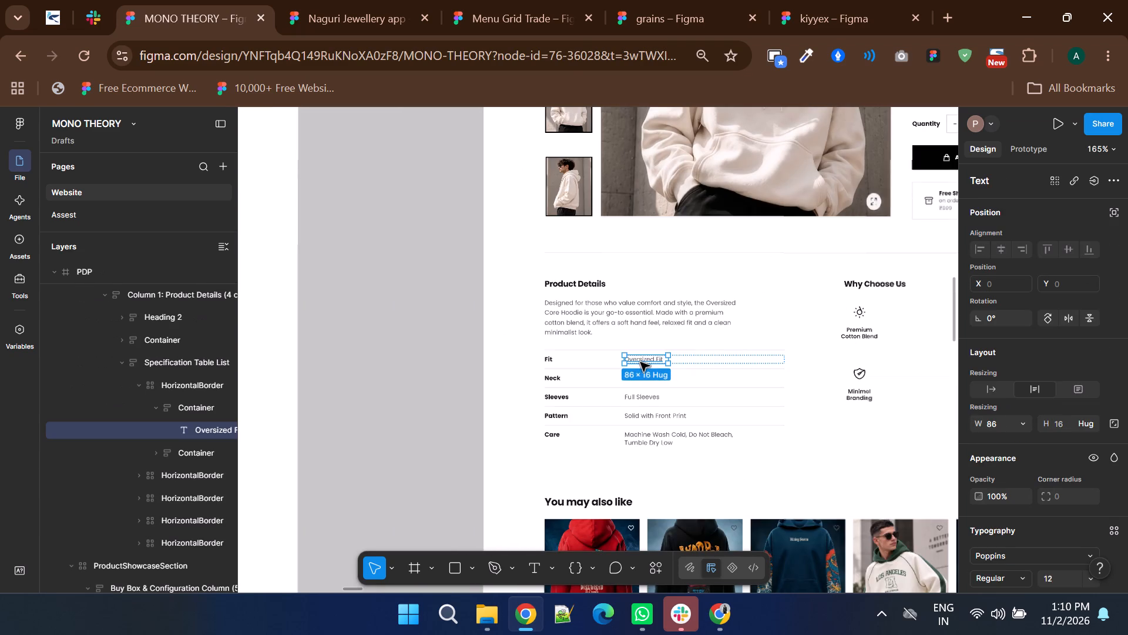
left_click(644, 396, "ctrl")
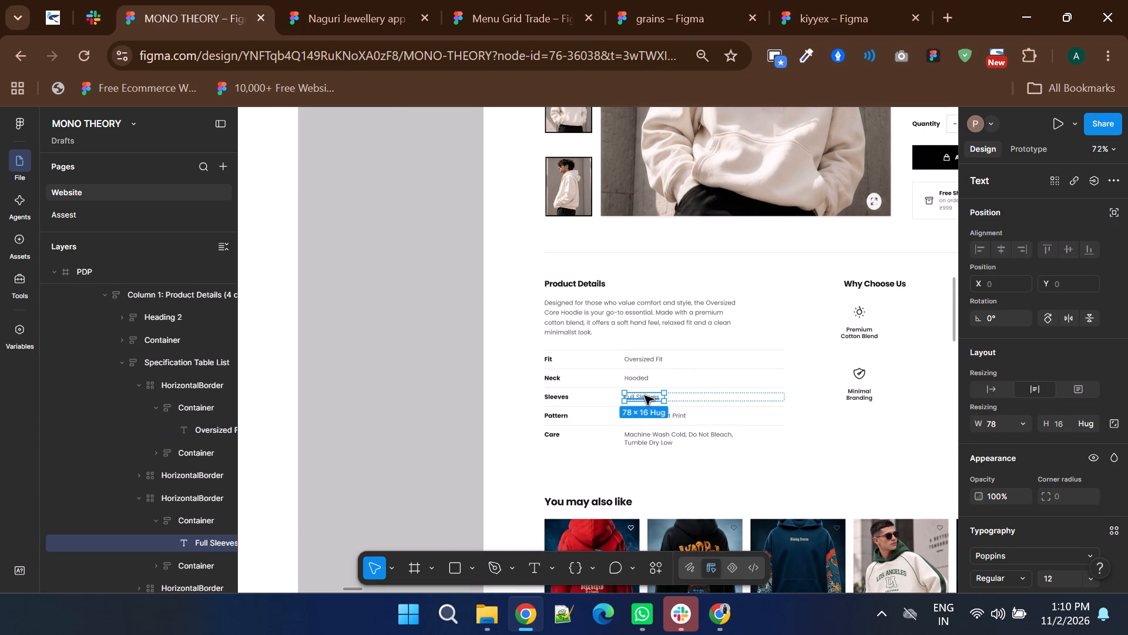
left_click(641, 419, "ctrl")
left_click(650, 443, "ctrl")
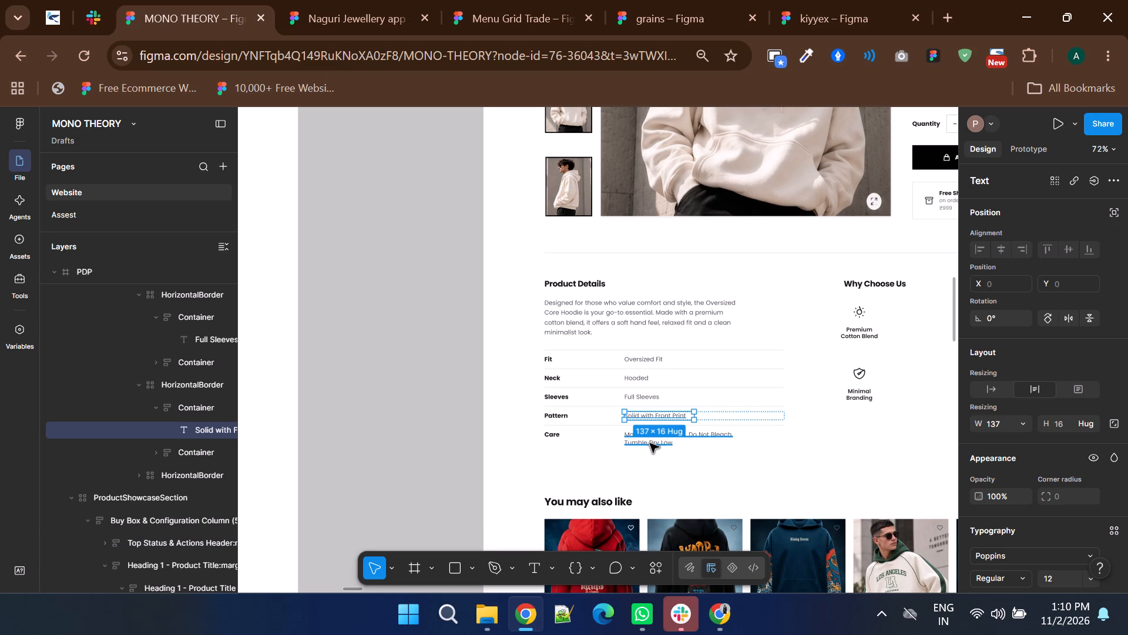
left_click(647, 383, "ctrl")
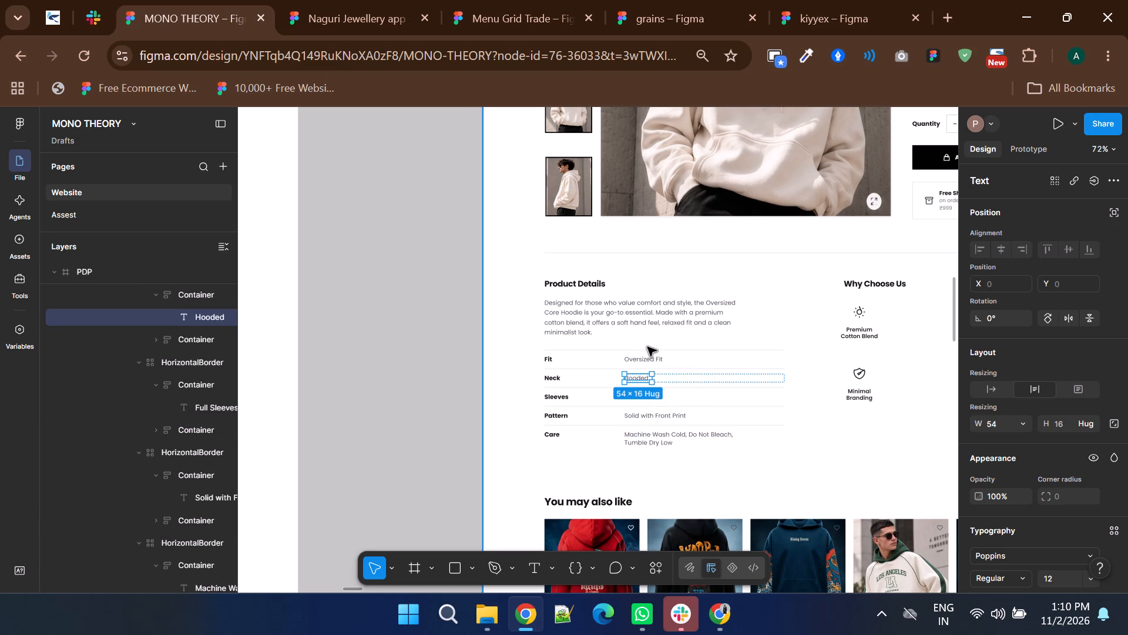
left_click(639, 360, "ctrl")
left_click(647, 321, "ctrl")
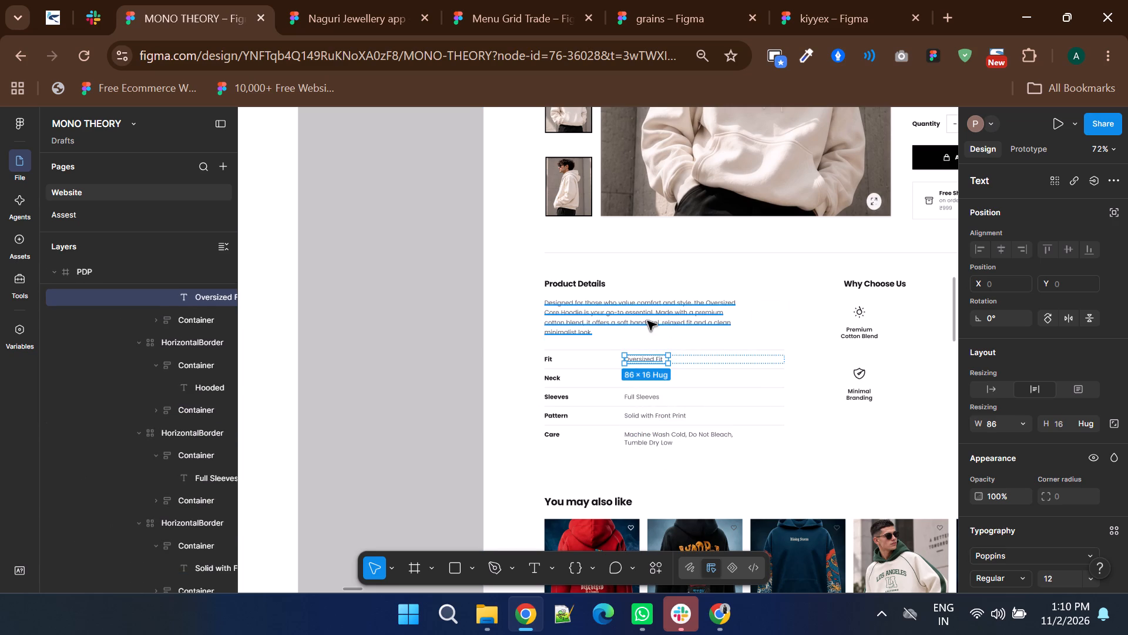
left_click(420, 354)
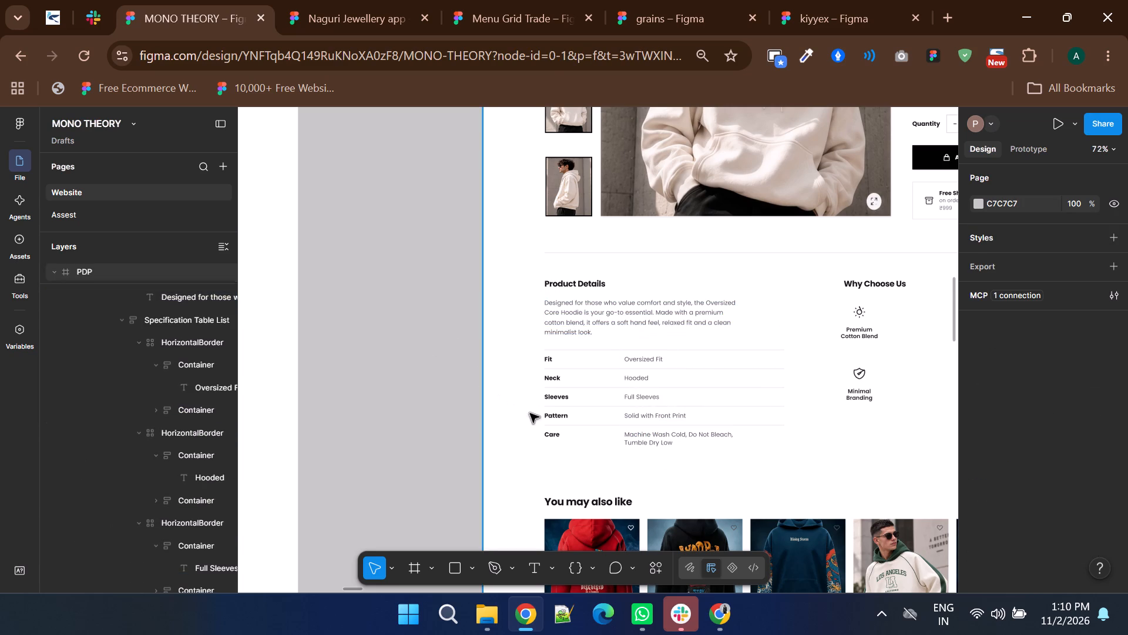
Check the typography of the Fit, Neck, Sleeves, Pattern and Care labels in the PDP page's Product Details table.
scroll(530, 413, "up", 1, "ctrl")
left_click(558, 337, "ctrl")
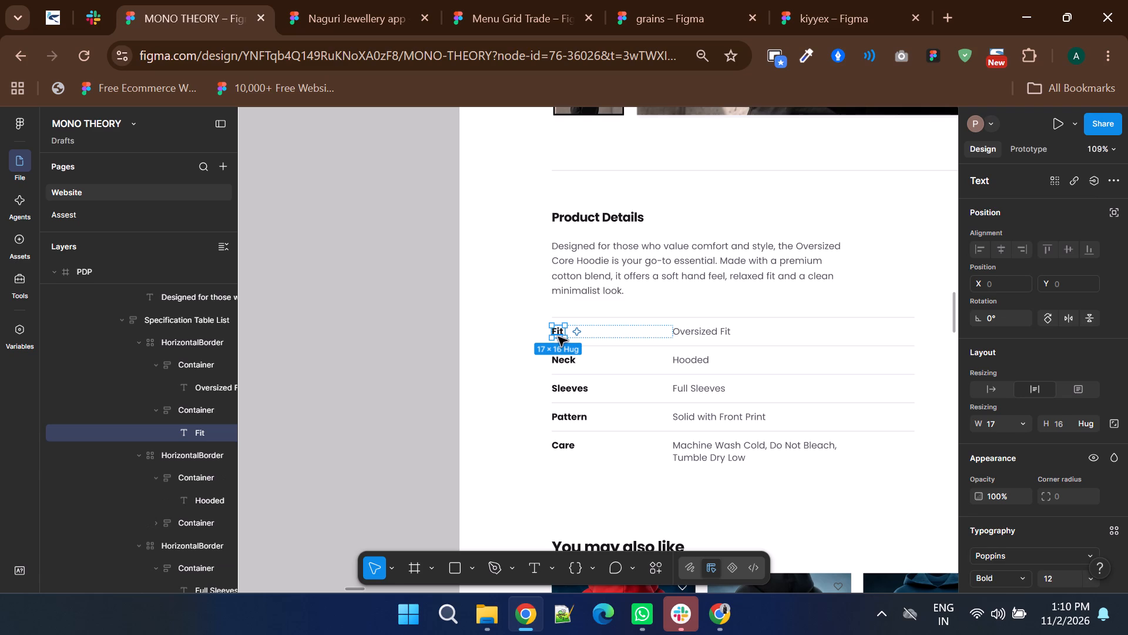
left_click(564, 354, "ctrl+shift")
left_click(564, 386, "ctrl+shift")
left_click(561, 416, "ctrl+shift")
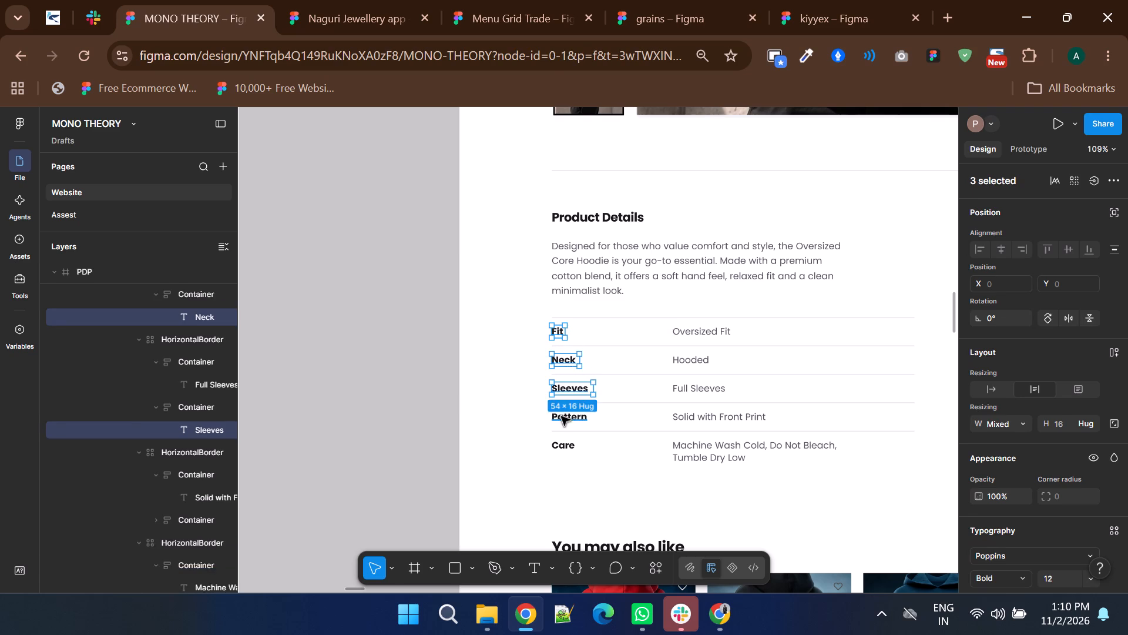
left_click(560, 440, "ctrl+shift")
left_click(426, 408)
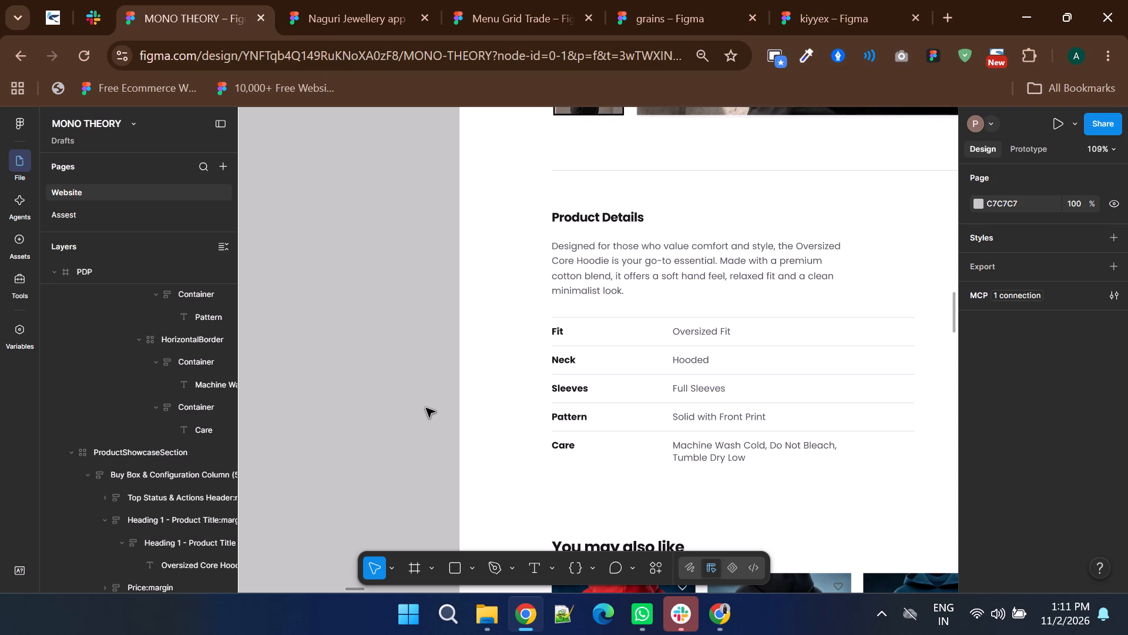
Examine the Product Details layout on the PDP page and check the typography of the You may also like heading.
scroll(426, 408, "down", 2, "ctrl")
scroll(489, 380, "up", 3, "ctrl")
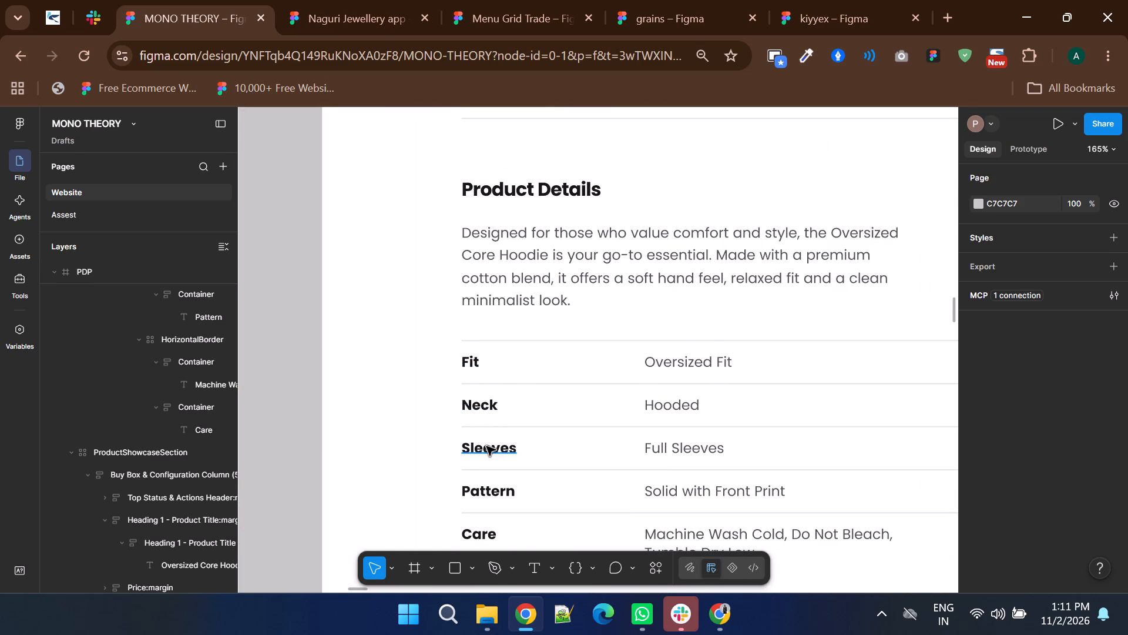
scroll(493, 432, "down", 1)
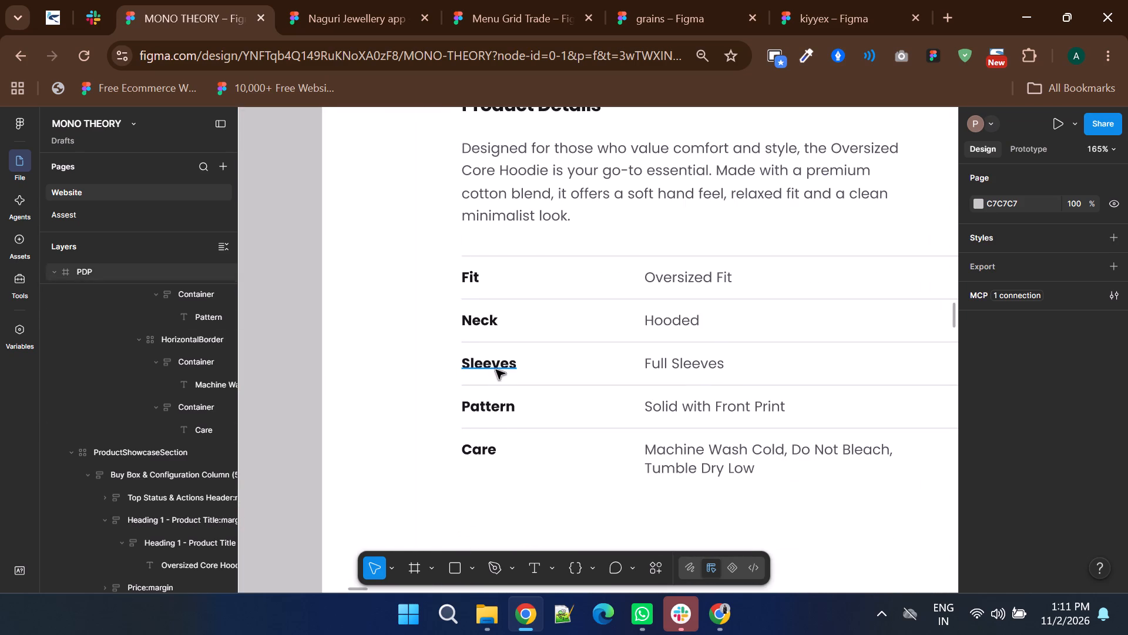
scroll(510, 412, "down", 1, "ctrl")
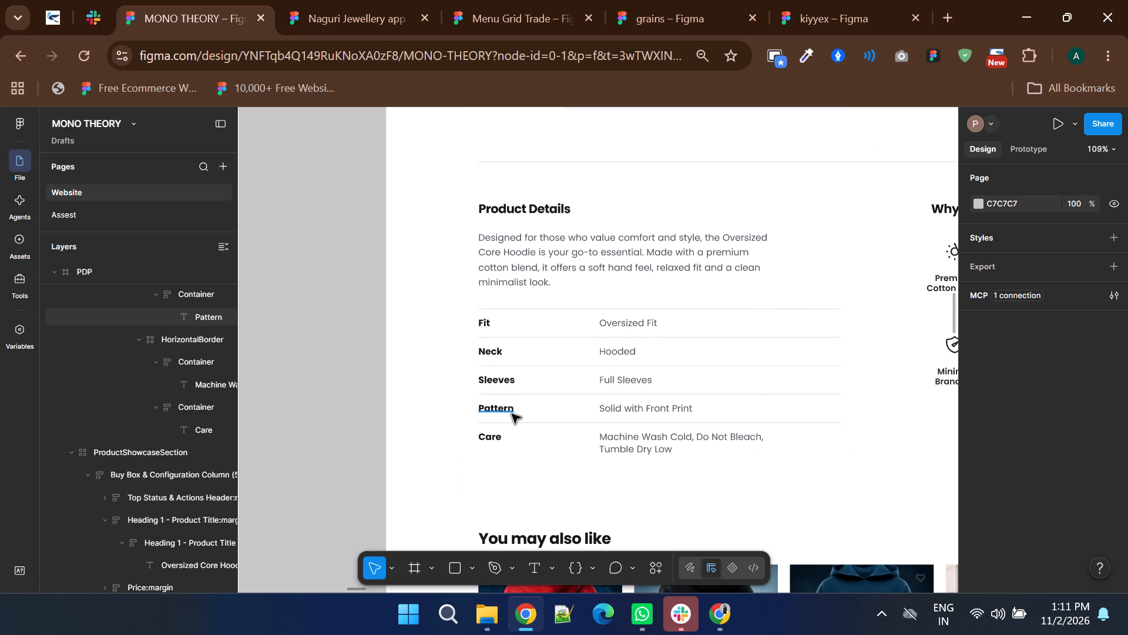
scroll(512, 414, "down", 1, "shift")
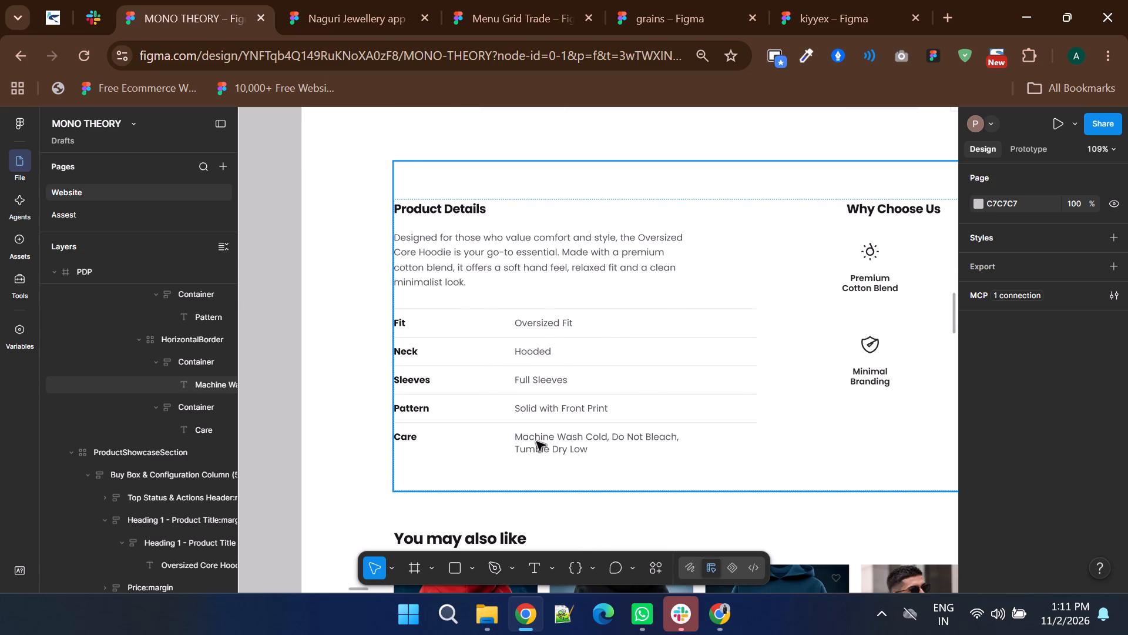
scroll(536, 442, "down", 1)
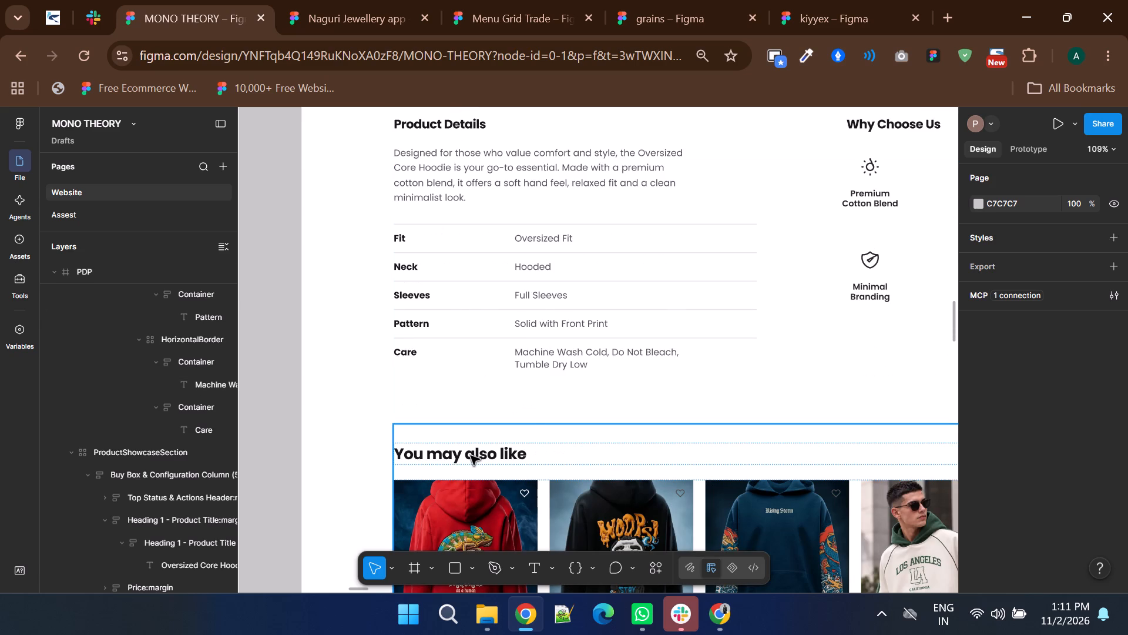
left_click(471, 456, "ctrl")
Check the typography of the Community Feedback label, Ratings & Reviews heading and verified customer reviews line on the PDP page.
scroll(672, 422, "down", 2, "ctrl")
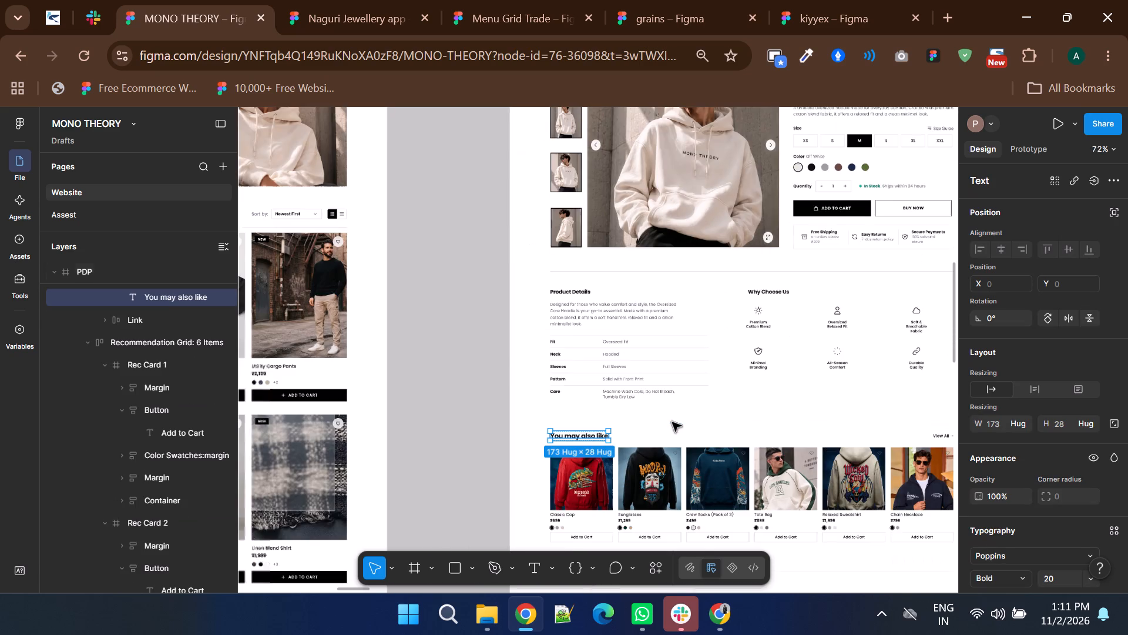
scroll(672, 422, "down", 1)
scroll(616, 463, "down", 1)
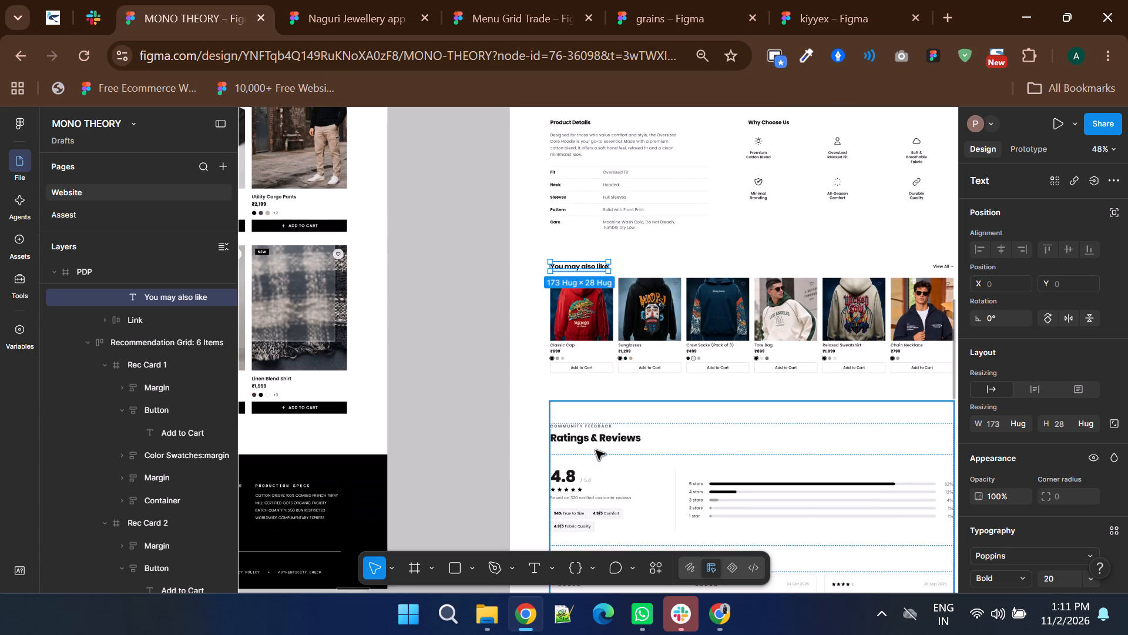
scroll(596, 450, "up", 3, "ctrl")
left_click(558, 366, "ctrl")
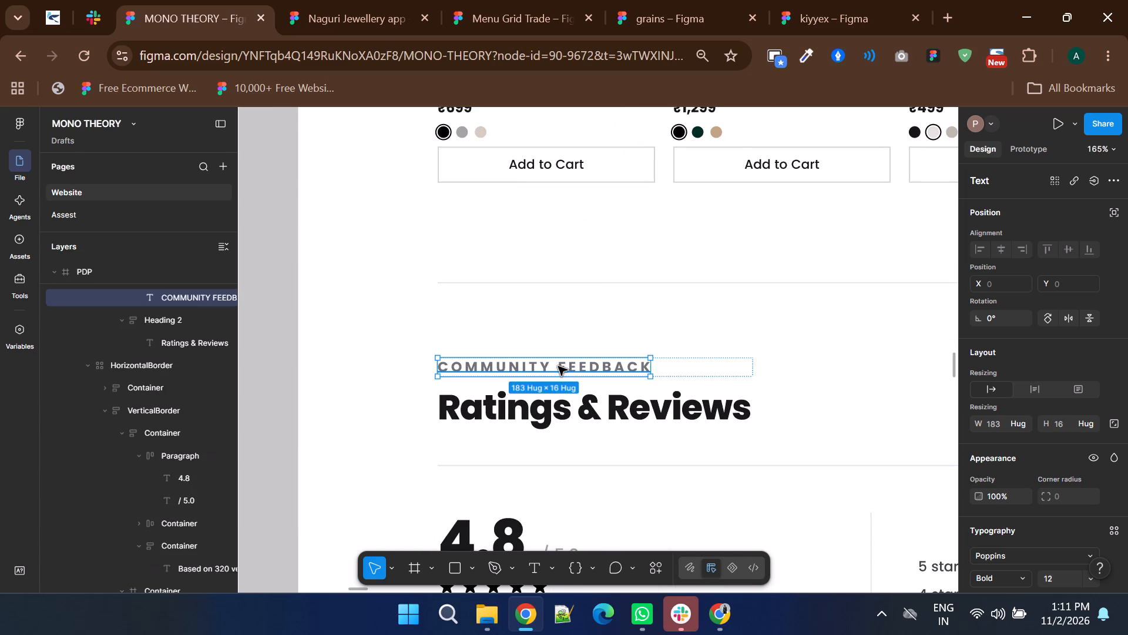
scroll(778, 439, "down", 2, "ctrl")
left_click(466, 429)
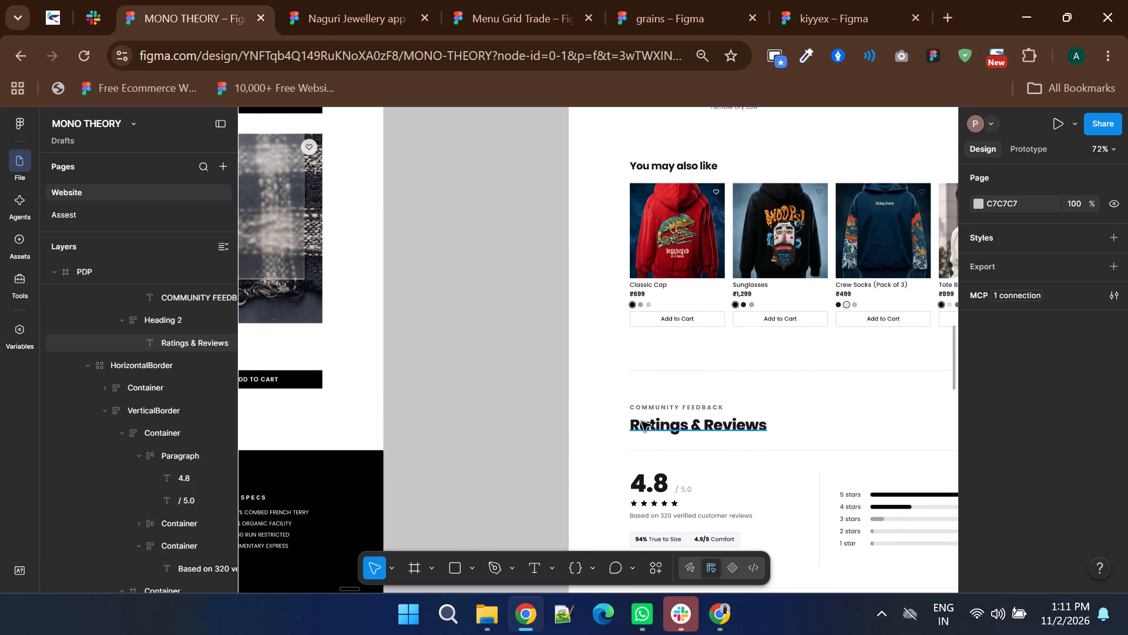
left_click(642, 422, "ctrl")
left_click(532, 445)
scroll(532, 445, "down", 1)
scroll(532, 445, "down", 2, "shift")
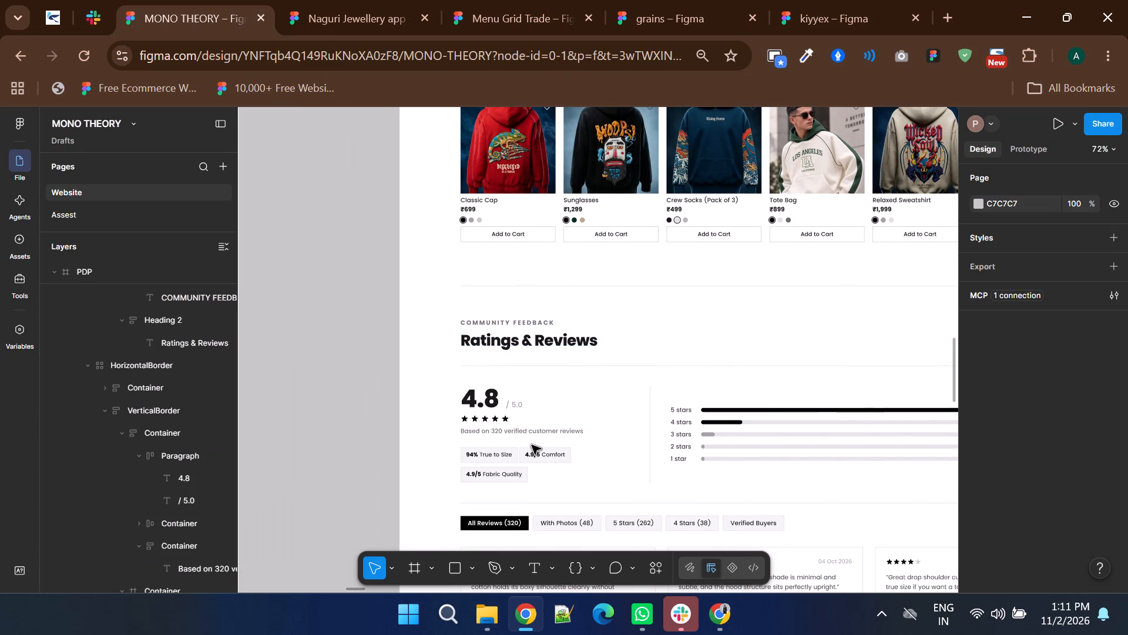
left_click(493, 425, "ctrl")
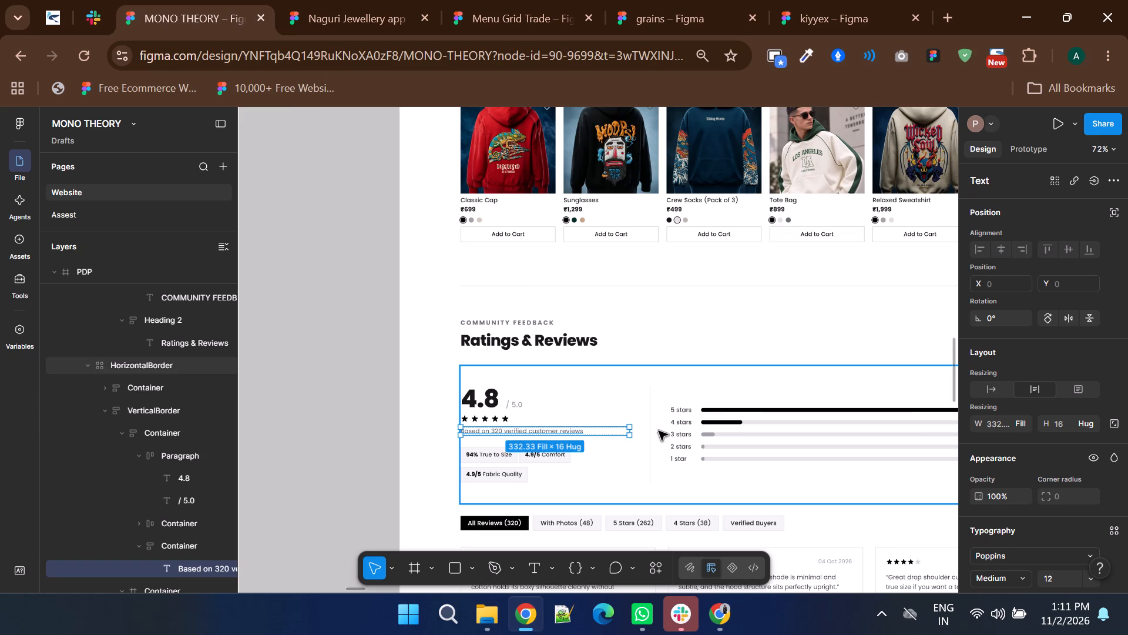
scroll(659, 431, "down", 1, "ctrl")
left_click(455, 430)
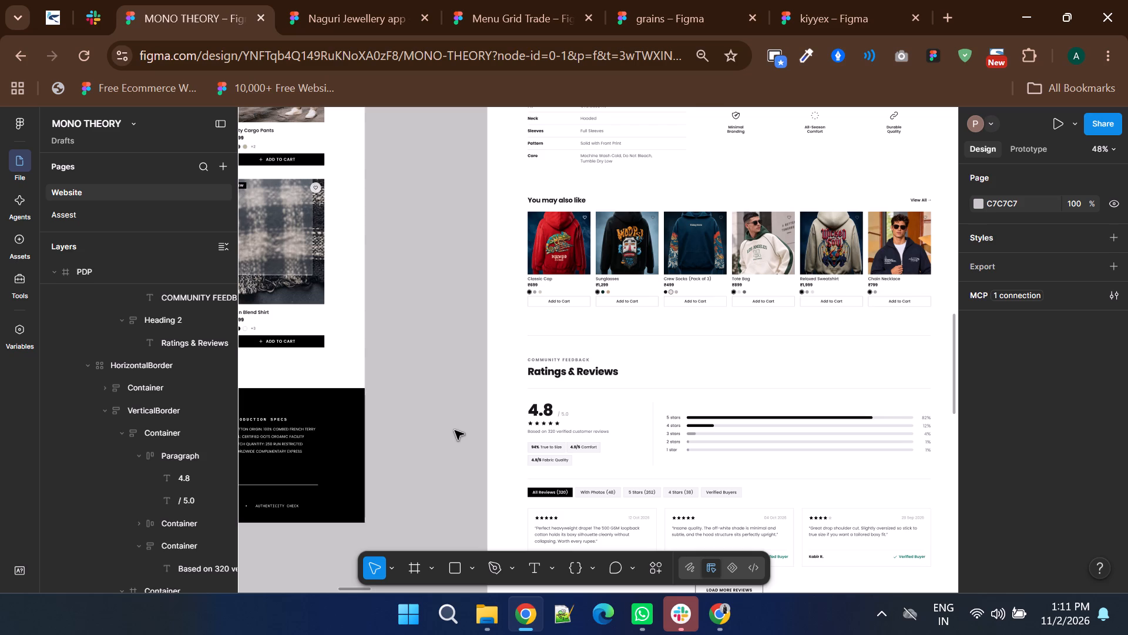
scroll(454, 425, "down", 3, "ctrl")
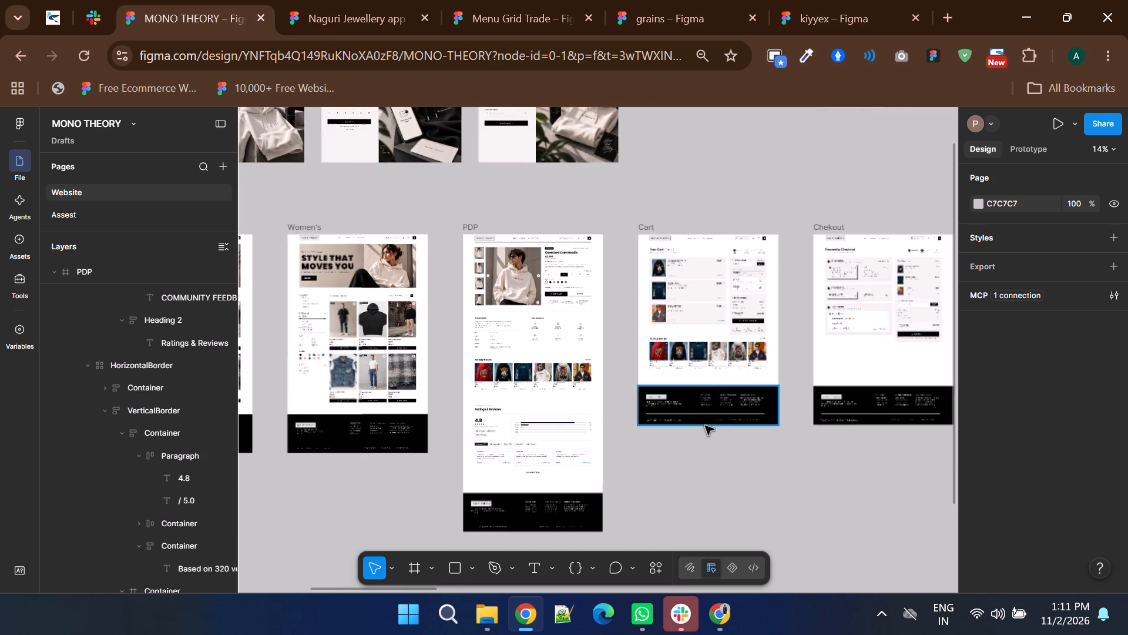
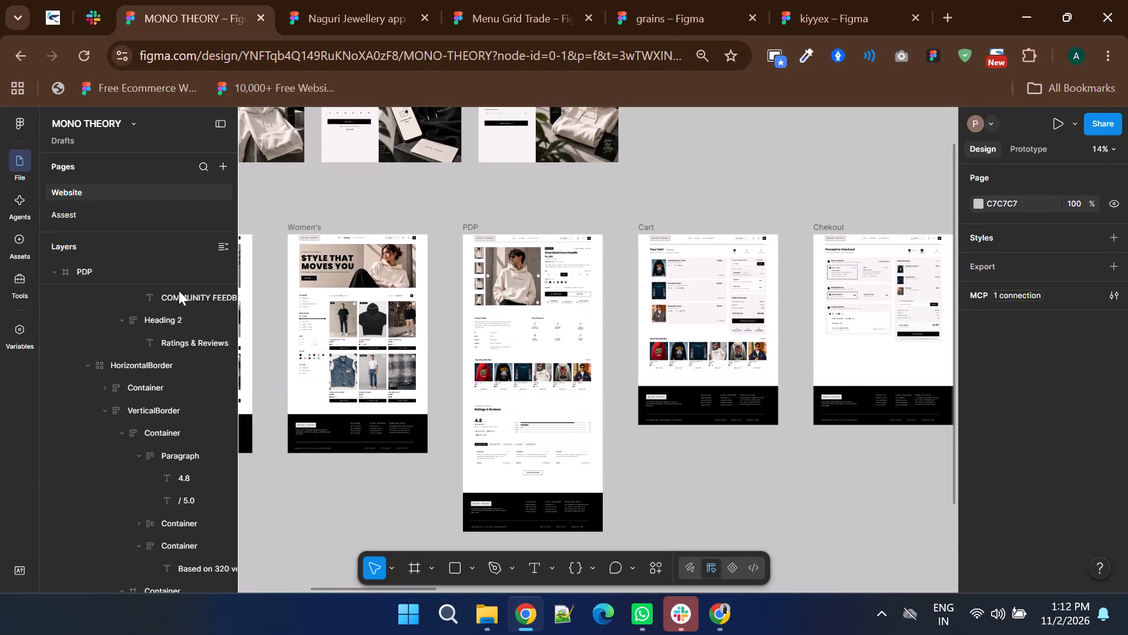
Open the Assest page of the MONO THEORY file.
left_click(86, 205)
left_click(85, 207)
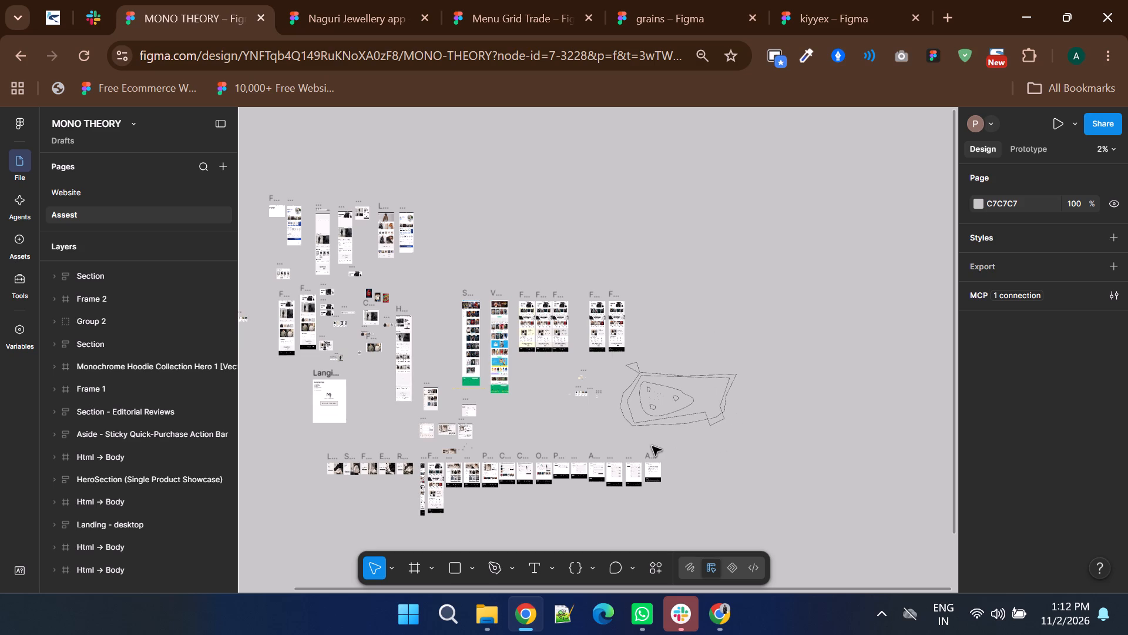
With the Pen tool, draw a long, slightly sloping line in the empty space beside the page mockups, ending in a closed four-sided shape.
scroll(650, 444, "down", 2, "shift")
left_click(502, 574)
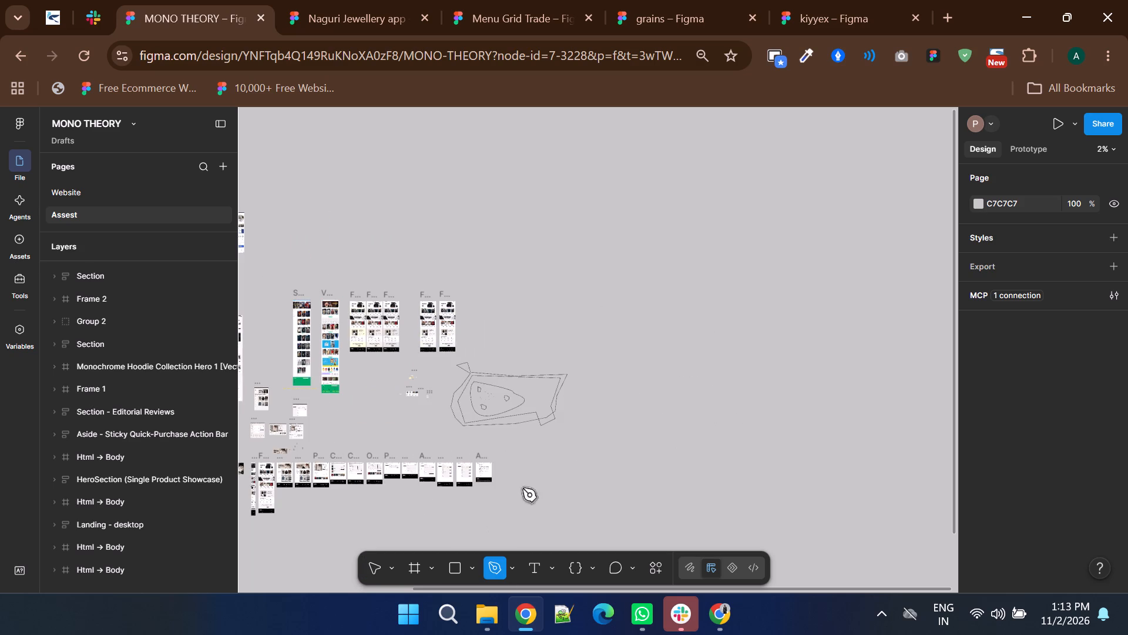
left_click(532, 443)
left_click(564, 443)
left_click(615, 449)
left_click(639, 453)
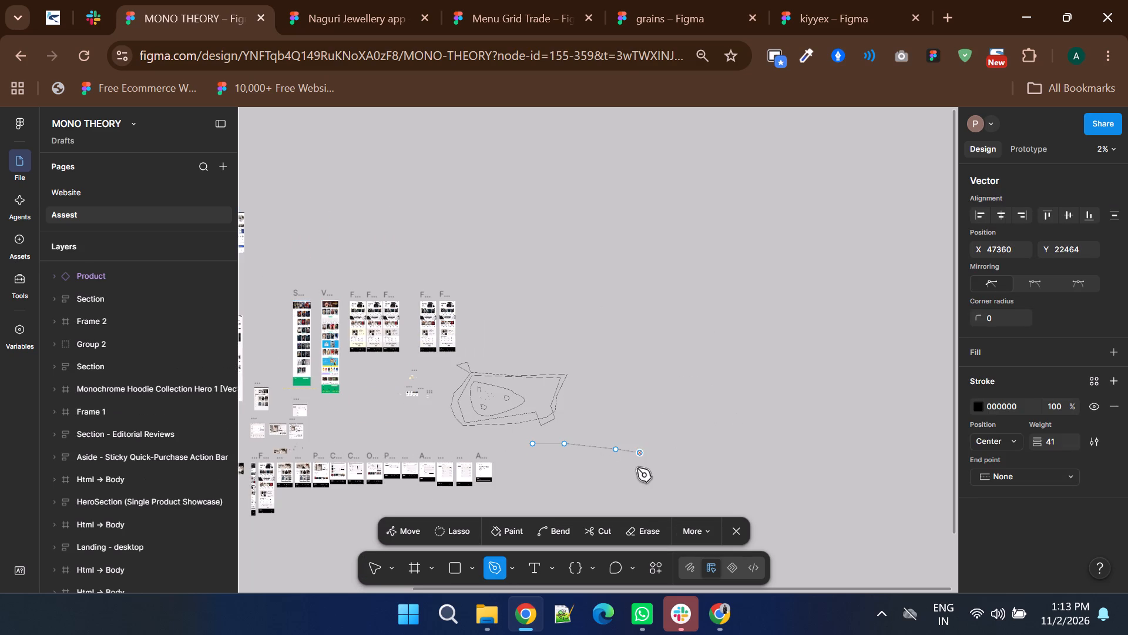
left_click(634, 470)
left_click(626, 470)
left_click(610, 467)
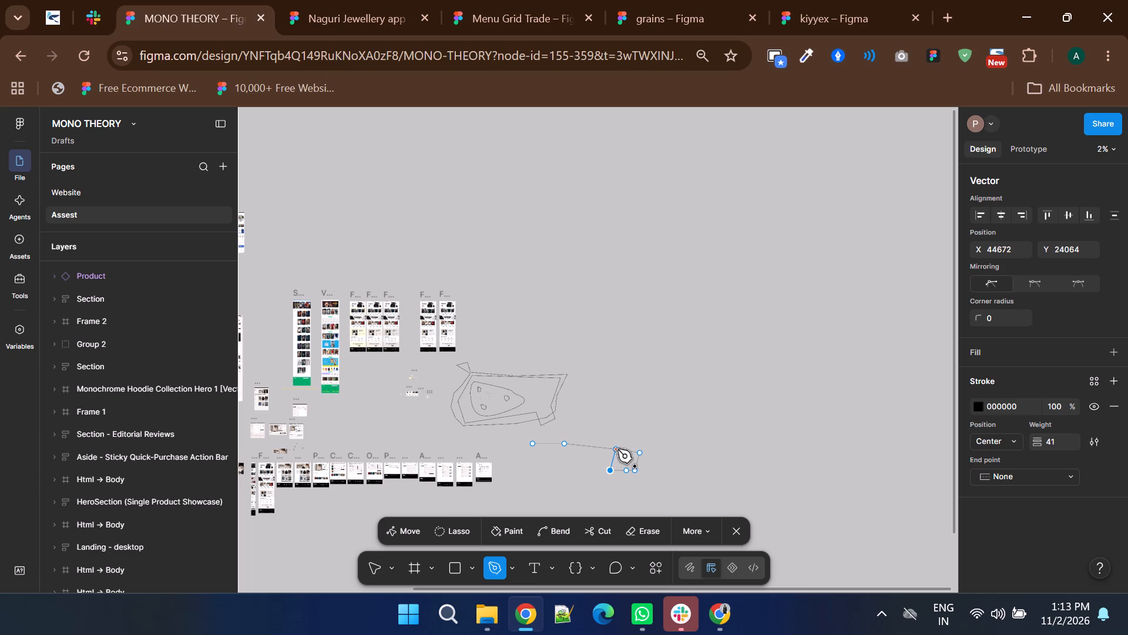
left_click(617, 449)
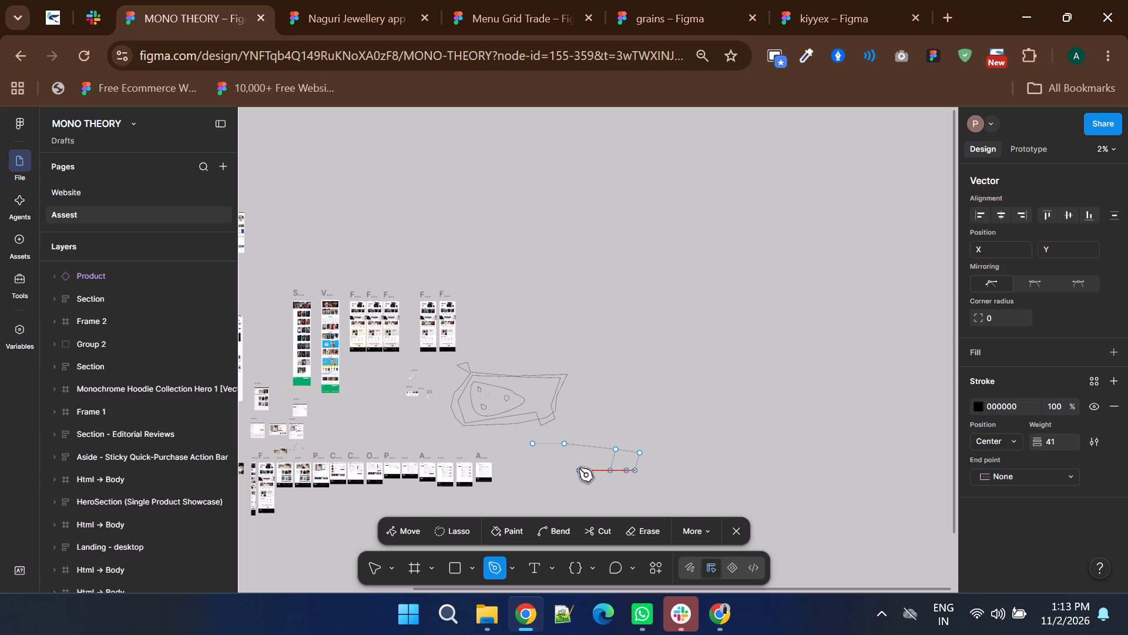
Extend the path with a closed, notched shape at the line's other end, about 10176 × 2432 overall, and shift it to about X 37526, Y 21882.
left_click(579, 468)
left_click(560, 444)
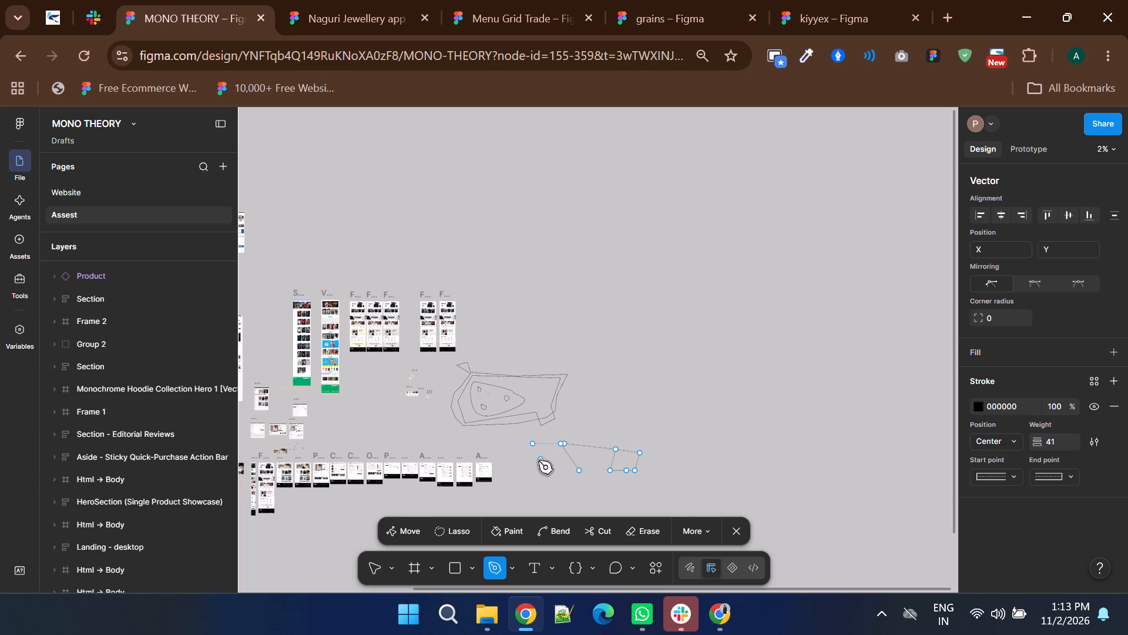
left_click(538, 460)
left_click(527, 469)
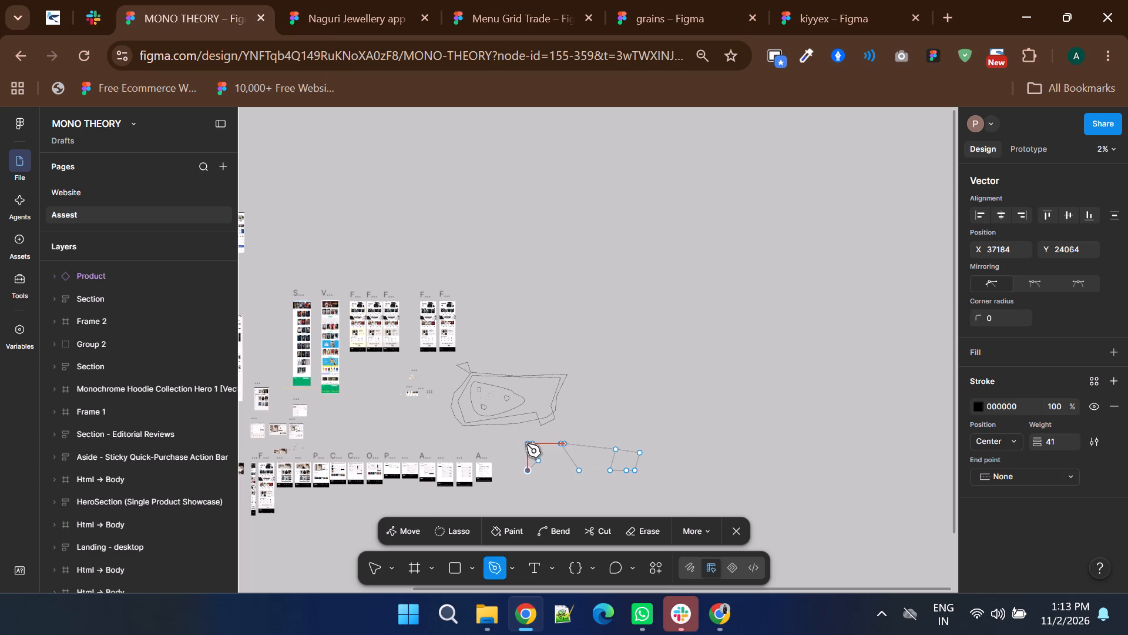
left_click(531, 444)
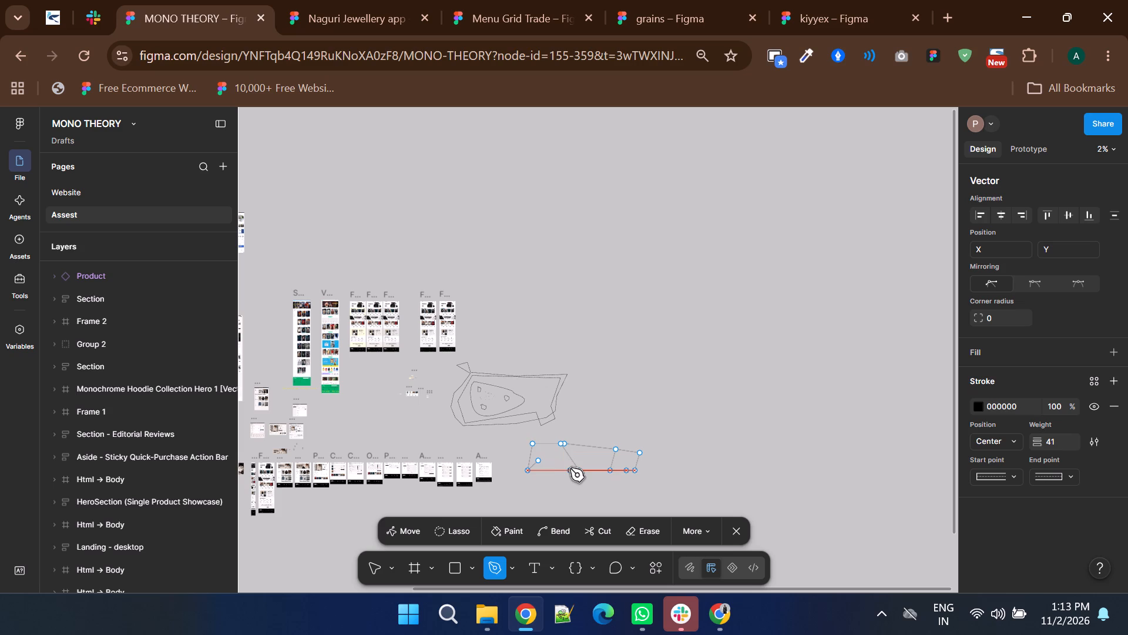
left_click(581, 471)
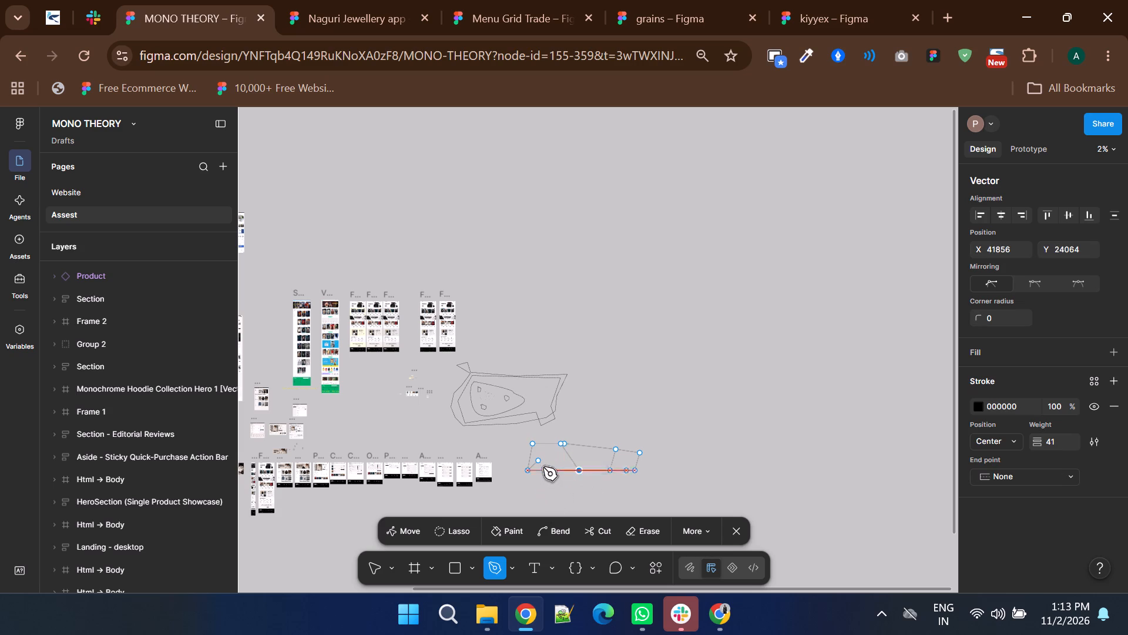
left_click(540, 463)
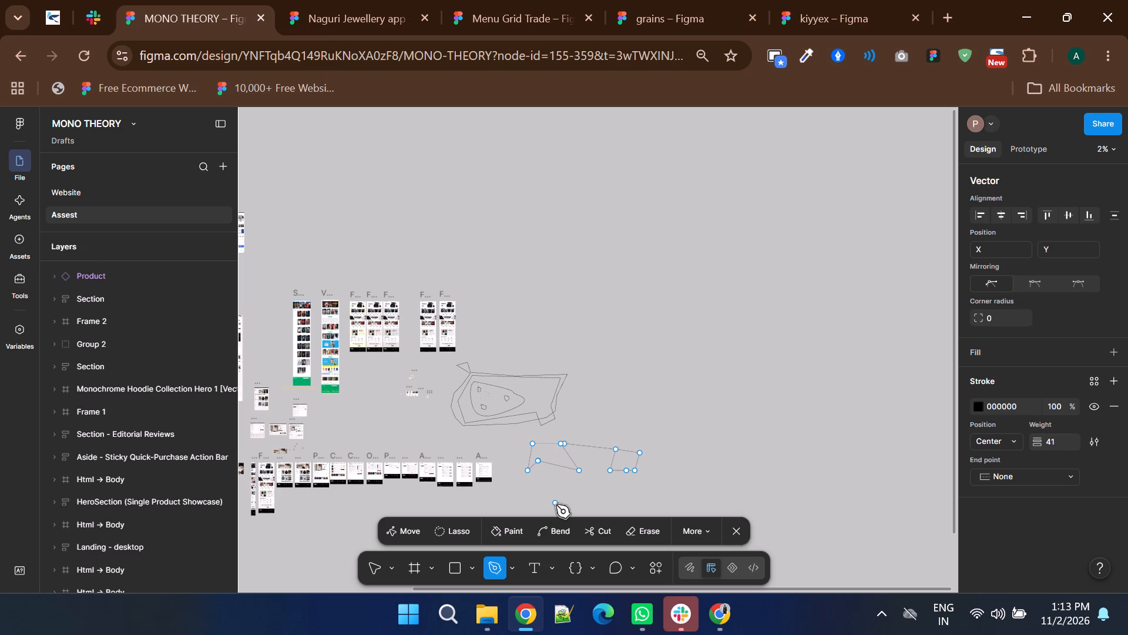
left_click(731, 525)
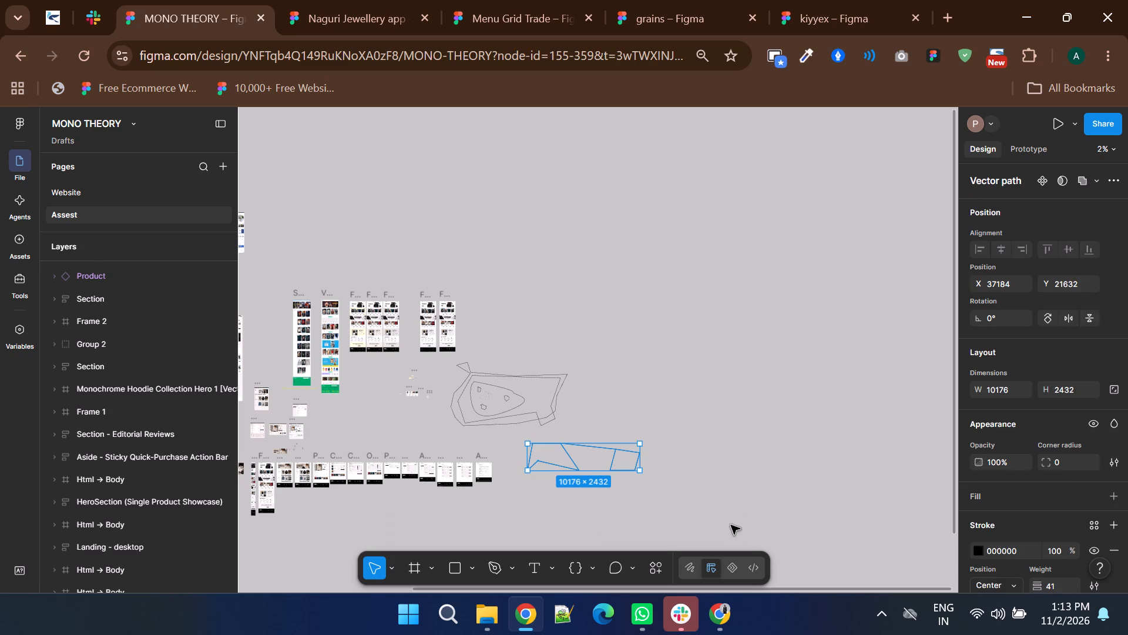
left_click(582, 463)
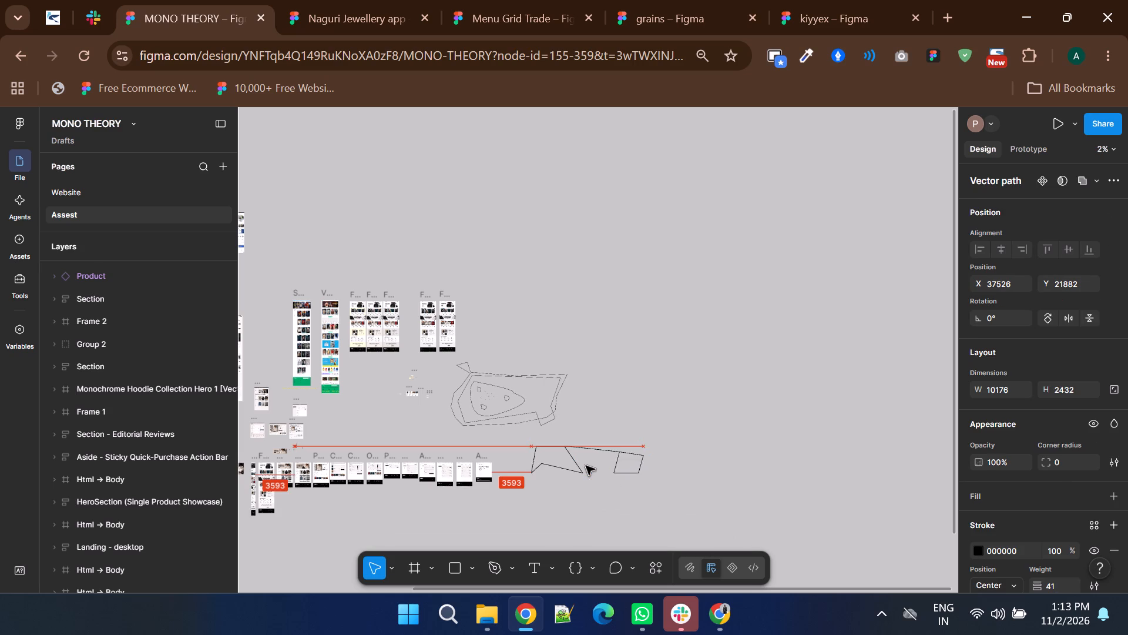
Set the new vector path's stroke position to Outside.
scroll(995, 533, "down", 1)
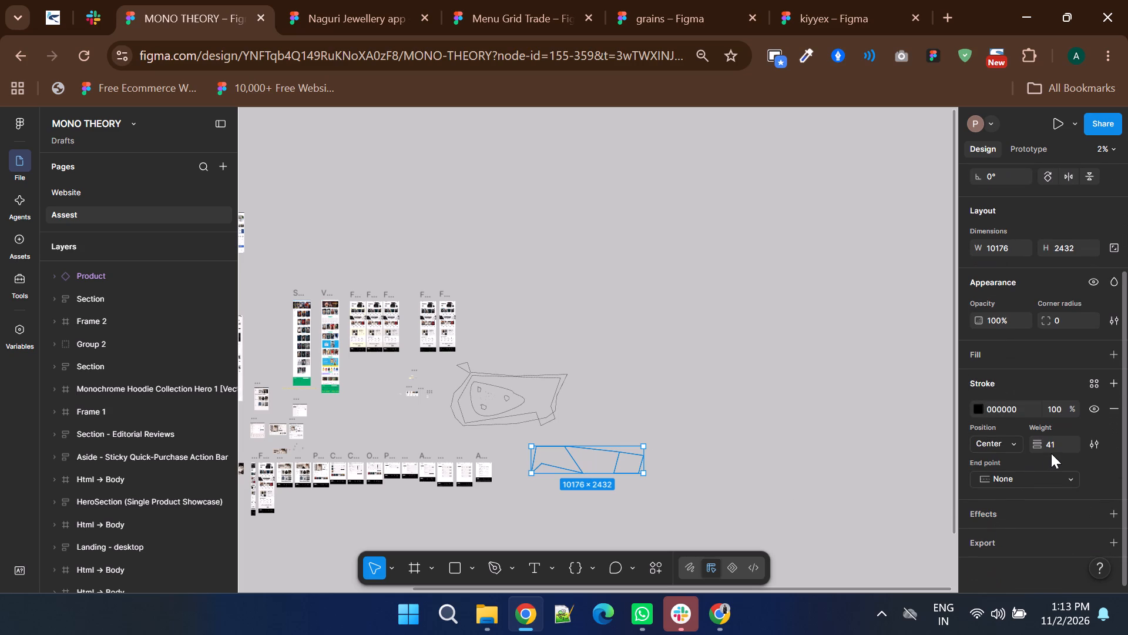
left_click(1053, 447)
left_click(1003, 444)
left_click(988, 475)
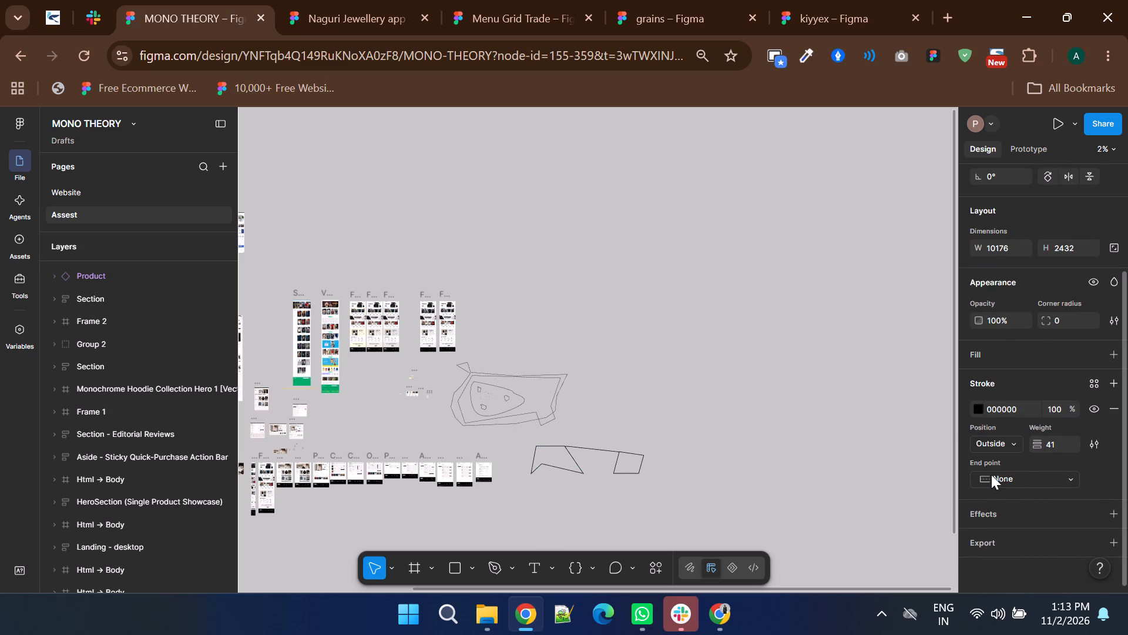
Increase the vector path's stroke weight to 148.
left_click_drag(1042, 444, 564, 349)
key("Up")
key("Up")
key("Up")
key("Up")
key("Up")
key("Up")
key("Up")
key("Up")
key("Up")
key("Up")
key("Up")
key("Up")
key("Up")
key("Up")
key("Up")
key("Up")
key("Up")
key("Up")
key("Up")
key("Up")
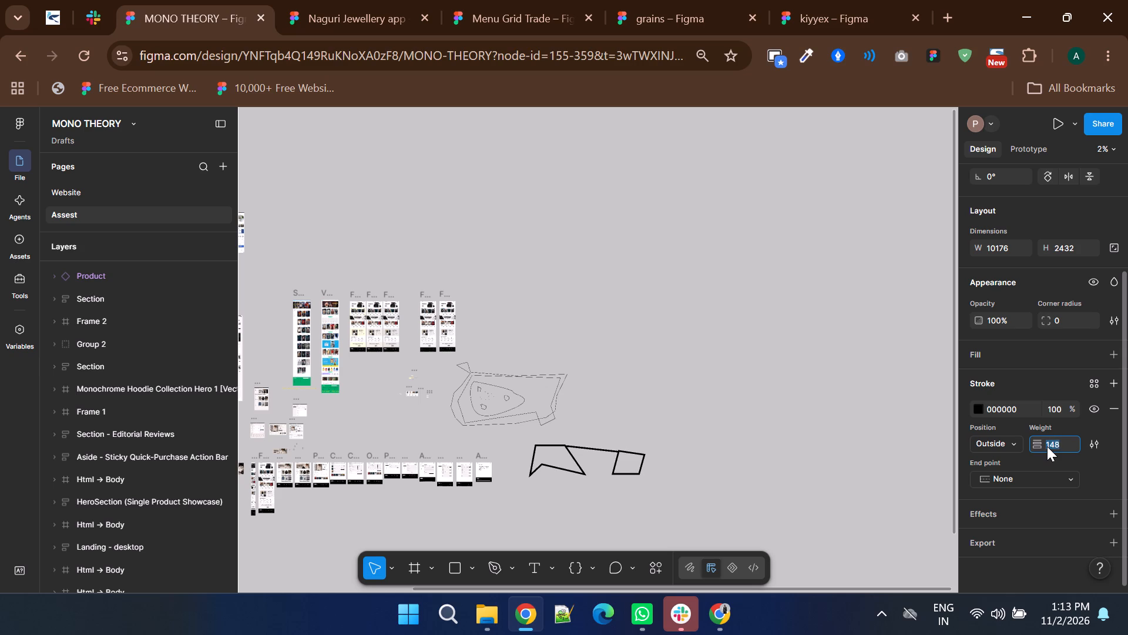
Reduce the vector path's stroke weight to 19 and deselect the path.
left_click_drag(1031, 447, 209, 376)
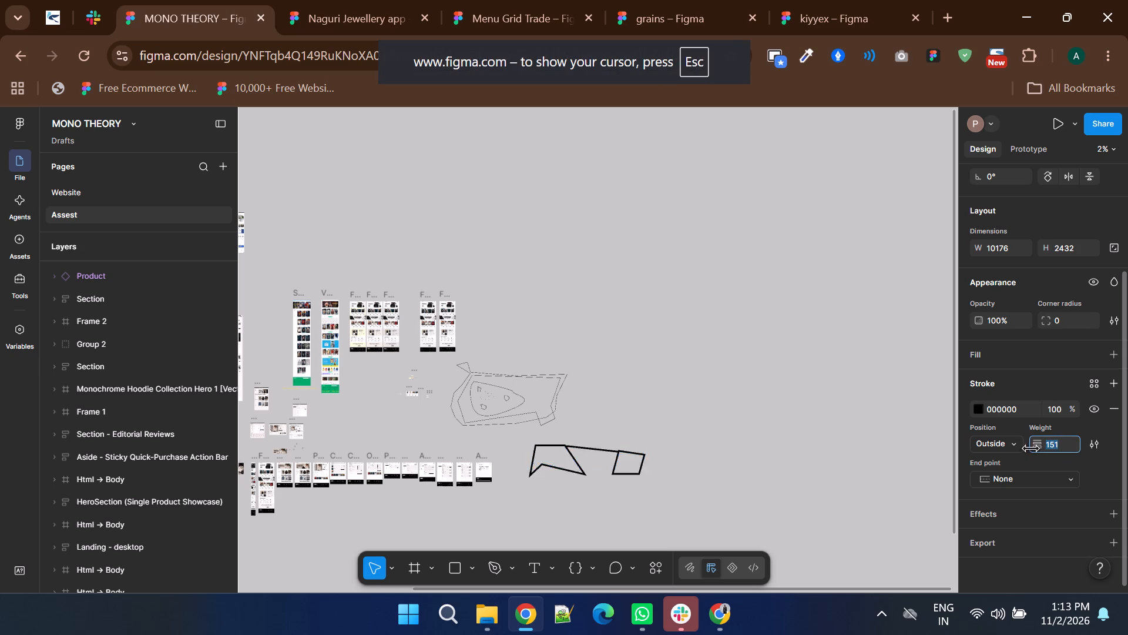
left_click_drag(209, 376, 521, 339)
scroll(595, 465, "up", 5, "ctrl")
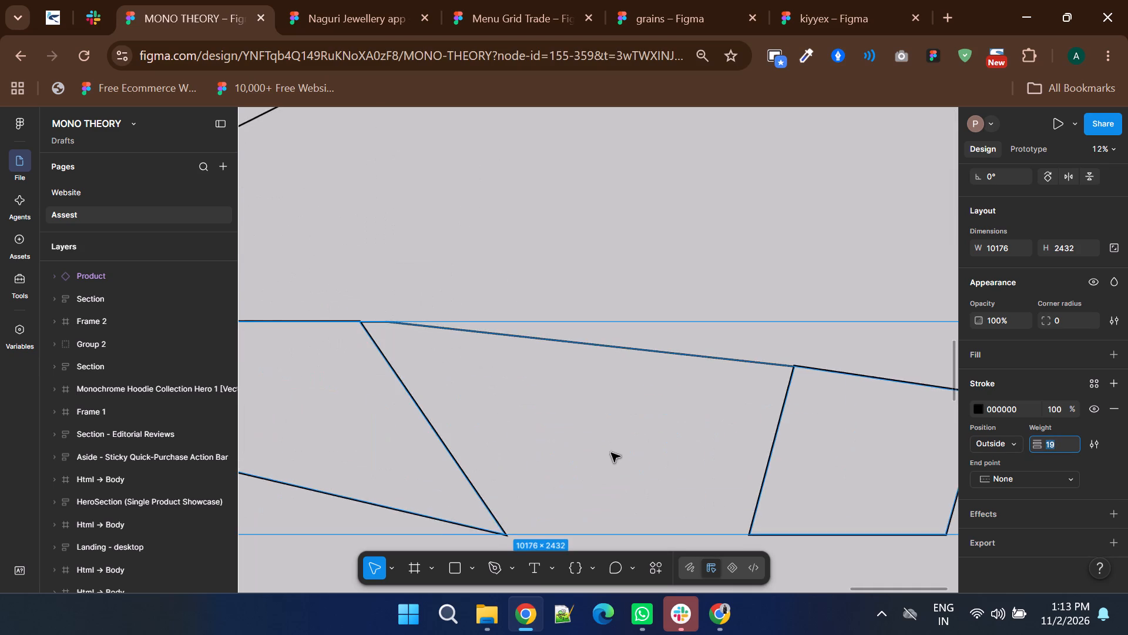
scroll(611, 453, "down", 2, "ctrl")
left_click_drag(491, 460, 505, 491)
left_click(495, 484)
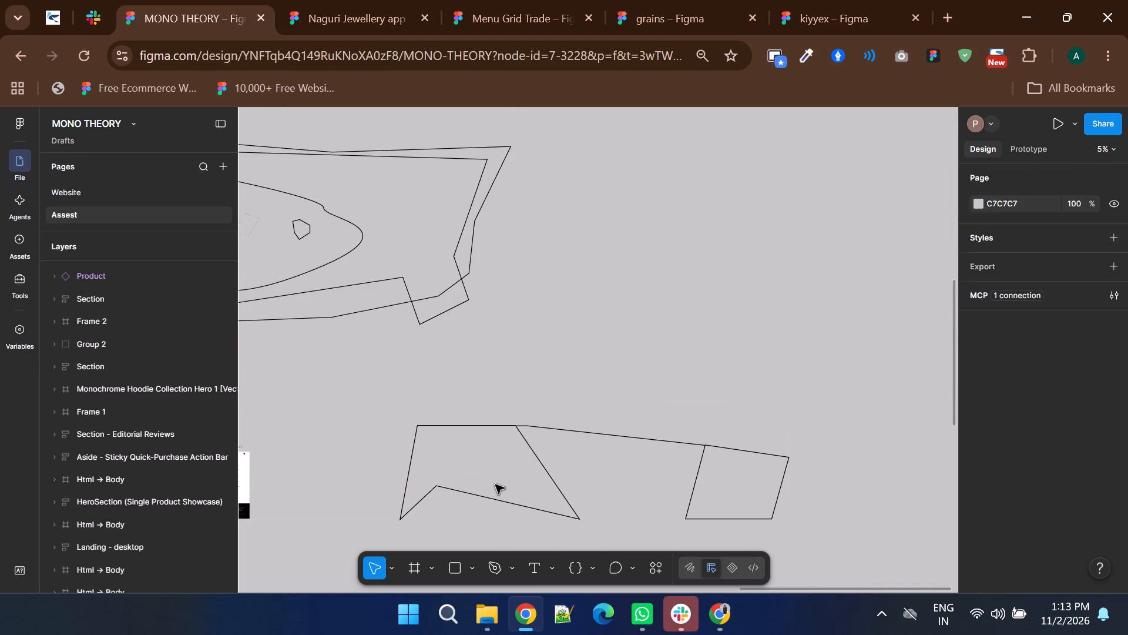
Draw a square frame about 1017 × 1017 inside the notched shape and place it at about X 38509, Y 23000.
left_click(415, 568)
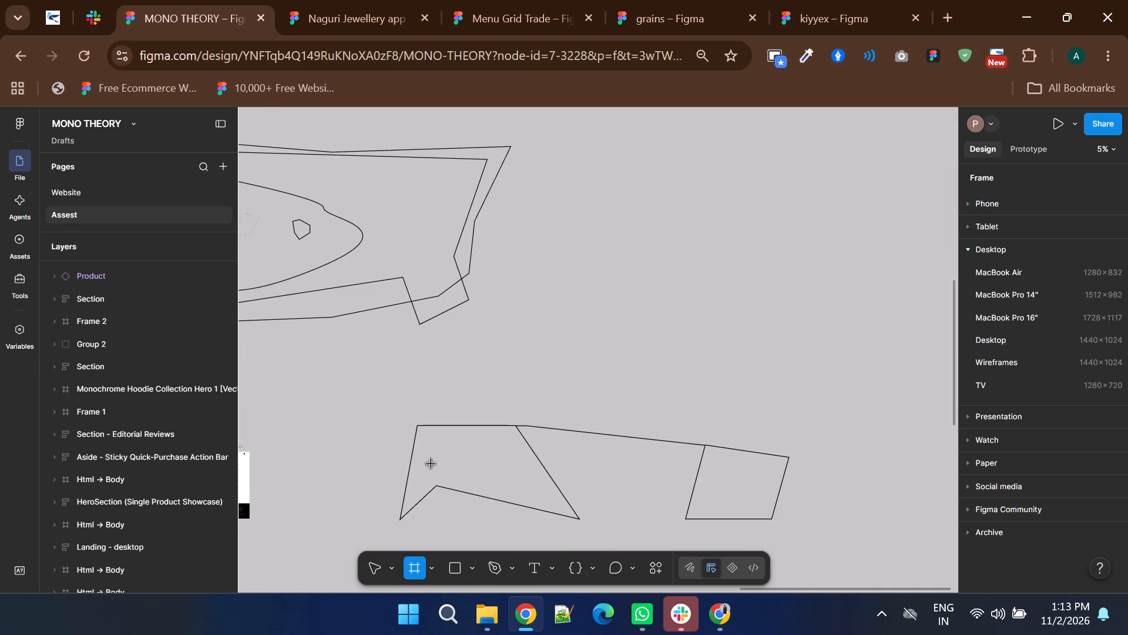
left_click_drag(431, 455, 469, 479)
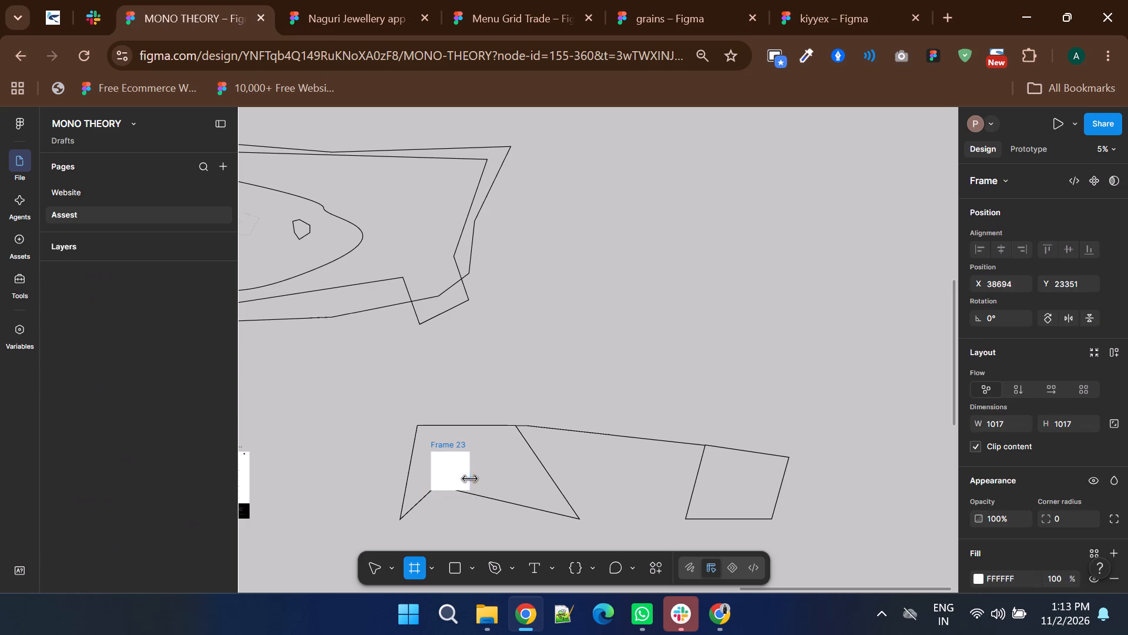
left_click_drag(442, 479, 435, 465)
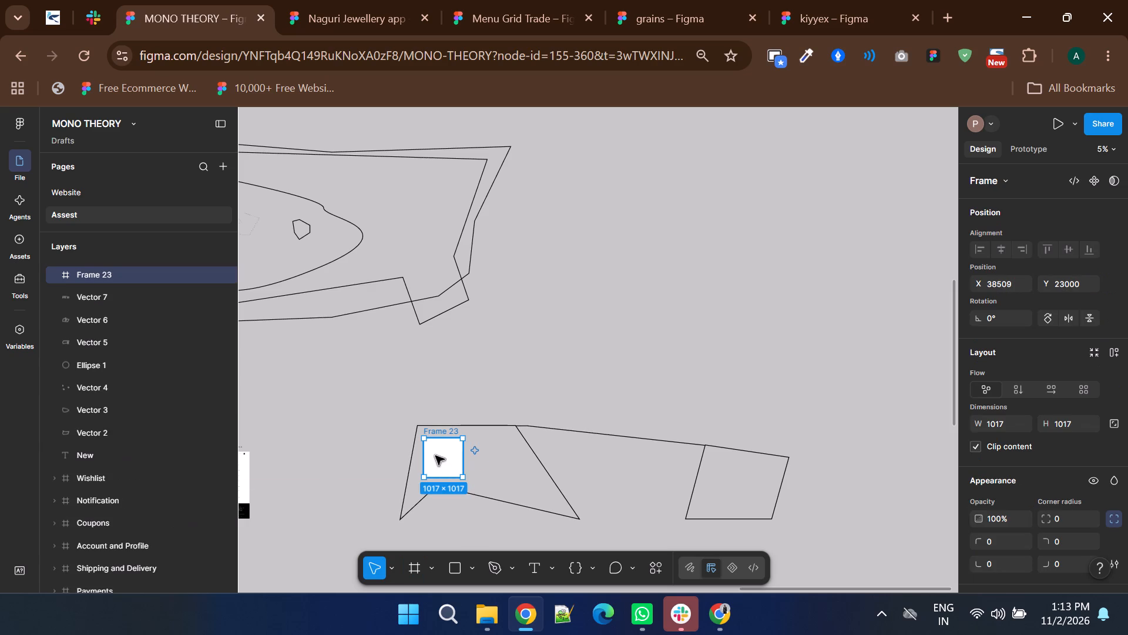
Copy the square frame and place the copy inside the four-sided shape at about X 46258, Y 23720.
right_click(435, 456)
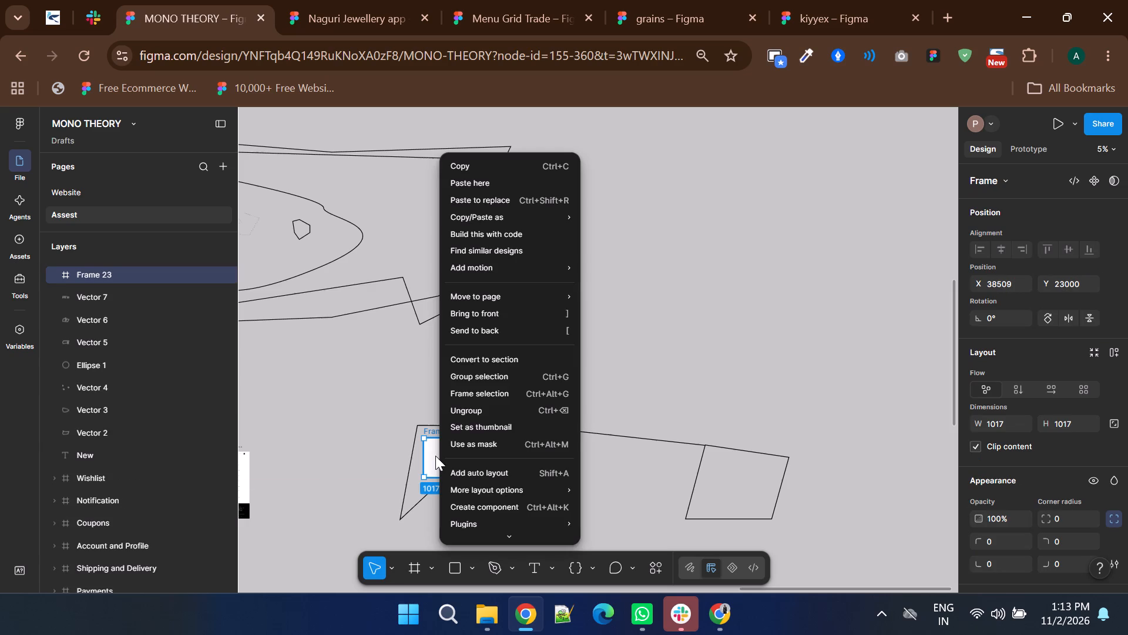
left_click(481, 169)
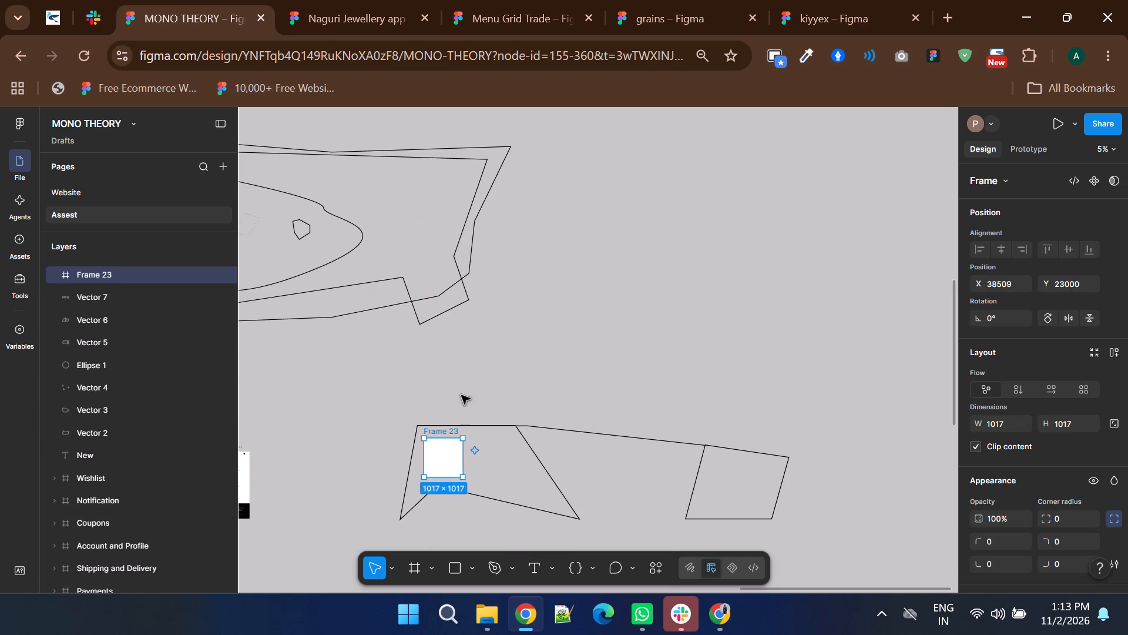
left_click(757, 476)
right_click(753, 480)
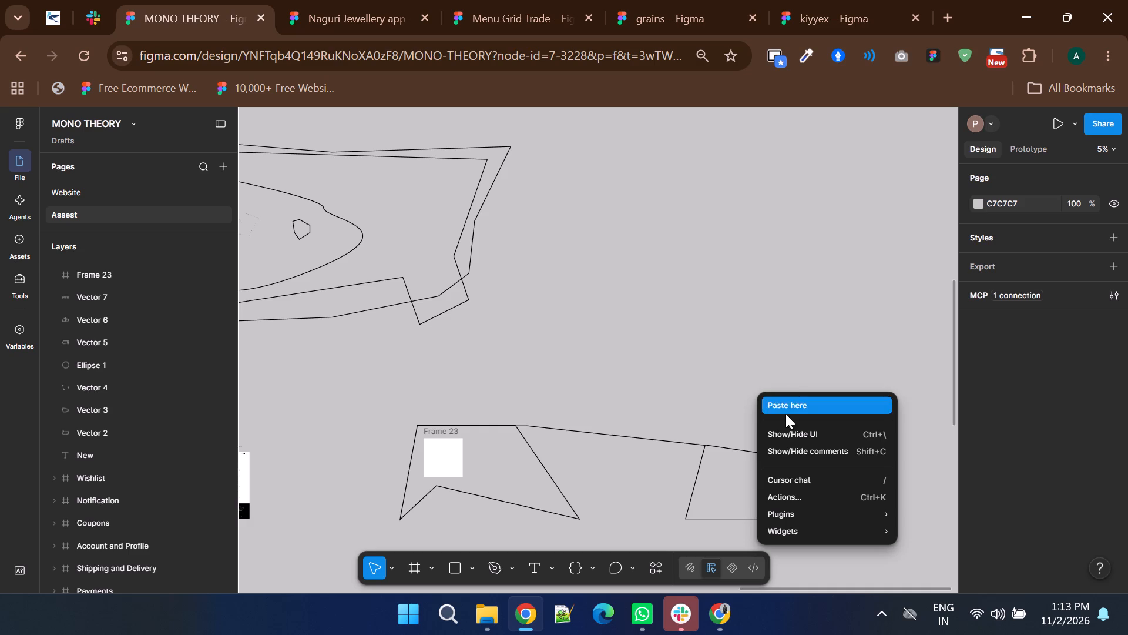
left_click(763, 407)
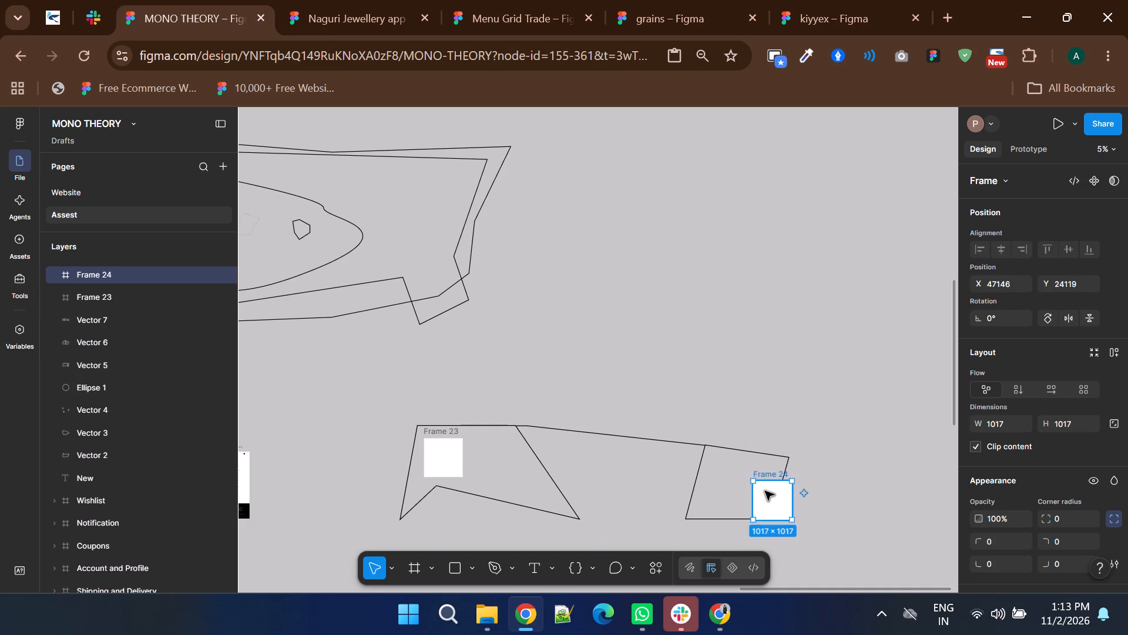
left_click_drag(765, 491, 731, 475)
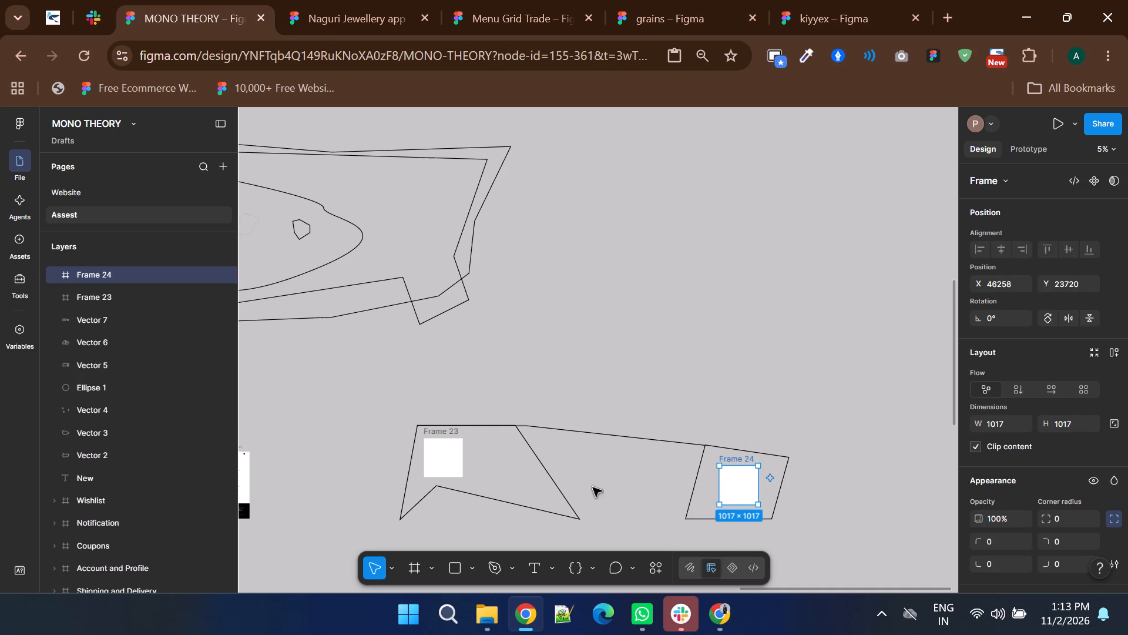
Select both square frames and change their fill colour to black.
left_click_drag(450, 460, 465, 460)
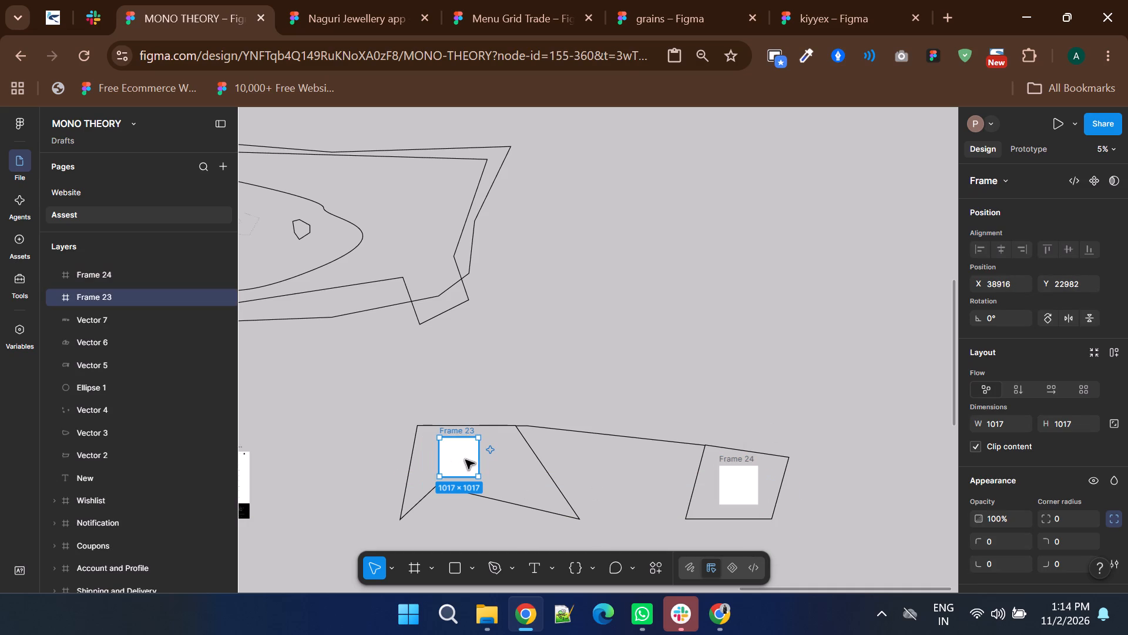
left_click(736, 487, "shift")
scroll(991, 473, "down", 1)
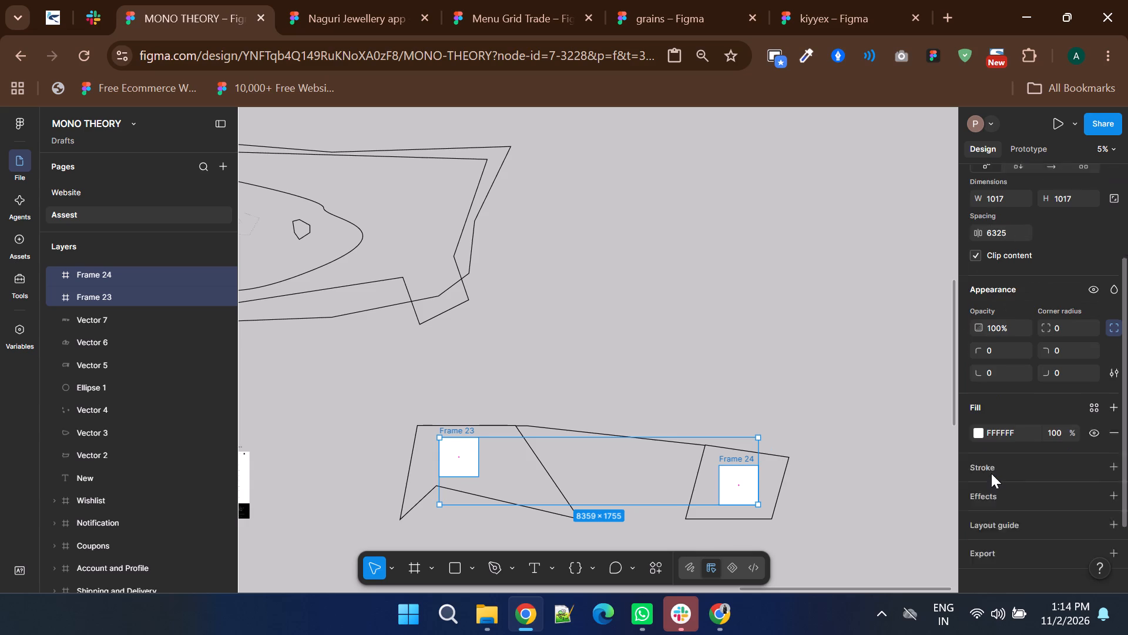
left_click(978, 421)
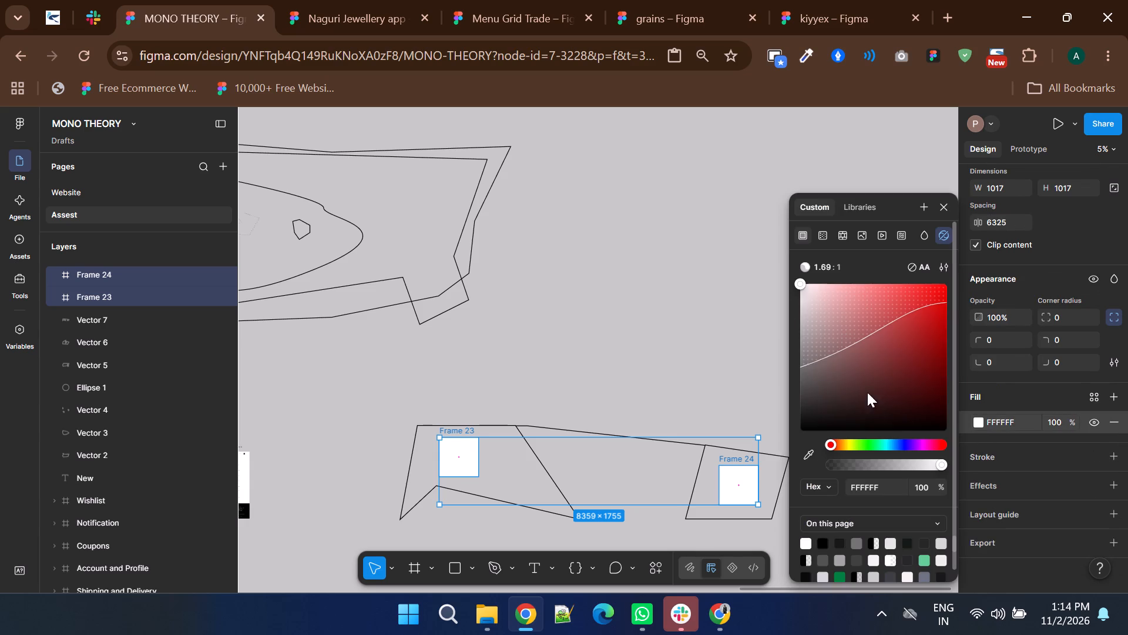
left_click_drag(853, 383, 697, 503)
left_click(691, 339)
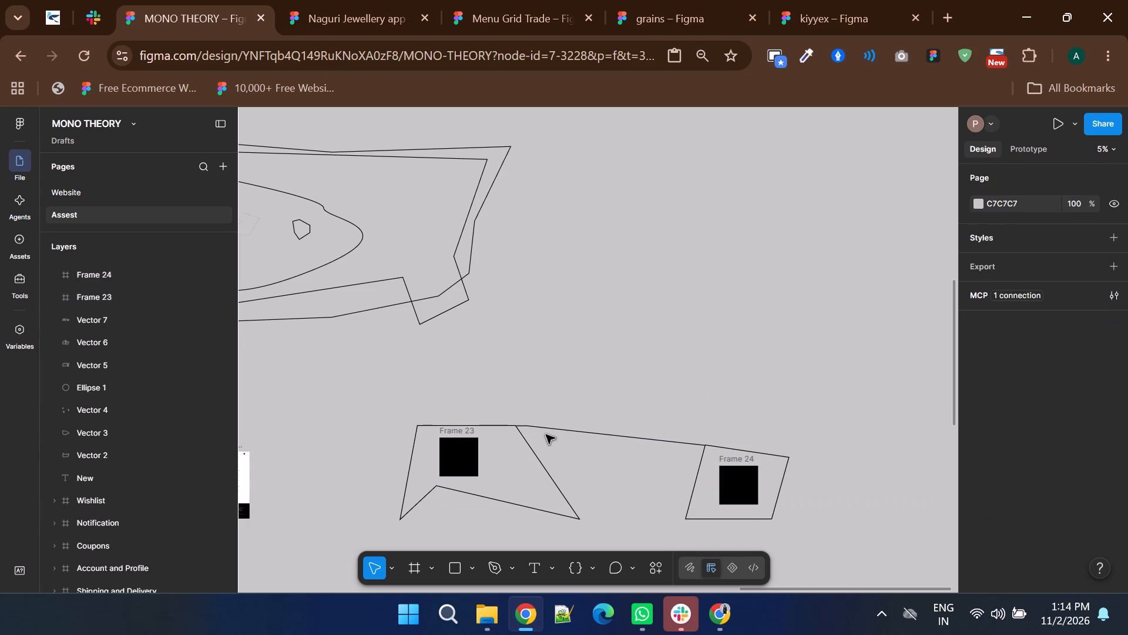
Move the black frame in the notched shape to about X 39859, Y 23381.
left_click(448, 452)
left_click_drag(448, 452, 484, 470)
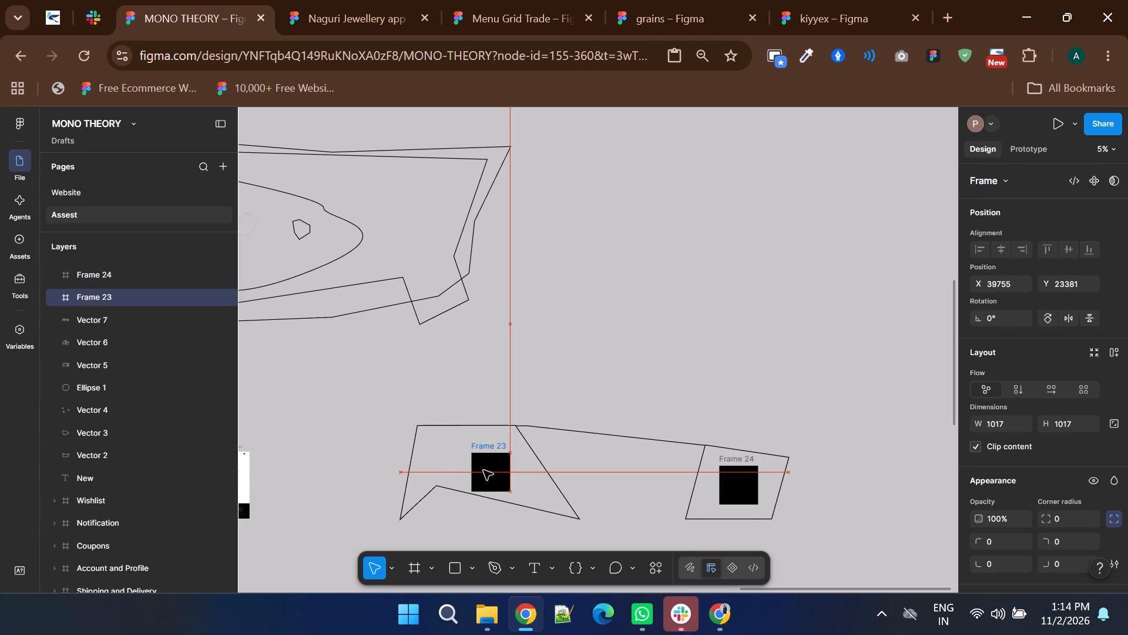
left_click_drag(484, 470, 484, 470)
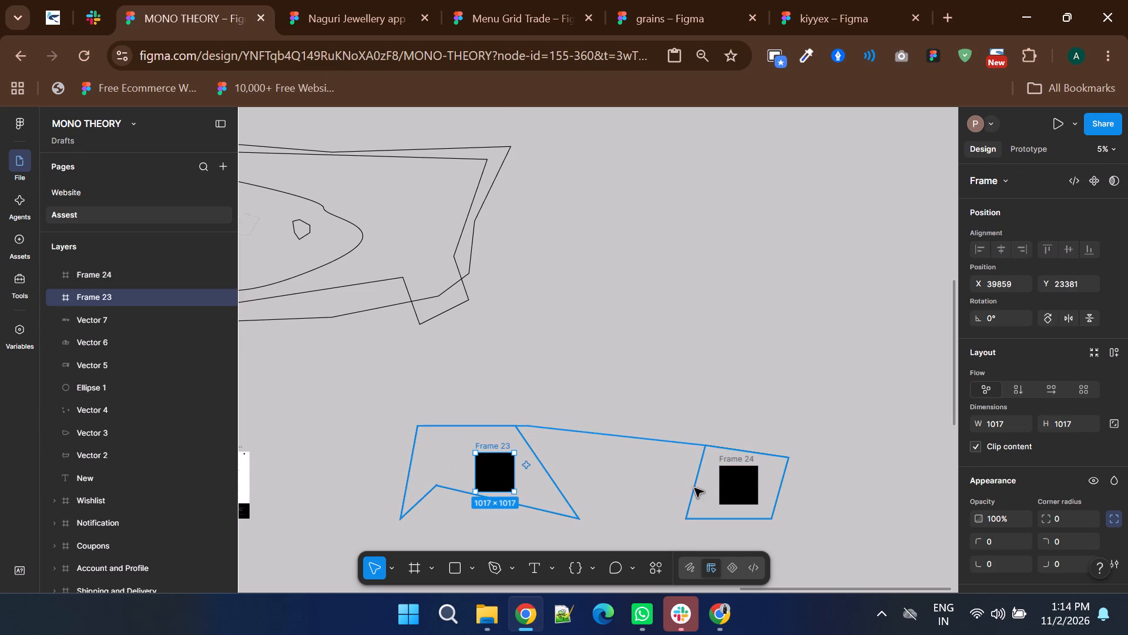
Select both black square frames and align them to each other on their vertical centres.
left_click(753, 480)
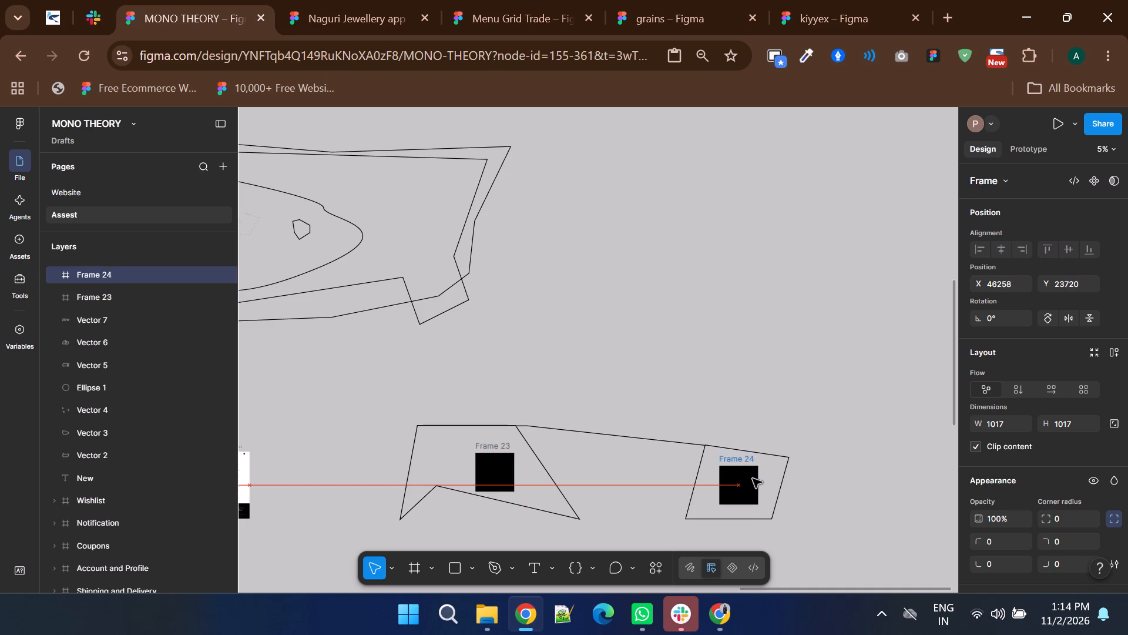
left_click(498, 472, "shift")
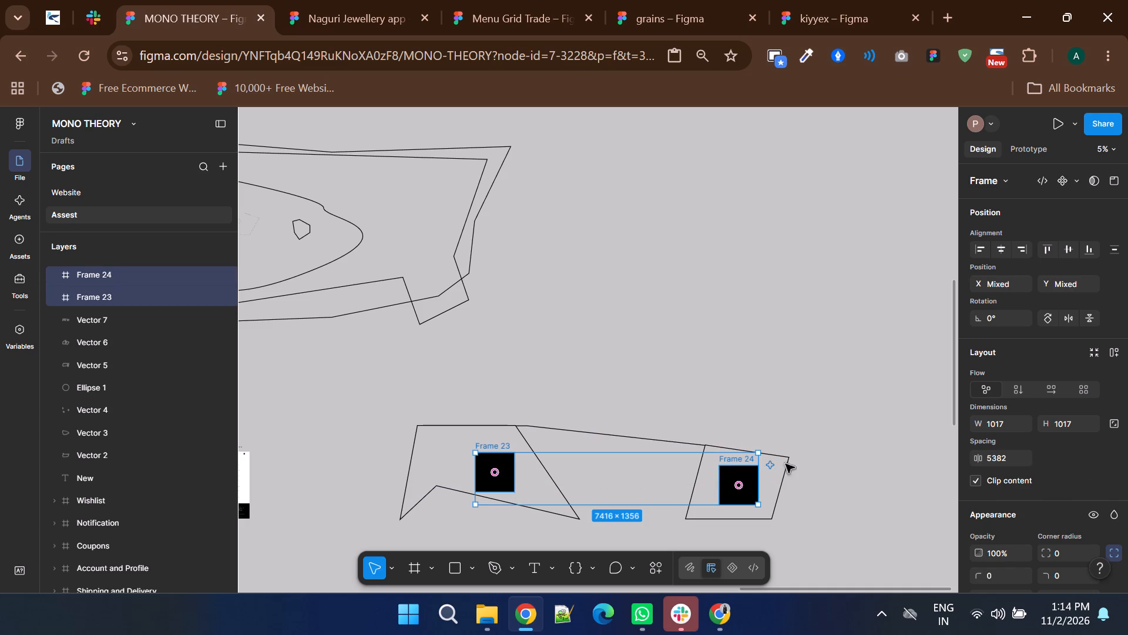
left_click(1067, 249)
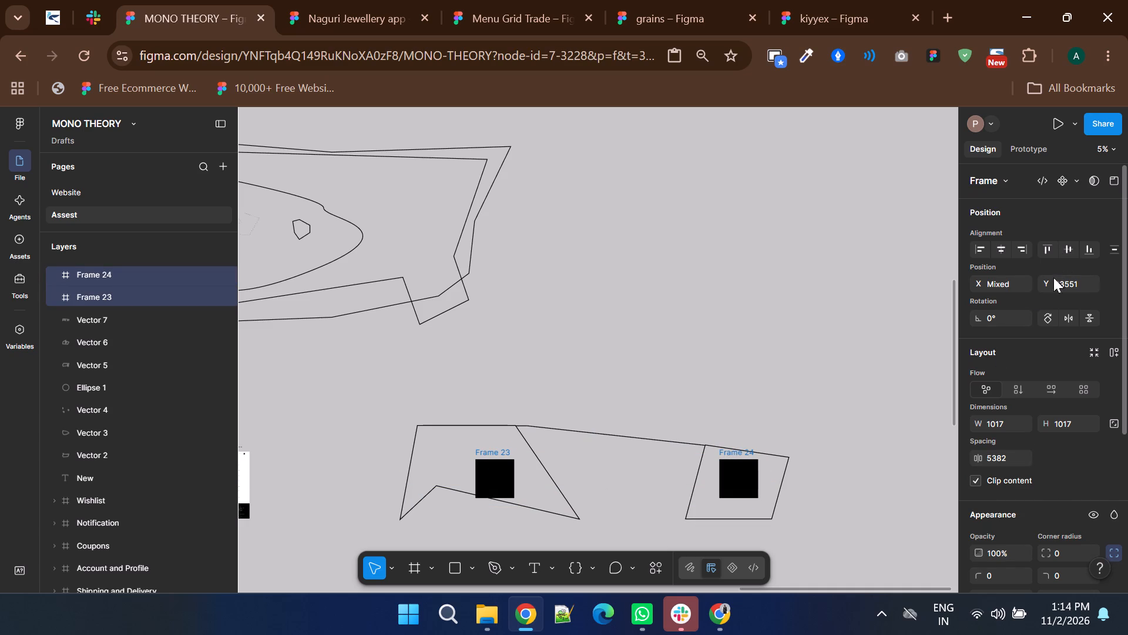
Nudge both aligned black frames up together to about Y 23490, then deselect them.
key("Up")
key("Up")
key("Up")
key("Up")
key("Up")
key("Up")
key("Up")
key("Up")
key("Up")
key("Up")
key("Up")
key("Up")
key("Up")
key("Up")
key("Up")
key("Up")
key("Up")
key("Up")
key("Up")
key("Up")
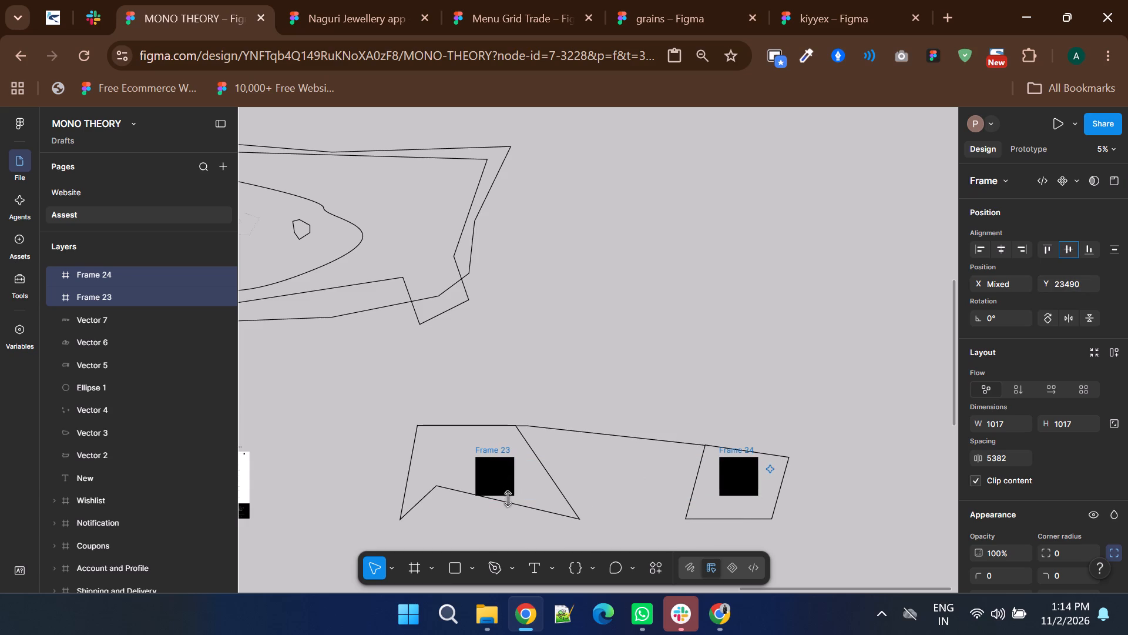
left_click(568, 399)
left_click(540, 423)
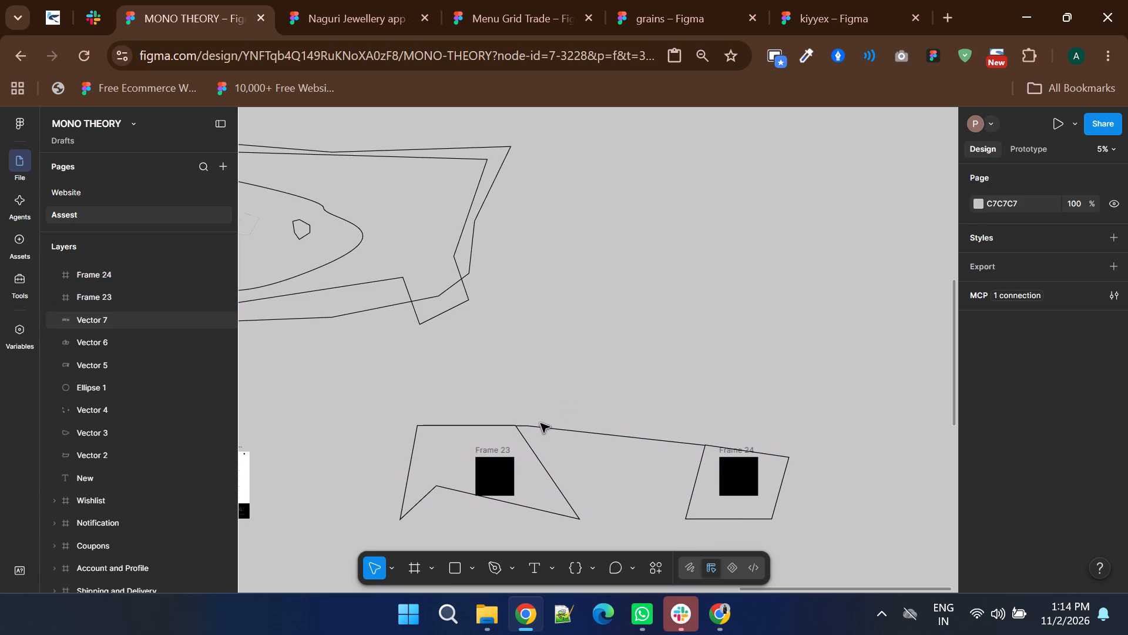
Stretch the vector outline around the frames downward to a height of about 3498, keeping its width.
left_click(541, 427)
left_click_drag(546, 516, 548, 559)
scroll(564, 487, "down", 1)
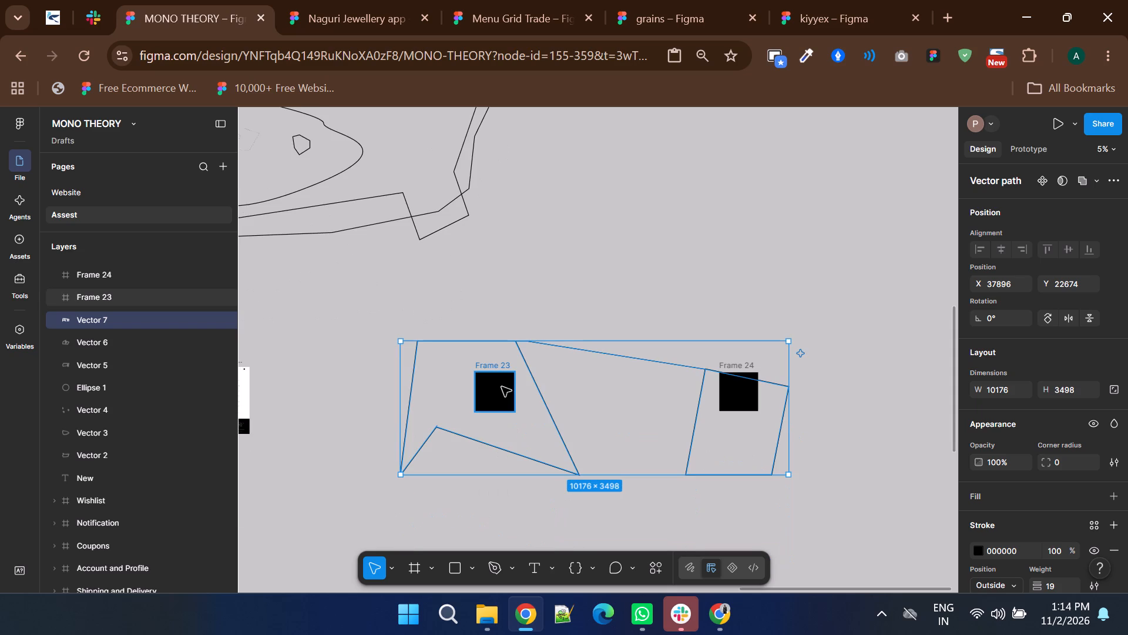
Move both black frames together down and slightly left inside the stretched outline, to about Y 24087.
left_click(502, 387)
left_click(747, 399, "shift")
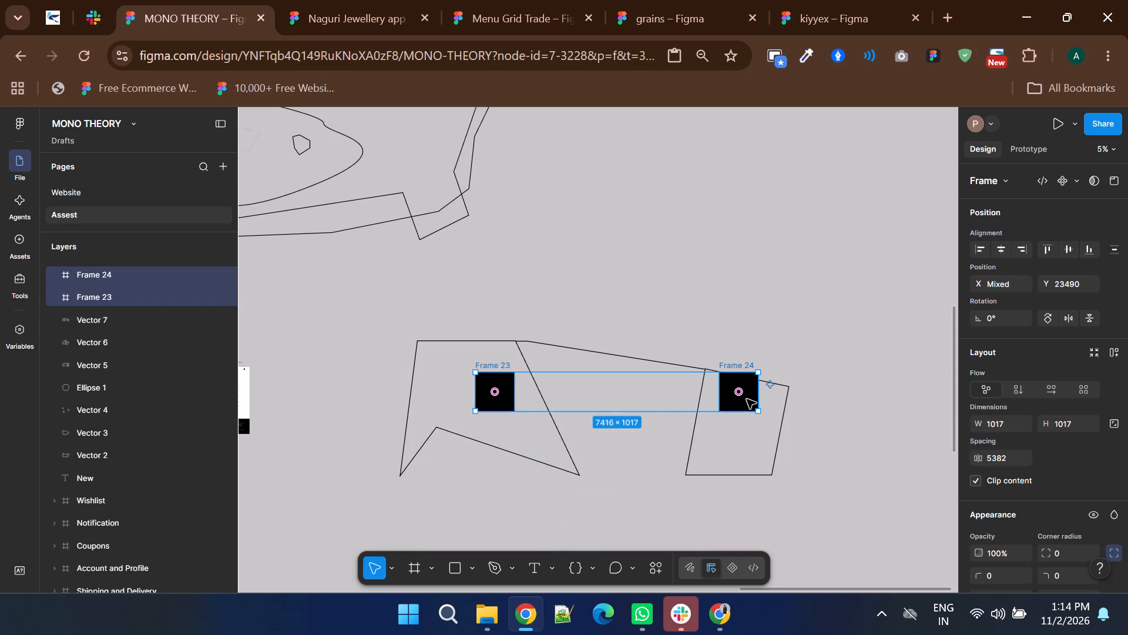
key("Down")
key("Down")
key("Down")
key("Down")
key("Down")
key("Down")
key("Down")
key("Down")
key("Down")
key("Down")
key("Down")
key("Down")
key("Down")
key("Down")
key("Down")
key("Down")
key("Down")
key("Down")
key("Down")
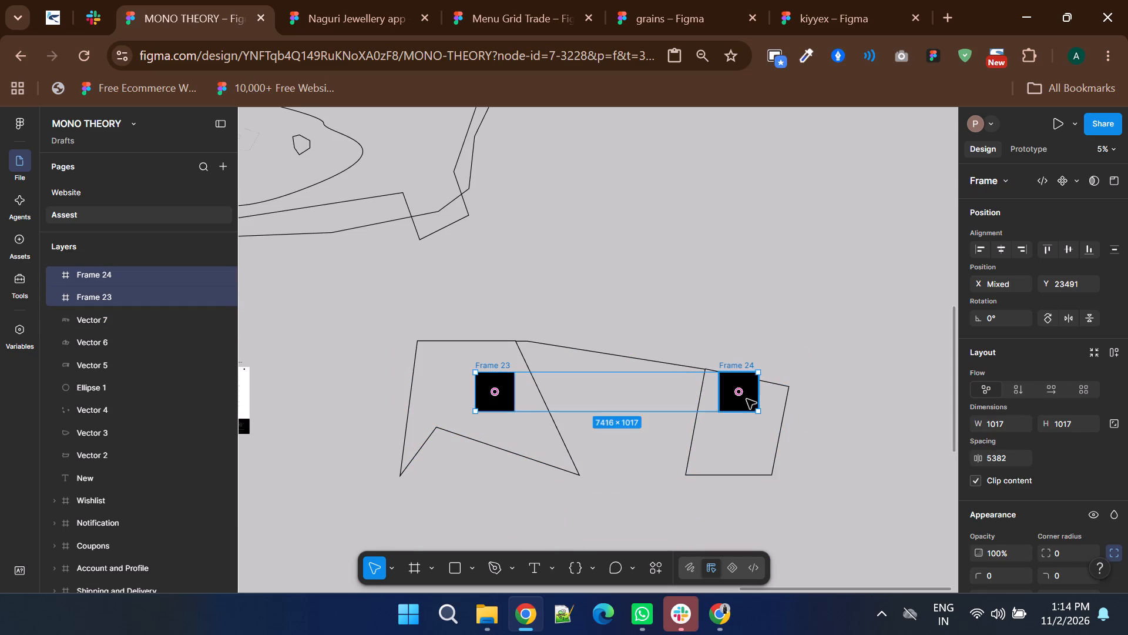
key("shift+Down")
key("shift+Down")
key("shift+Down")
key("shift+Down")
key("shift+Down")
key("shift+Down")
key("shift+Down")
key("shift+Down")
key("shift+Down")
key("shift+Down")
key("shift+Down")
key("shift+Down")
key("shift+Down")
key("shift+Down")
key("shift+Down")
key("shift+Down")
key("shift+Down")
key("shift+Down")
key("shift+Down")
key("shift+Down")
key("shift+Down")
key("shift+Down")
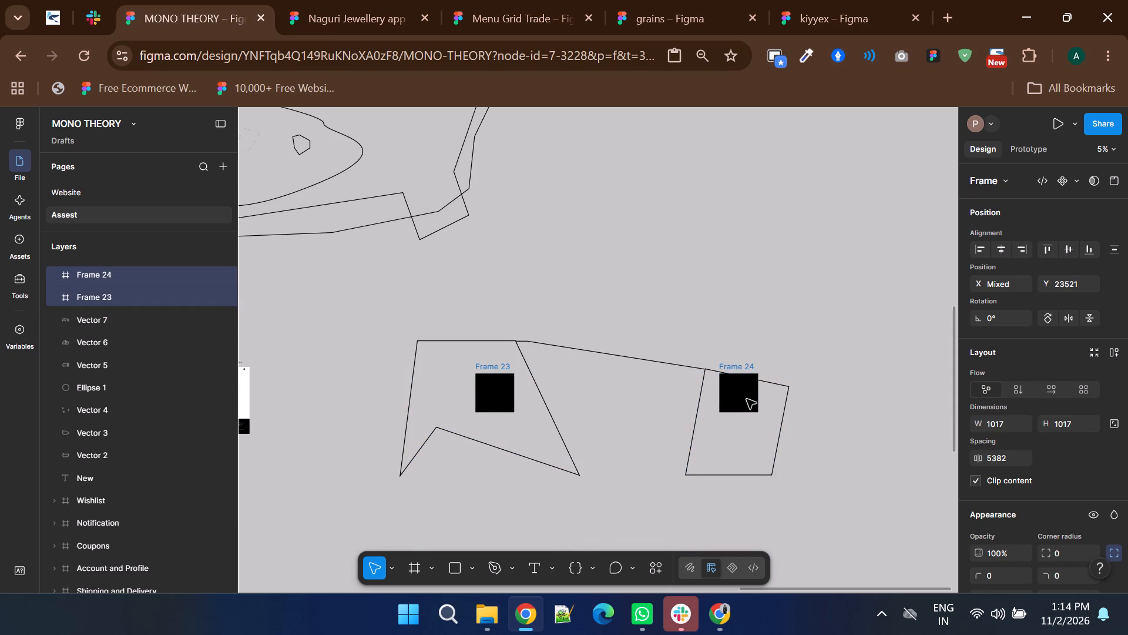
key("shift+Down")
key("shift+Down")
key("shift+Down")
key("shift+Down")
key("shift+Down")
key("shift+Down")
key("shift+Down")
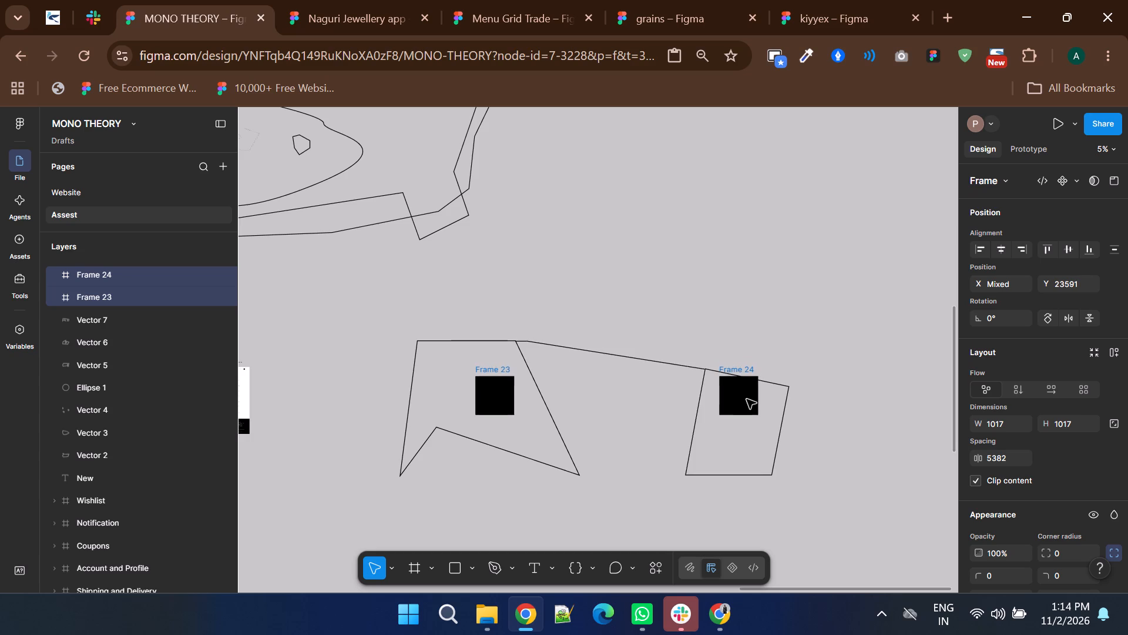
key("shift+Down")
key("shift+Down")
key("shift+Down")
key("shift+Down")
left_click_drag(744, 395, 744, 409)
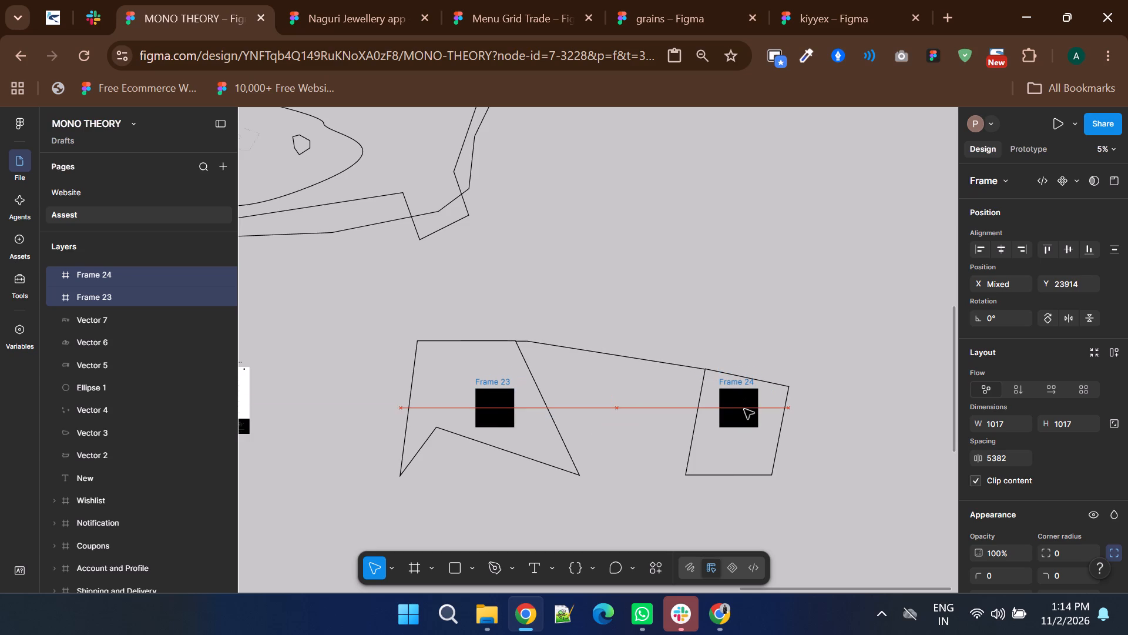
left_click_drag(744, 409, 740, 405)
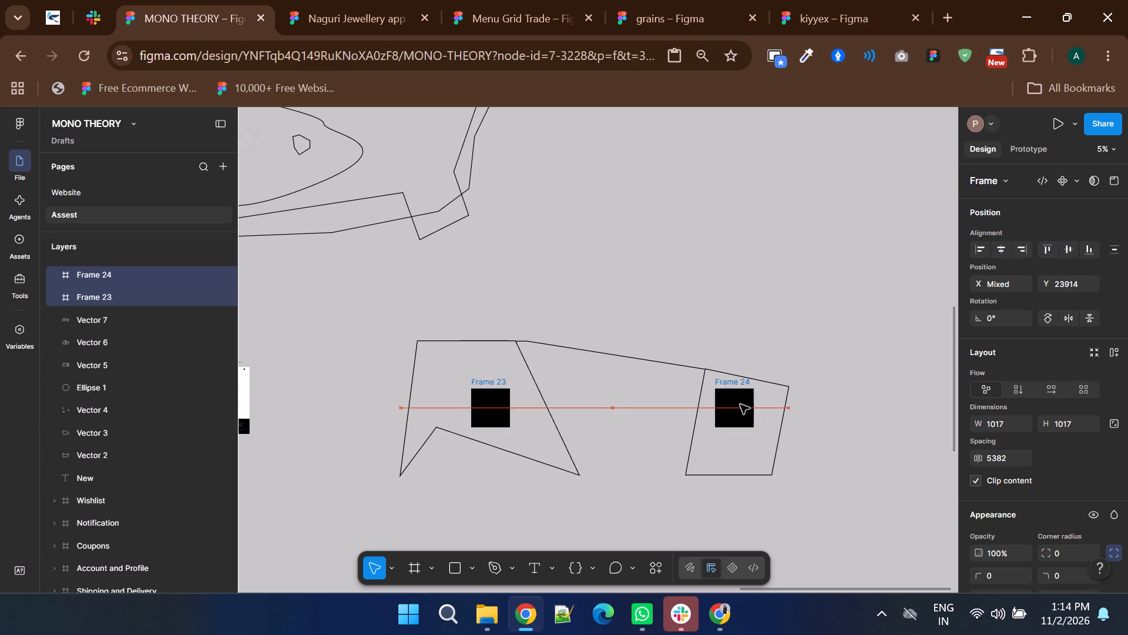
left_click_drag(740, 405, 740, 411)
key("Up")
key("Up")
left_click(740, 310)
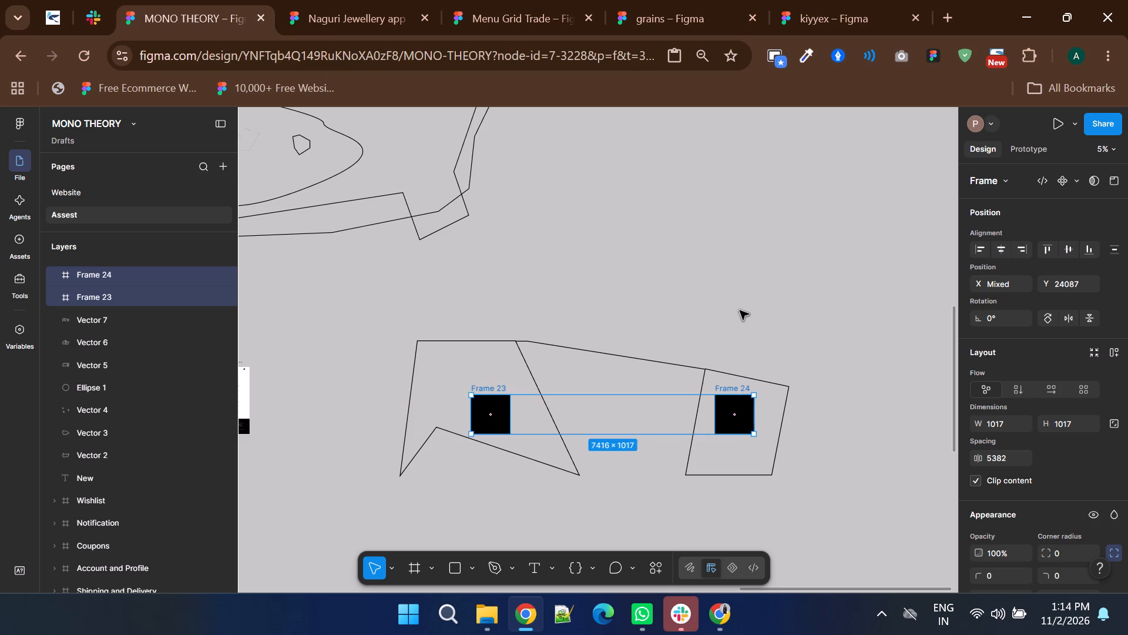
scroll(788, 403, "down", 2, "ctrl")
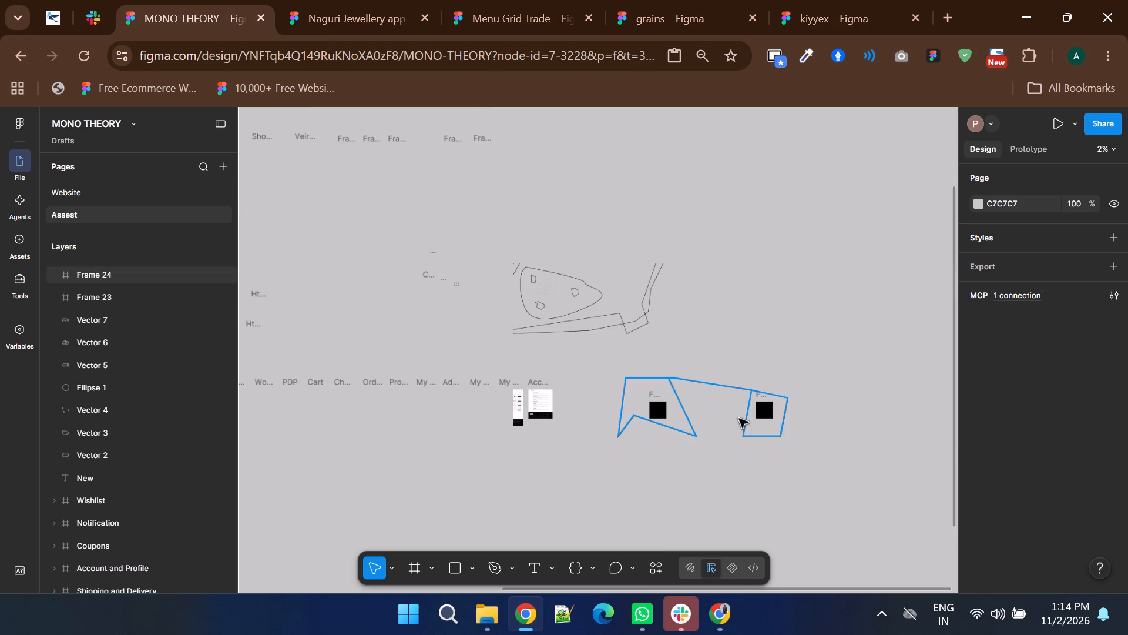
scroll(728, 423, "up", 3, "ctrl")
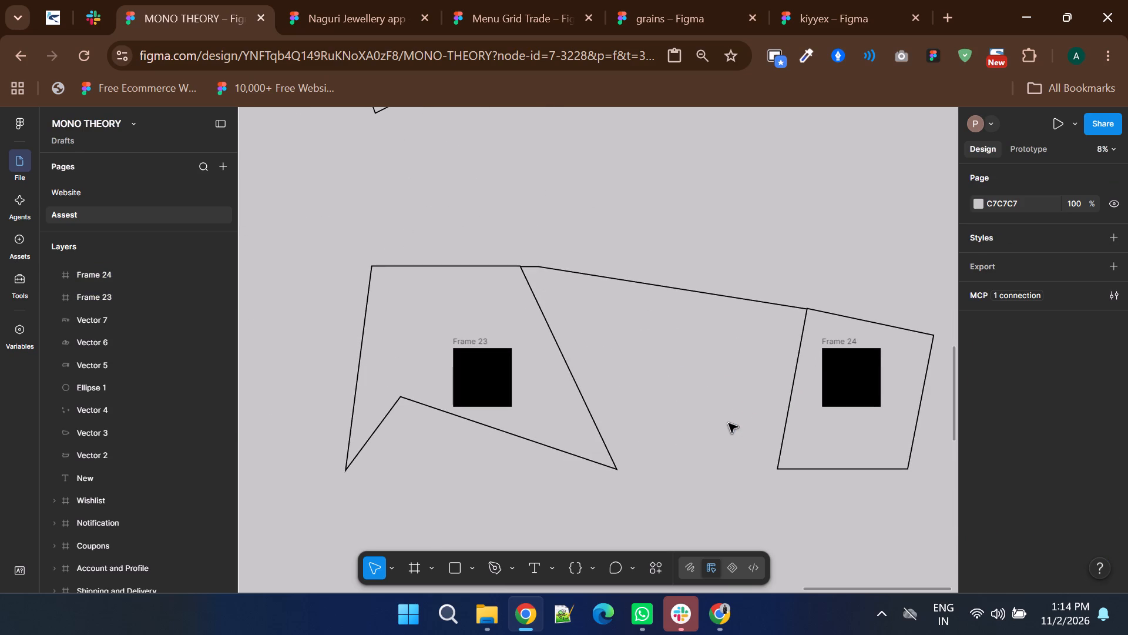
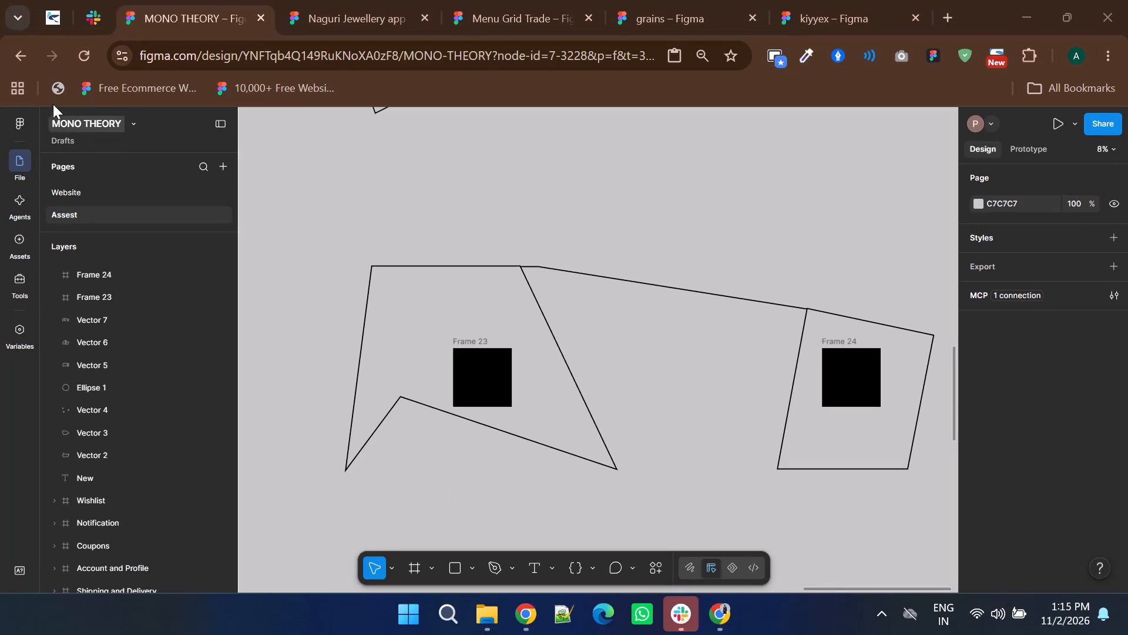
Switch to the Premad HRM Daily Reports page in the browser and show the hidden system tray icons.
left_click(48, 9)
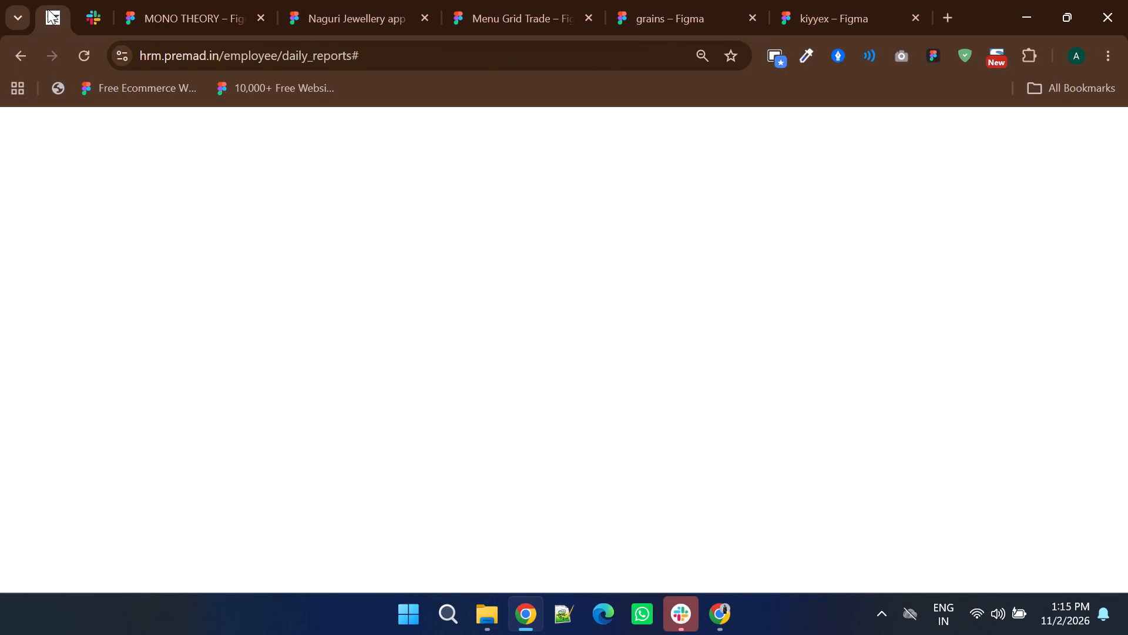
left_click(886, 603)
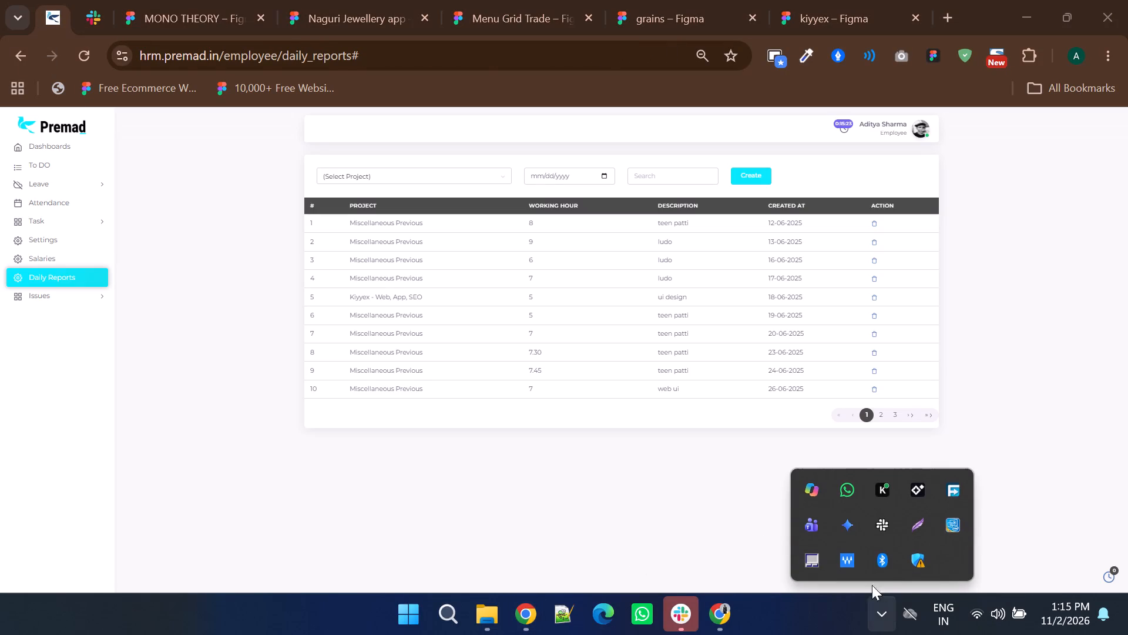